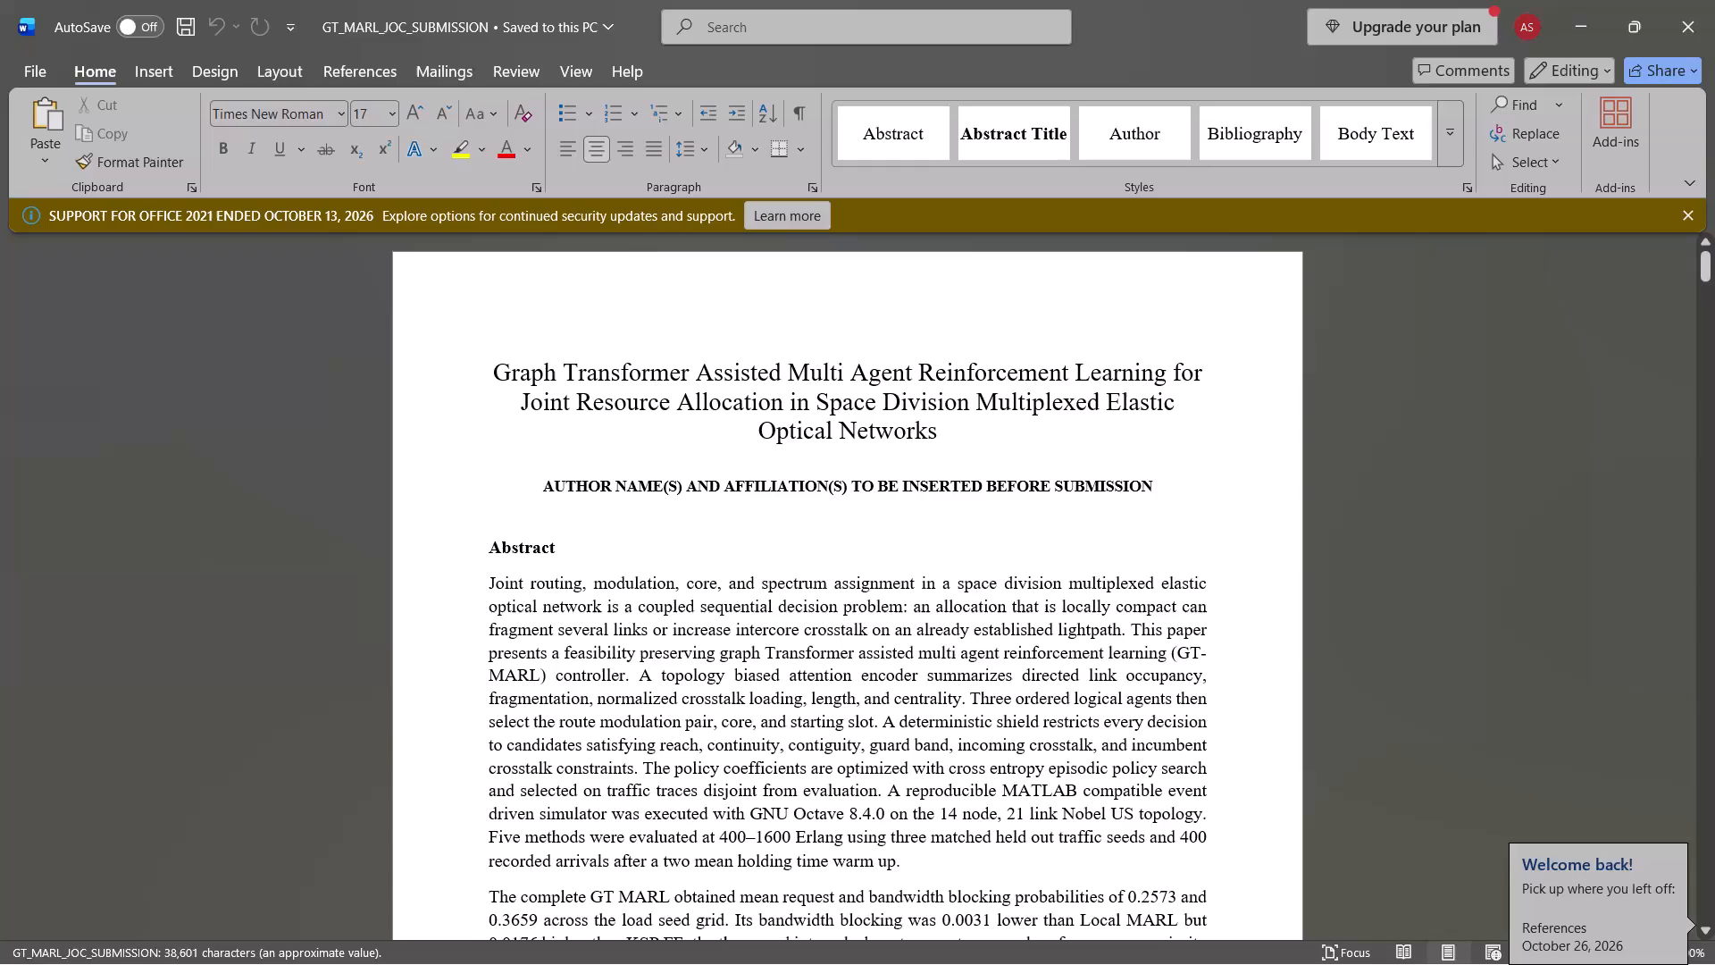
Look through the manuscript down to the notation table near its end and examine how the table's symbols and descriptions are formatted.
scroll(807, 510, "down", 12)
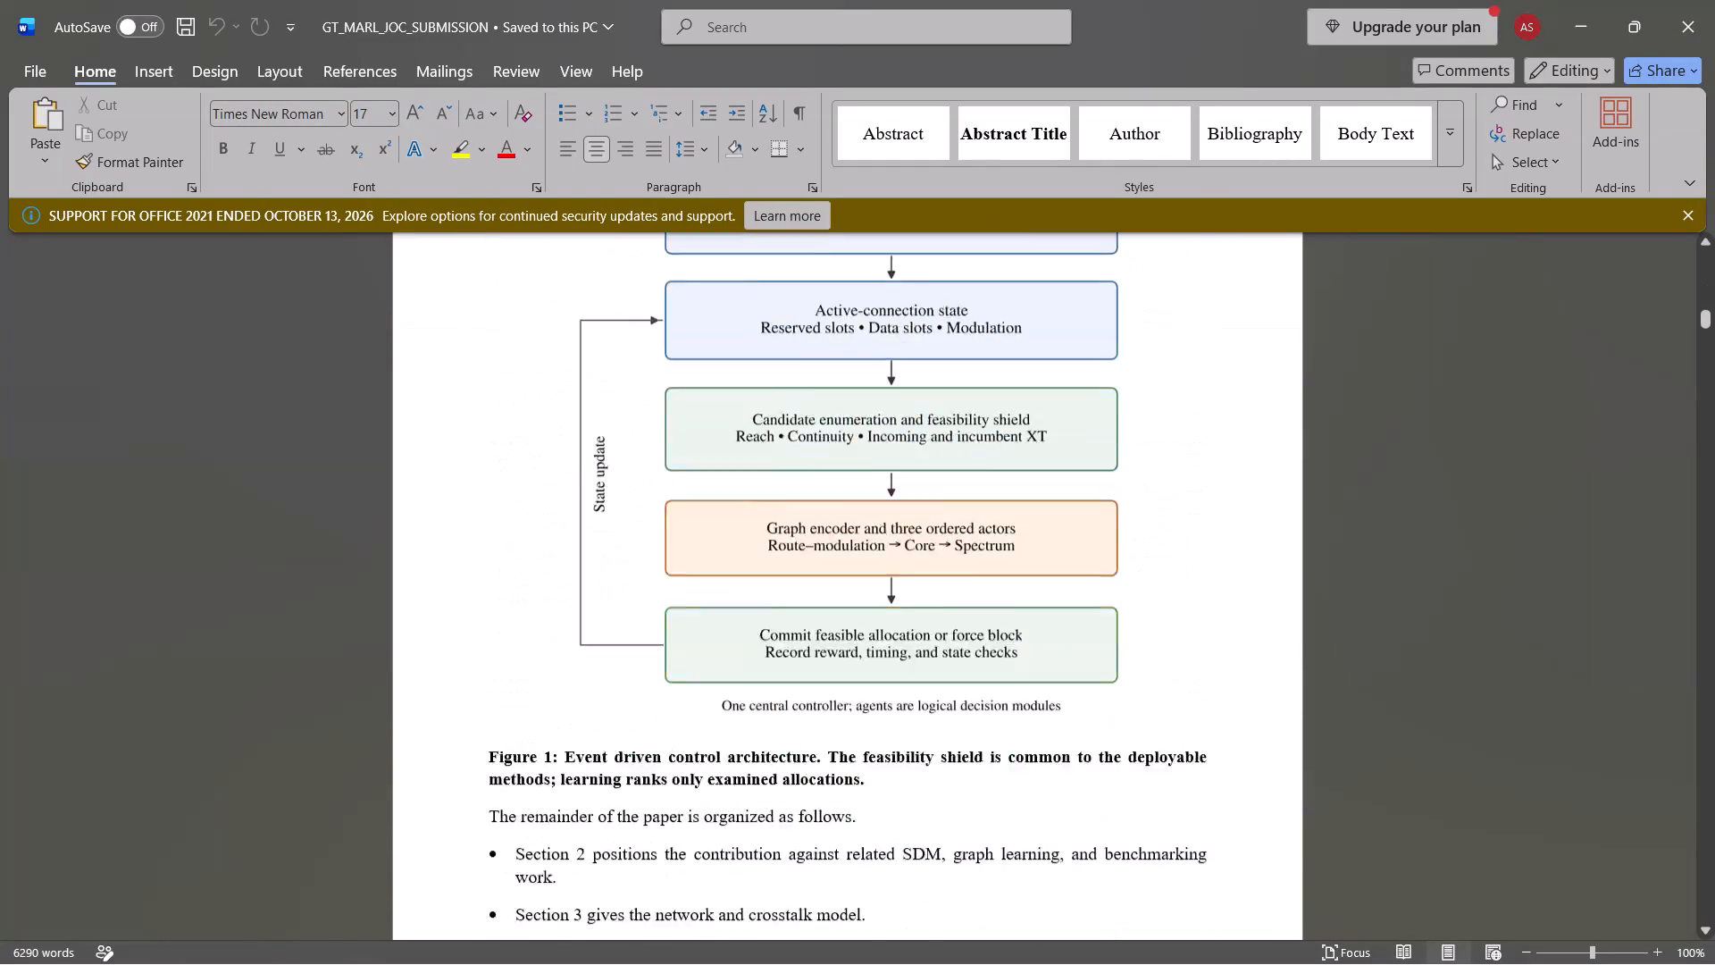
scroll(807, 510, "down", 20)
scroll(807, 510, "down", 13)
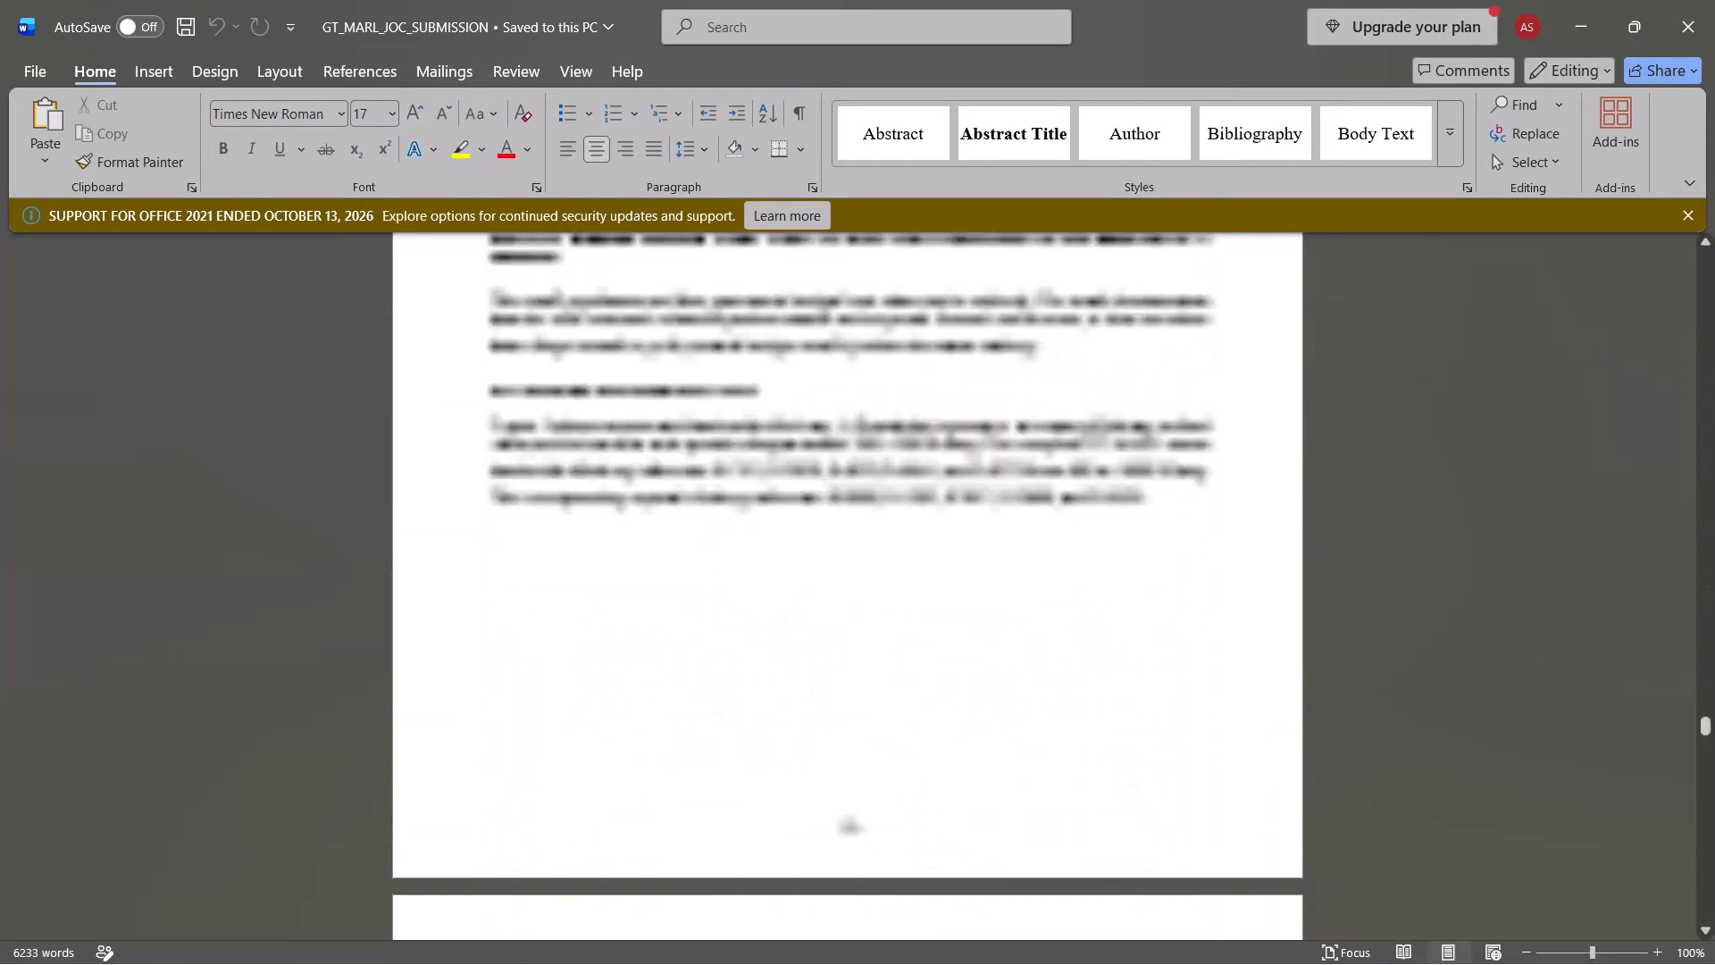
scroll(807, 510, "down", 13)
scroll(807, 510, "up", 5)
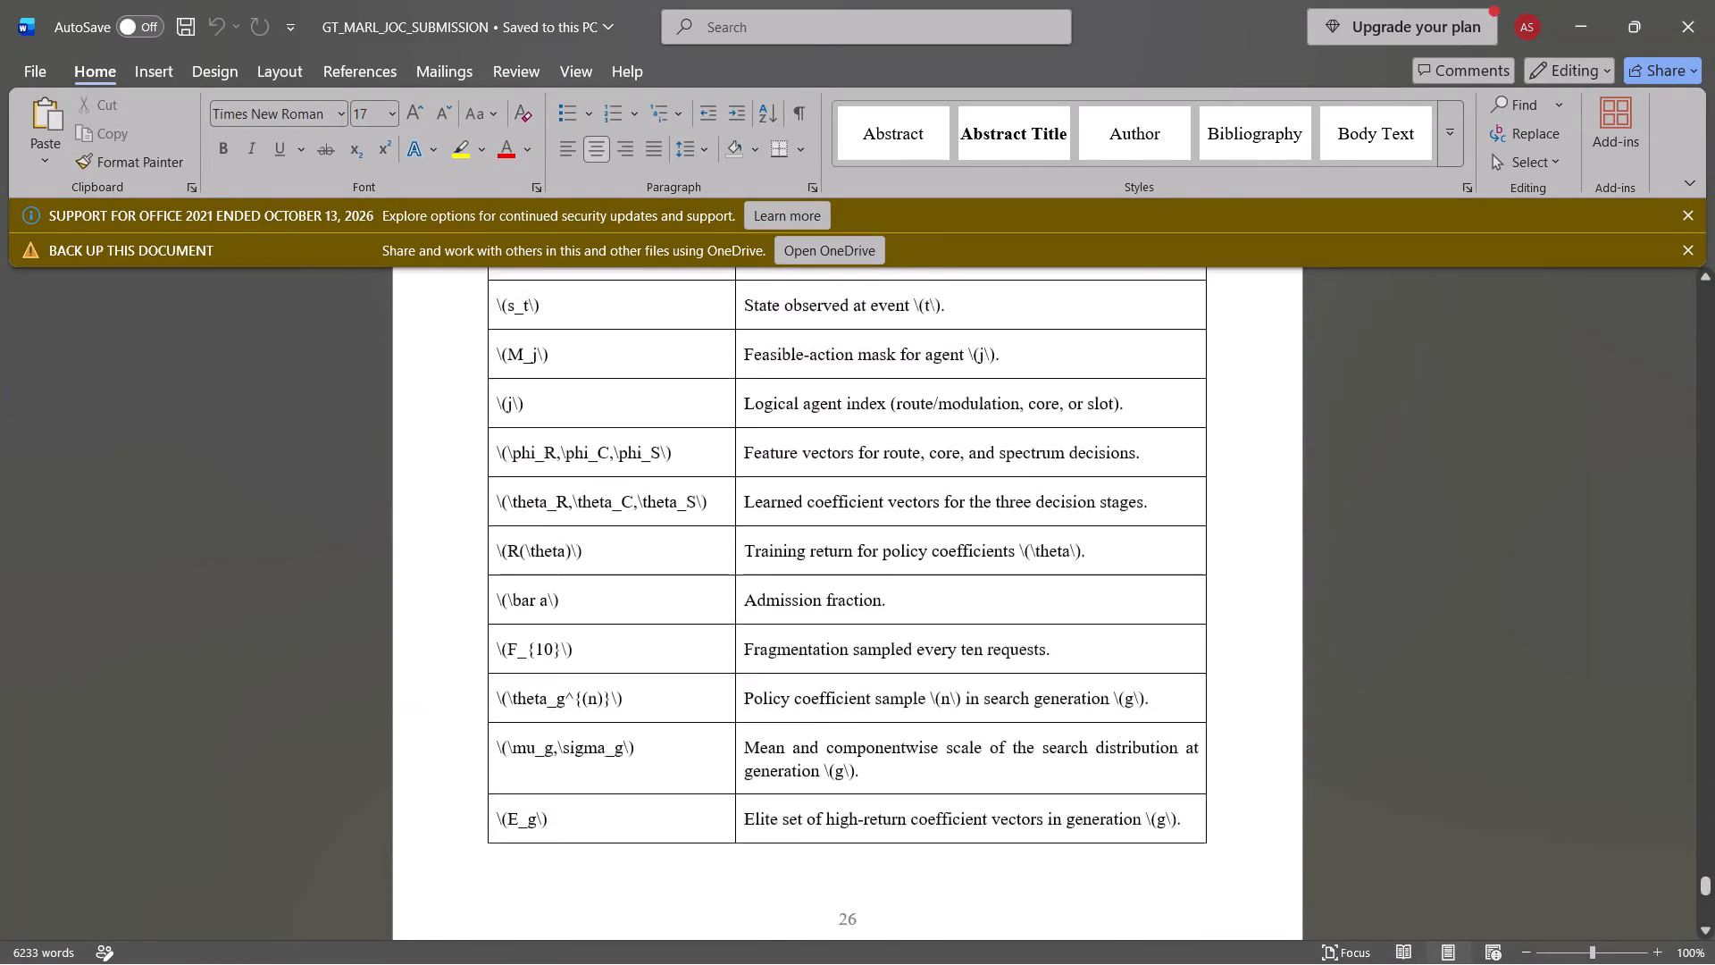
scroll(807, 510, "up", 8)
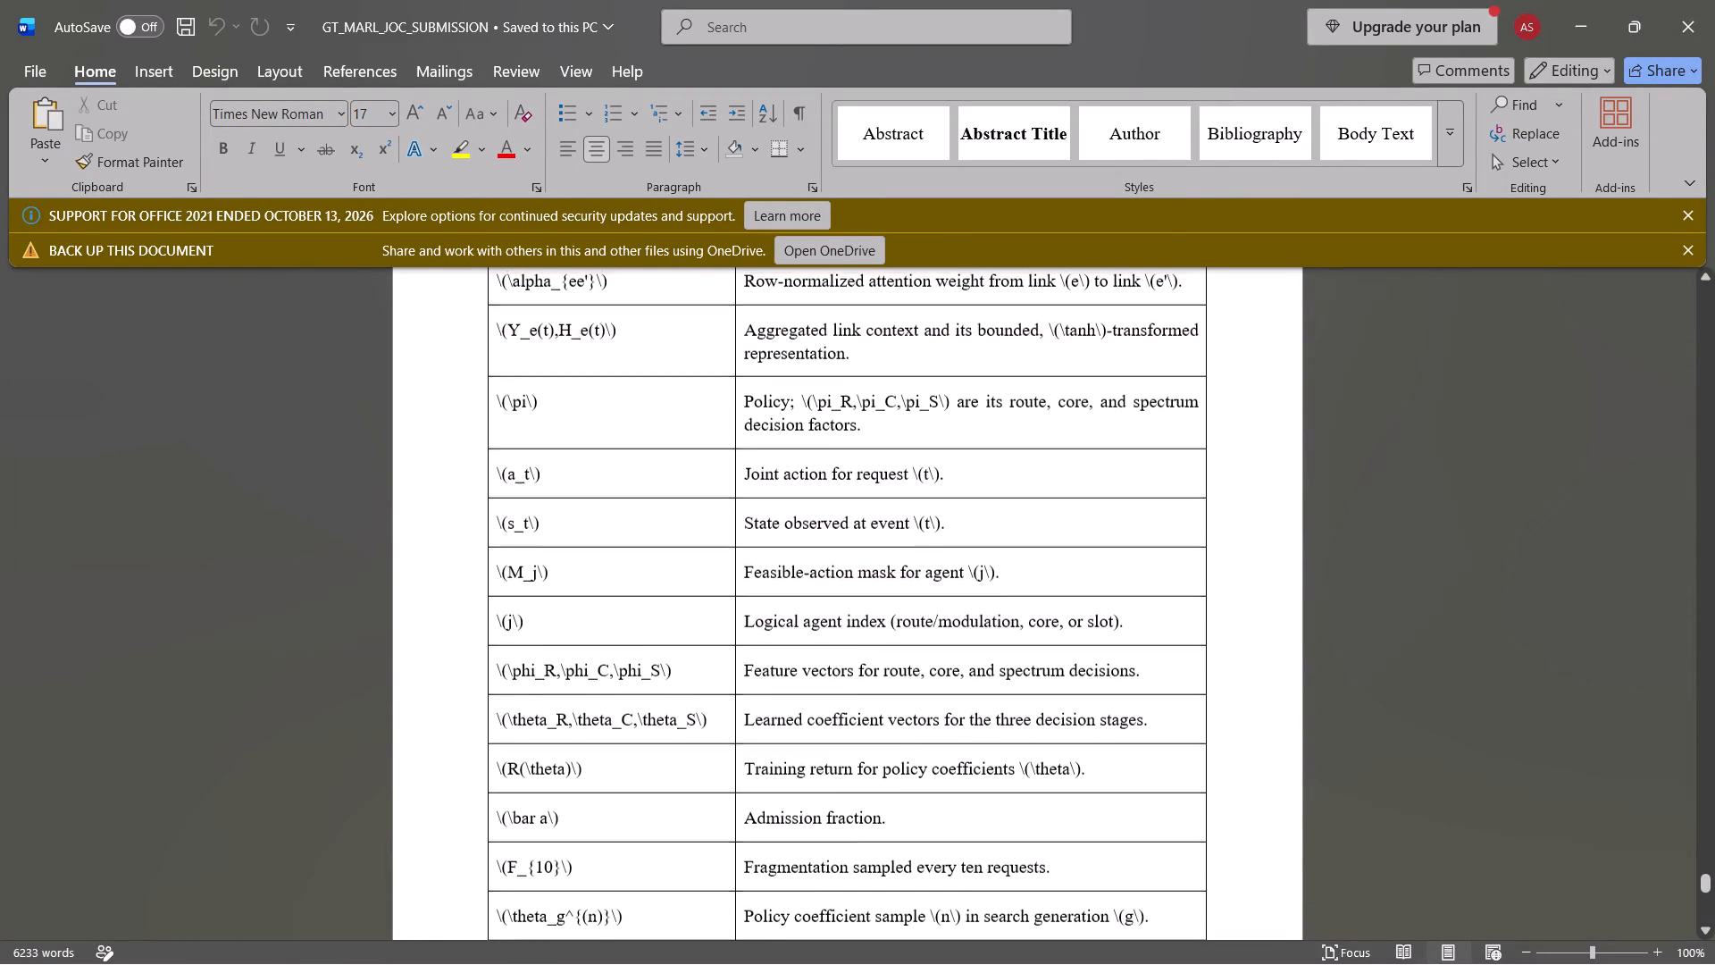
scroll(807, 510, "up", 2)
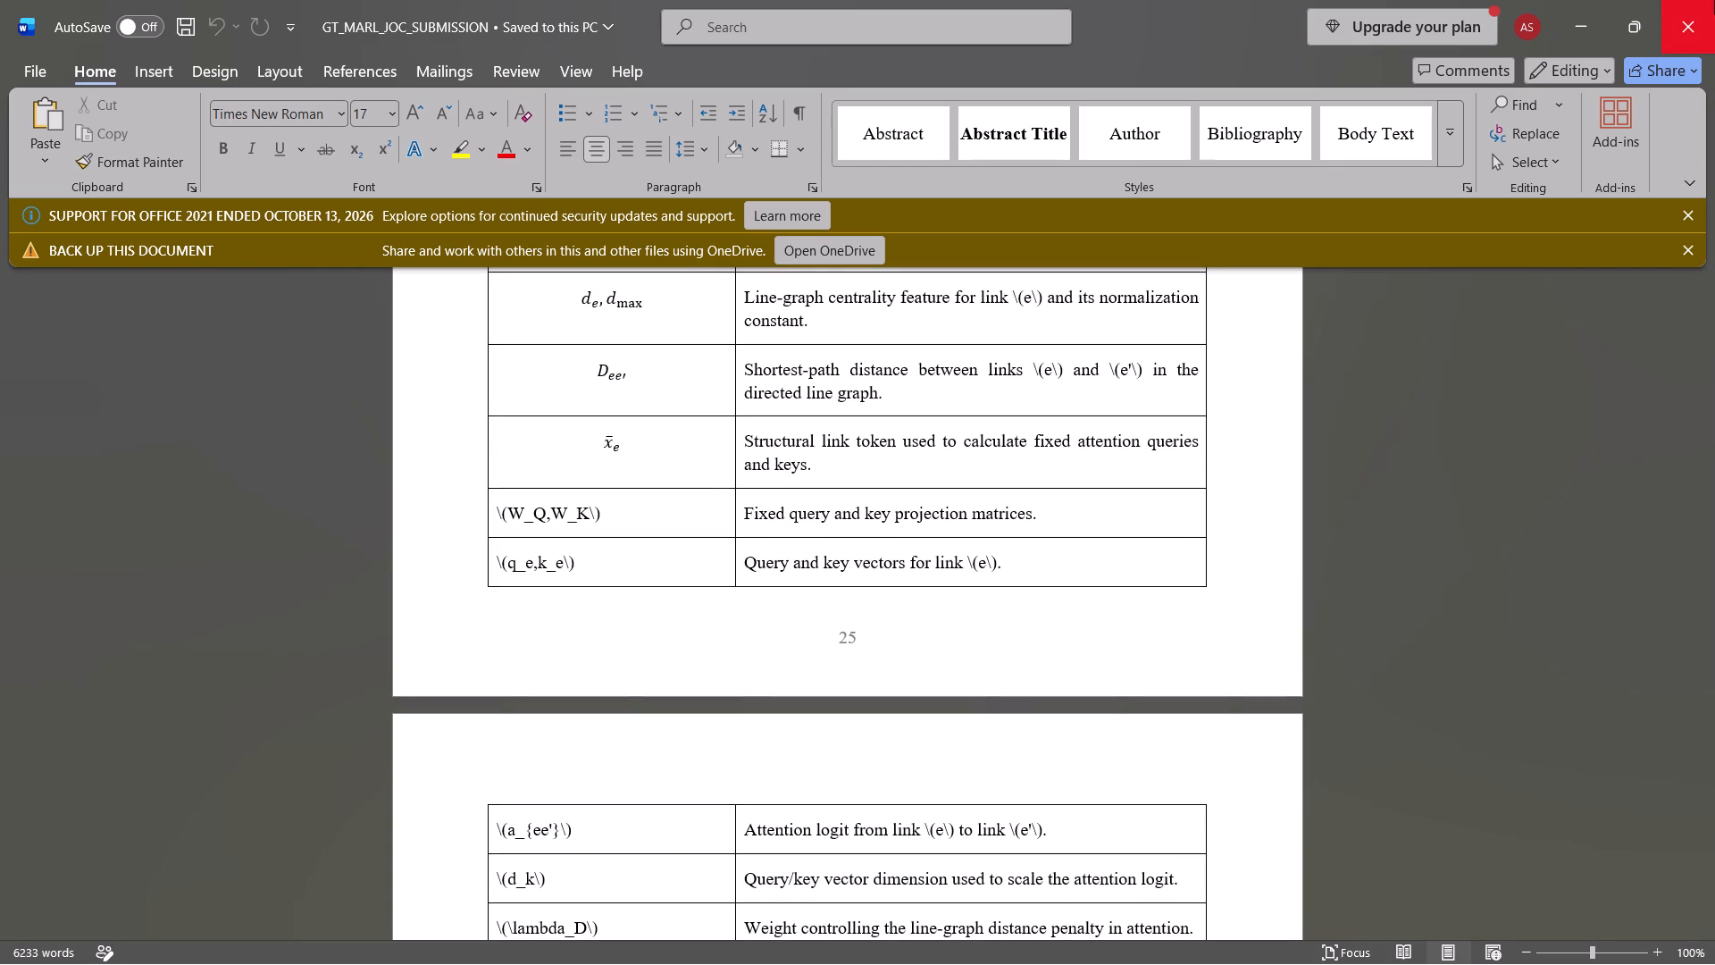
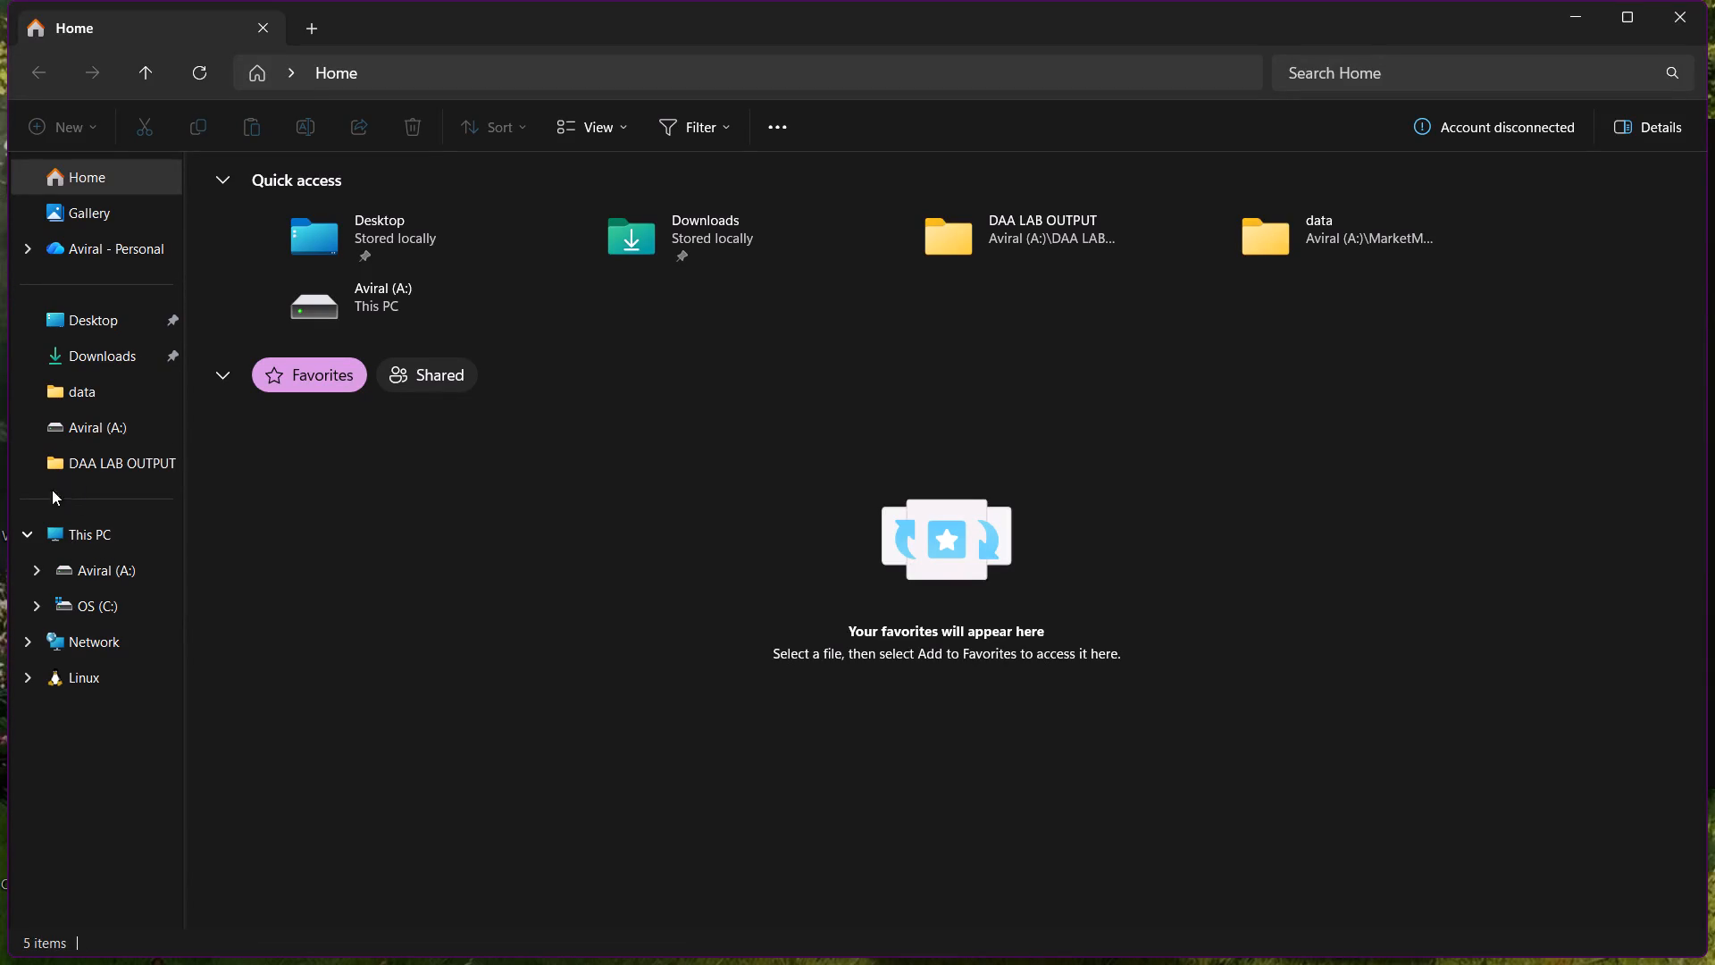
Open the document GT_MARL_JOC_Submission (2) from the ASUS user's Downloads folder on the OS (C:) drive.
left_click(105, 422)
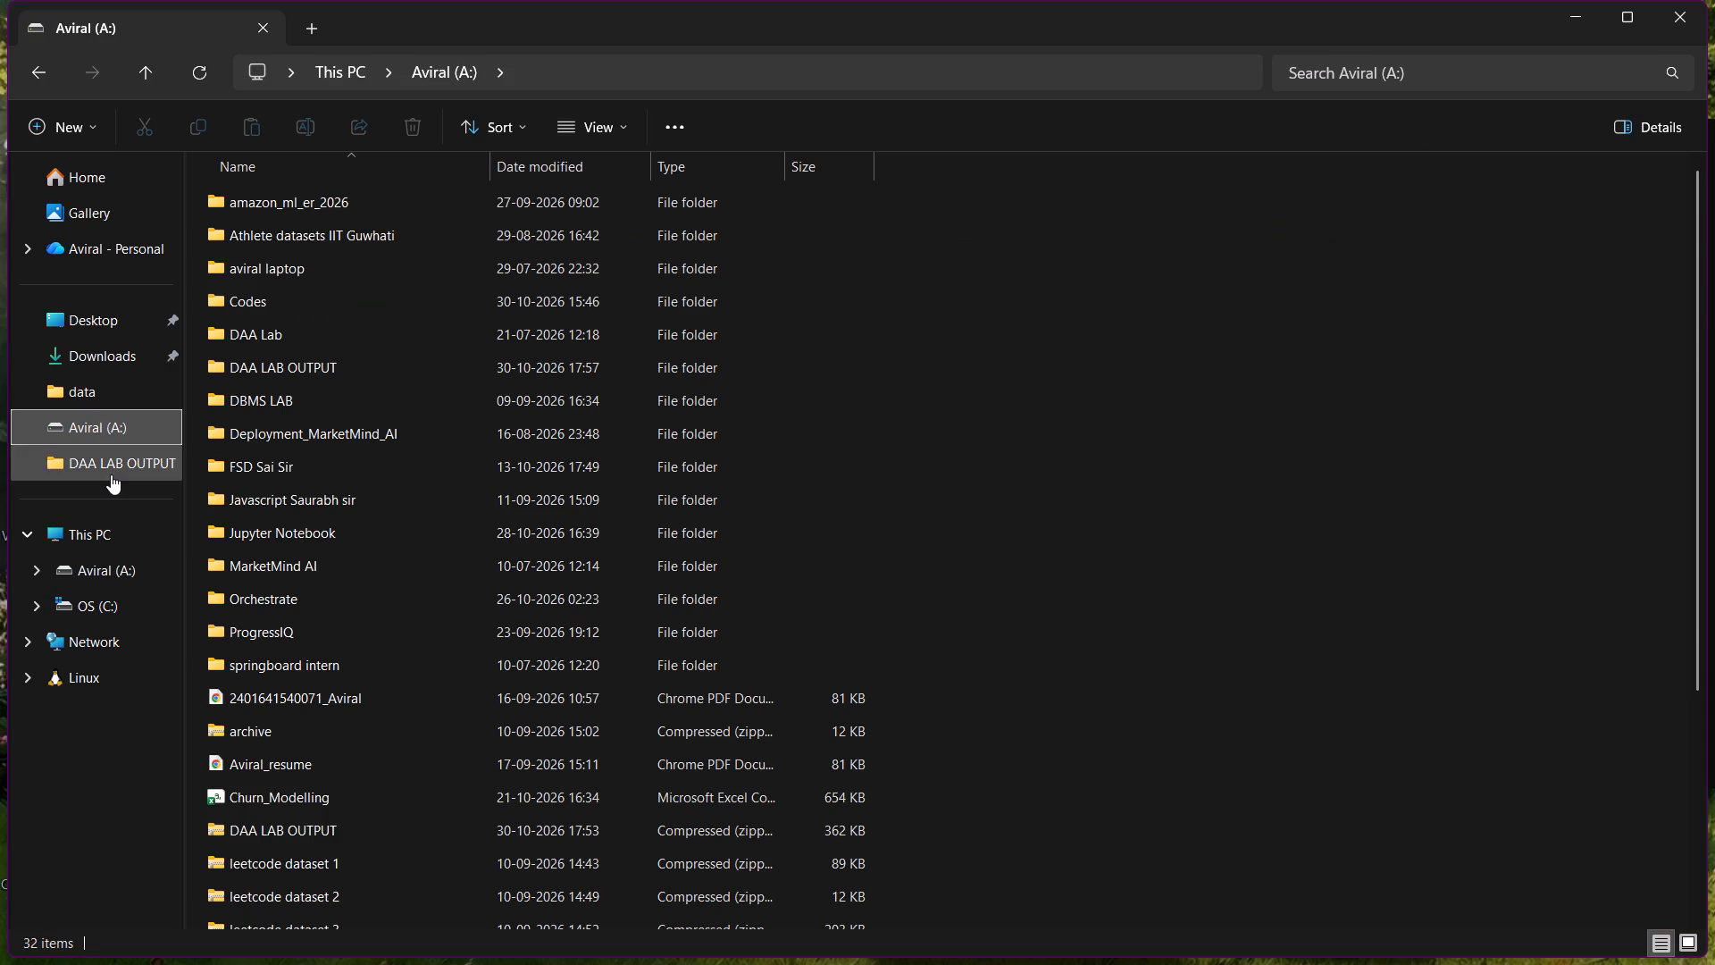
left_click(111, 474)
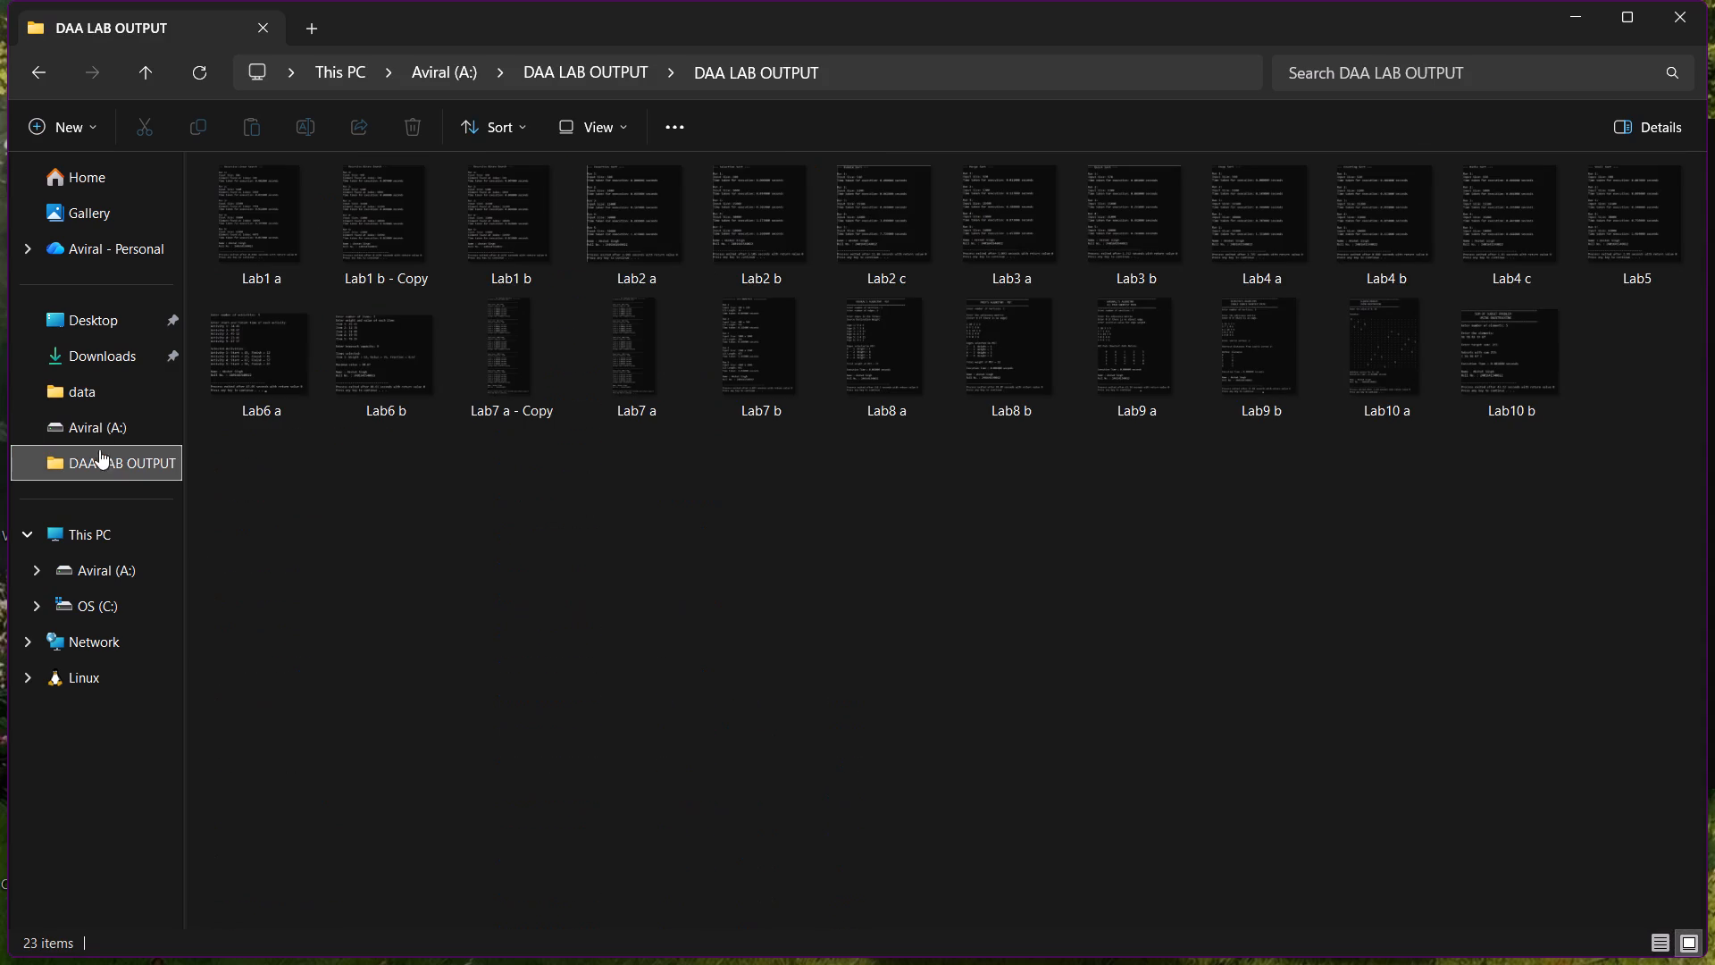
left_click(81, 415)
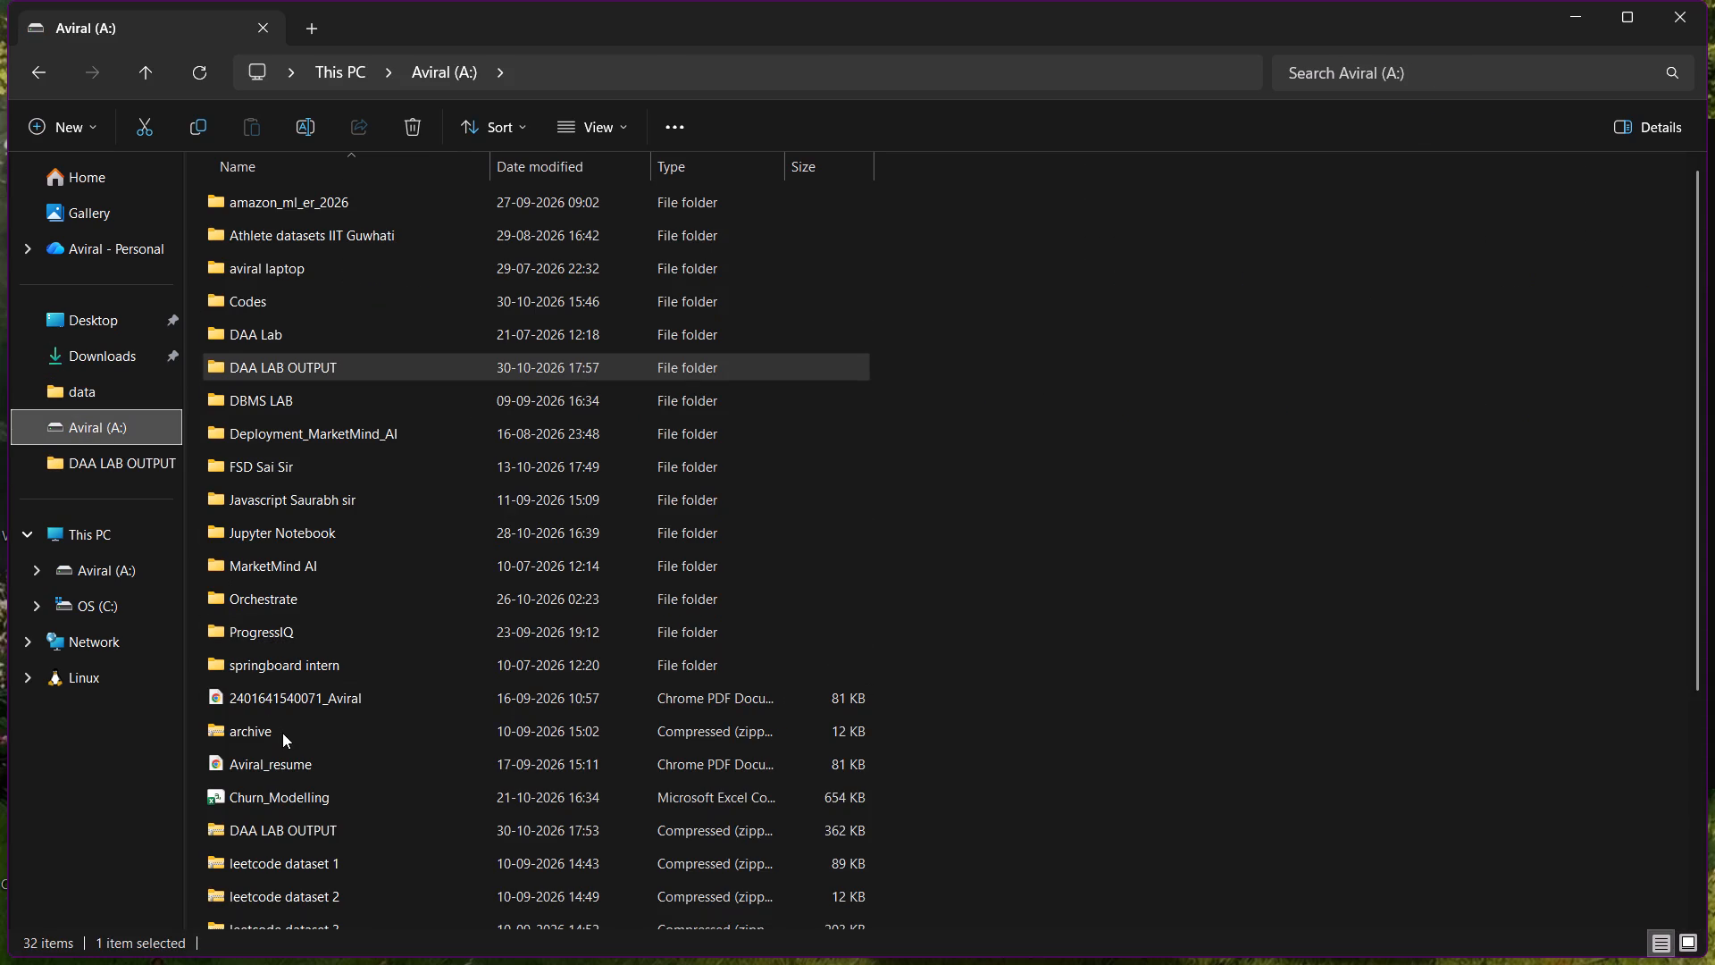
left_click(112, 597)
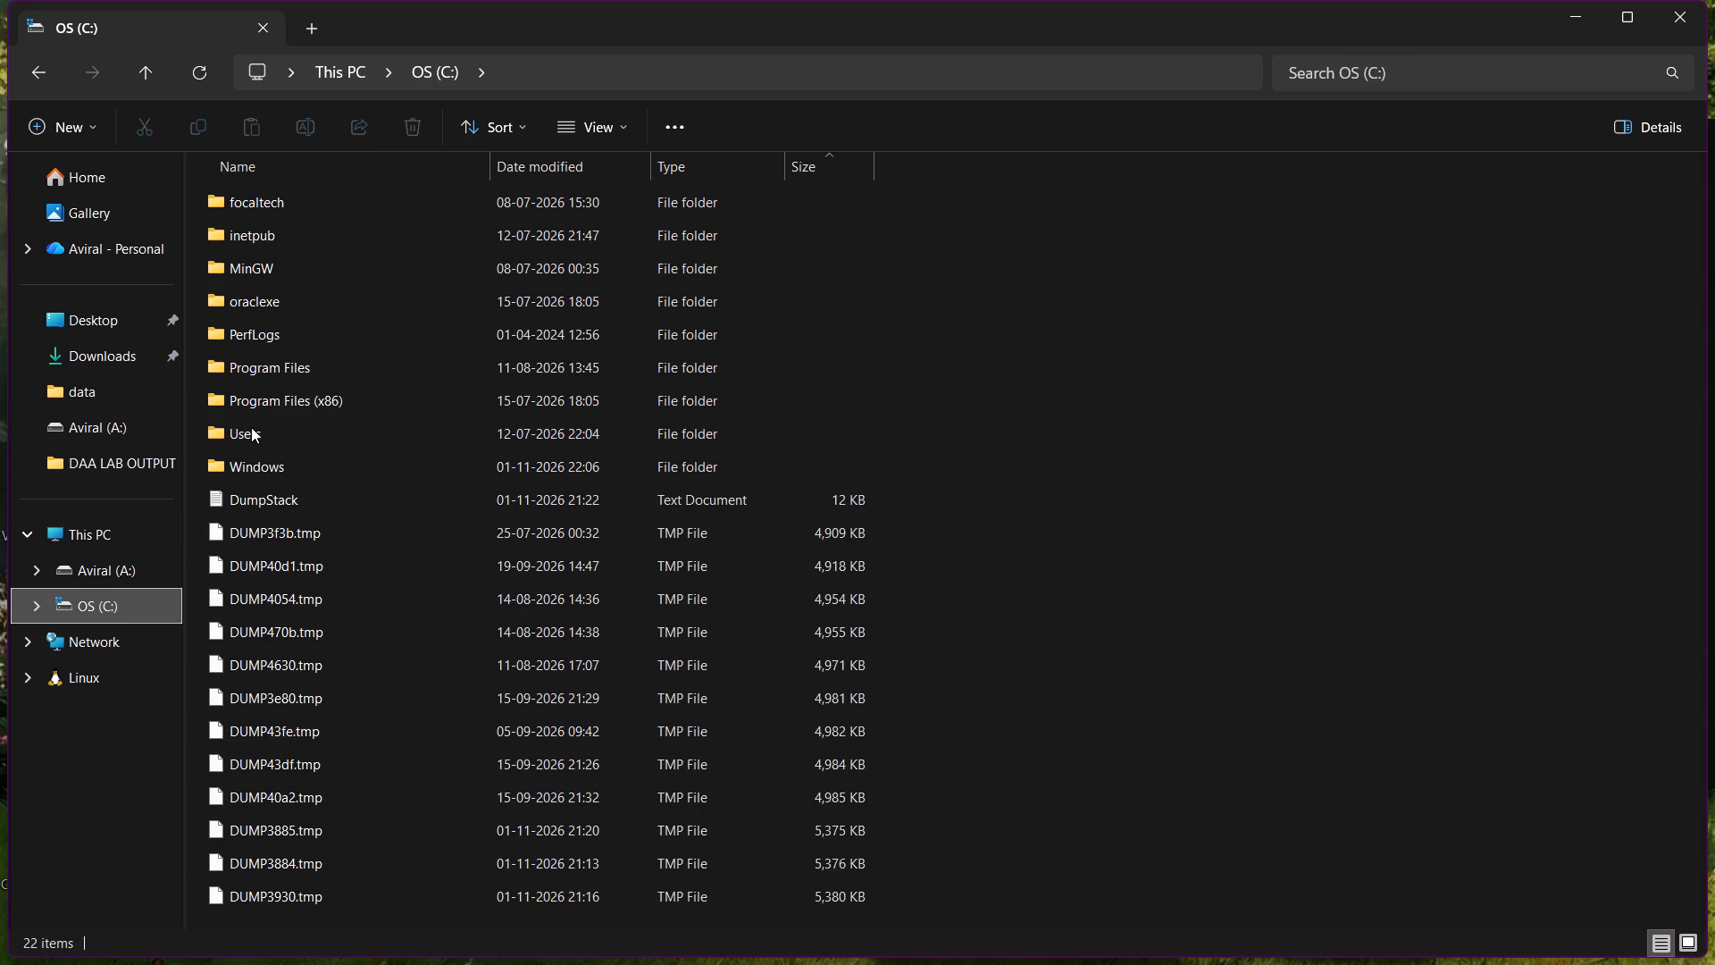
double_click(251, 427)
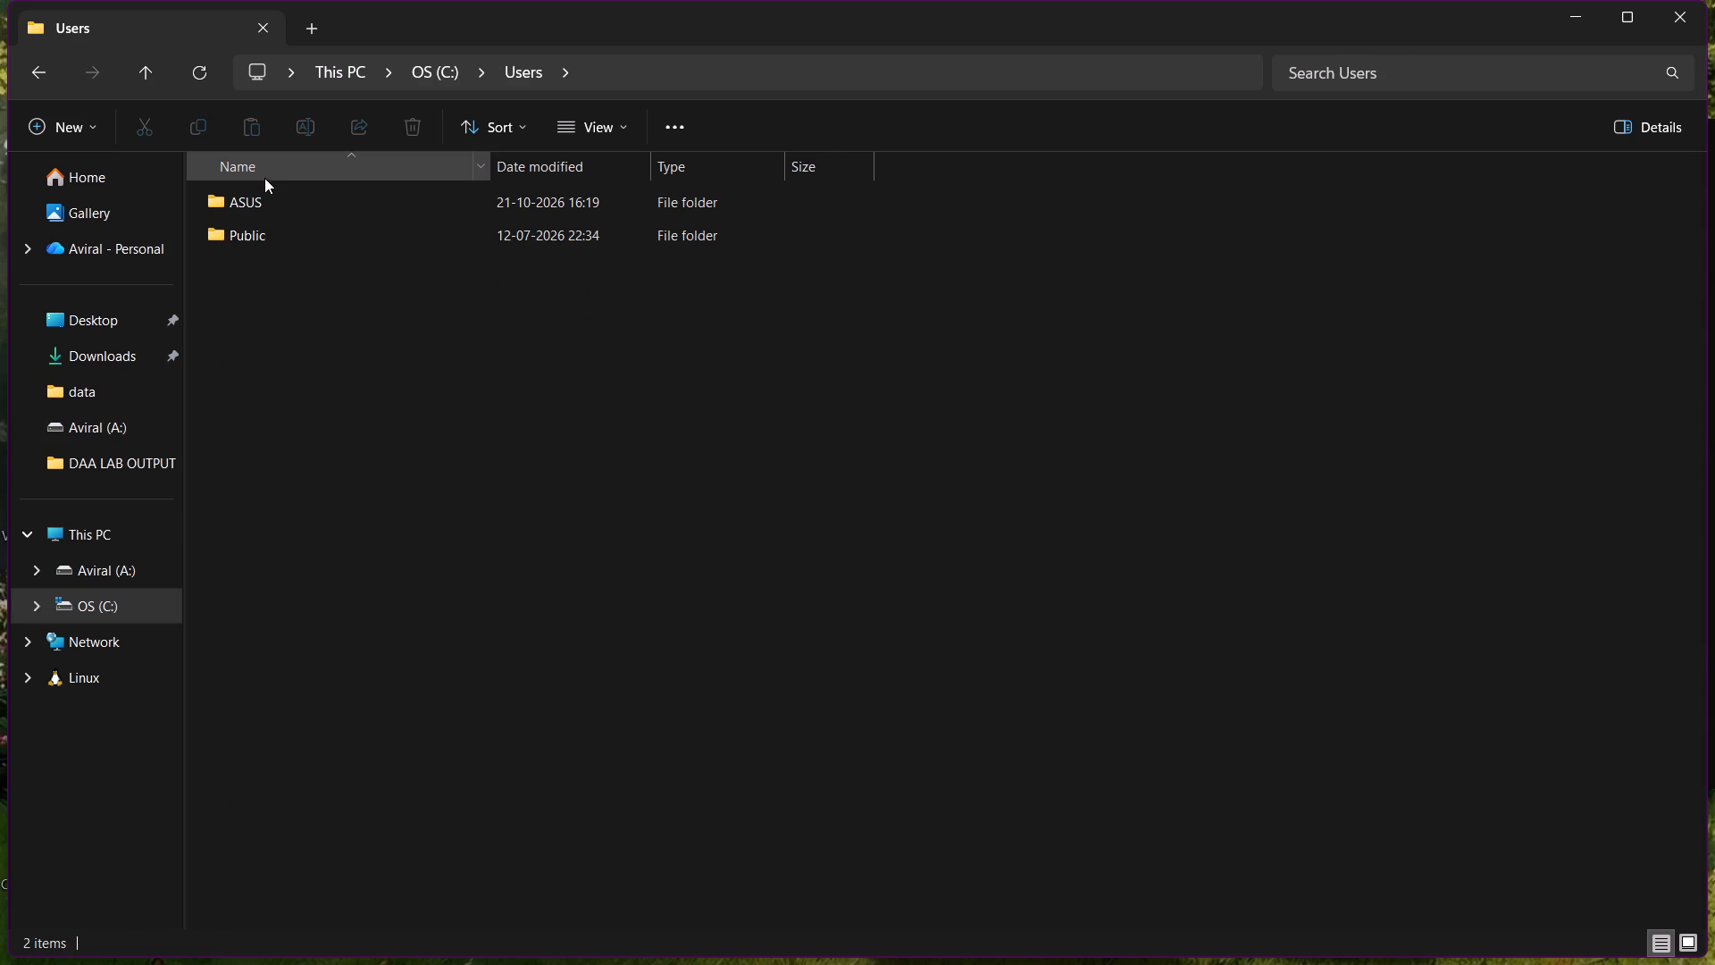
double_click(276, 195)
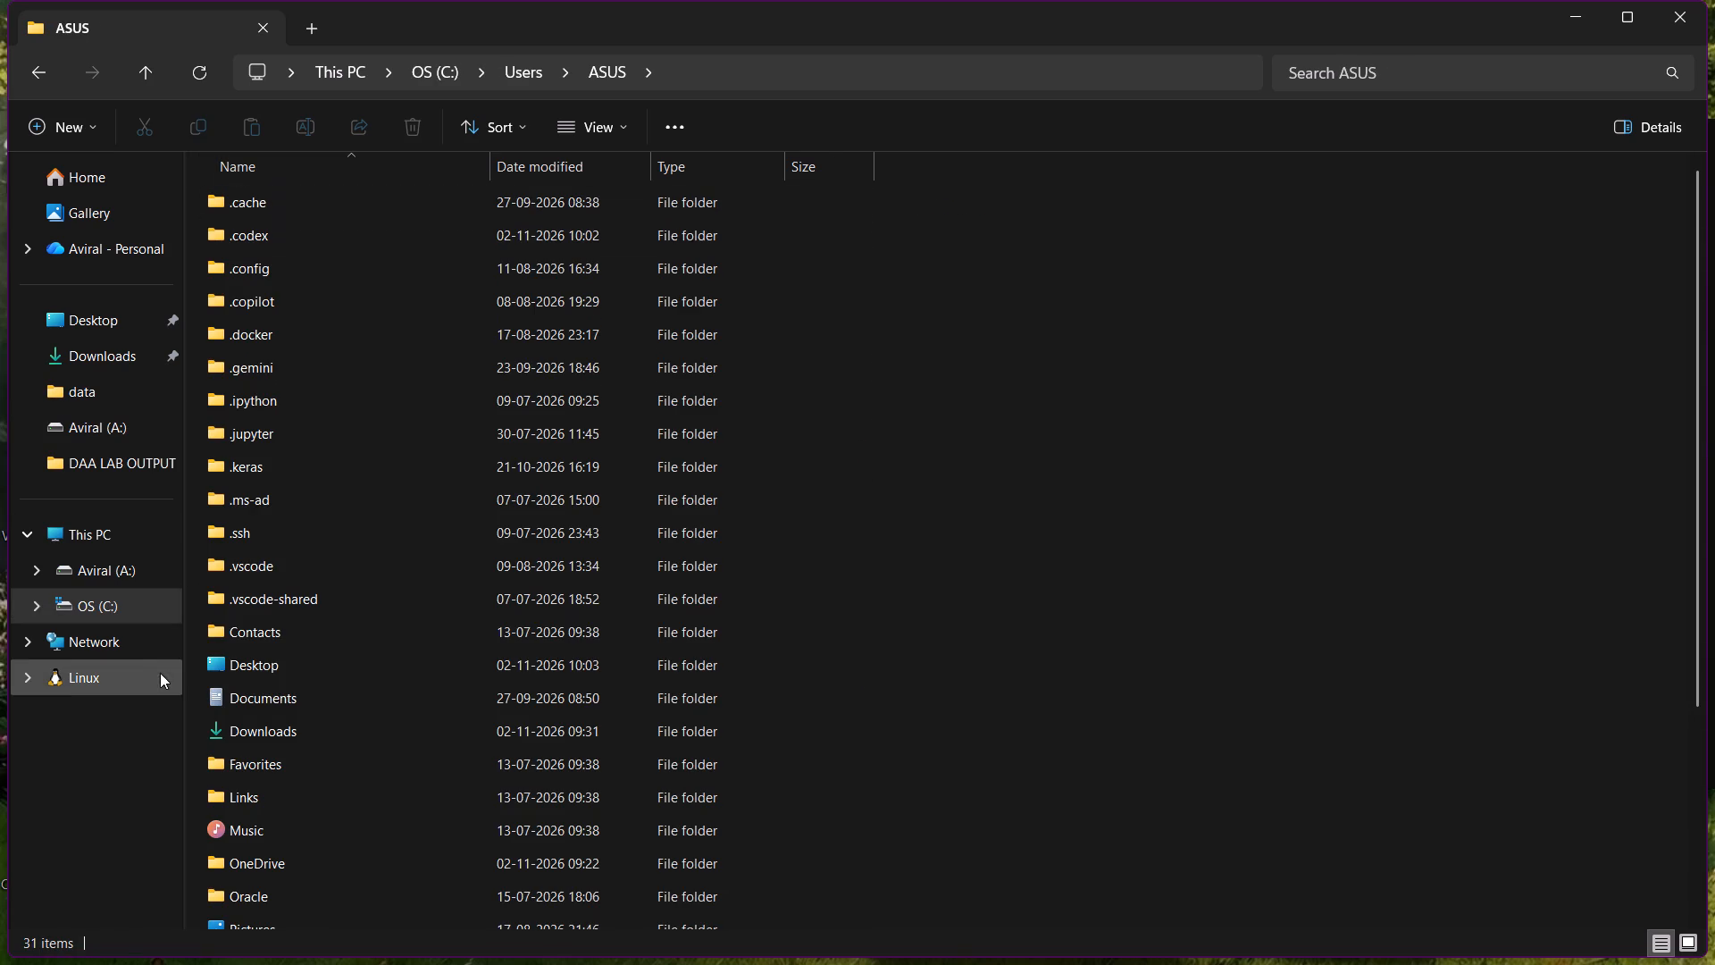
double_click(271, 729)
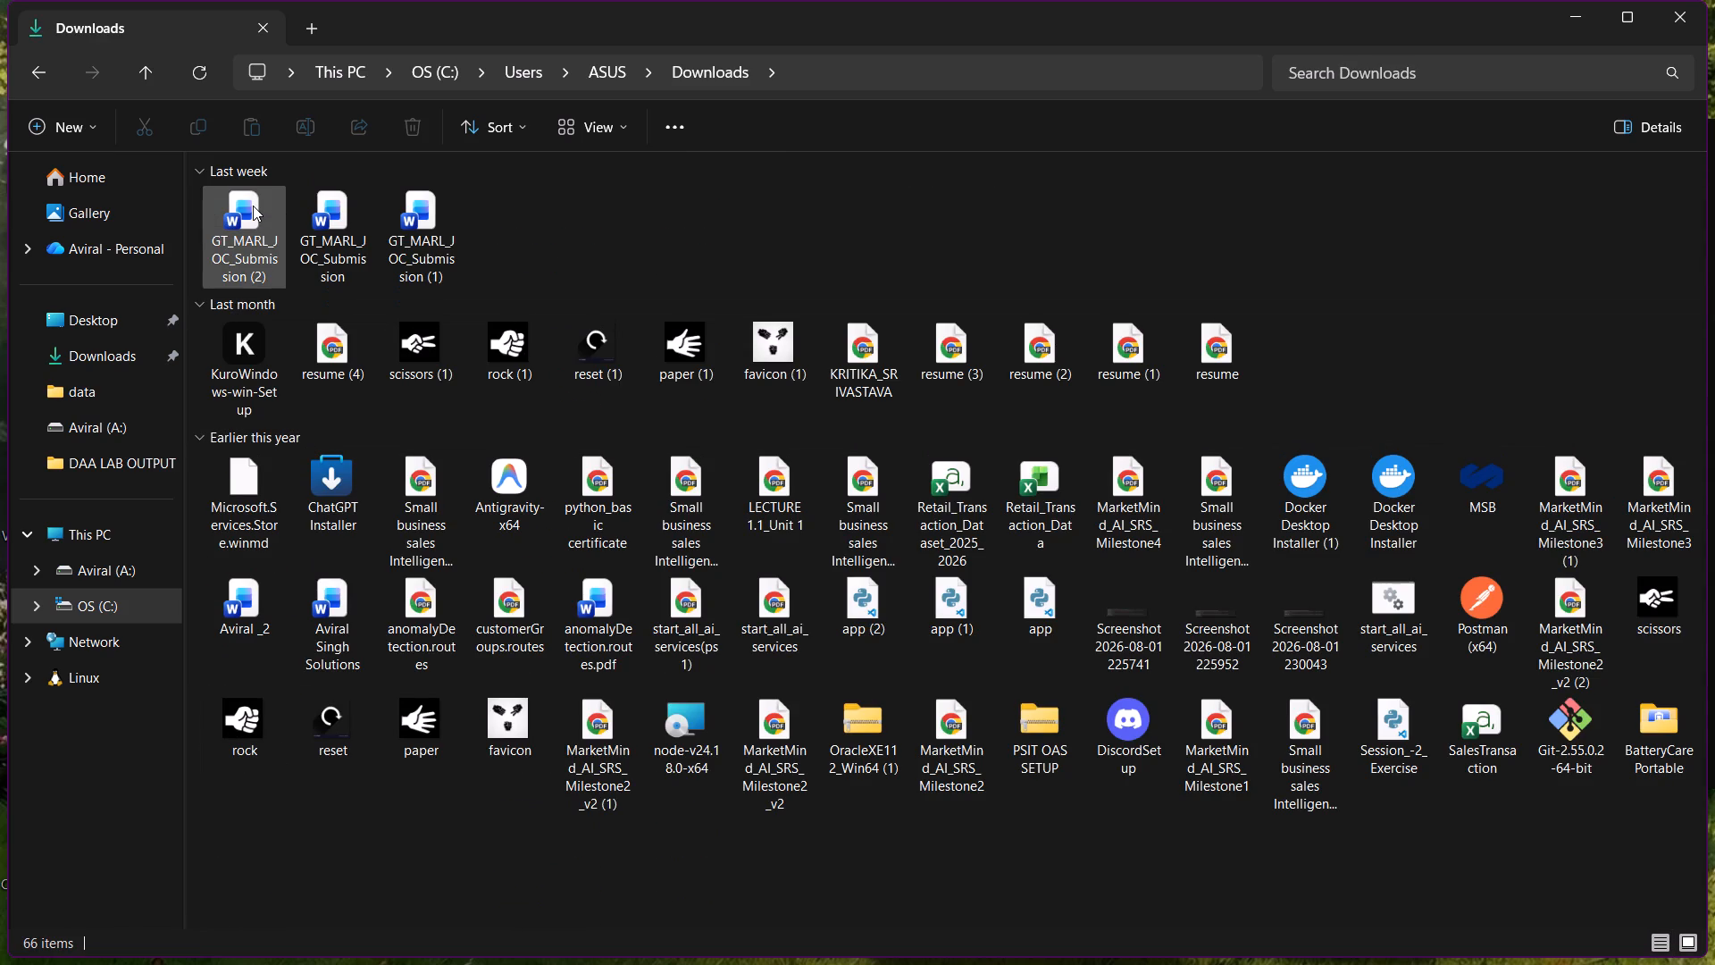
double_click(253, 206)
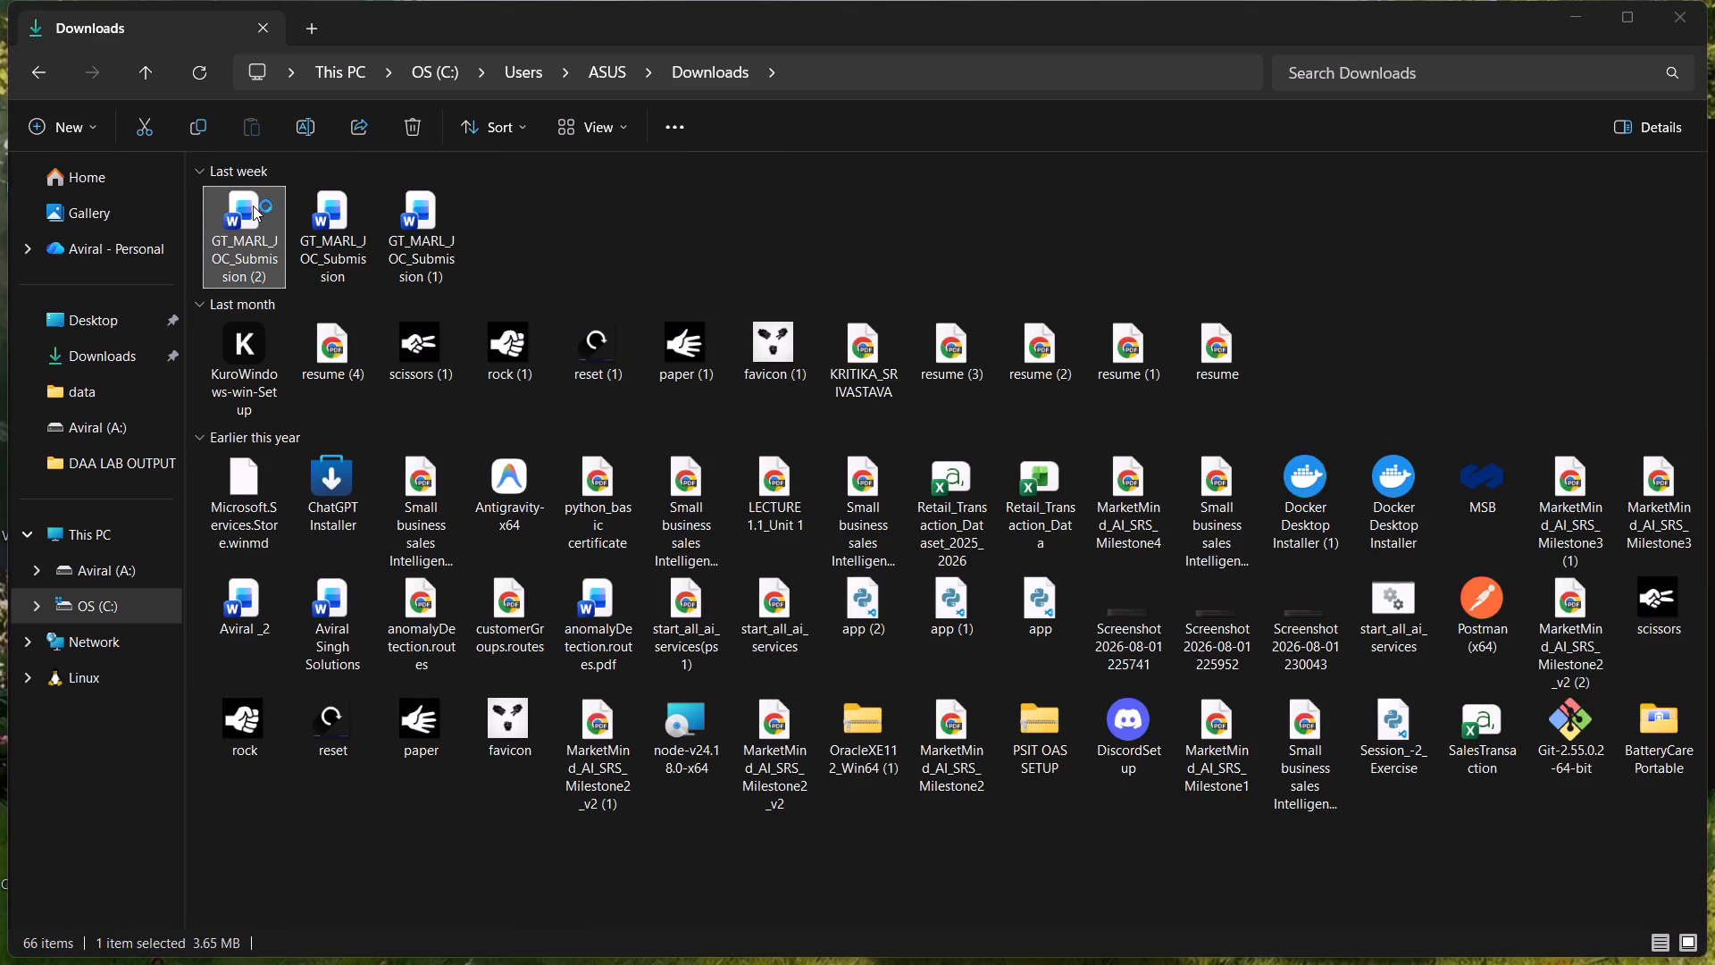
Look through the notation tables at the manuscript's end, examining the symbols and their meanings from the last table back to the first.
scroll(843, 667, "down", 20)
scroll(843, 667, "down", 20)
scroll(843, 667, "down", 20)
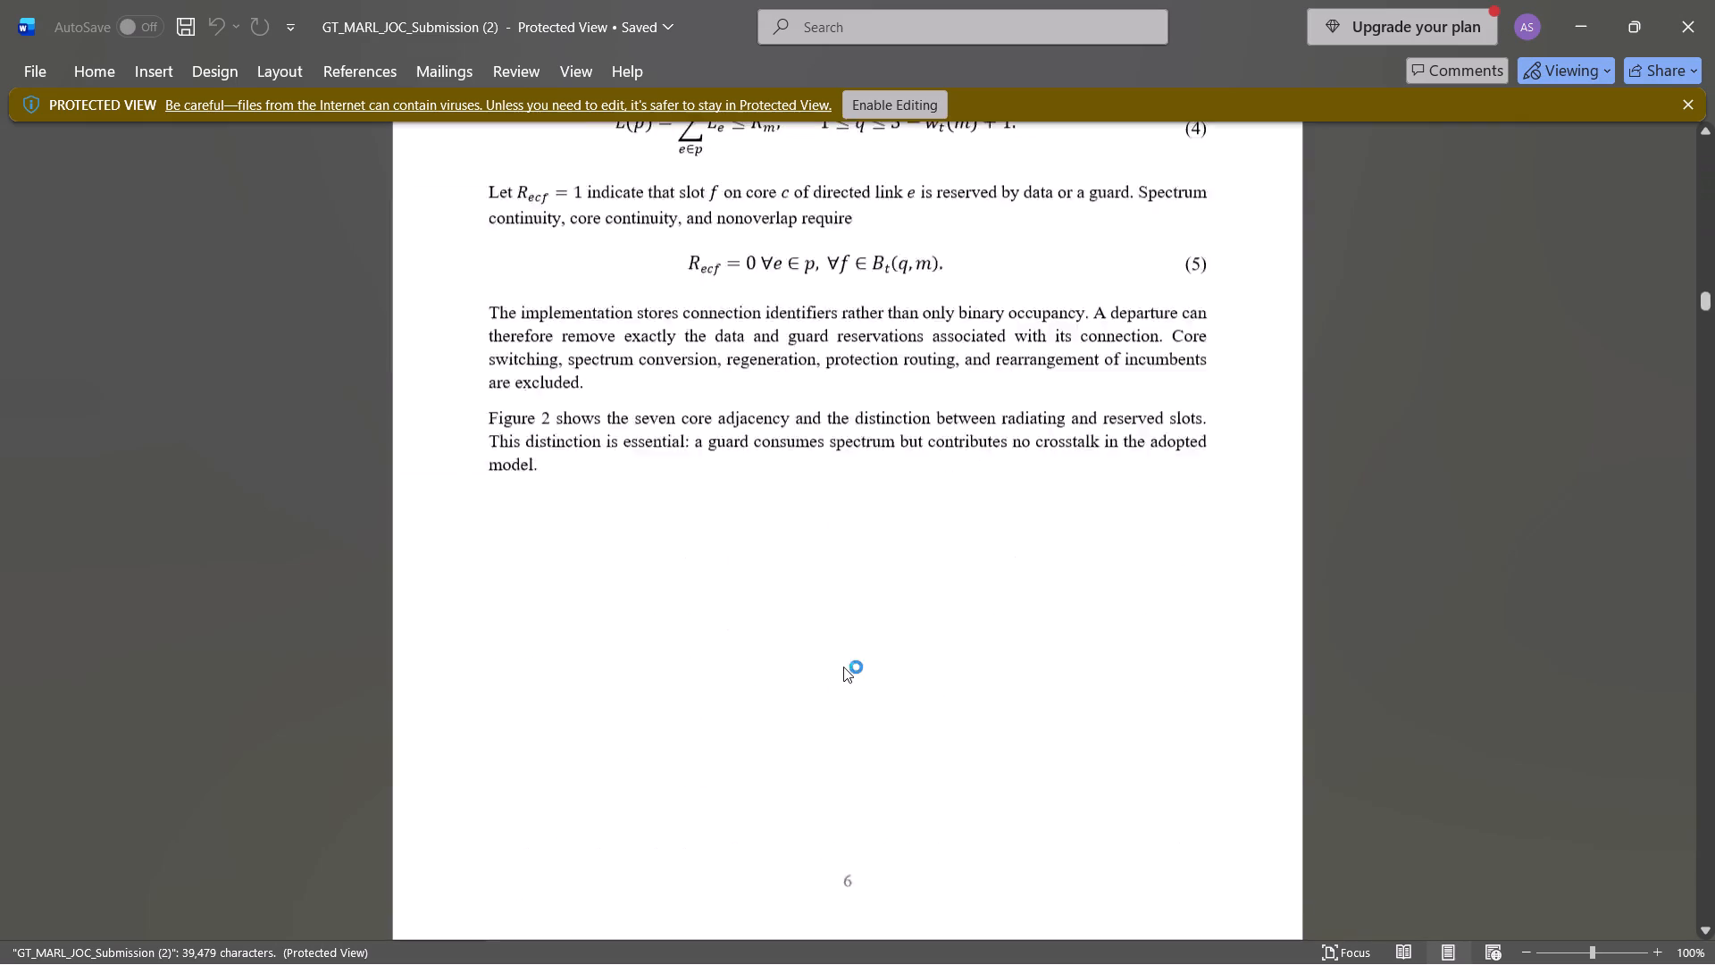
scroll(843, 667, "down", 20)
scroll(843, 667, "down", 20)
scroll(843, 667, "down", 20)
scroll(843, 667, "up", 2)
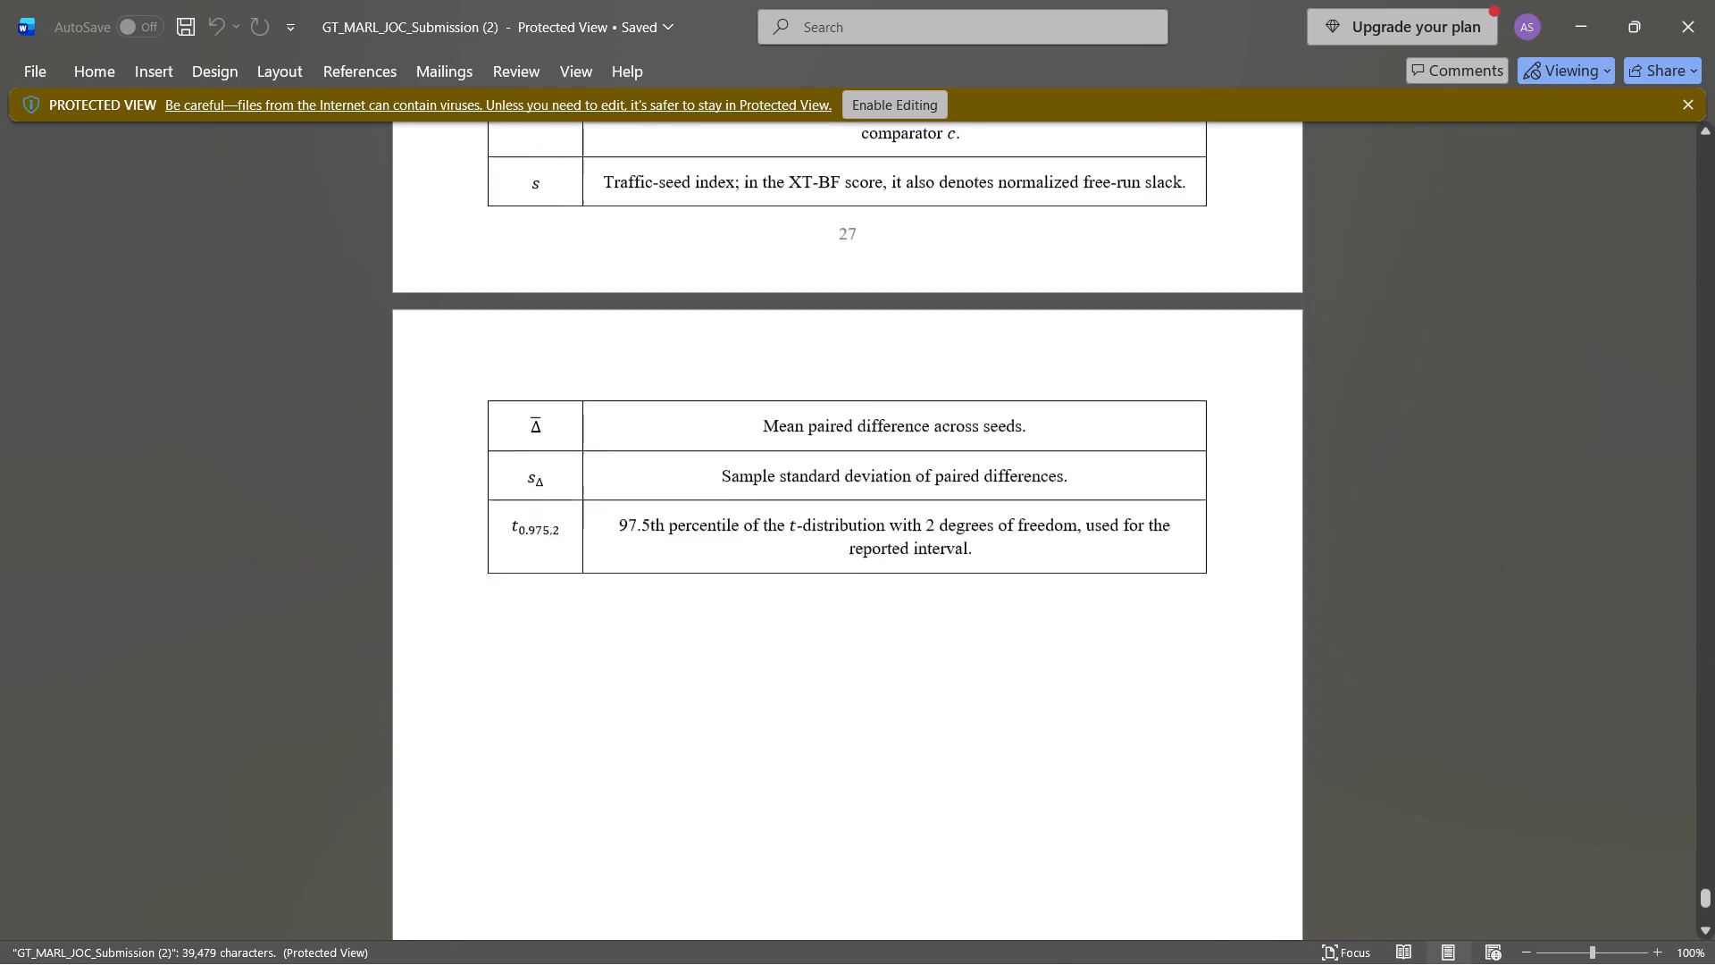
scroll(843, 667, "up", 5)
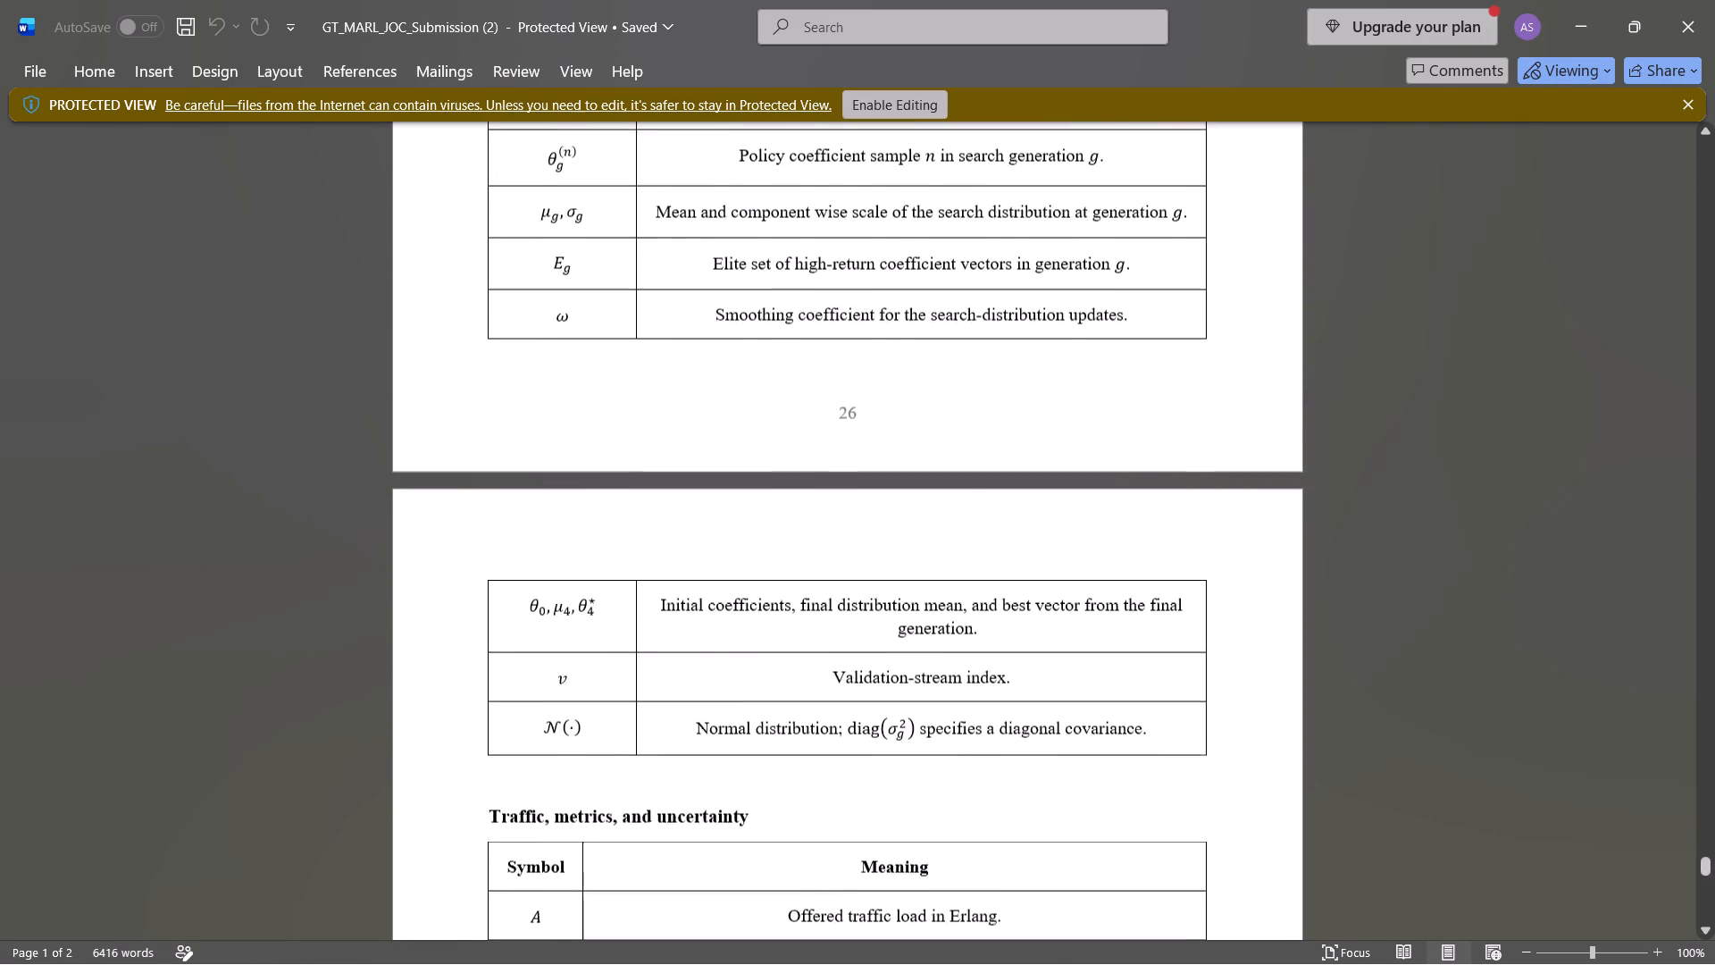
scroll(843, 667, "up", 7)
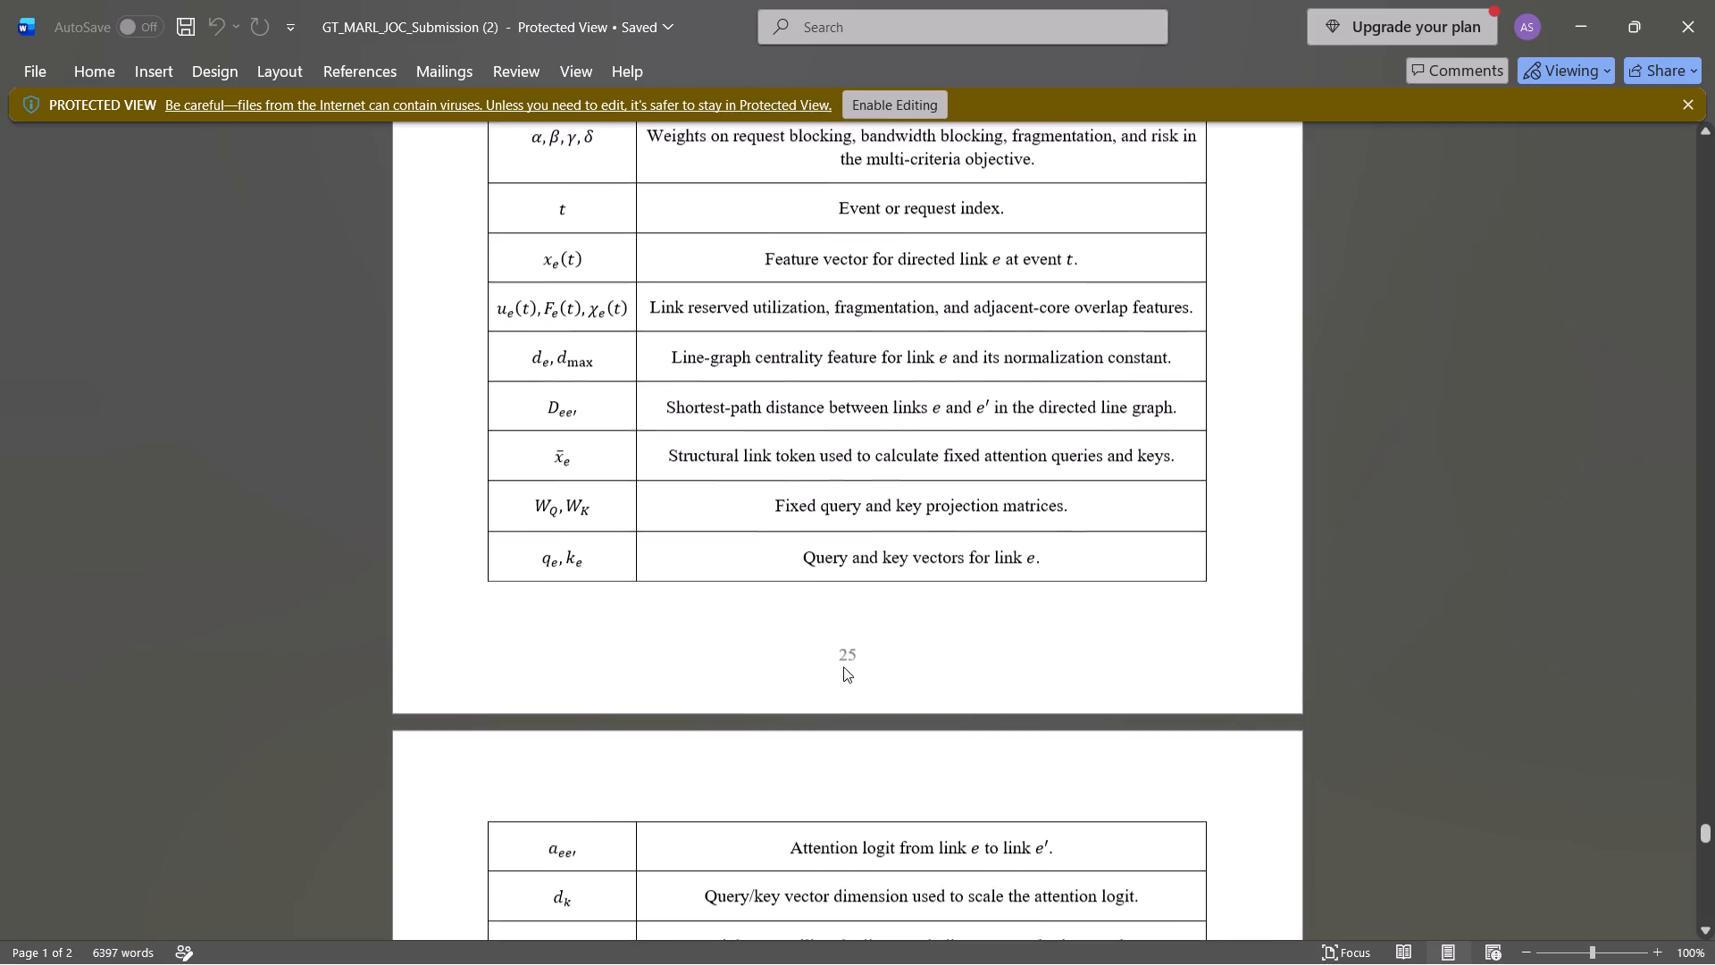
scroll(843, 667, "up", 6)
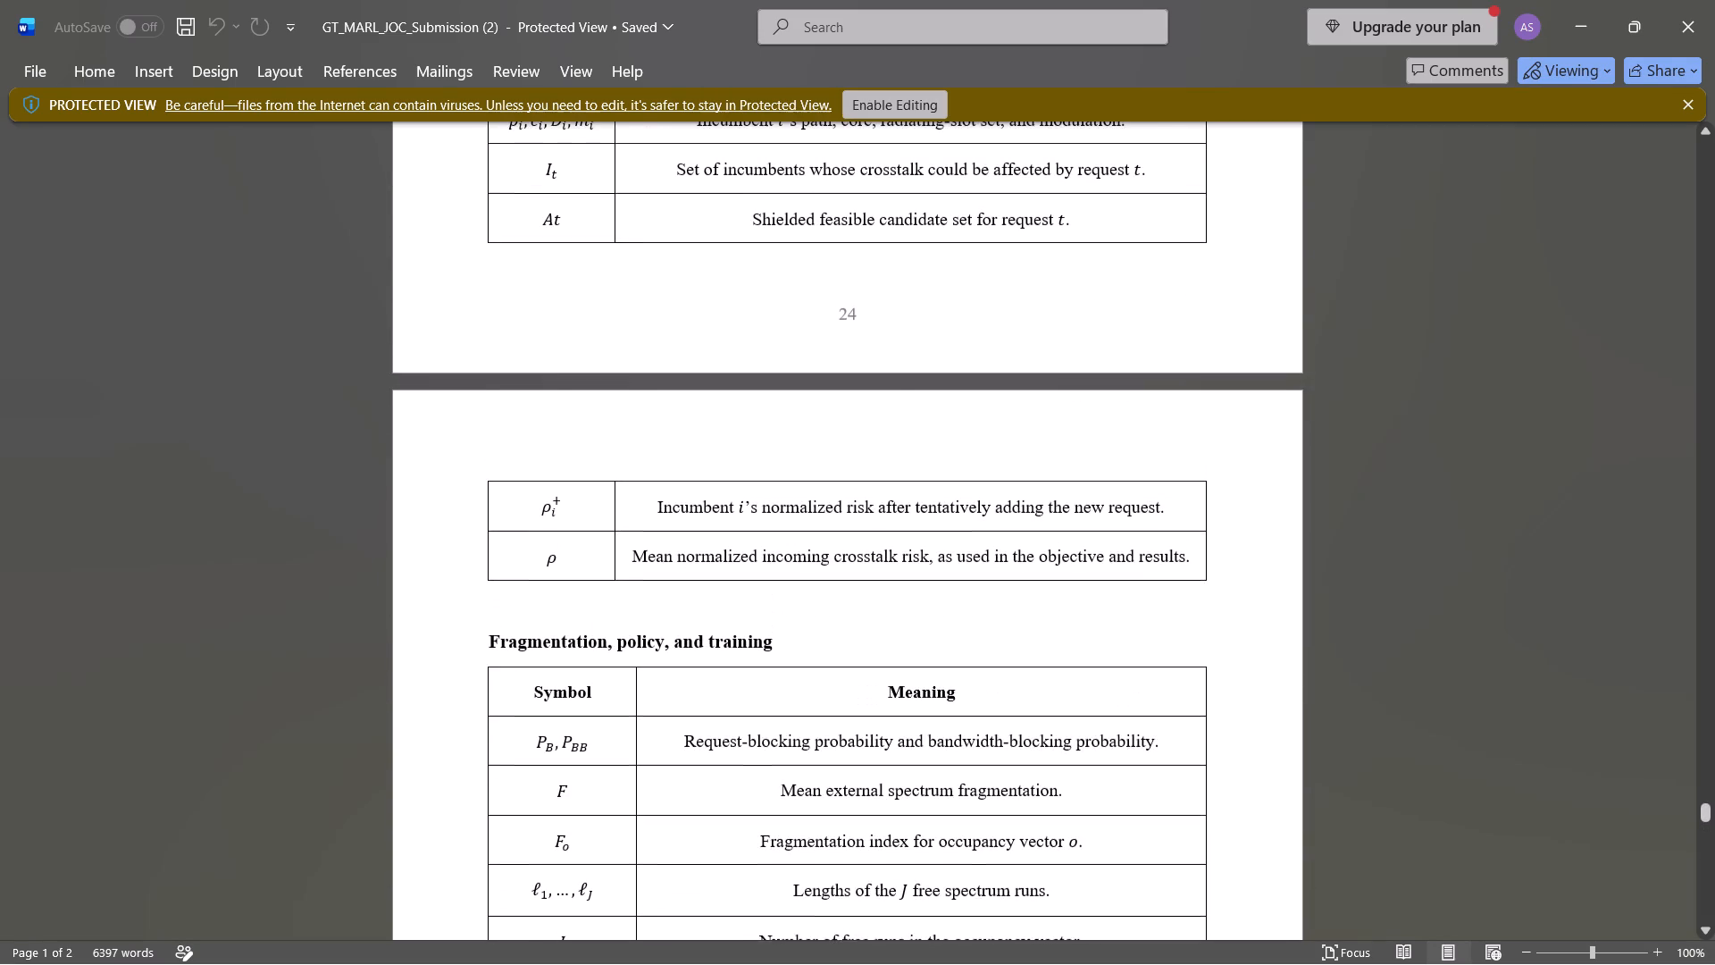
scroll(843, 667, "up", 5)
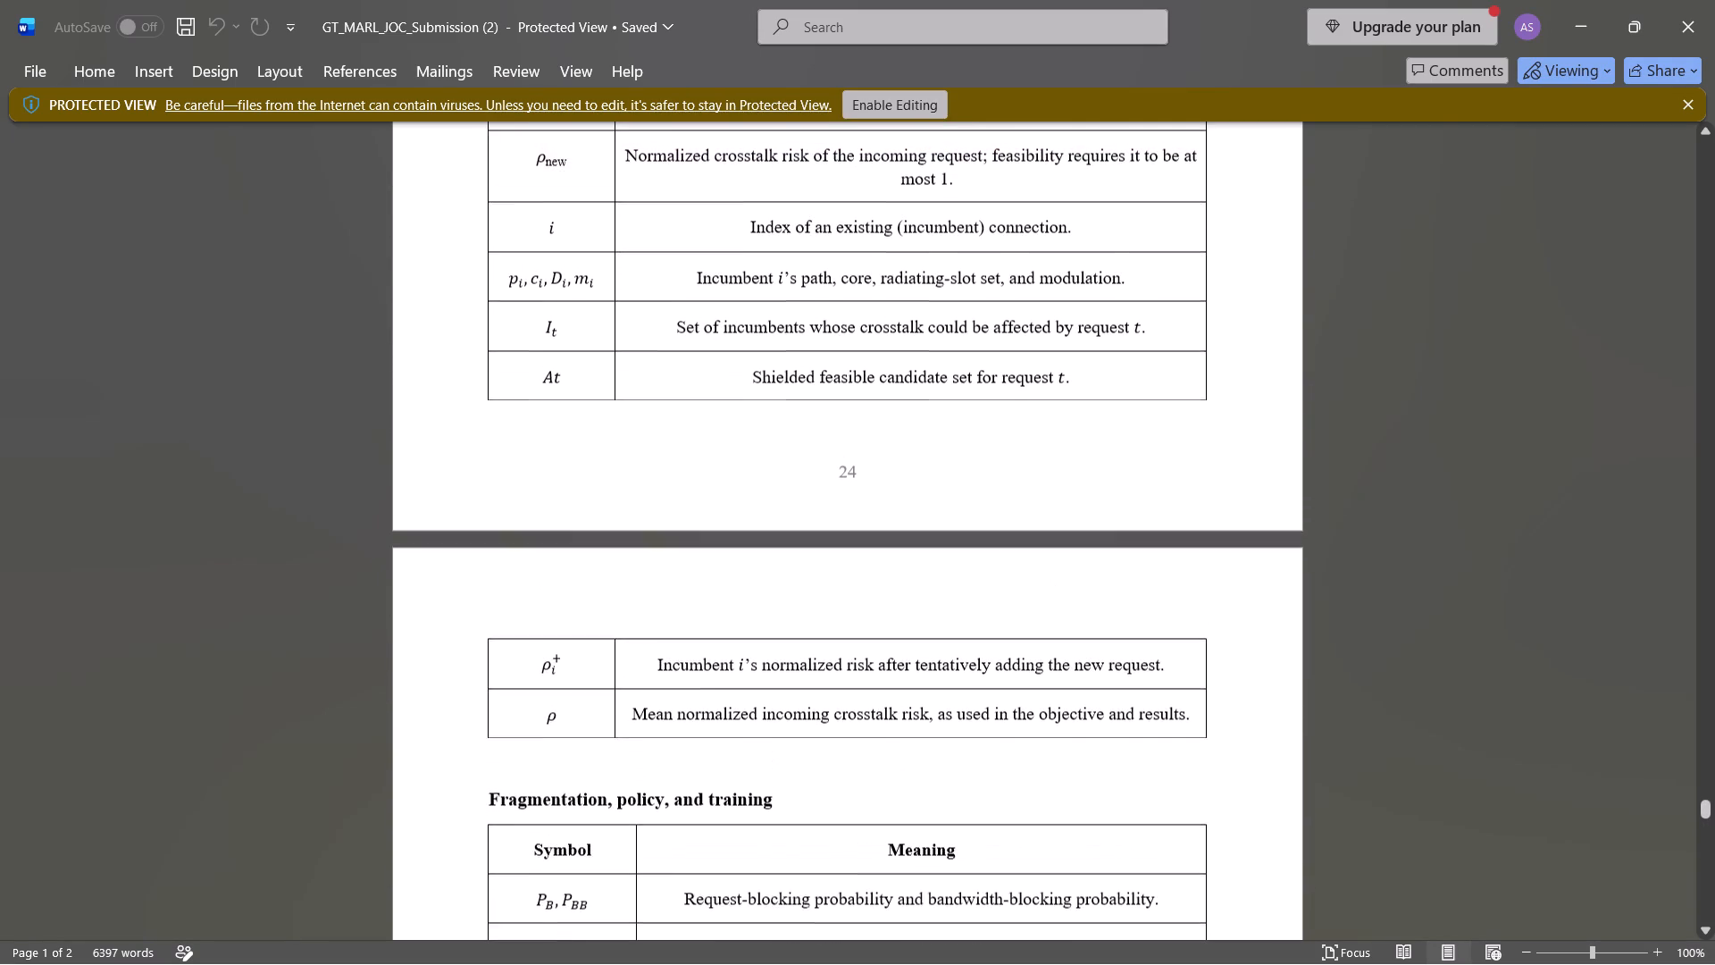
scroll(843, 667, "up", 4)
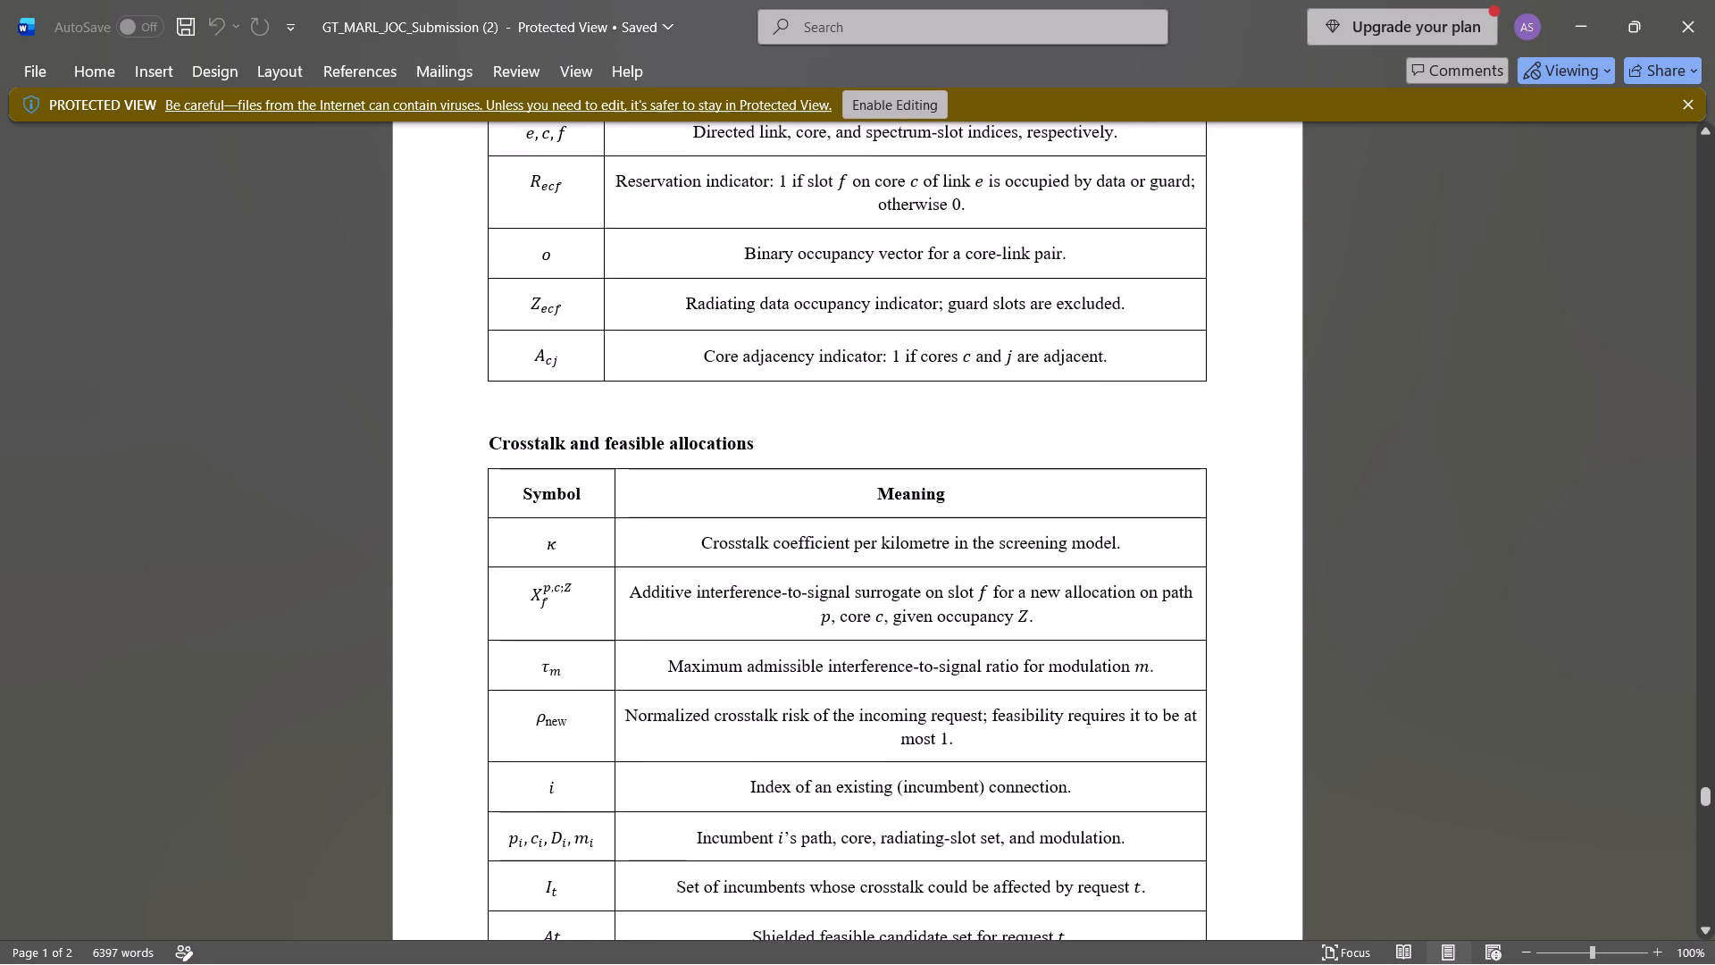
scroll(843, 667, "up", 4)
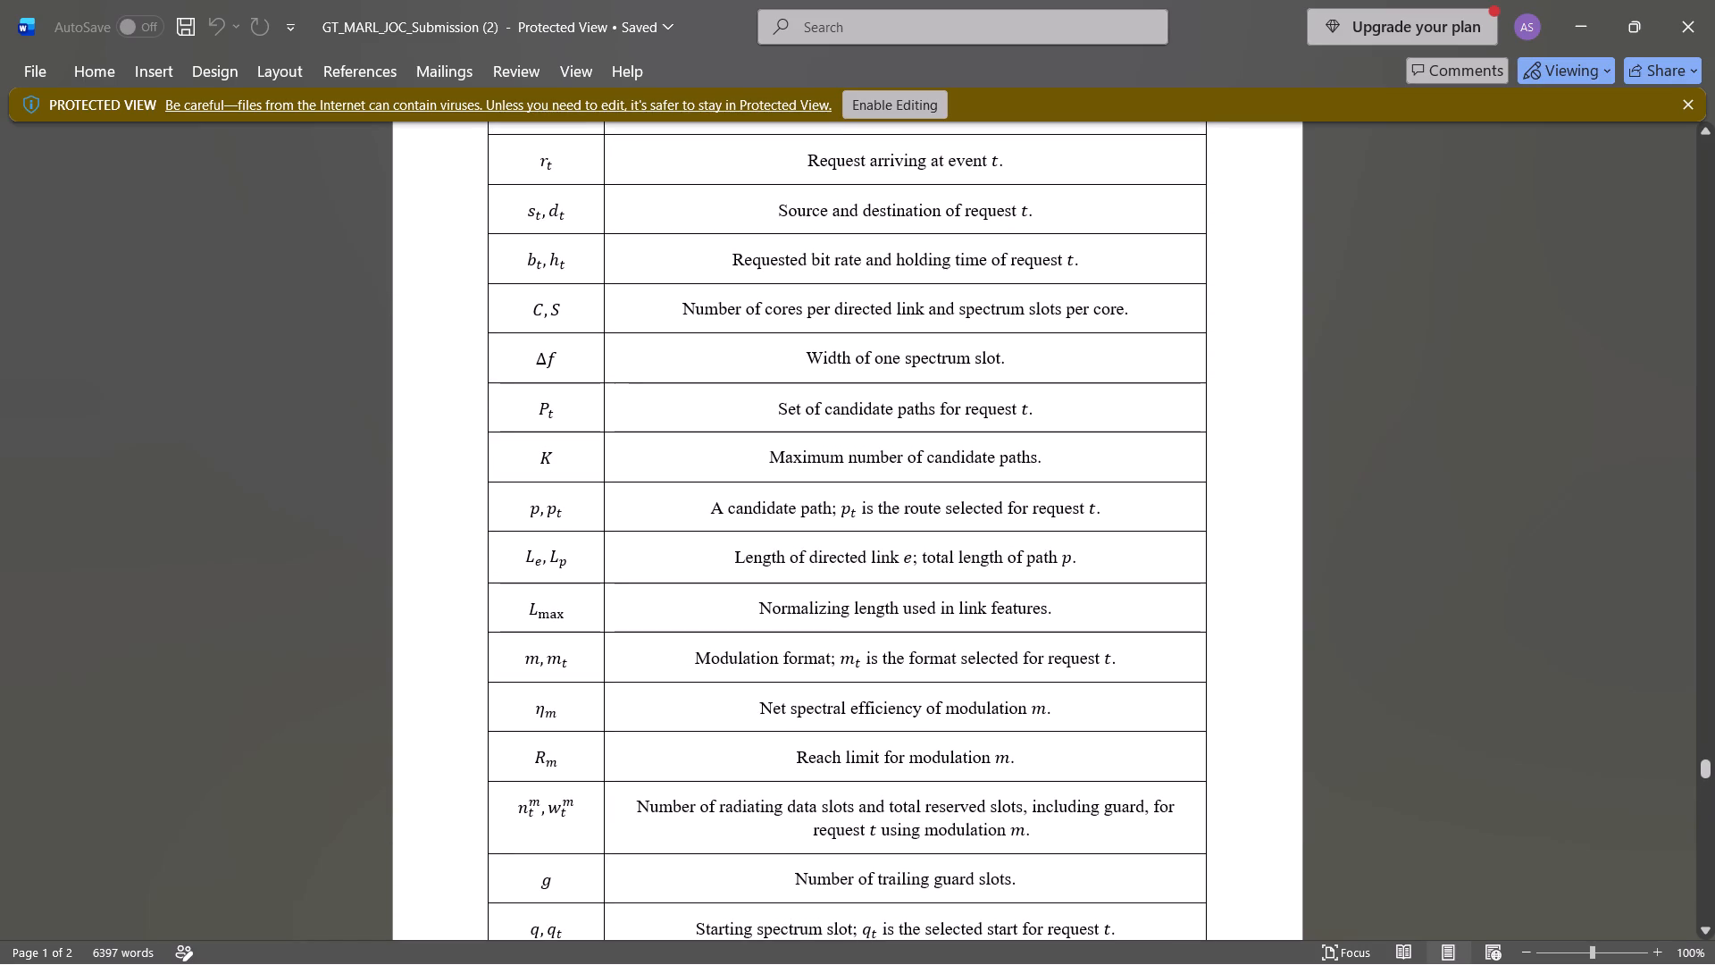
Enable editing for the protected manuscript.
left_click(876, 111)
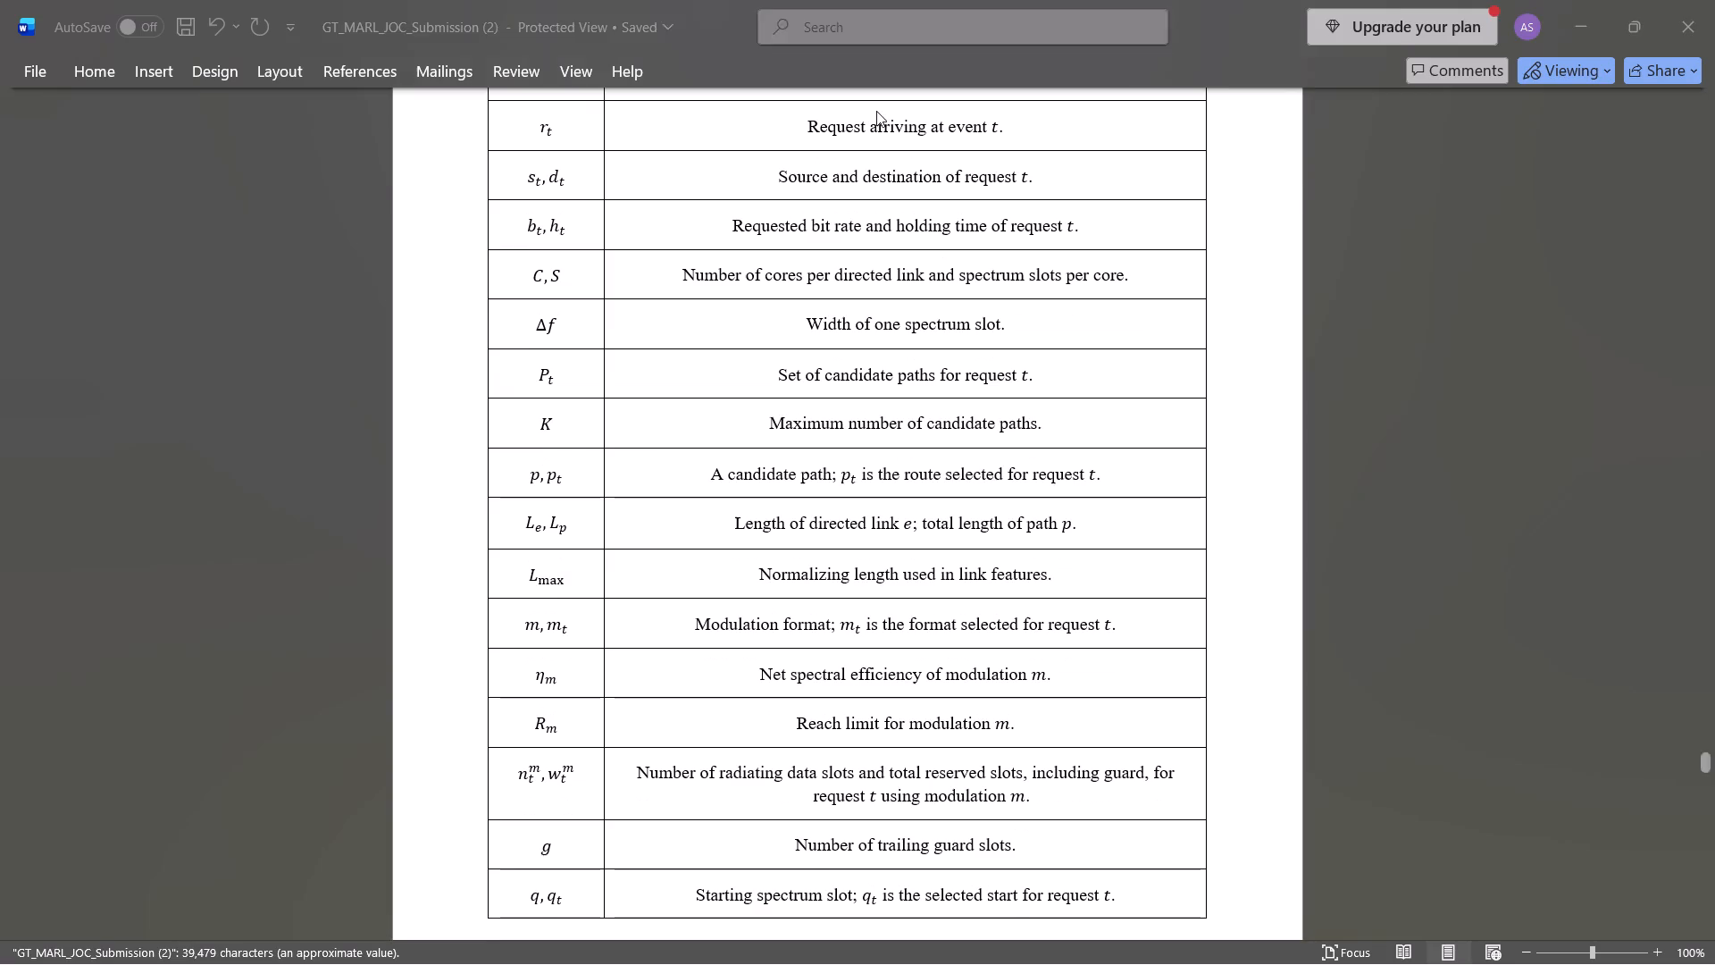
scroll(917, 377, "down", 1)
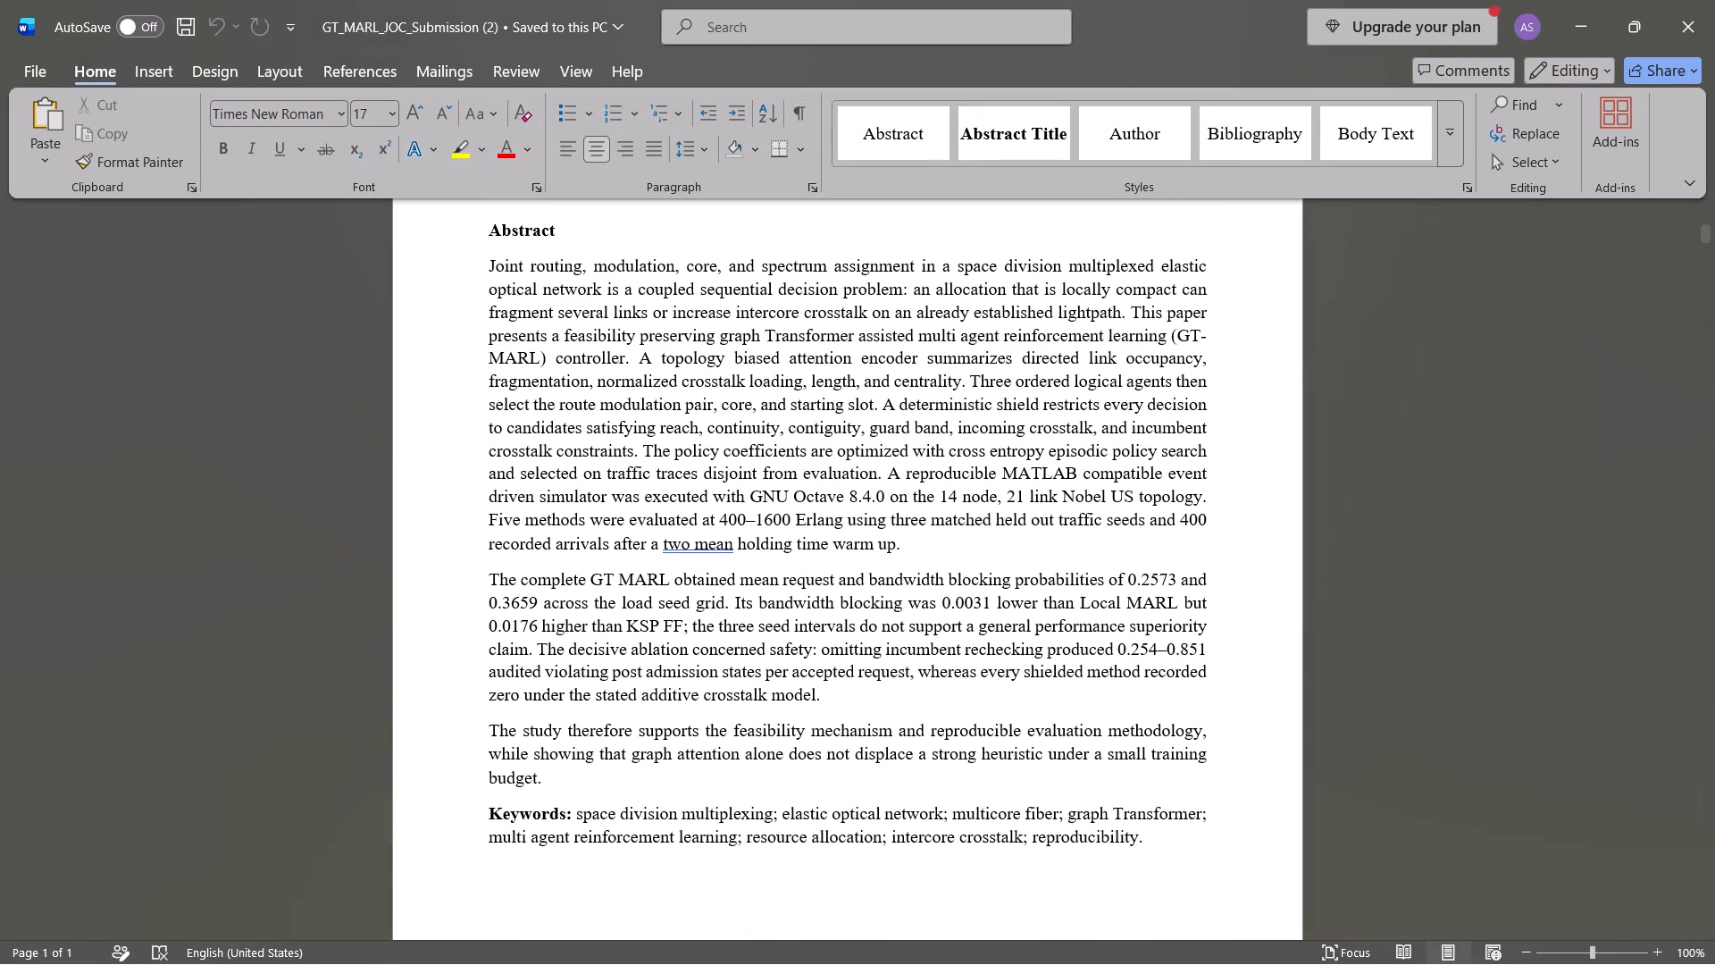
left_click_drag(487, 259, 843, 768)
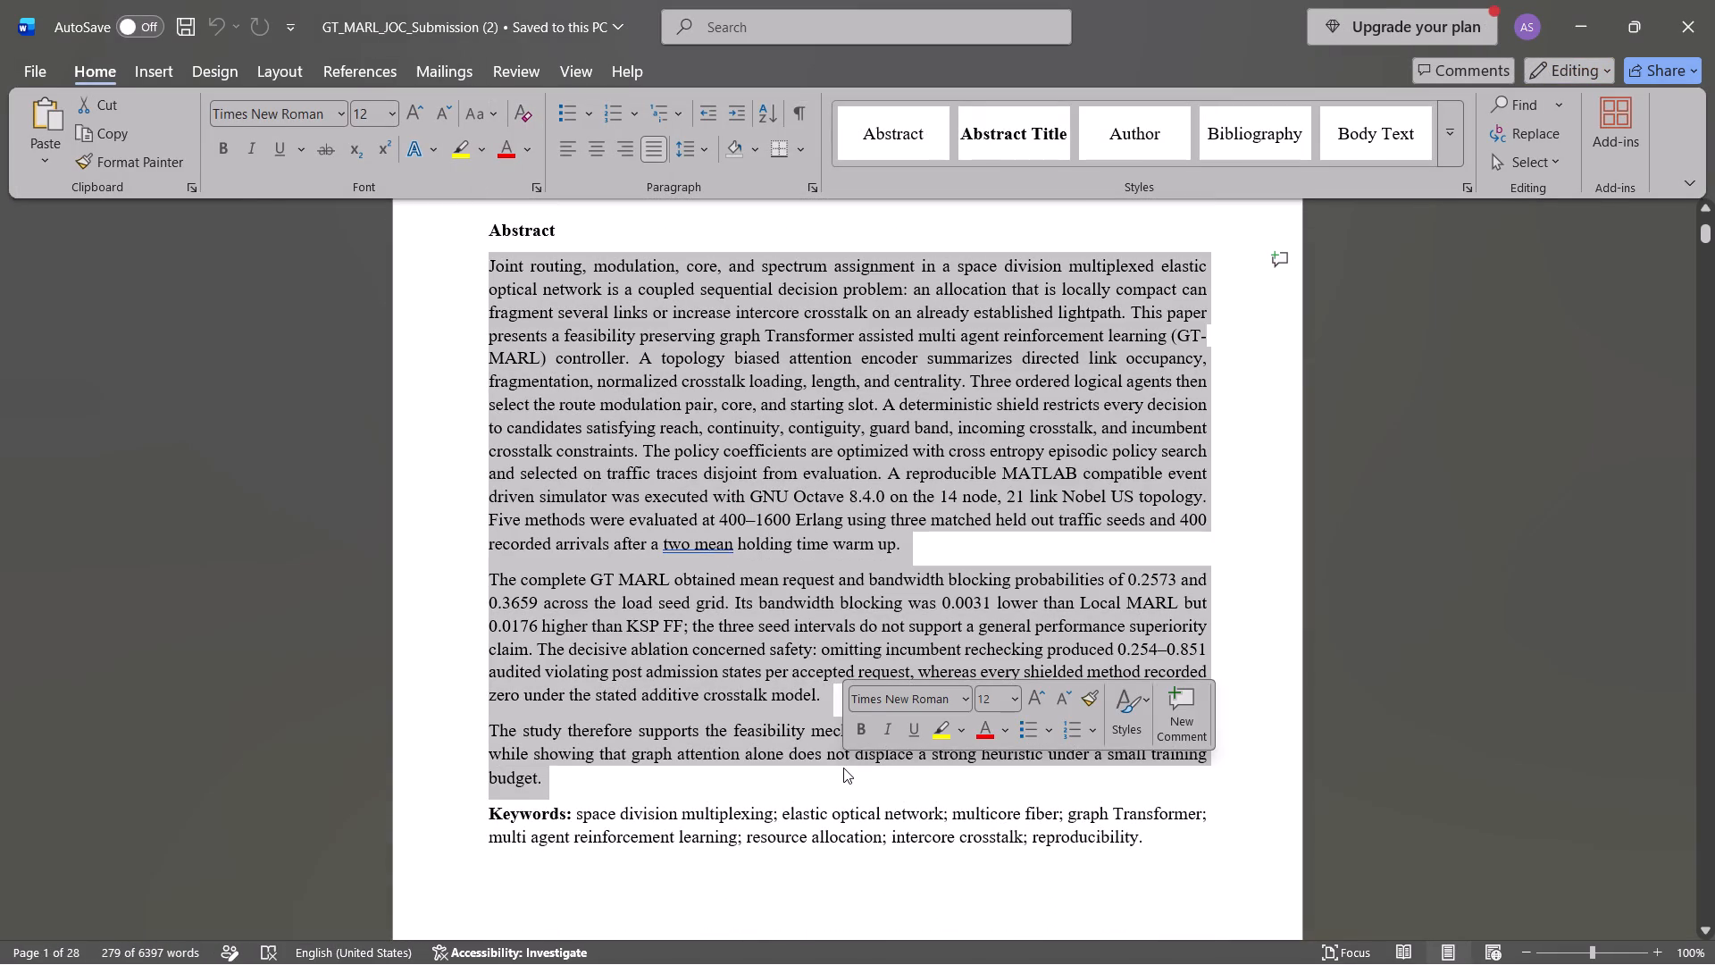
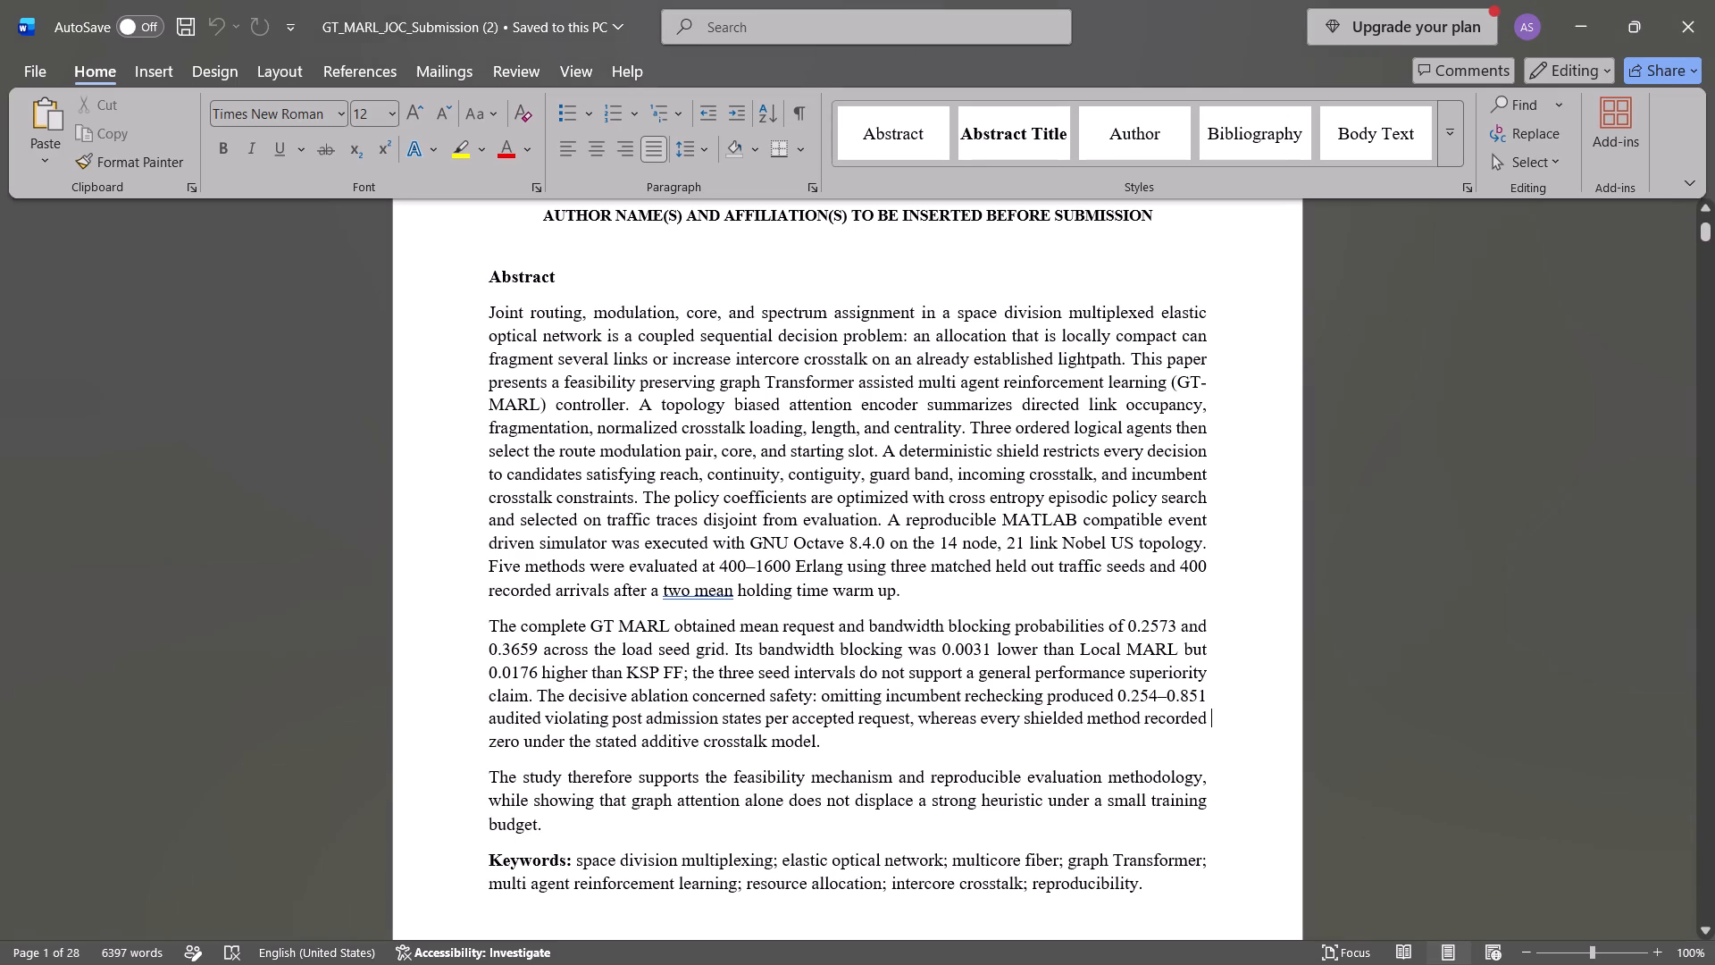
Replace the manuscript's existing abstract text, between the Abstract heading and the Keywords line, with the copied three-paragraph version.
left_click_drag(554, 826, 486, 299)
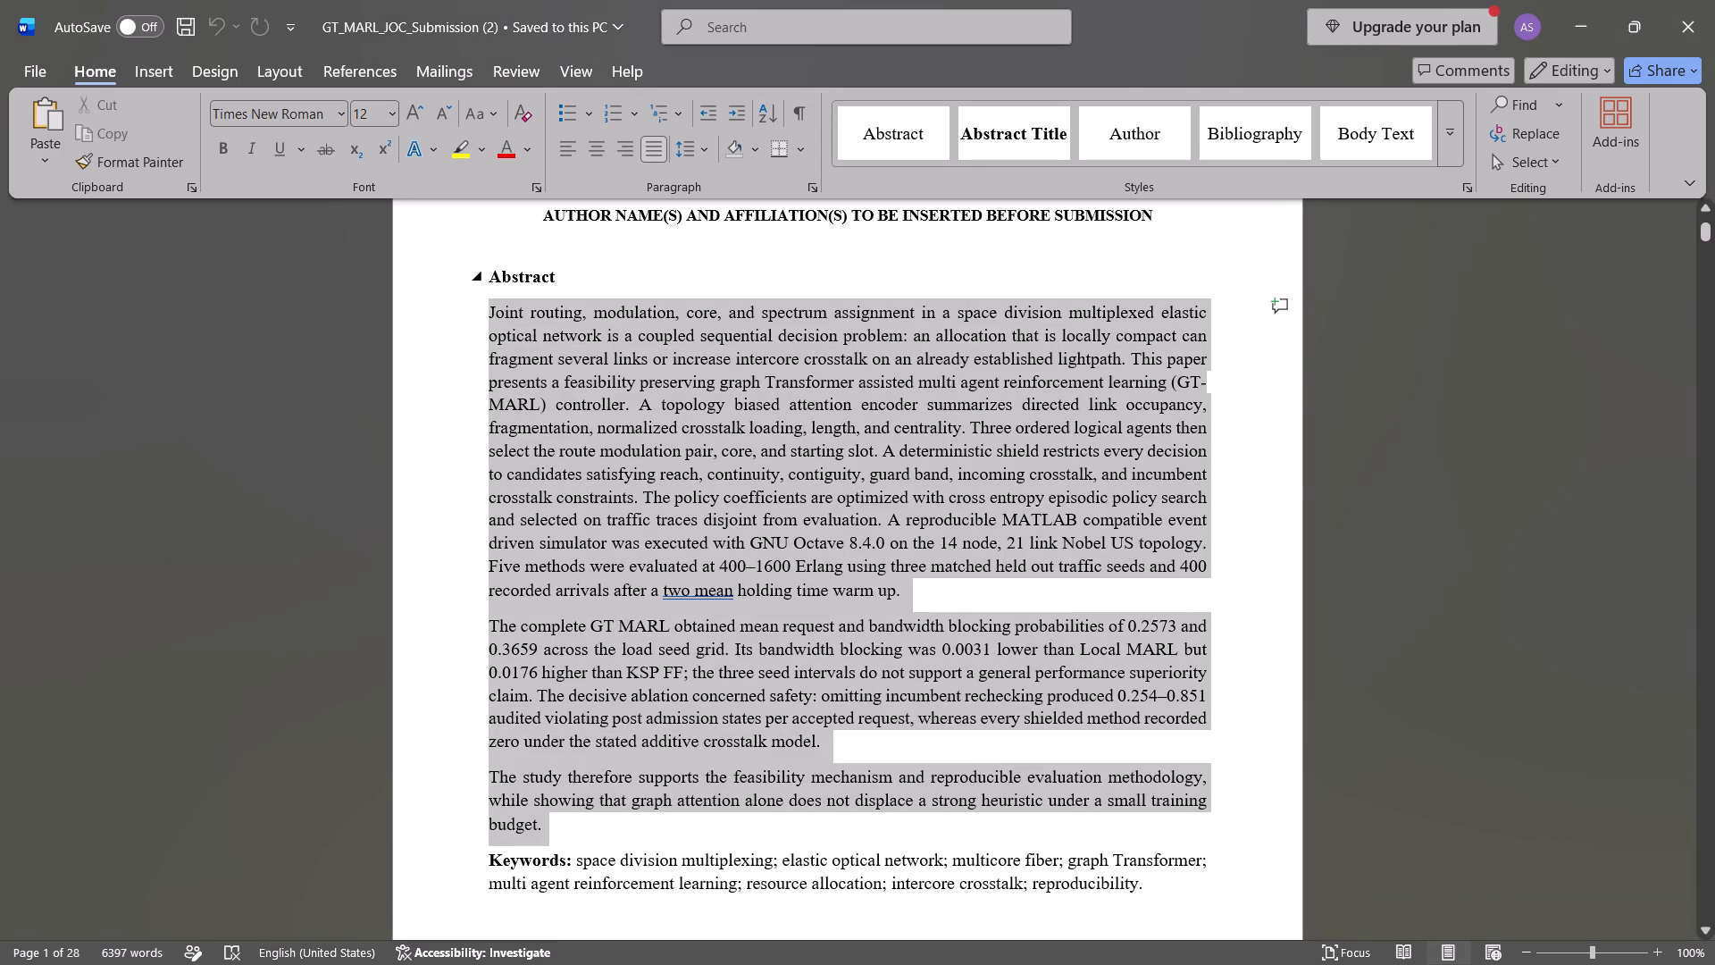
left_click_drag(486, 299, 487, 316)
key("ctrl+v")
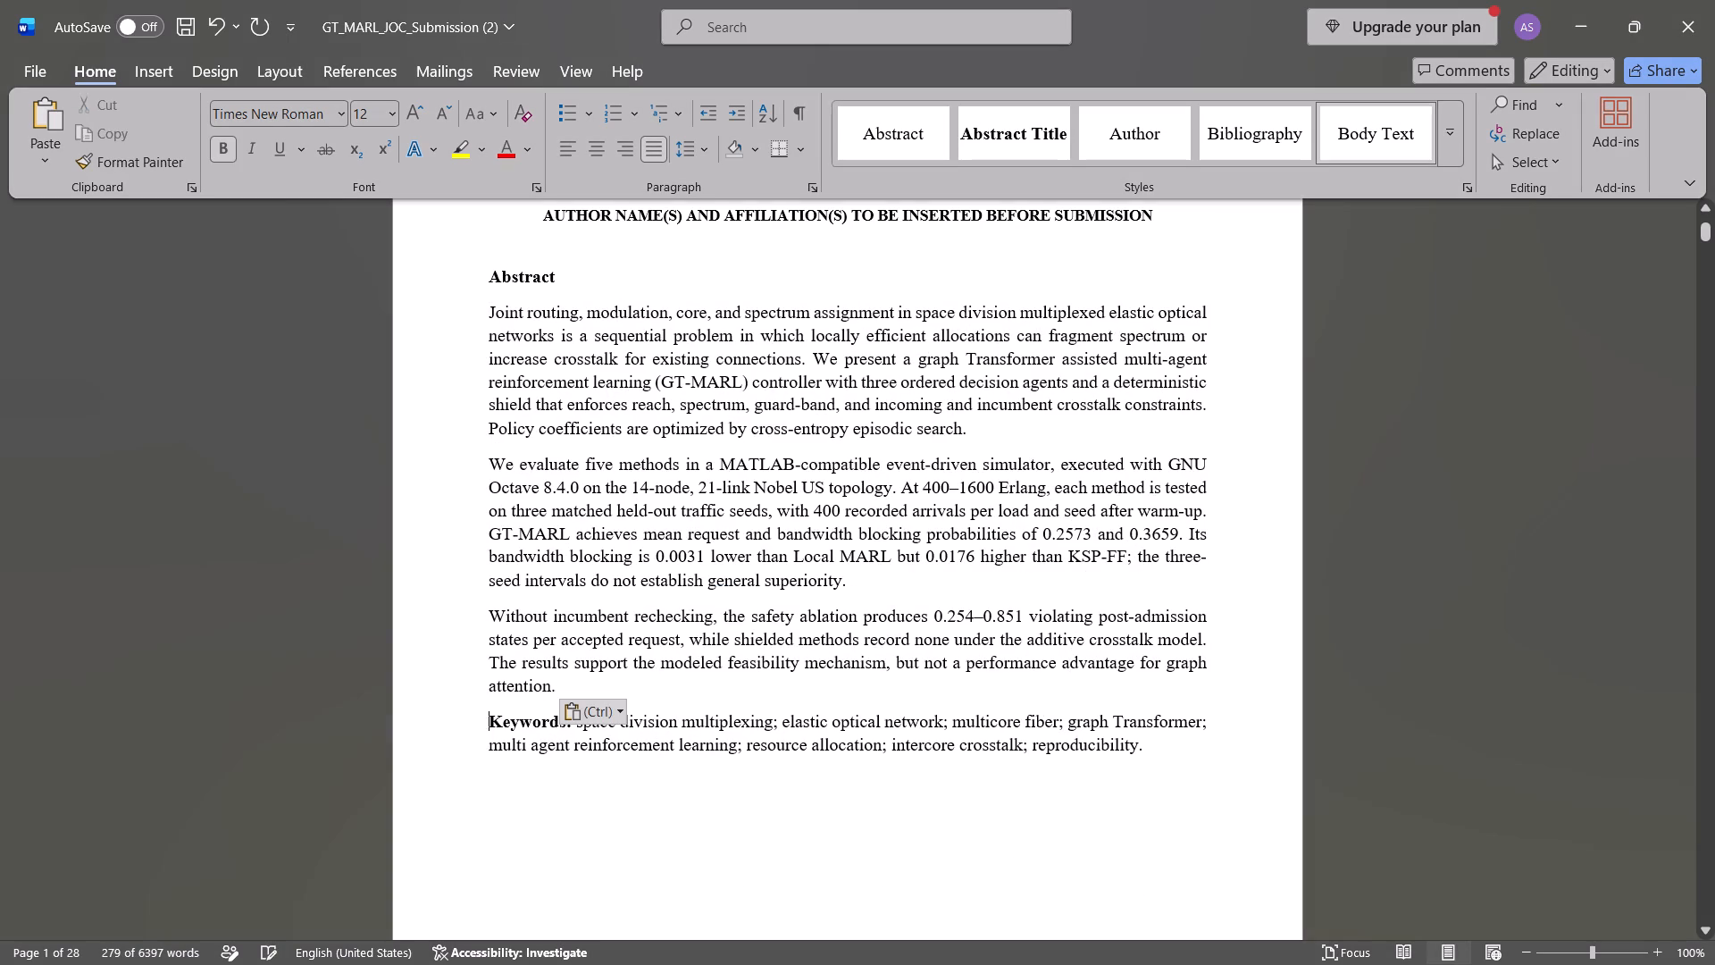
Check the replaced abstract's placement on the page and its word count.
scroll(728, 772, "down", 4)
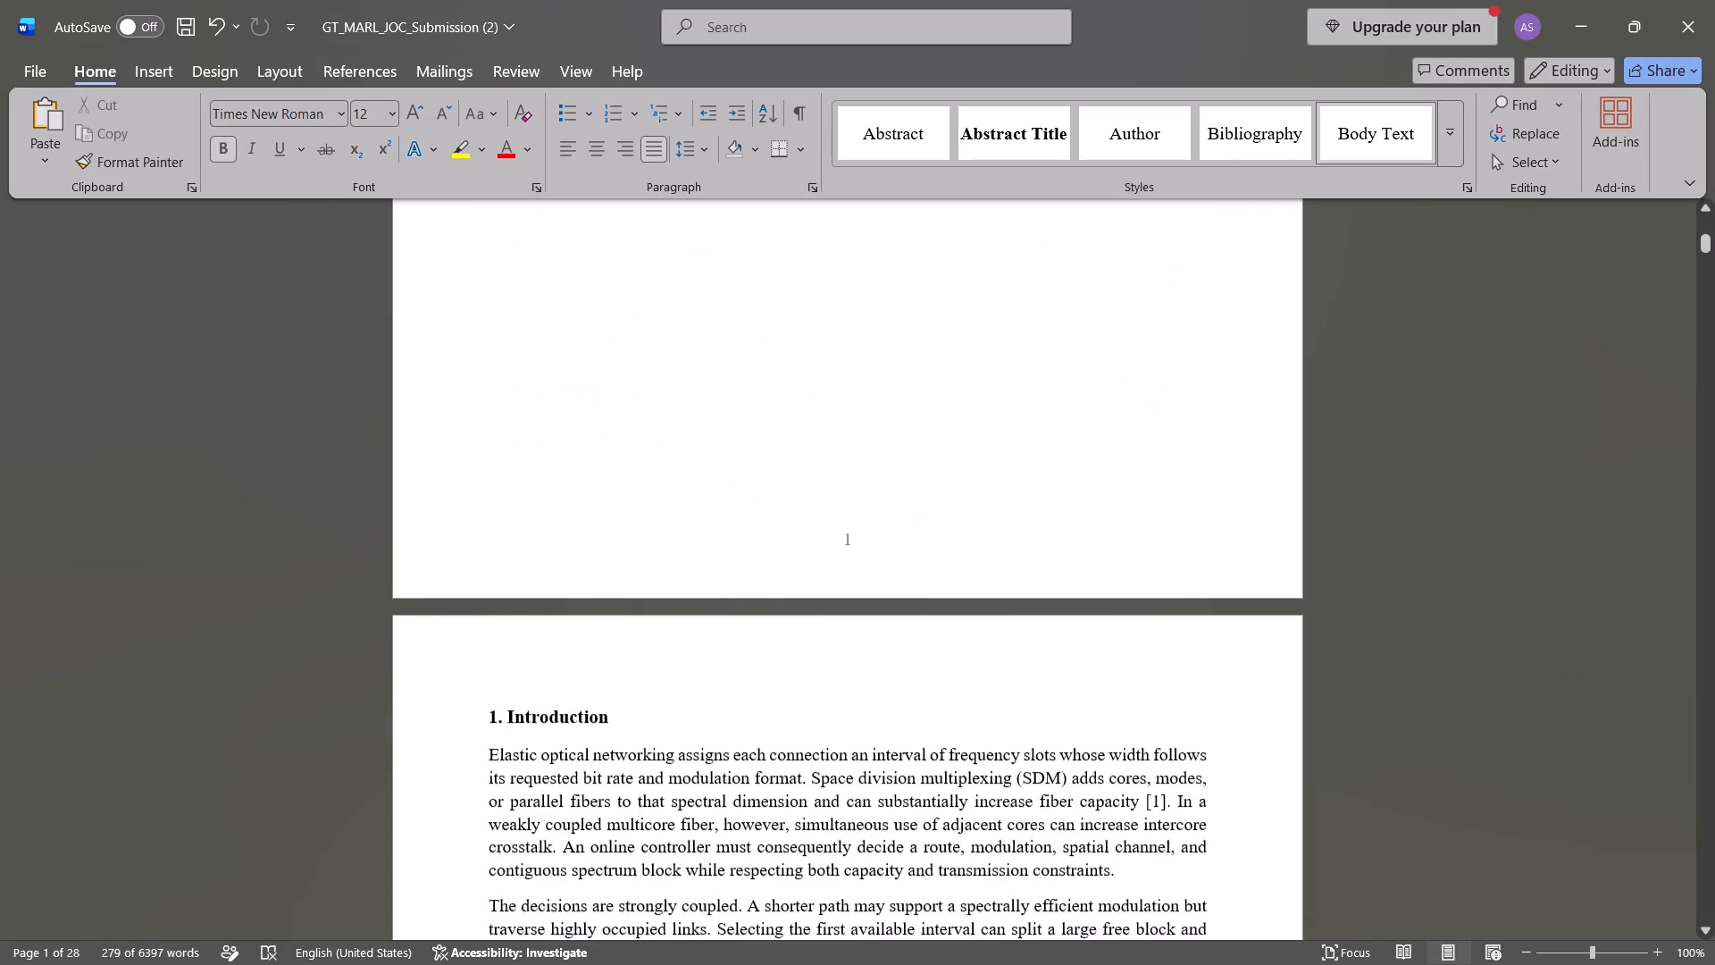
scroll(728, 772, "up", 1)
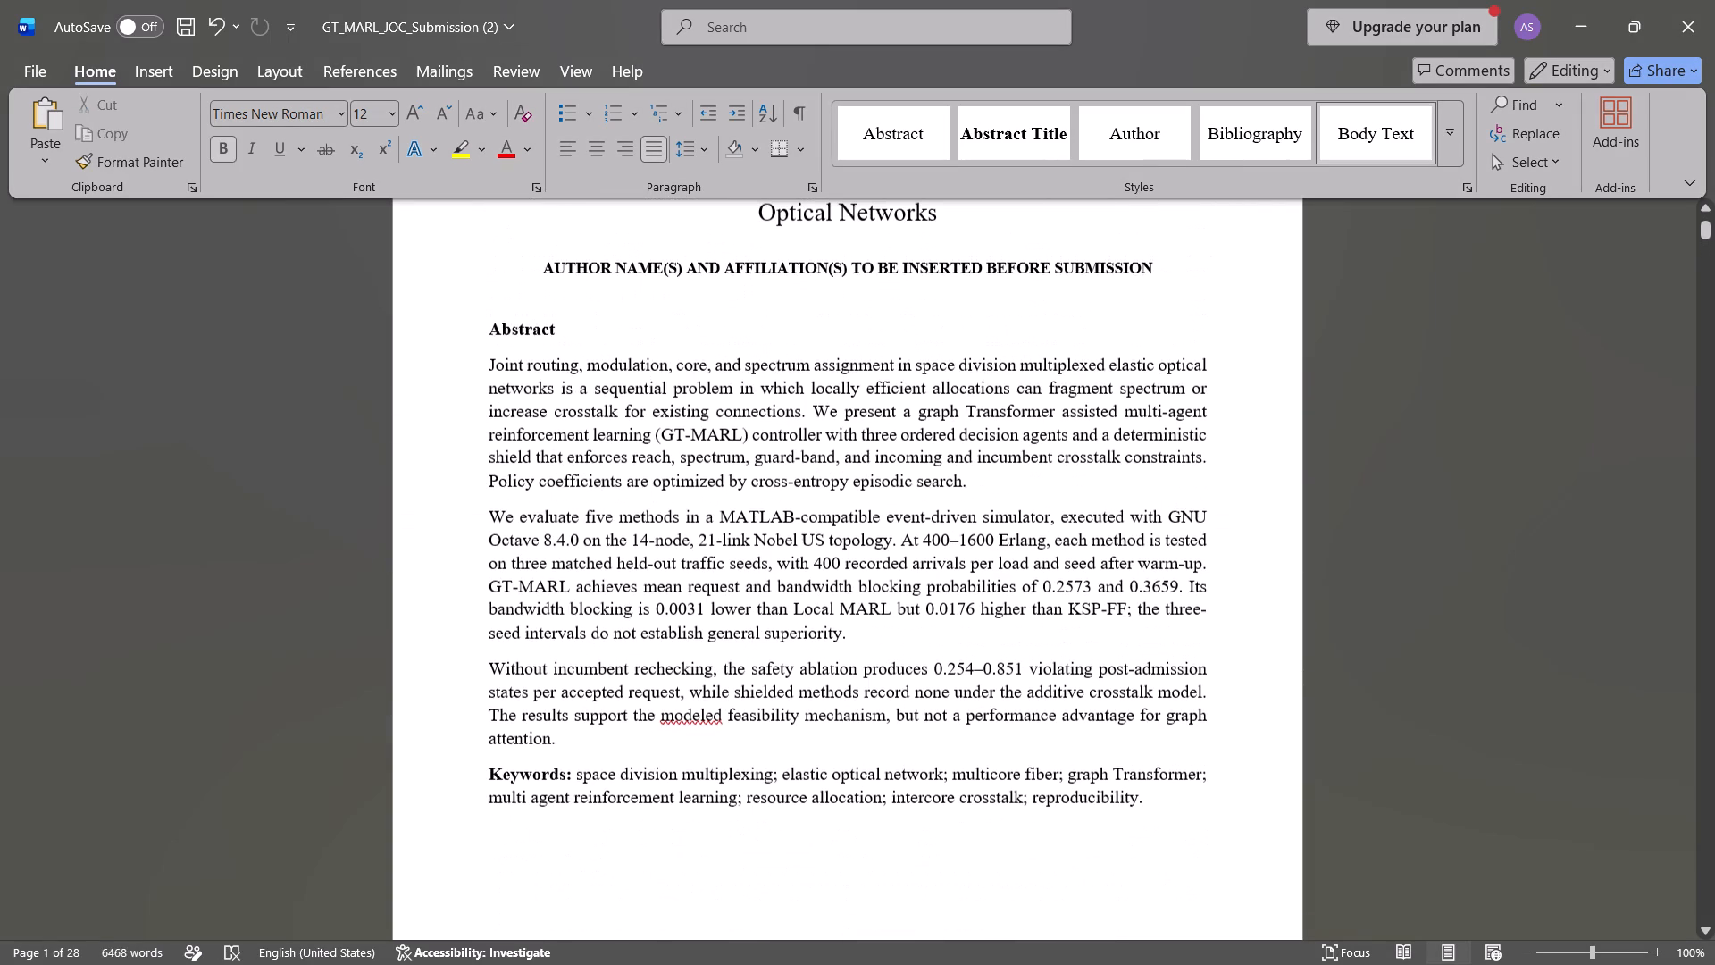
scroll(728, 772, "up", 1)
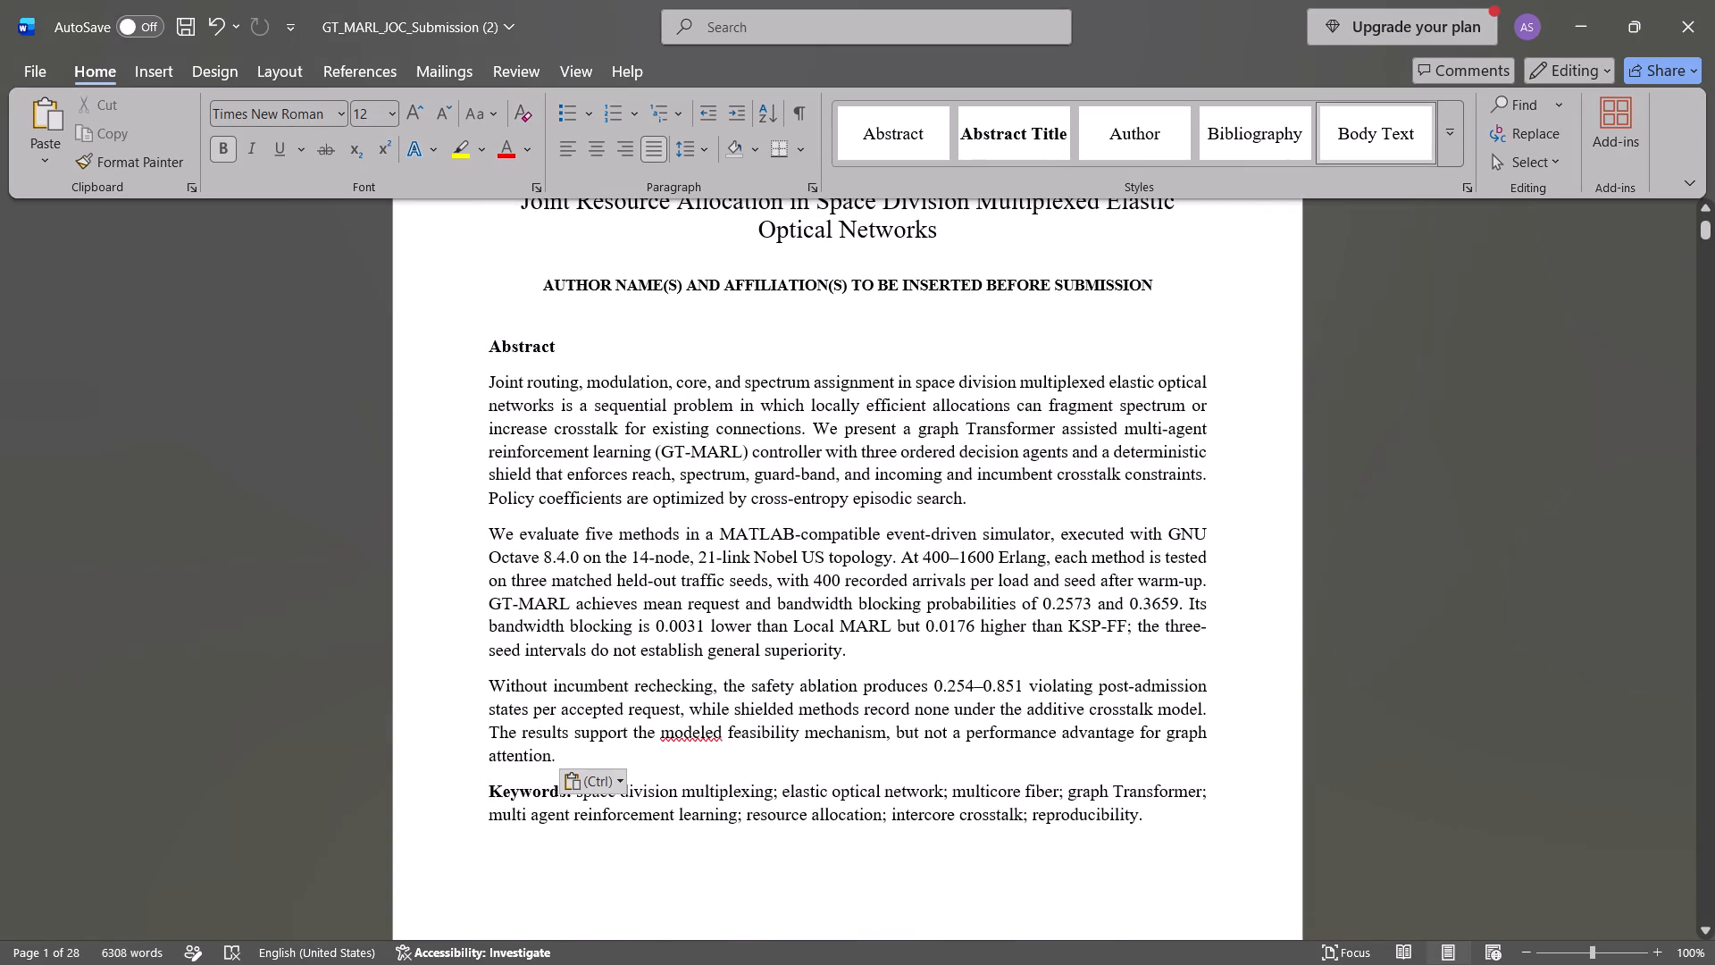
left_click_drag(487, 375, 618, 735)
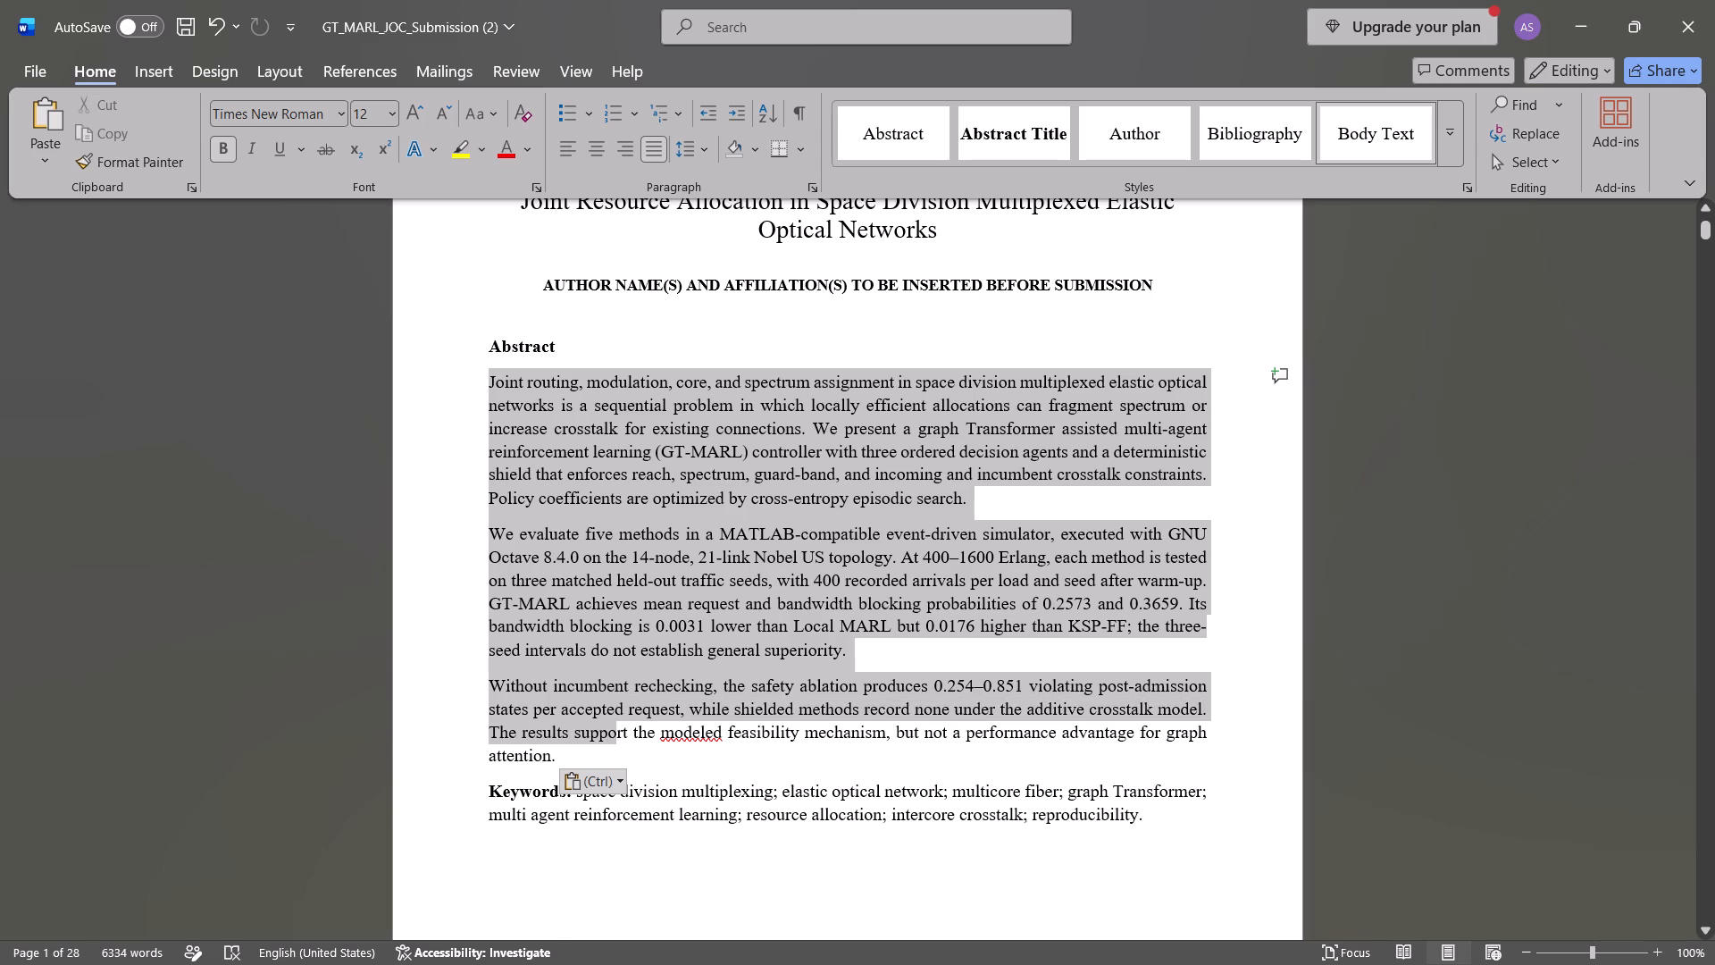
left_click_drag(618, 735, 618, 750)
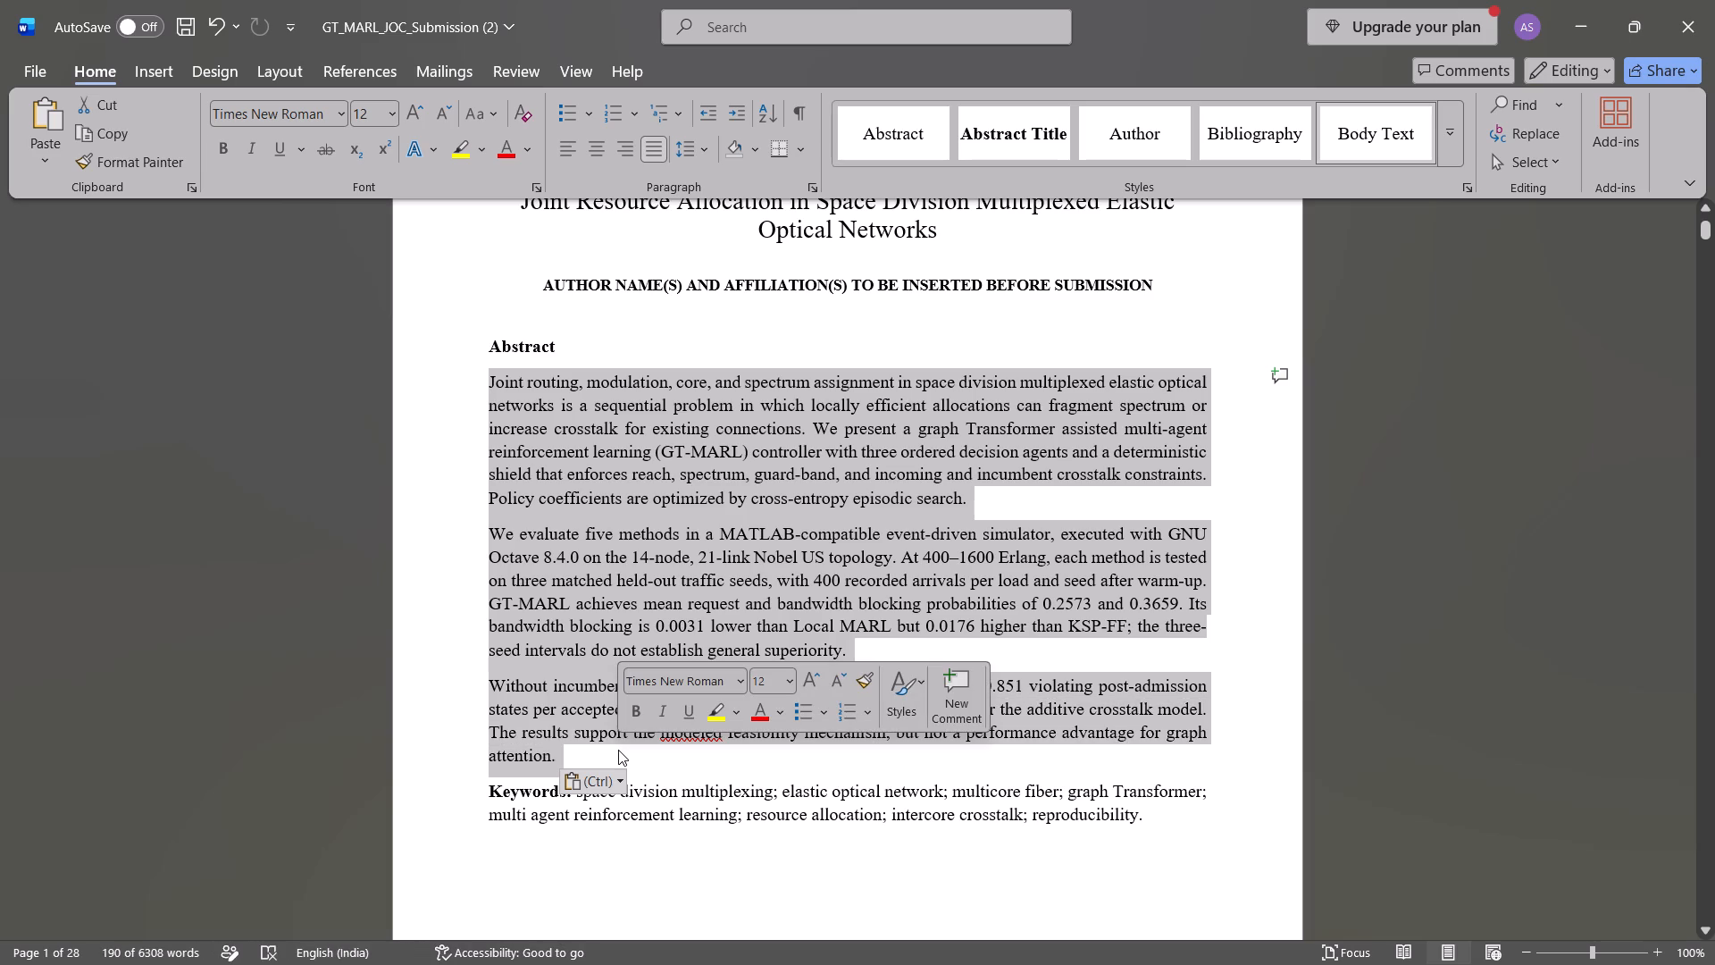
left_click(791, 759)
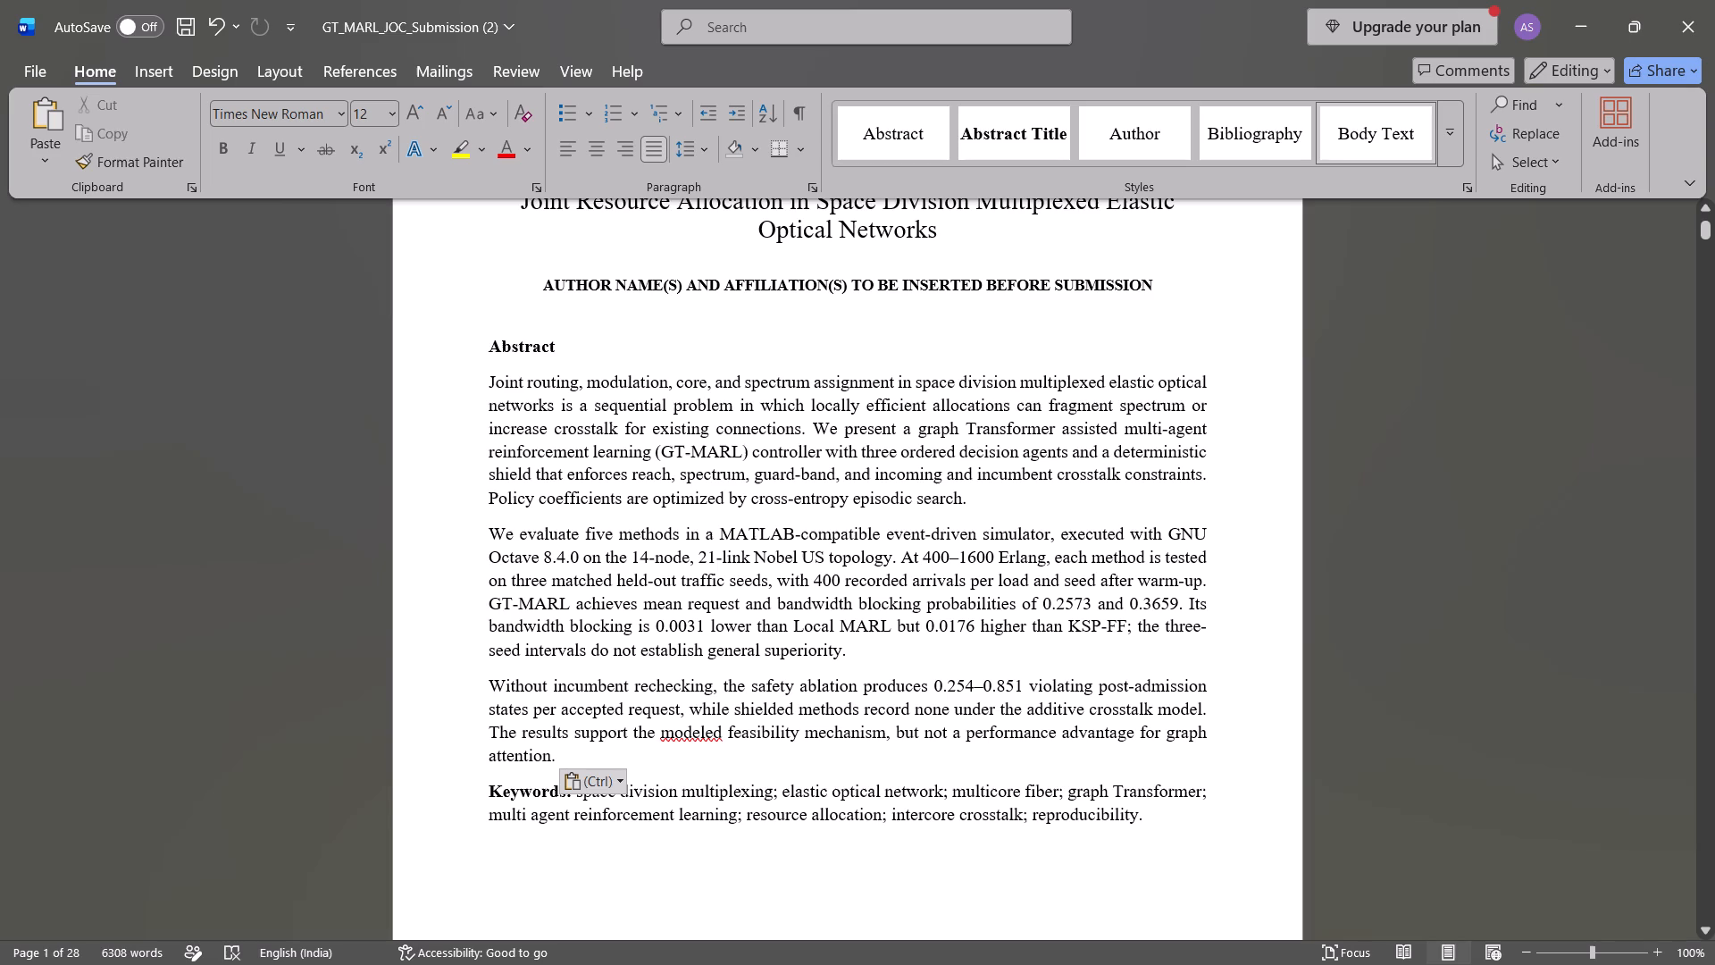
Search the manuscript for "-" and replace the first match, the hyphen in the abstract's "multi-agent", with a space.
left_click(1507, 106)
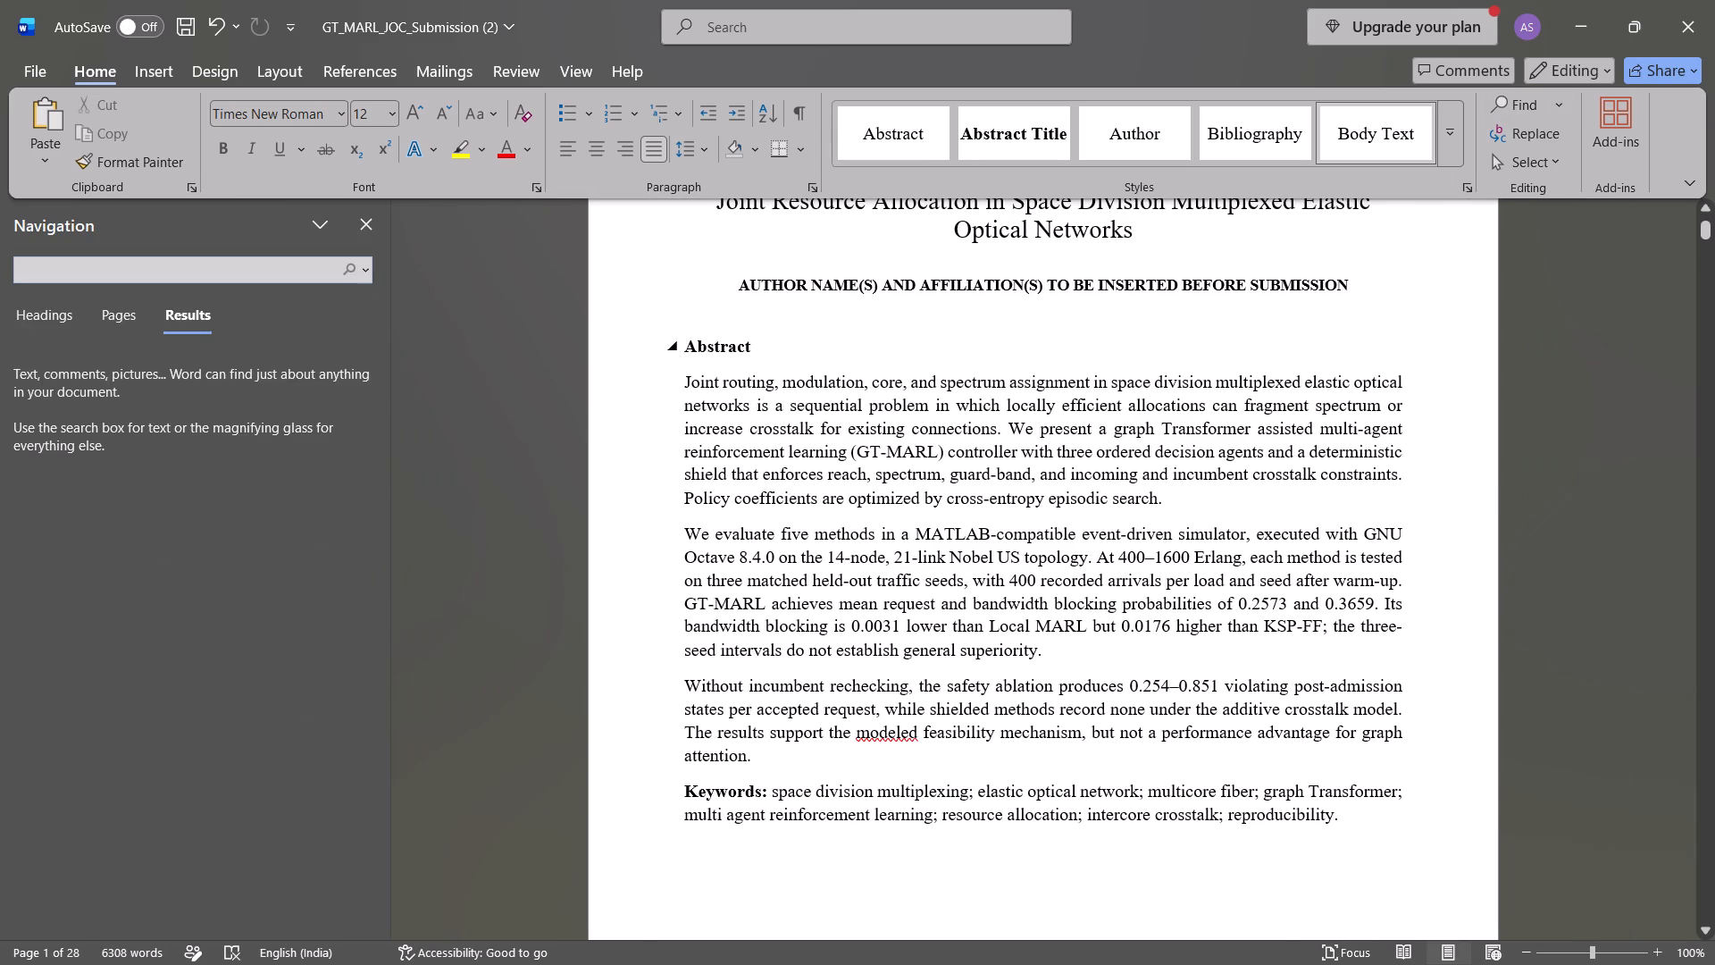
key("minus")
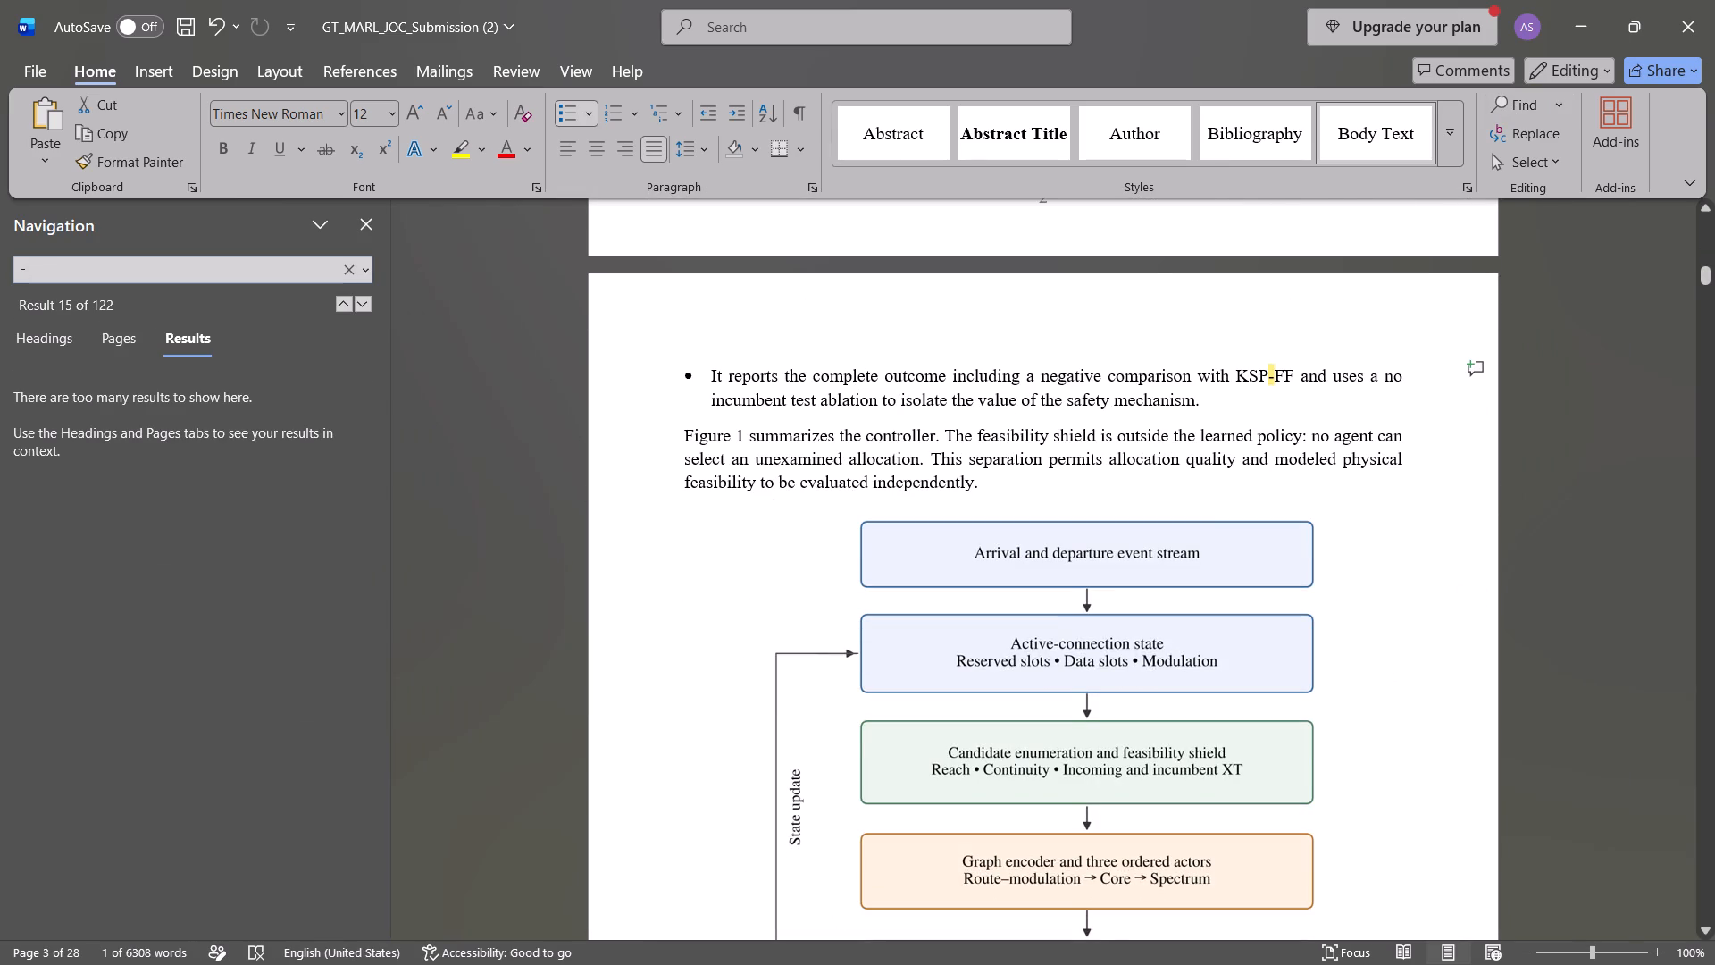
scroll(1003, 513, "up", 20)
scroll(1003, 513, "up", 8)
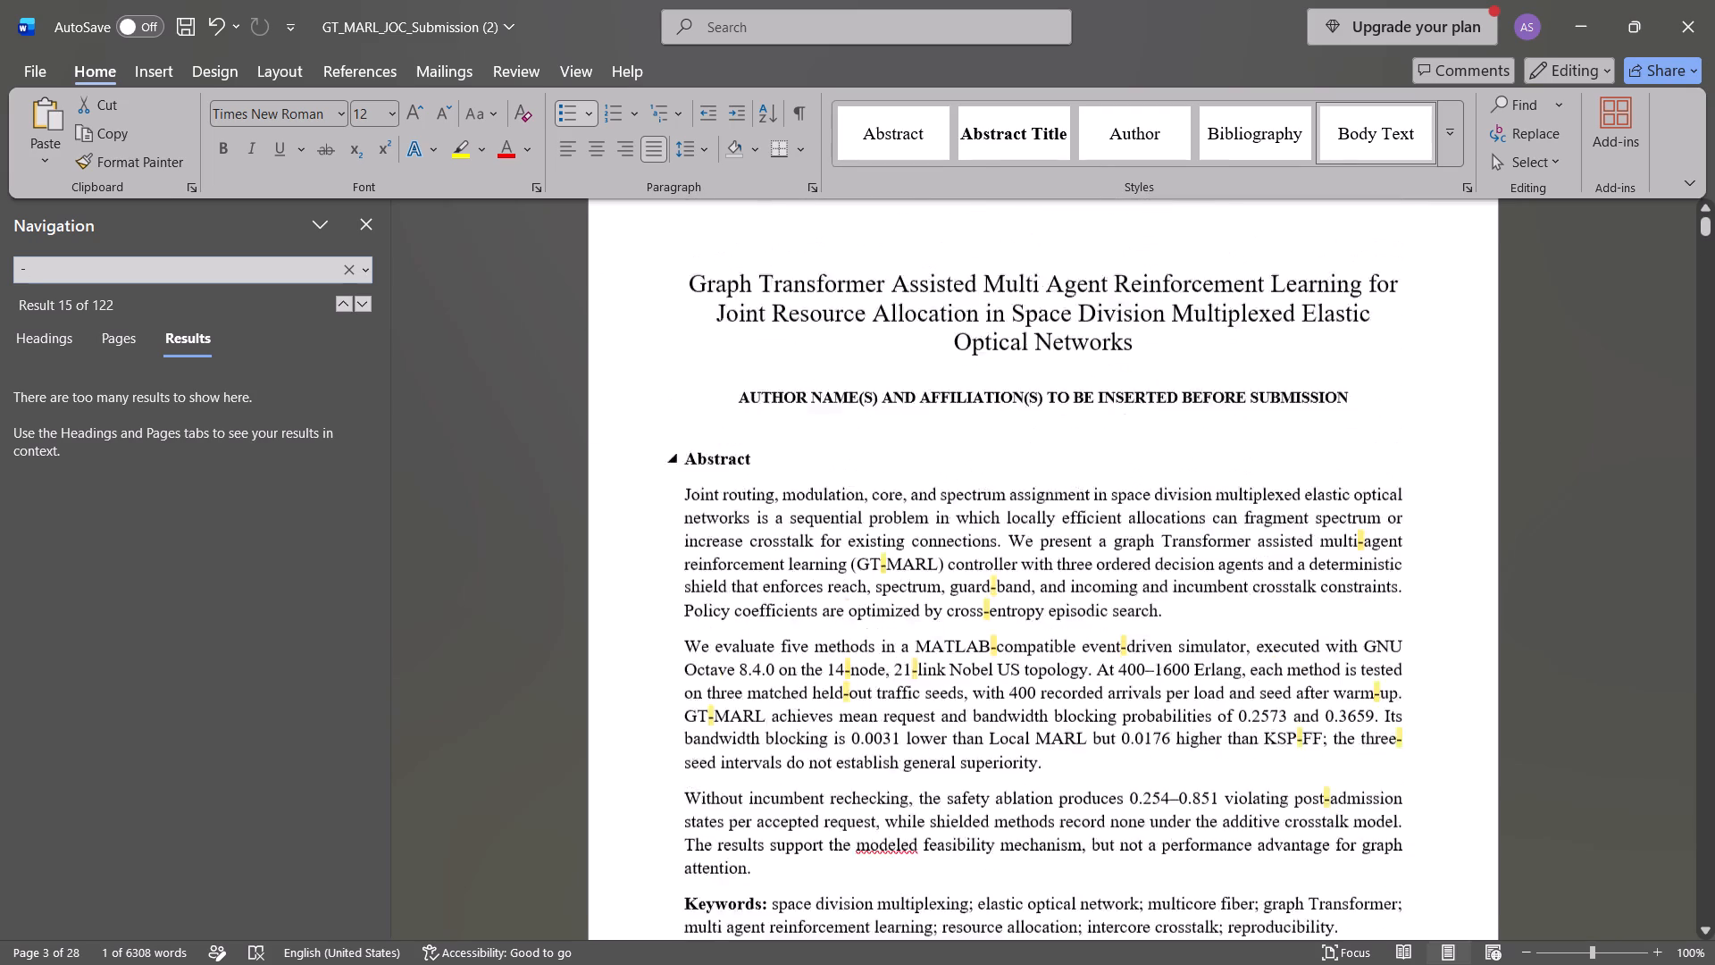
triple_click(336, 303)
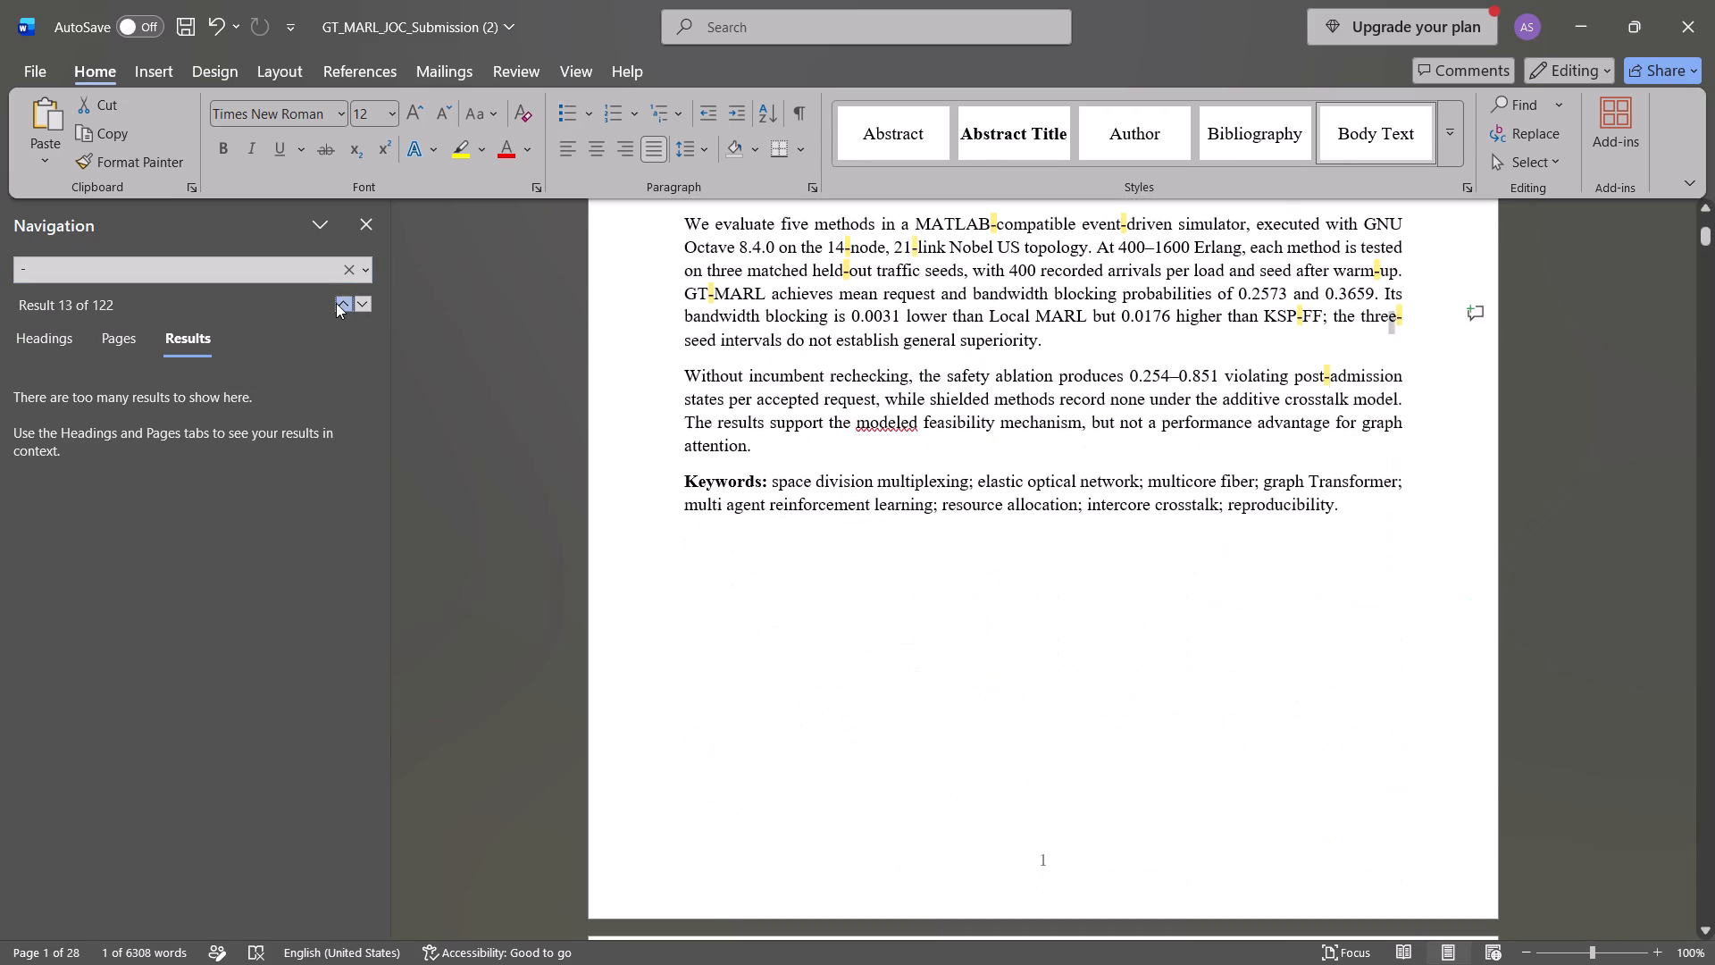
triple_click(336, 303)
triple_click(336, 303)
triple_click(336, 303)
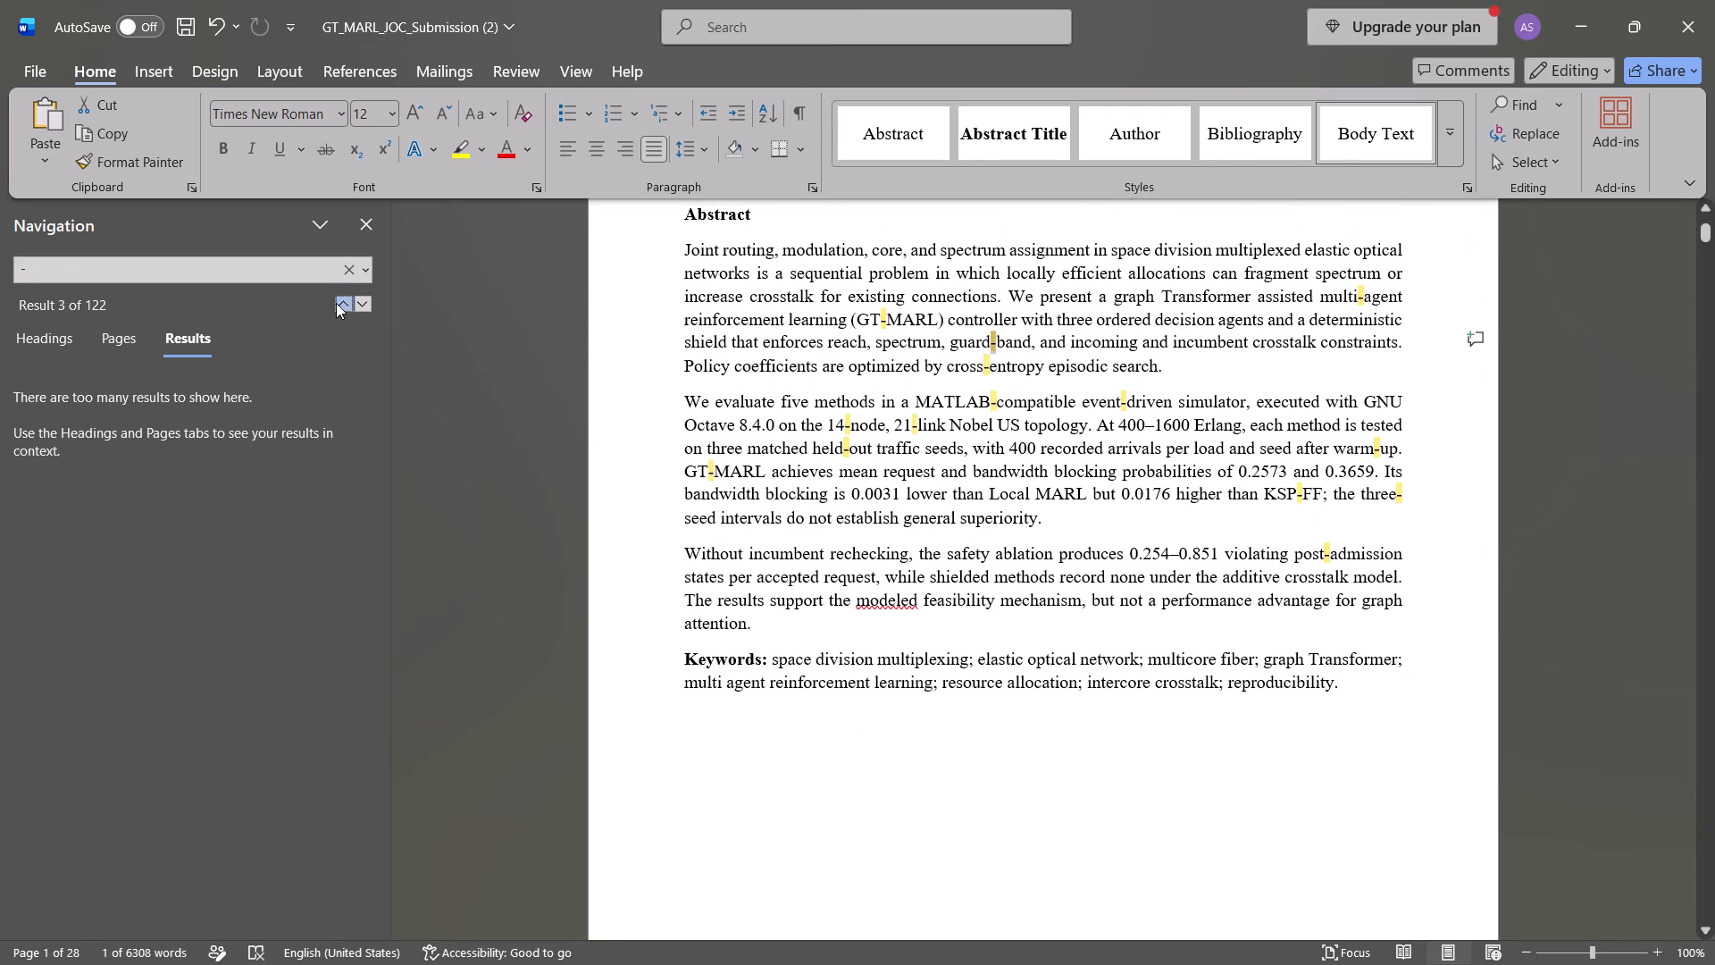
left_click(336, 303)
left_click(336, 303)
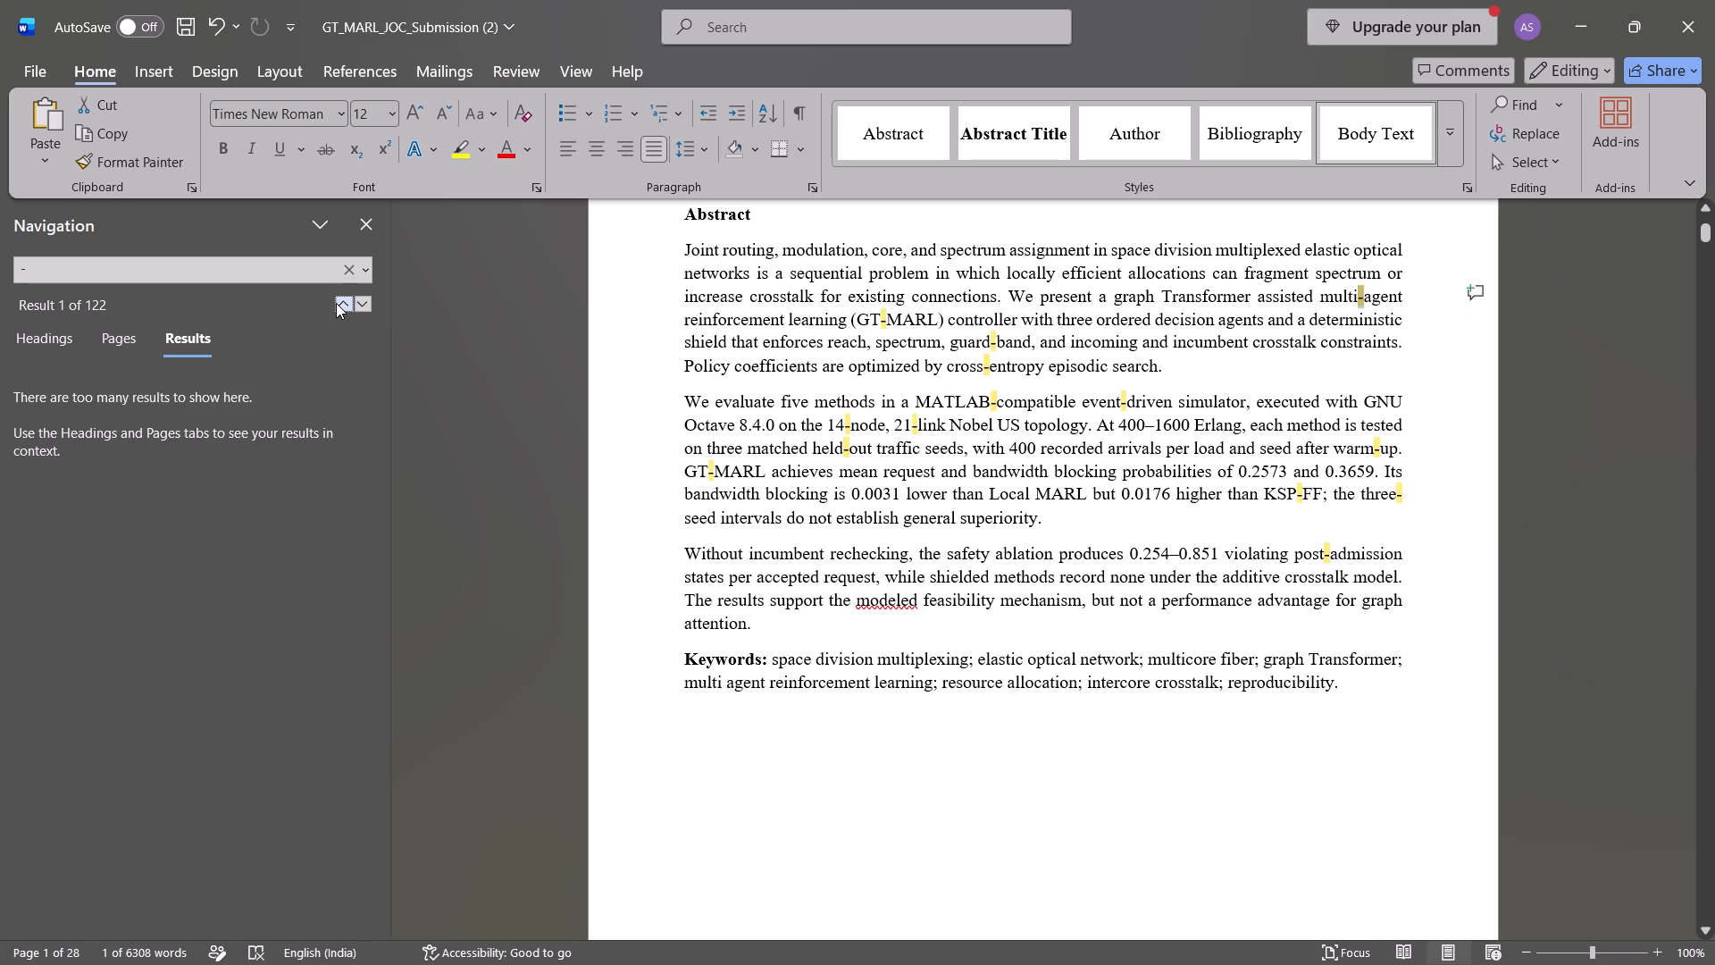
key("BackSpace")
left_click(1367, 303)
key("BackSpace")
key("space")
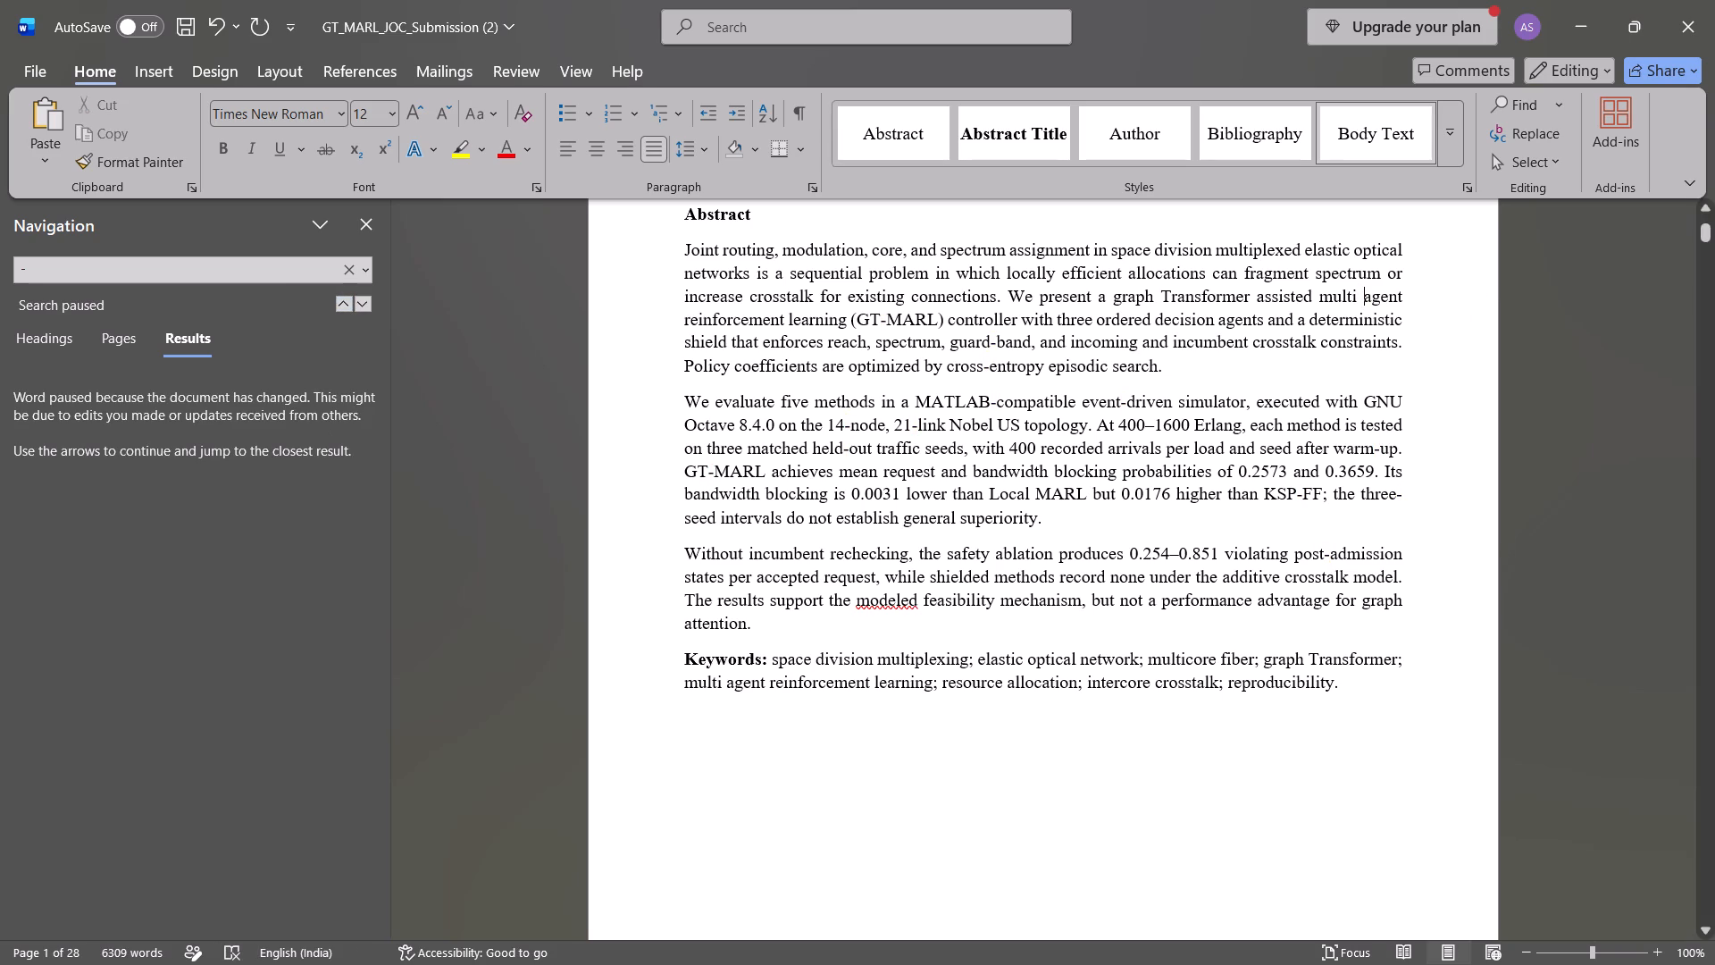
Replace the hyphens in "guard-band" and "cross-entropy" in the abstract's first paragraph with spaces.
left_click(361, 305)
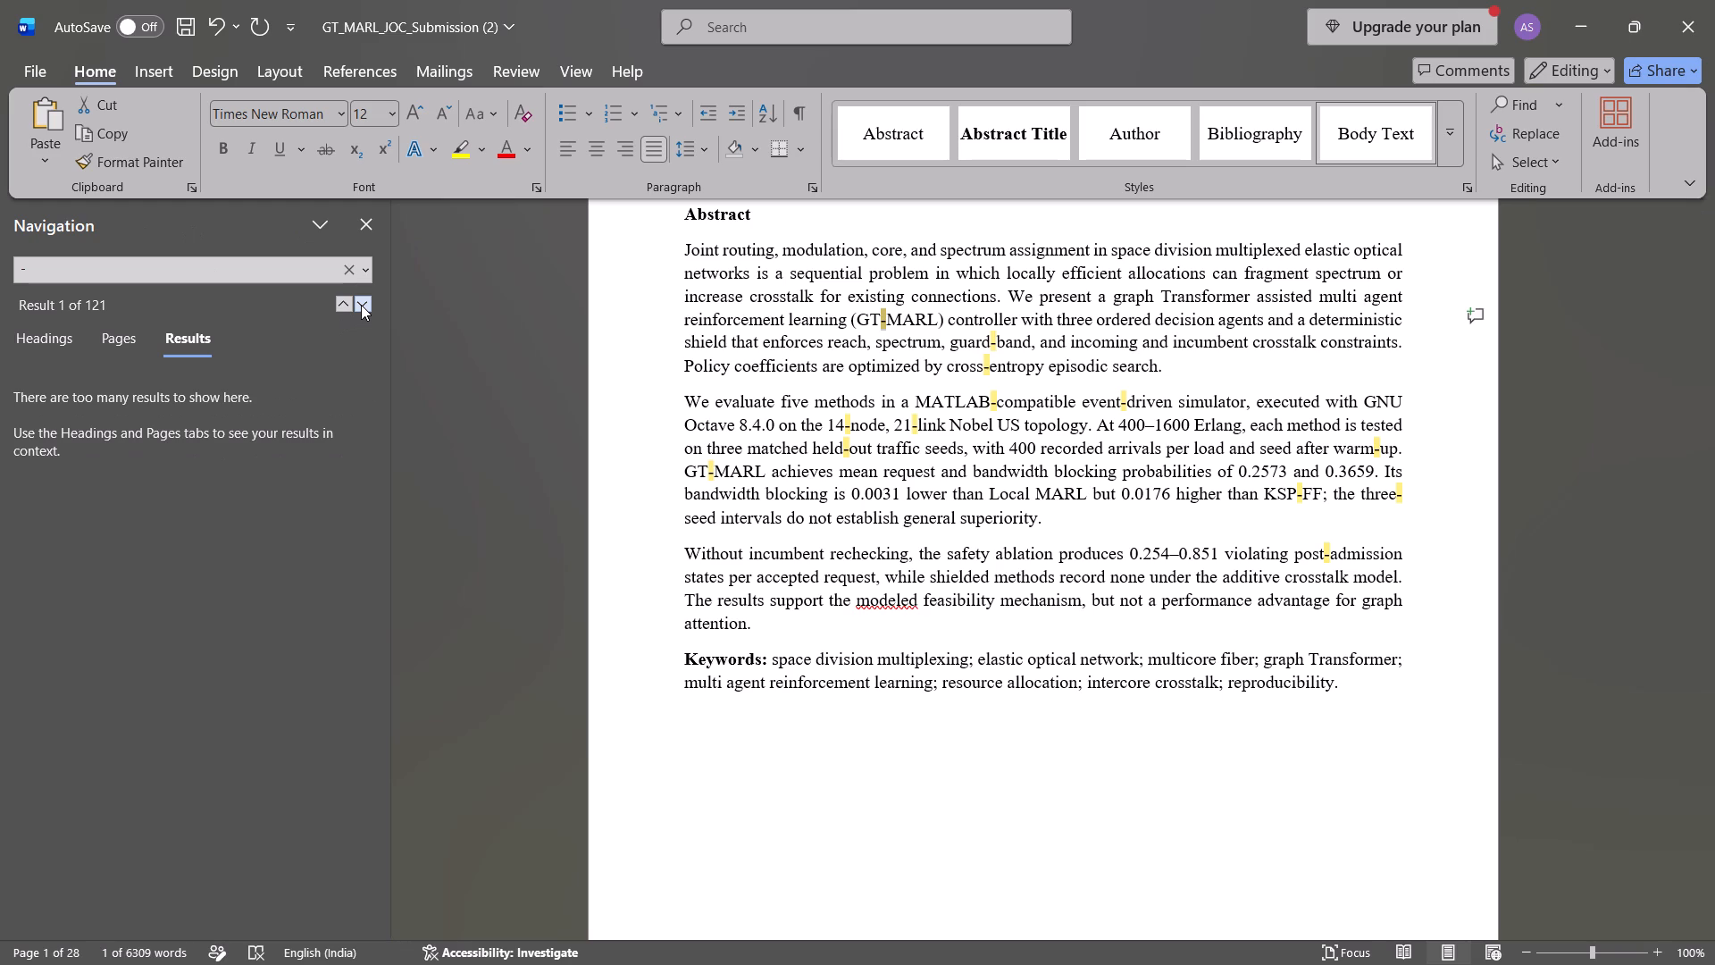
left_click(884, 316)
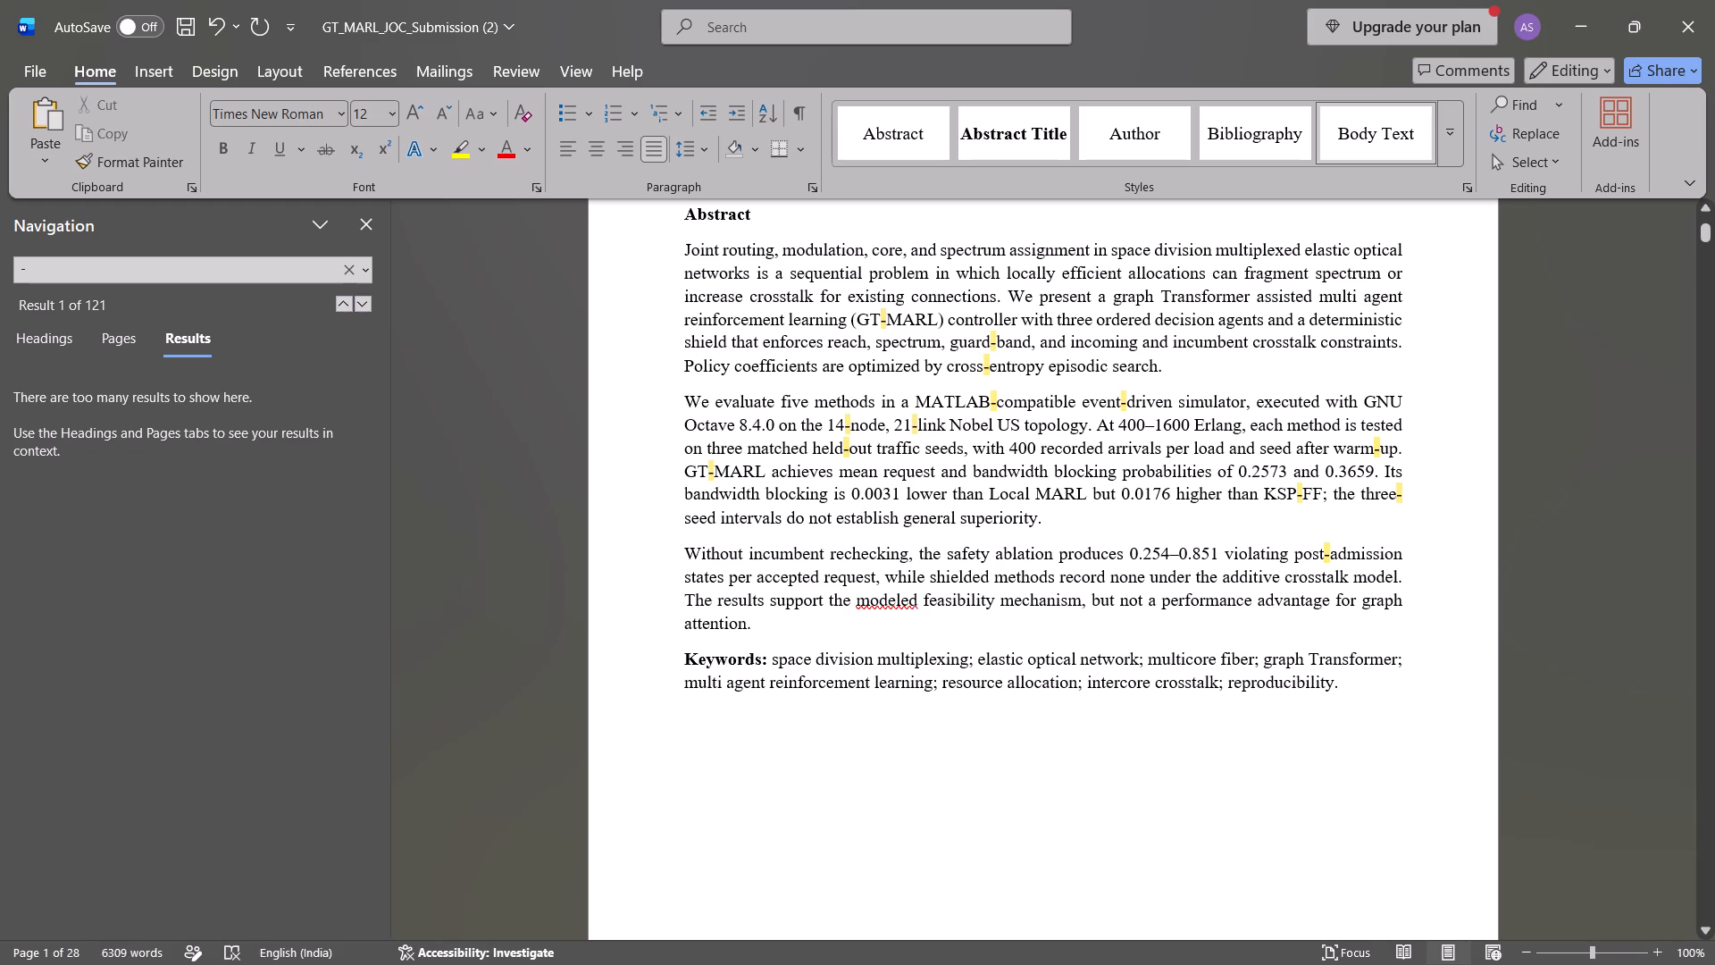
left_click(997, 345)
key("BackSpace")
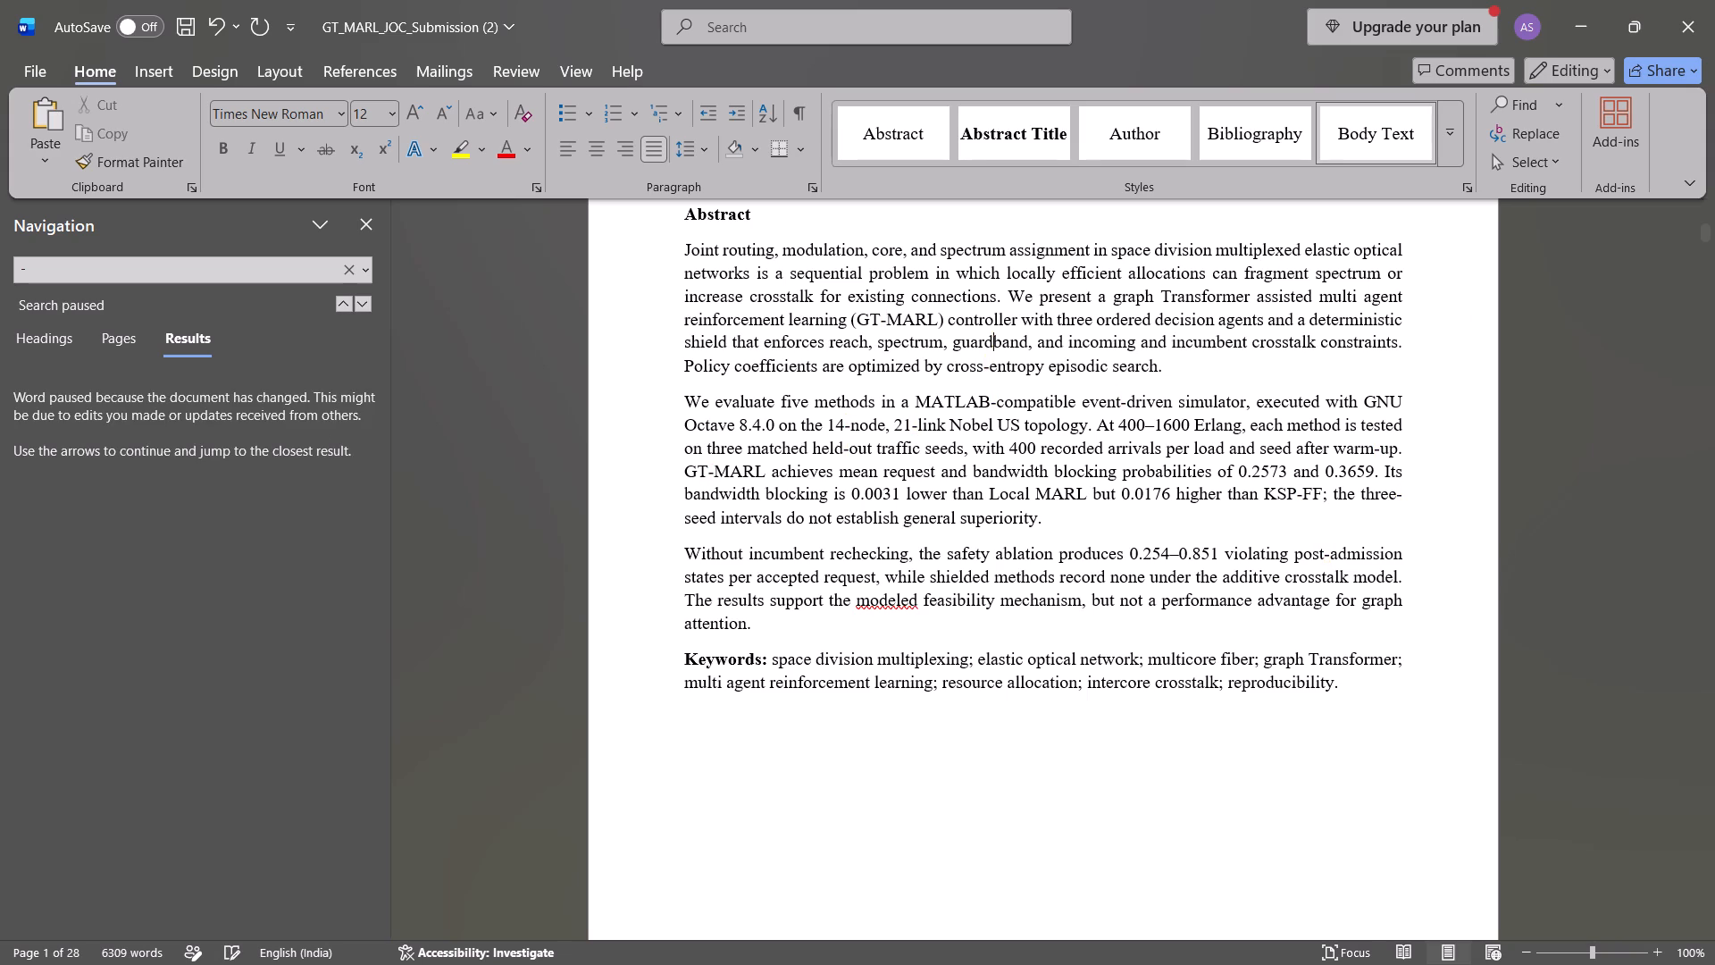
left_click(992, 371)
left_click(991, 346)
key("space")
left_click(987, 371)
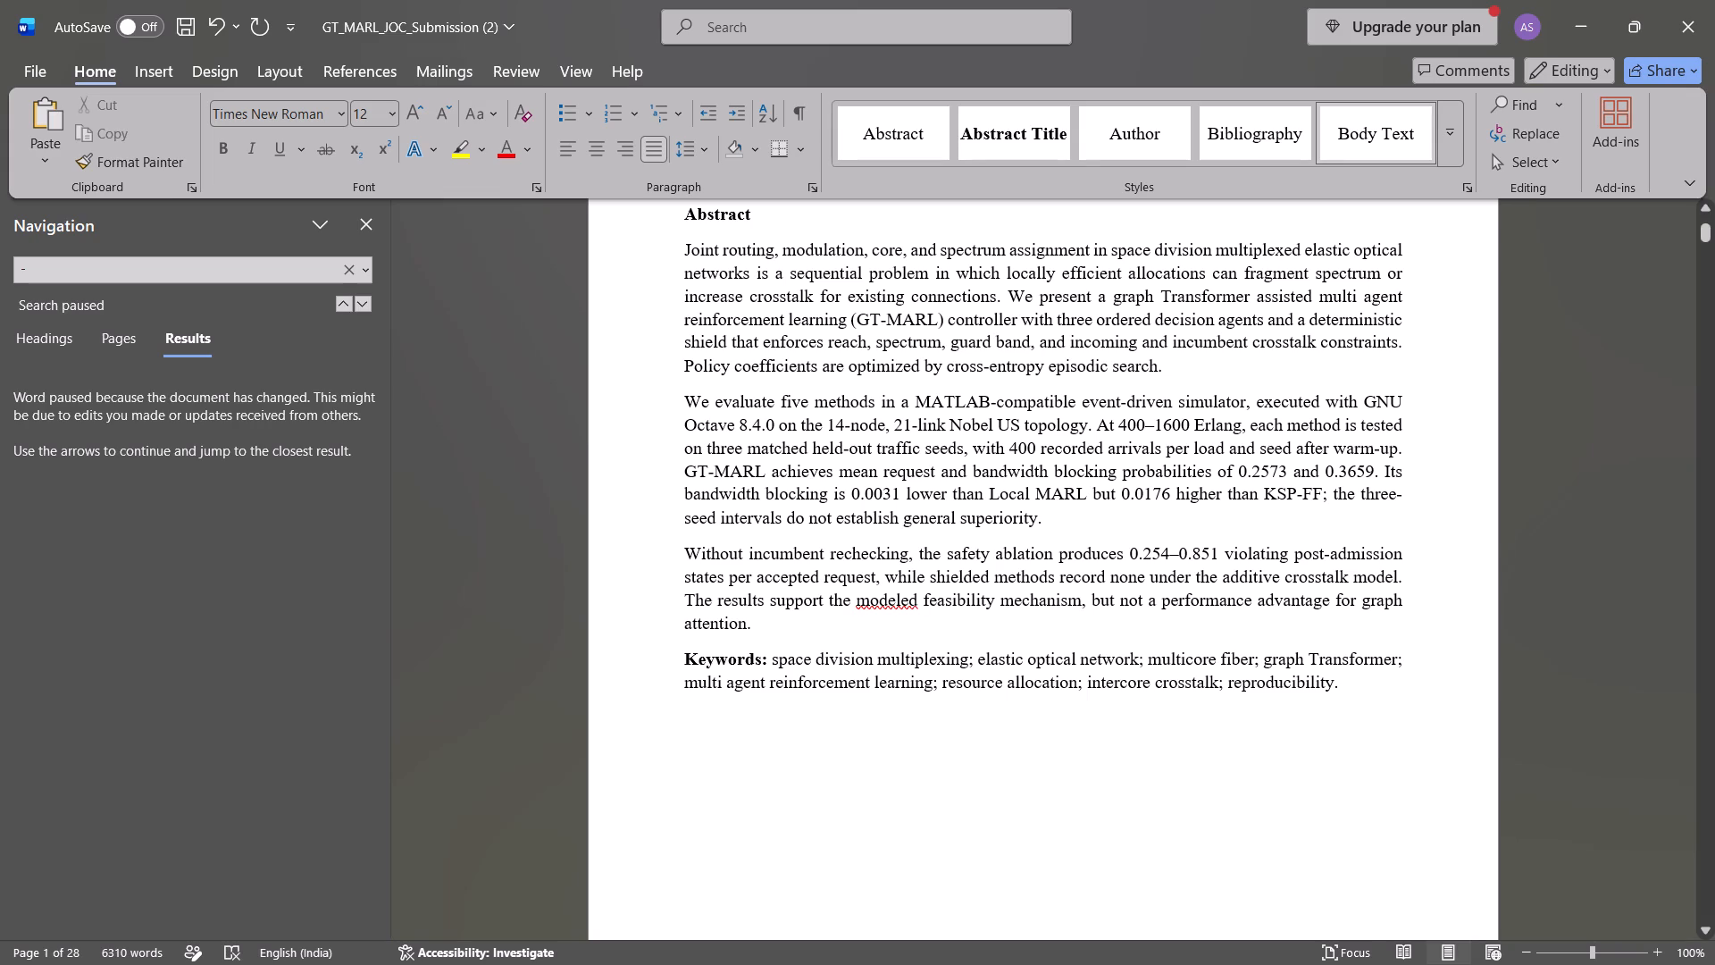
key("BackSpace")
key("space")
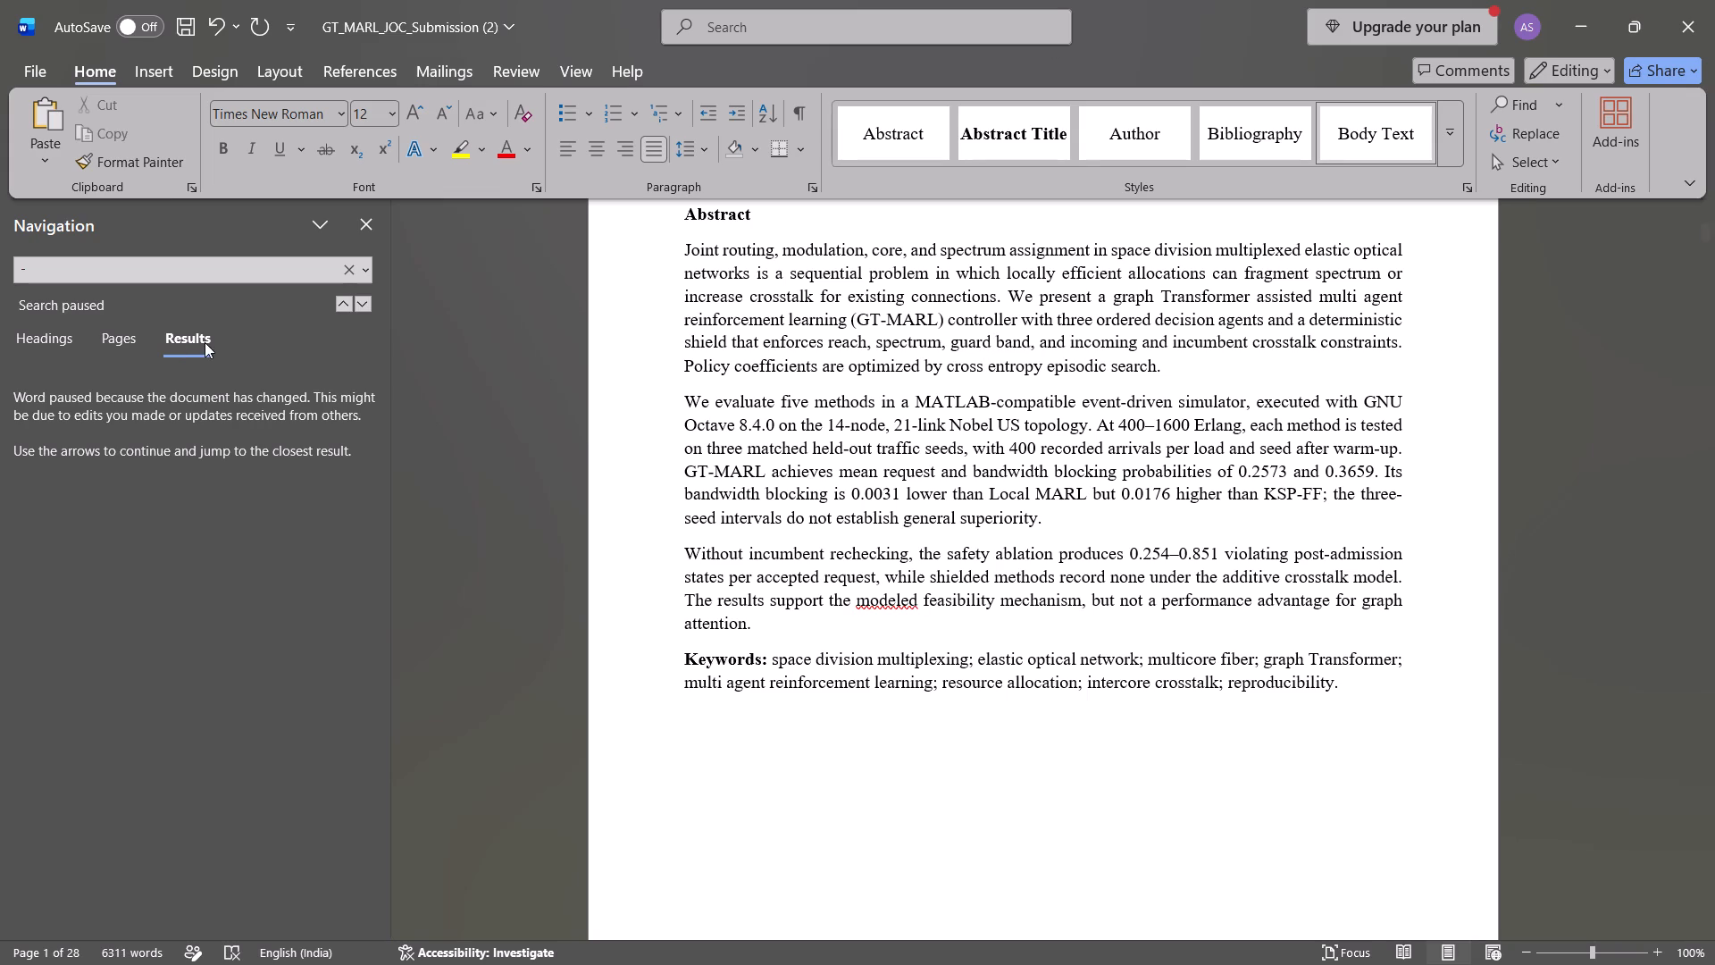
Refresh the hyphen search and replace the hyphens in "MATLAB-compatible" and "event-driven" in the abstract's second paragraph with spaces.
left_click(331, 302)
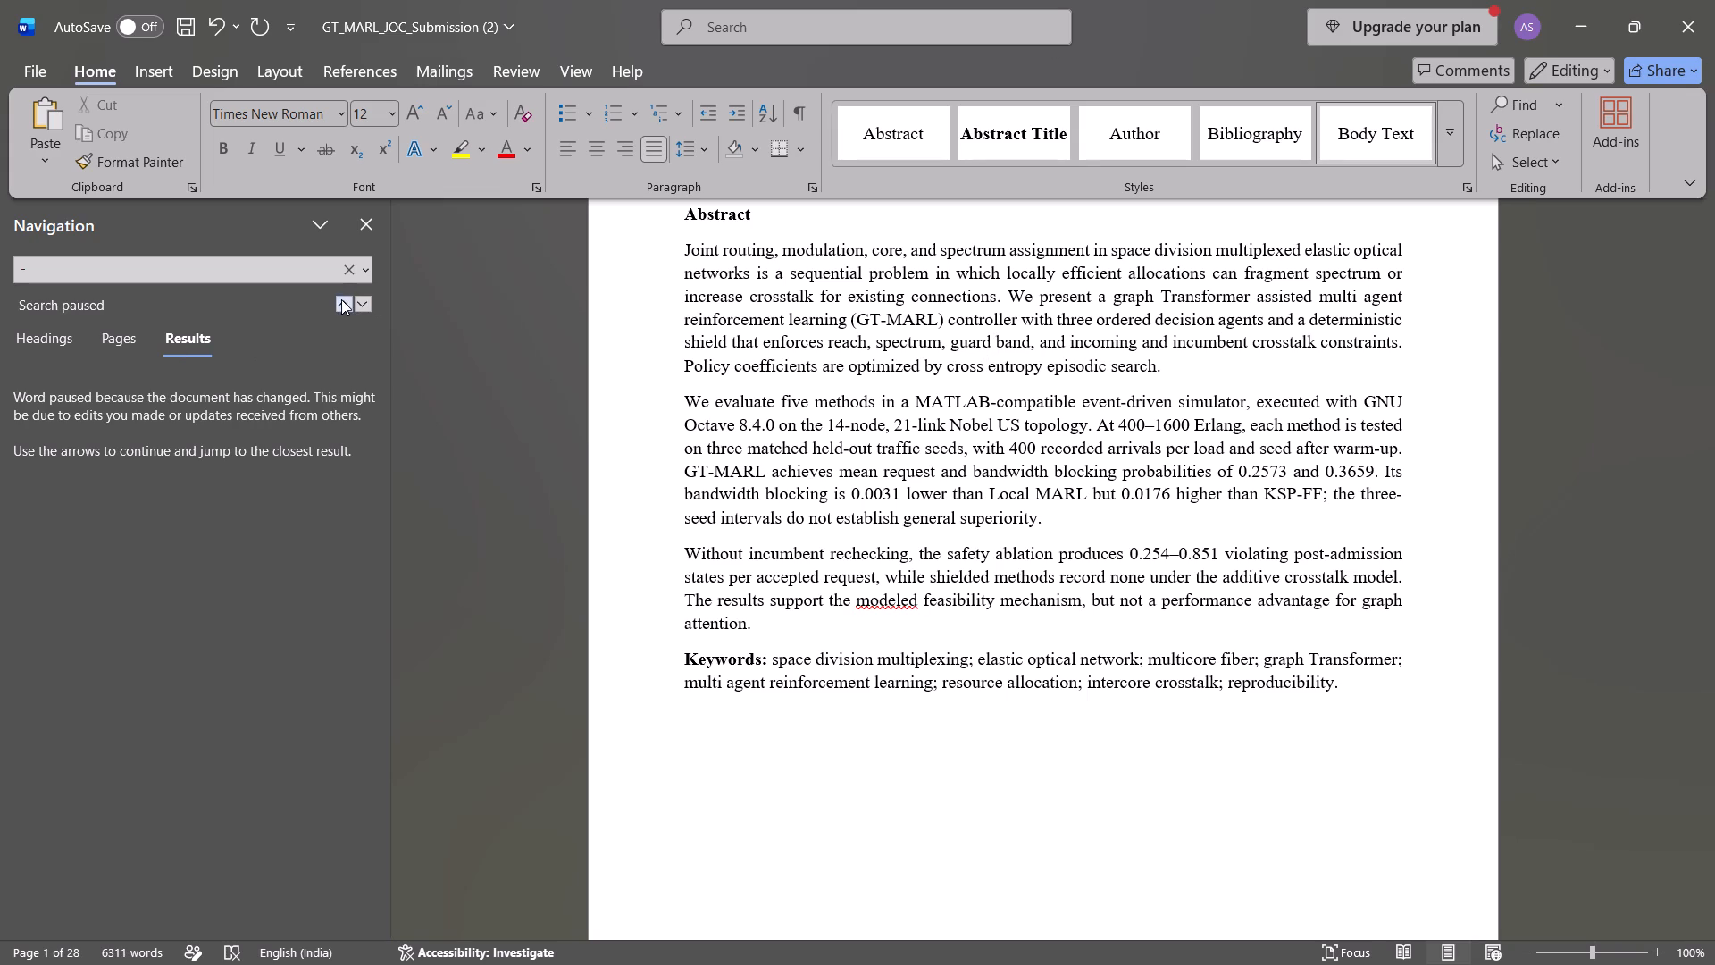
left_click(346, 298)
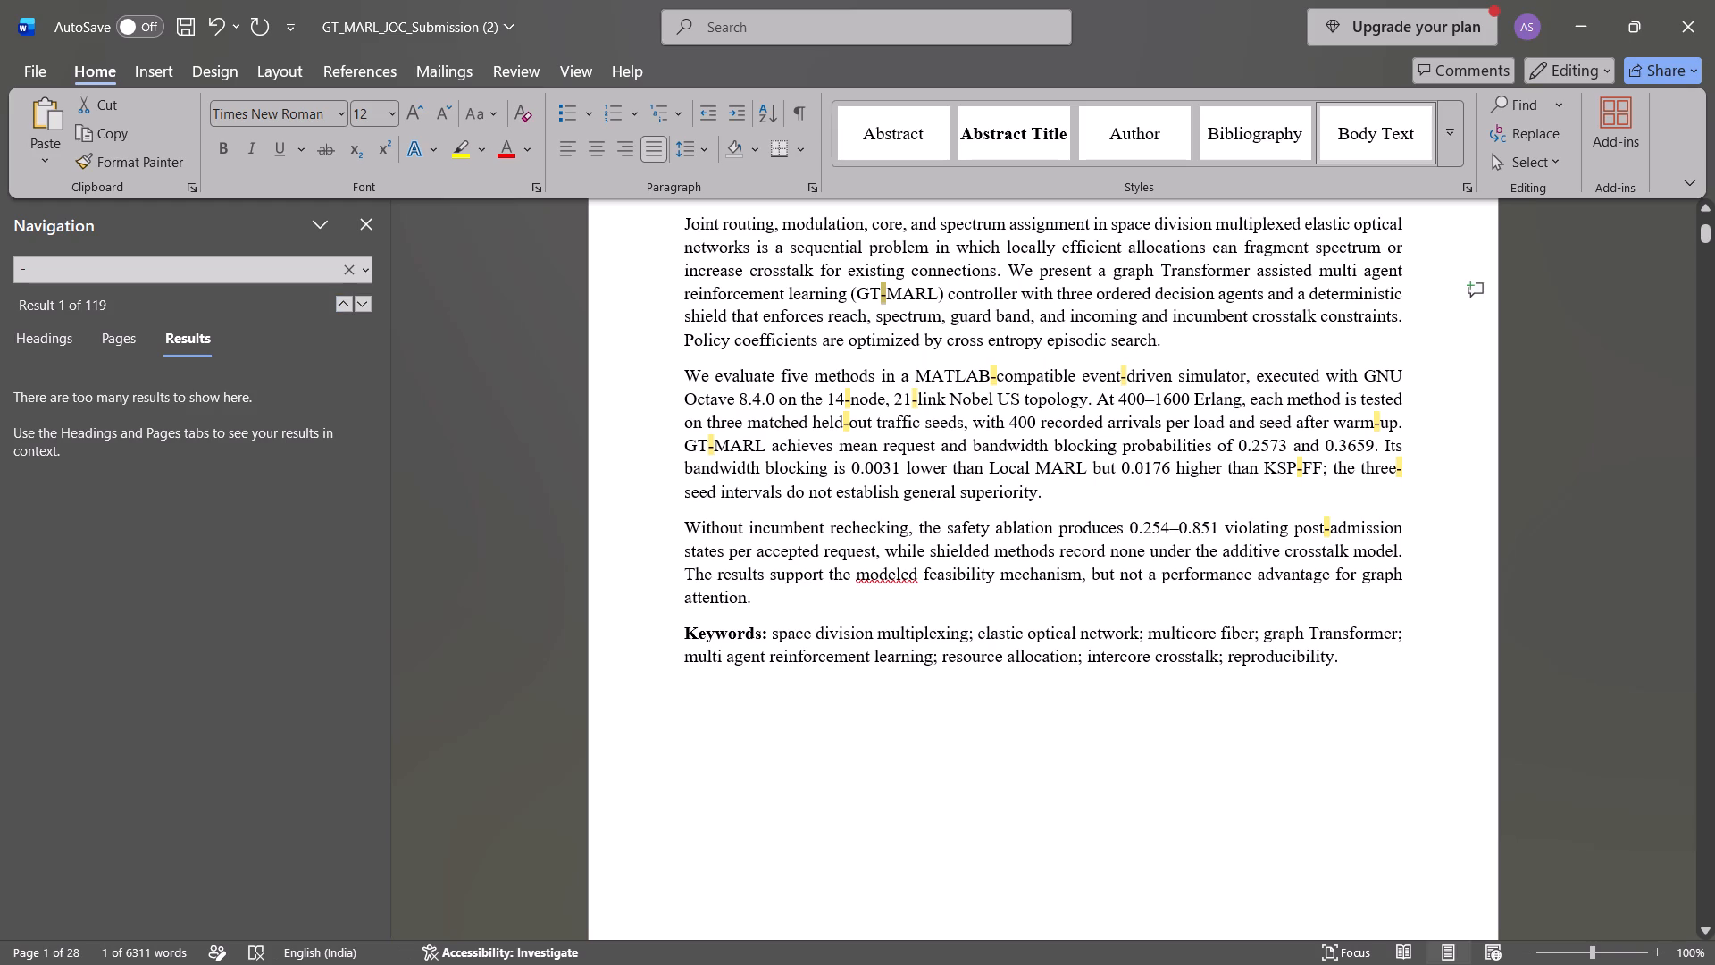
left_click(997, 378)
key("BackSpace")
key("space")
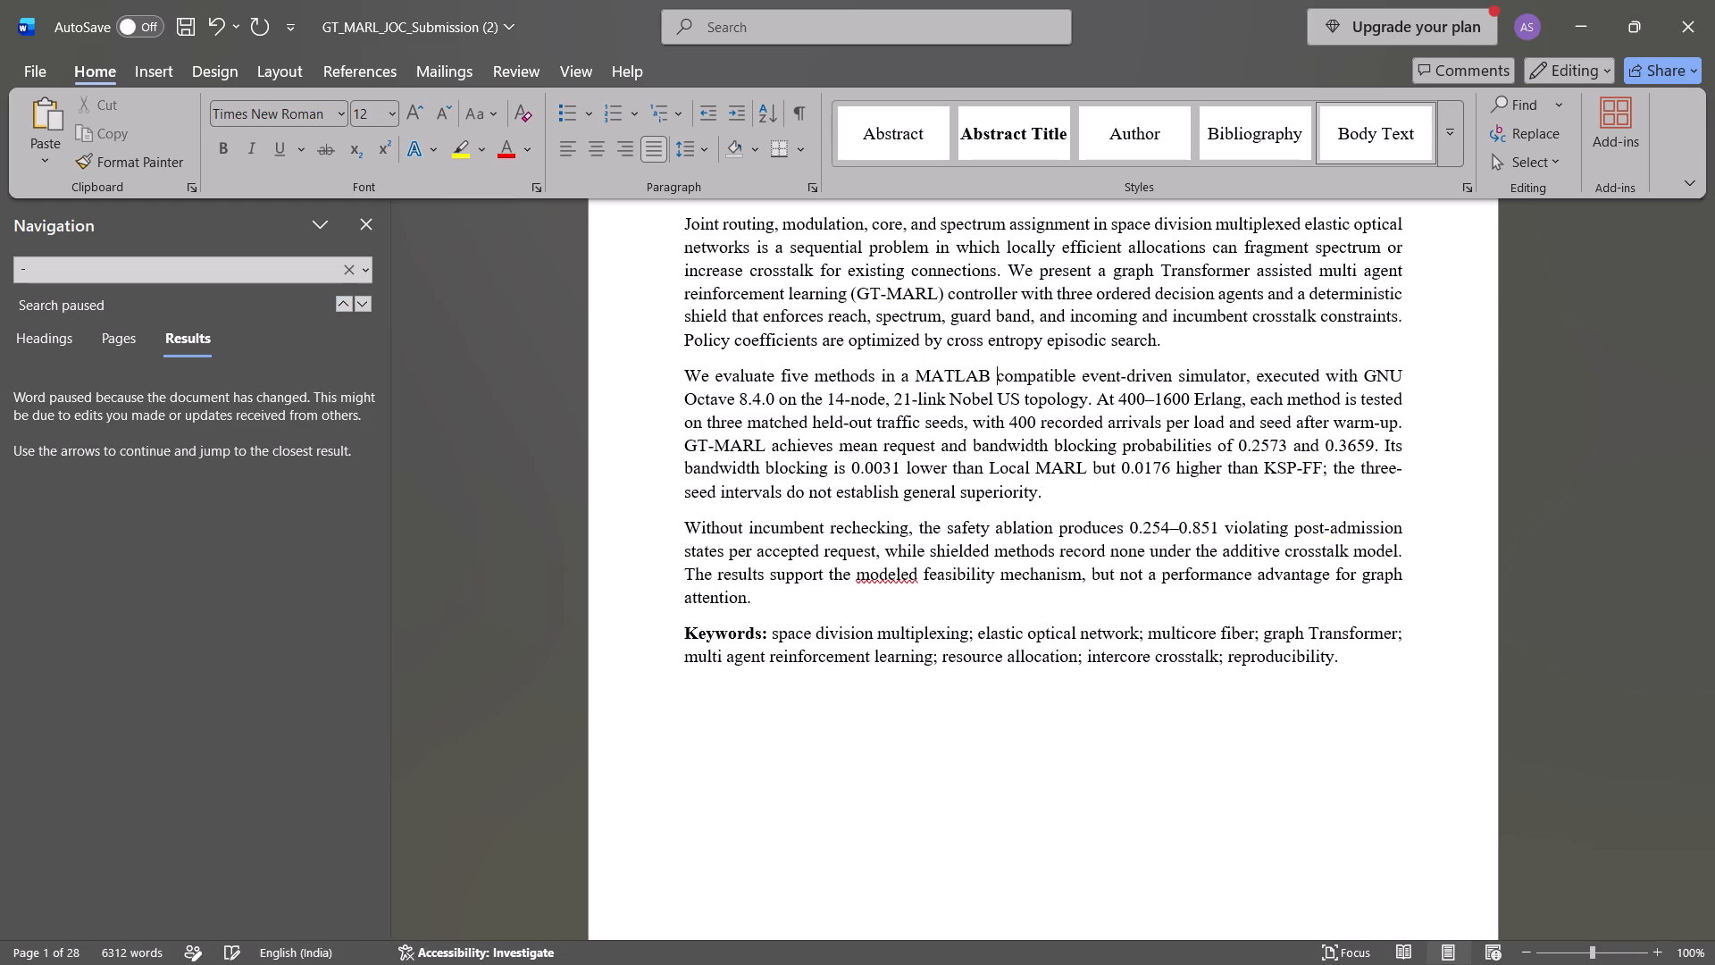
left_click(1129, 377)
key("BackSpace")
key("space")
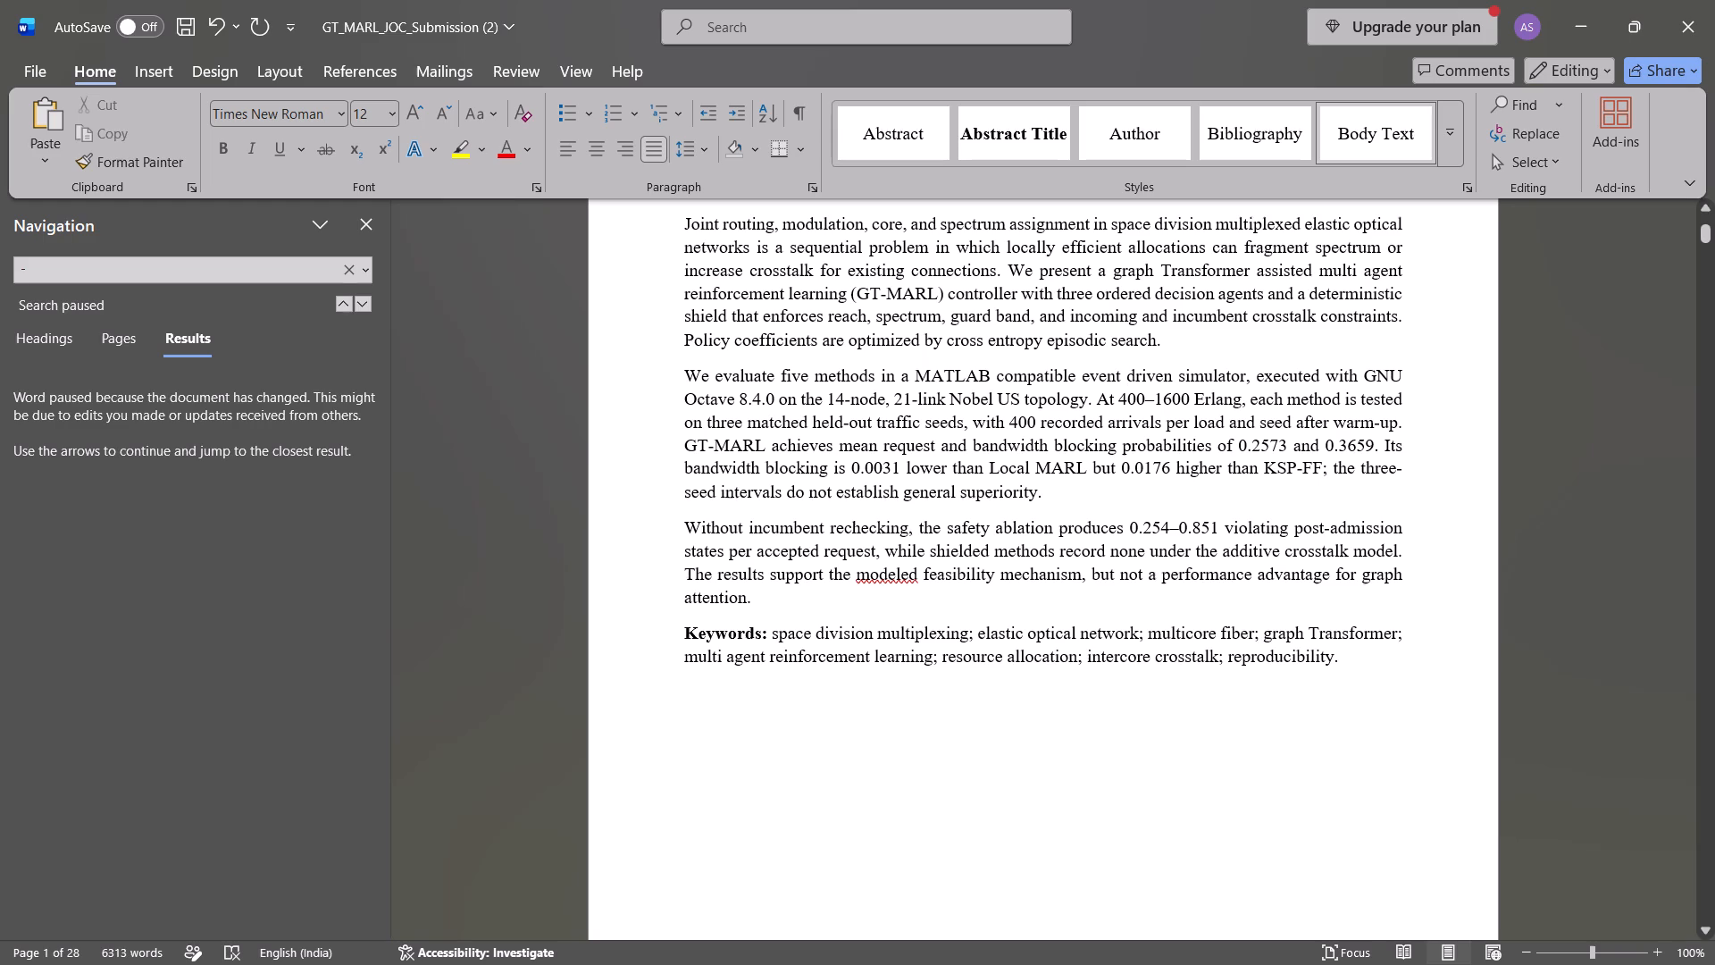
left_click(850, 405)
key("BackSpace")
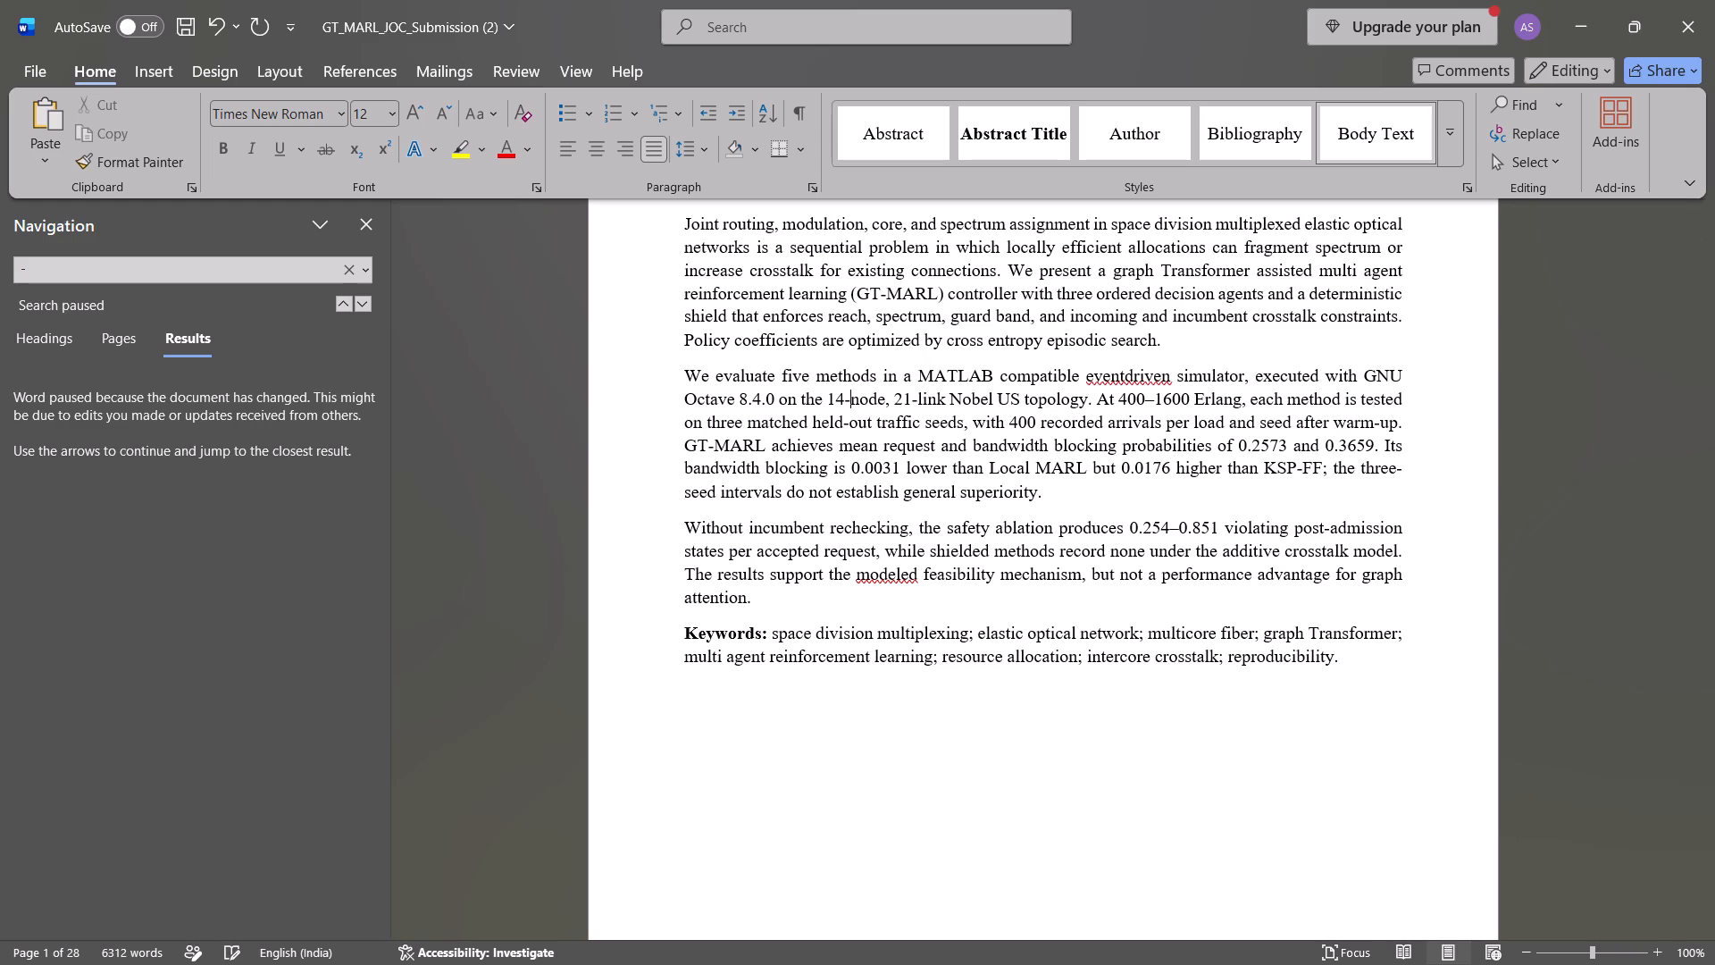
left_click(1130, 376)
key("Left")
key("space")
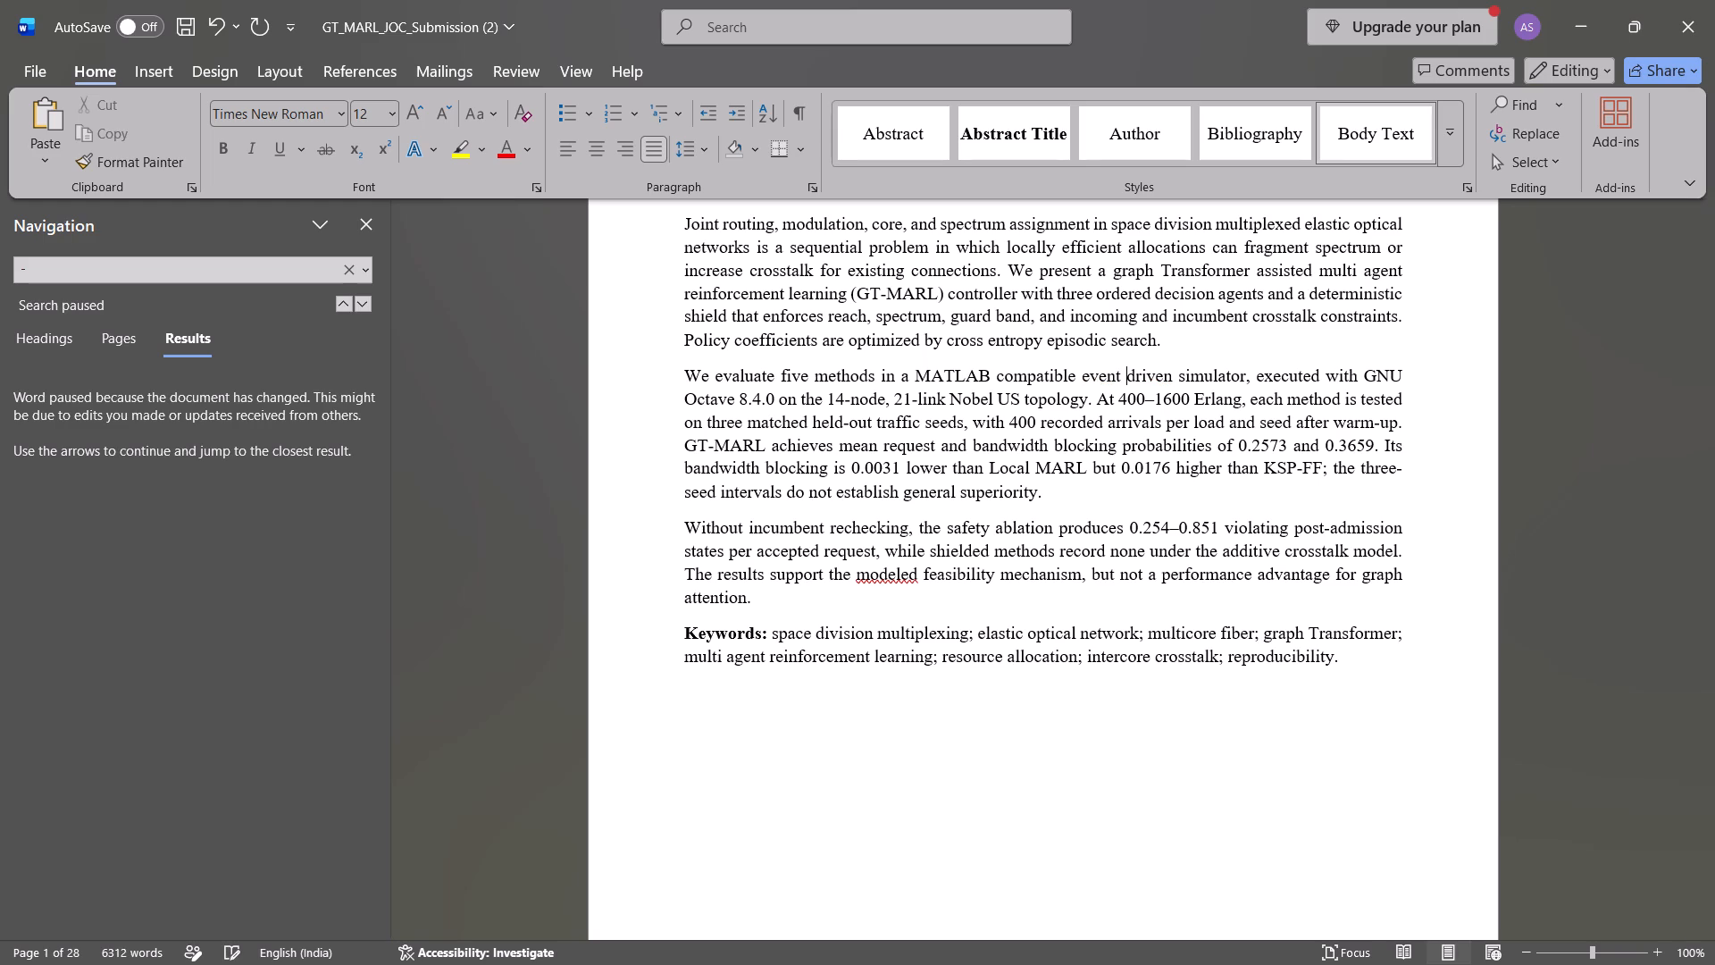
Replace the hyphens in "14-node", "21-link" and "warm-up" in the abstract's second paragraph with spaces.
left_click(853, 397)
key("BackSpace")
key("space")
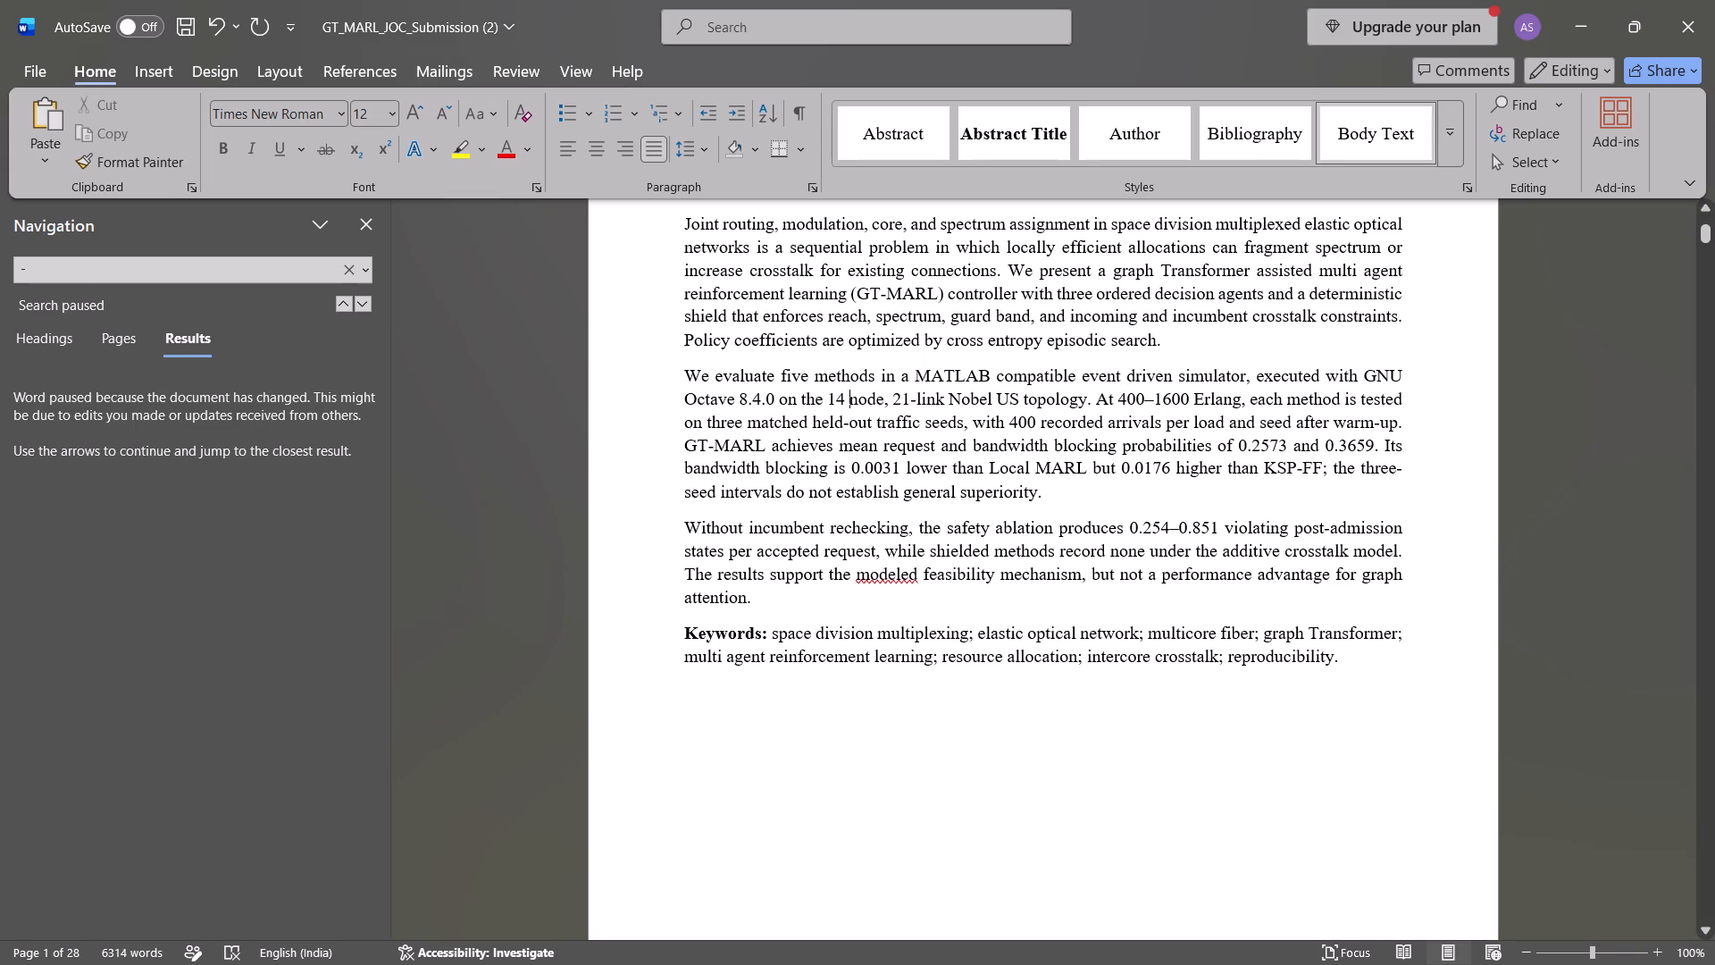
left_click(916, 401)
key("BackSpace")
key("space")
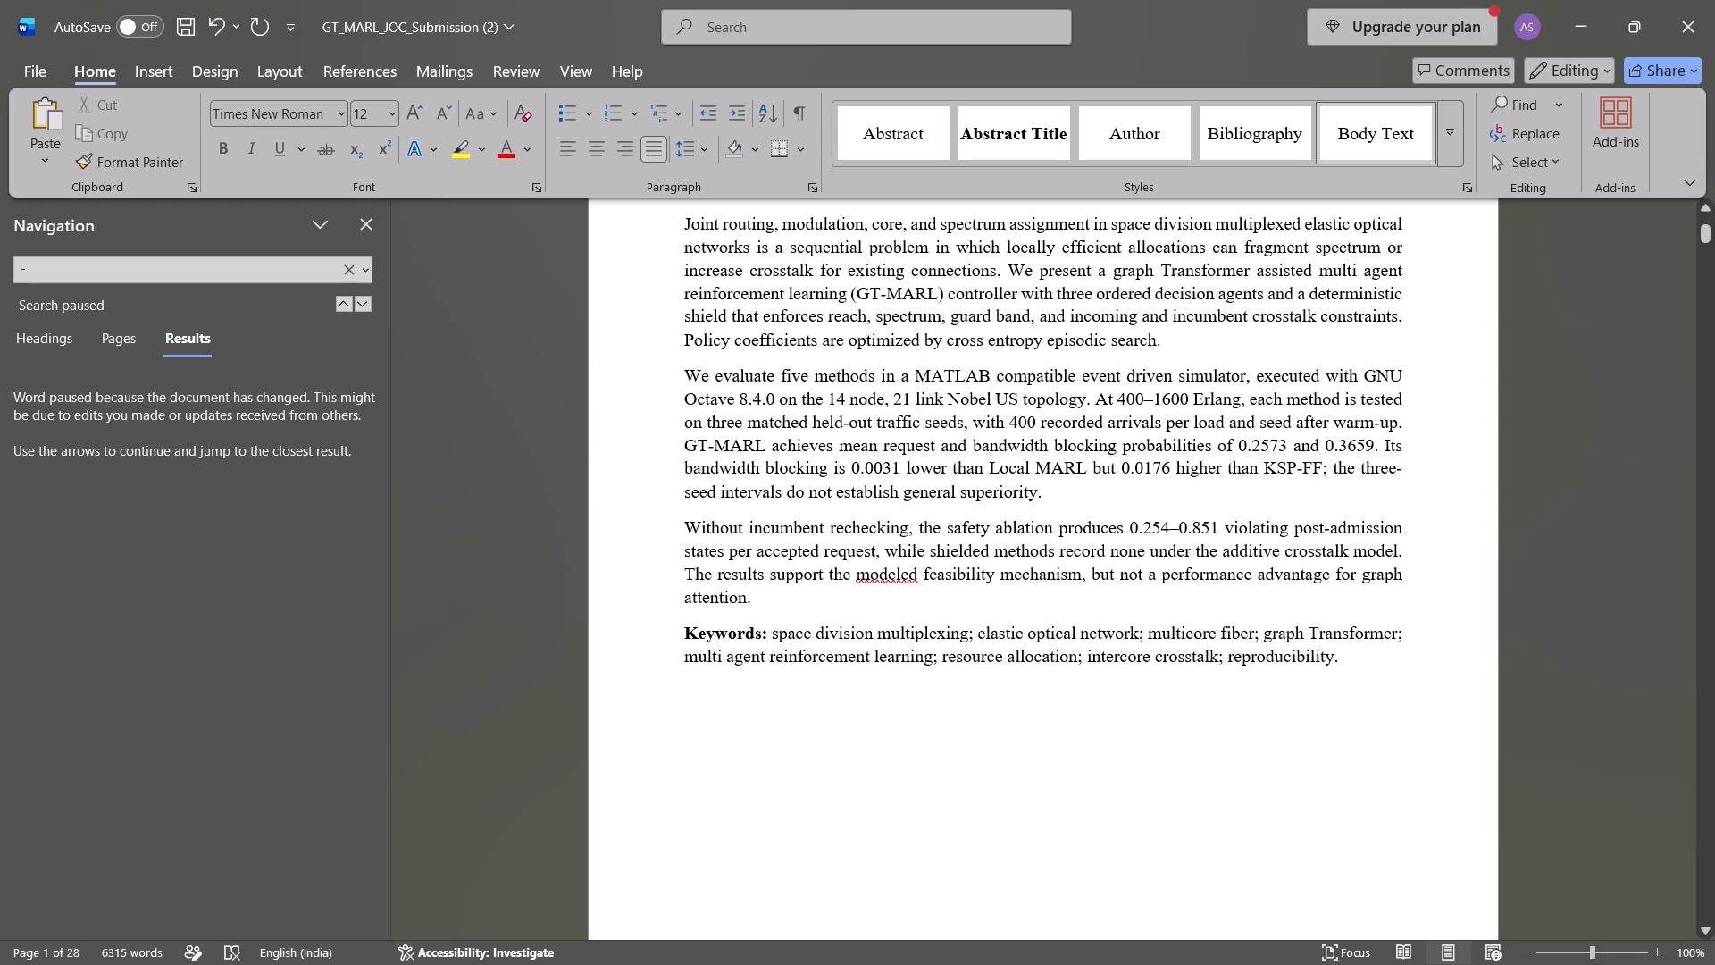
left_click(1379, 426)
key("BackSpace")
key("space")
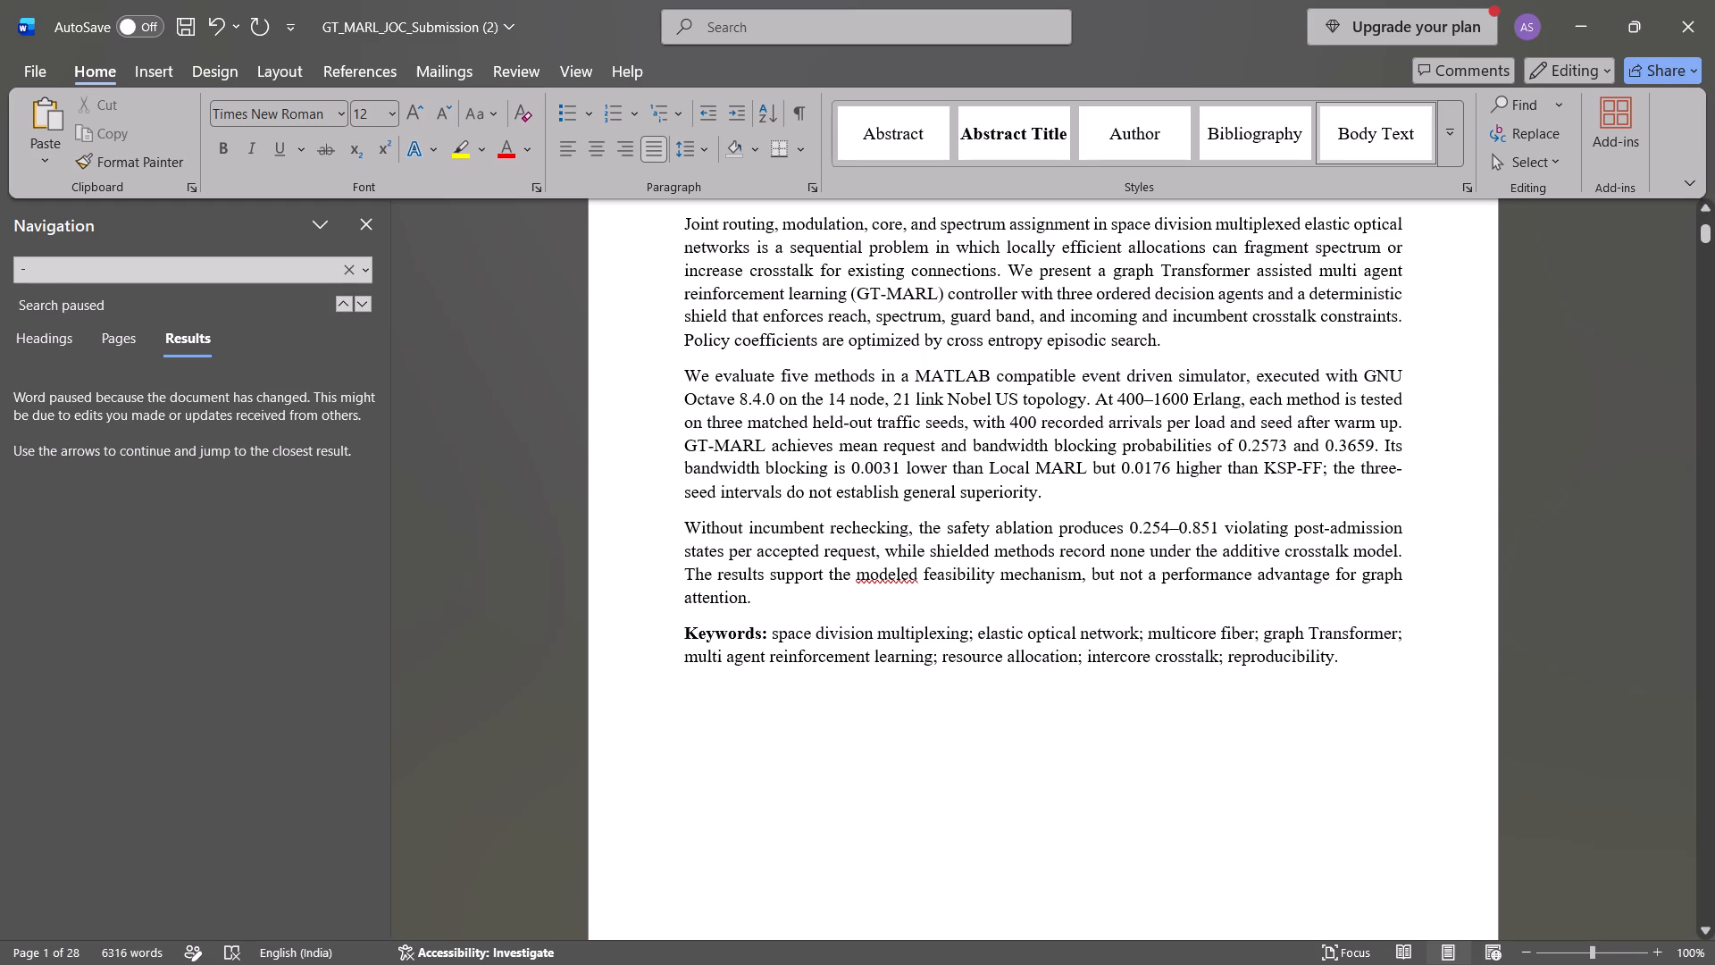
Replace the hyphen in "held-out" in the abstract's second paragraph with a space, refreshing the hyphen search before and after.
left_click(336, 304)
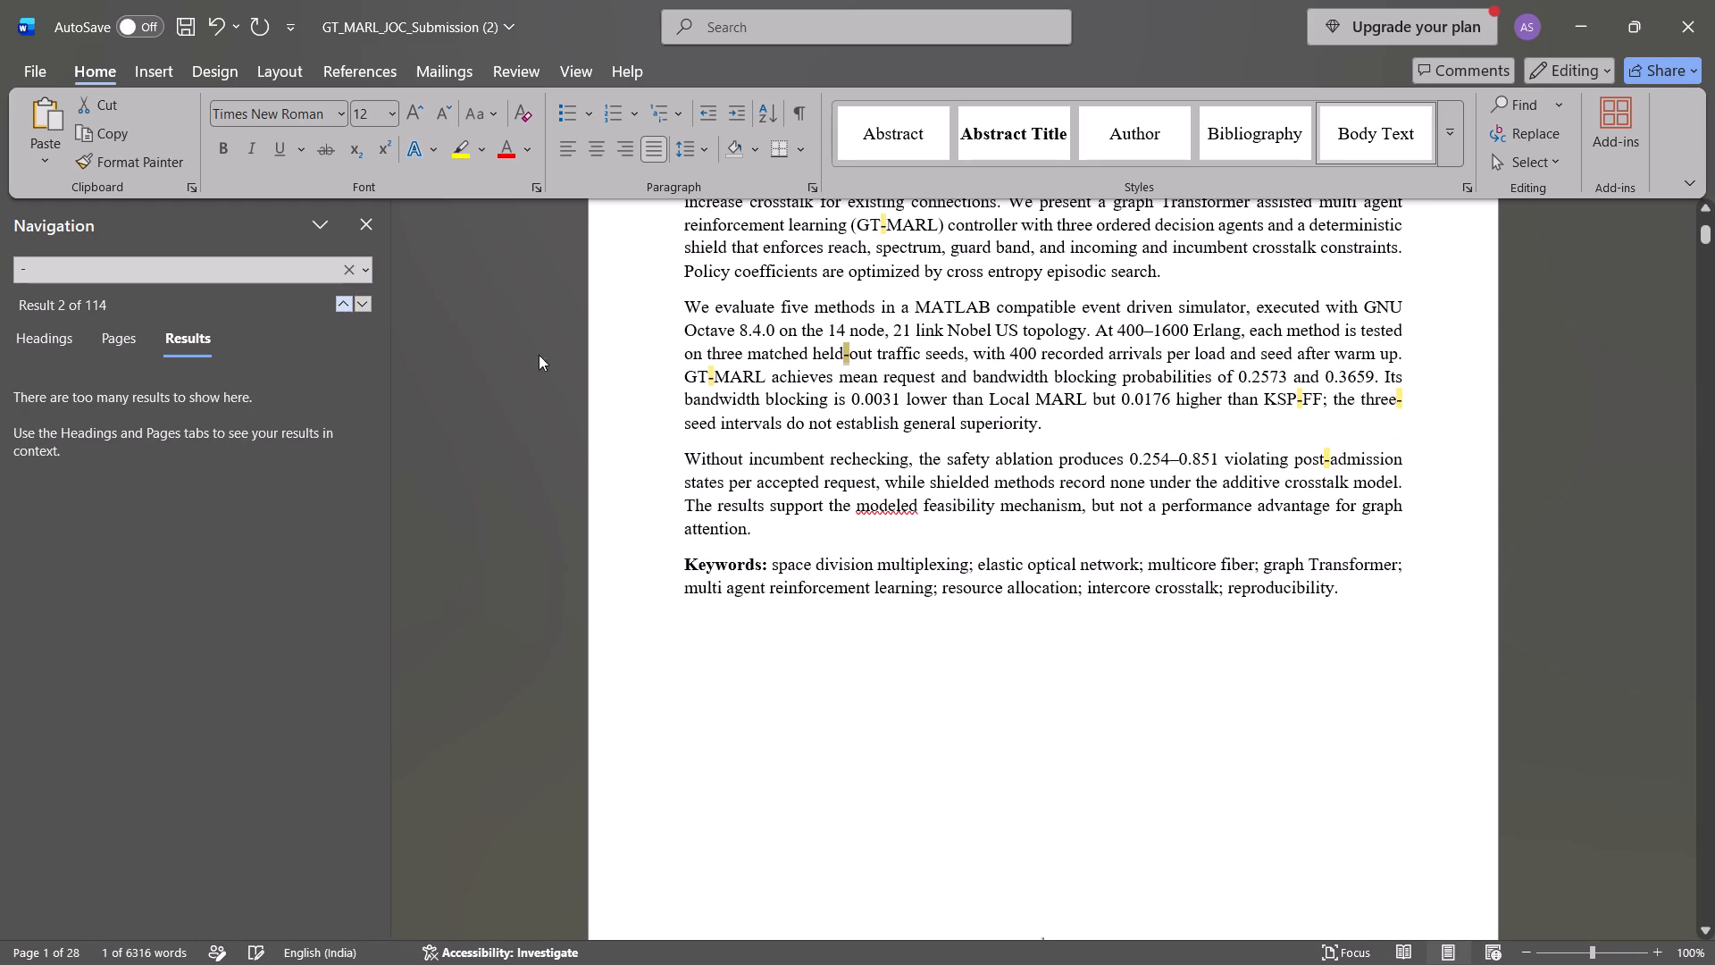
left_click(849, 361)
key("BackSpace")
key("space")
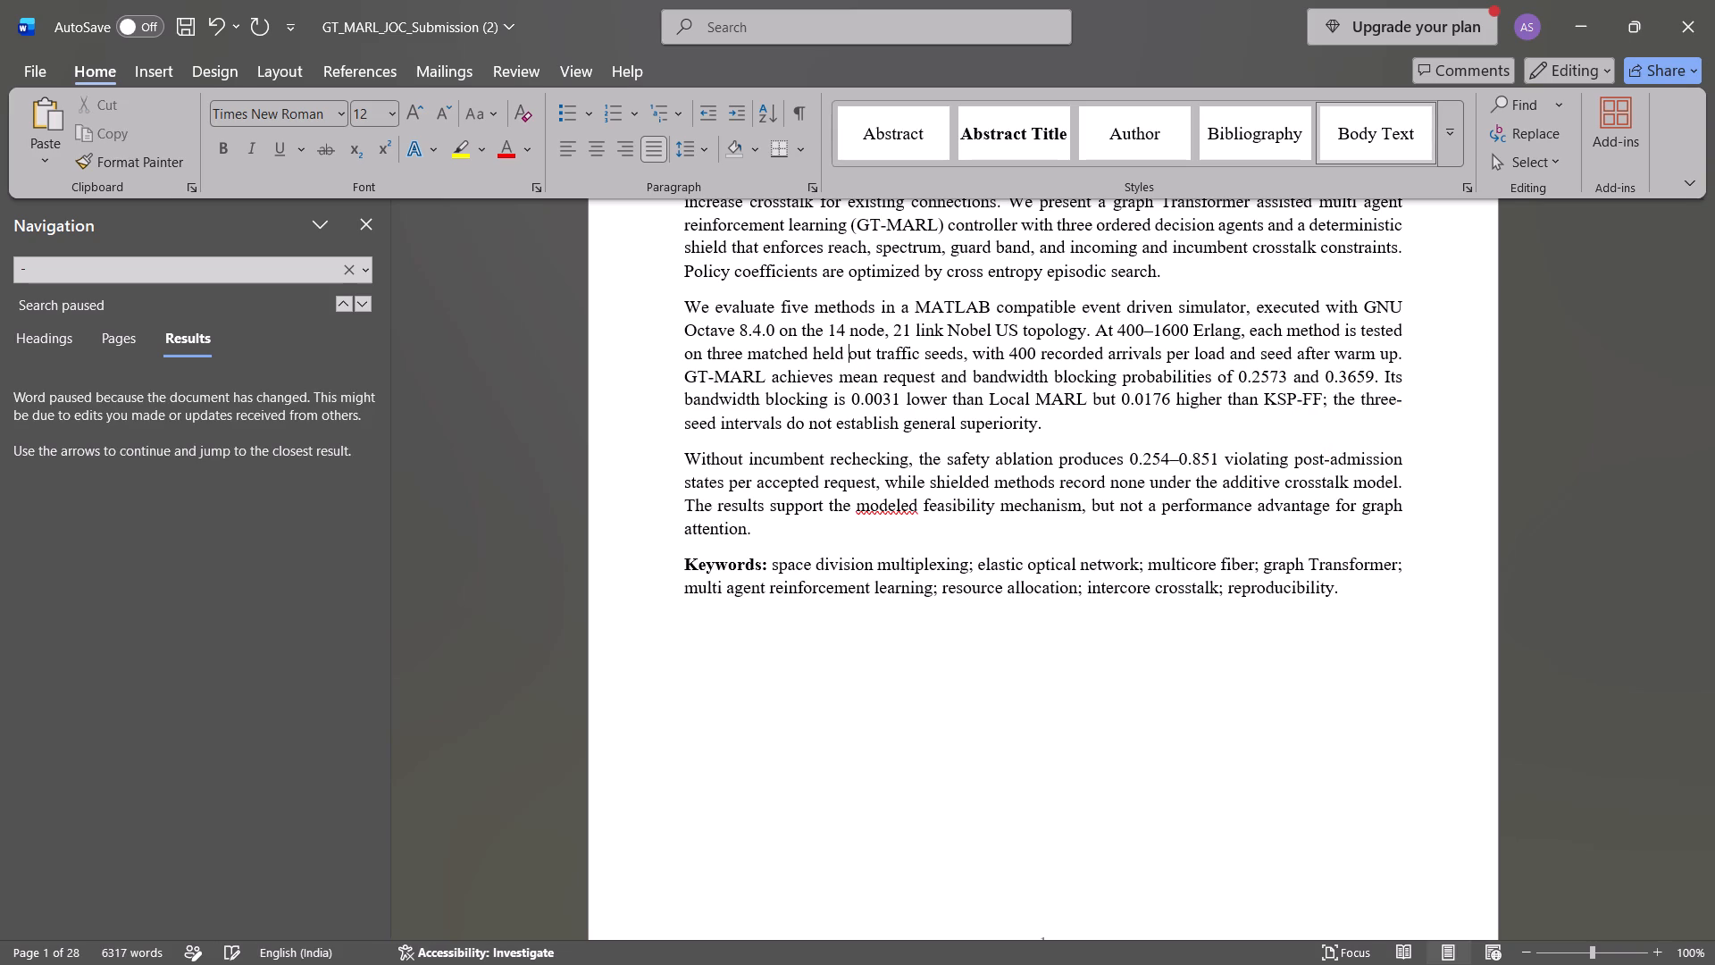
left_click(339, 302)
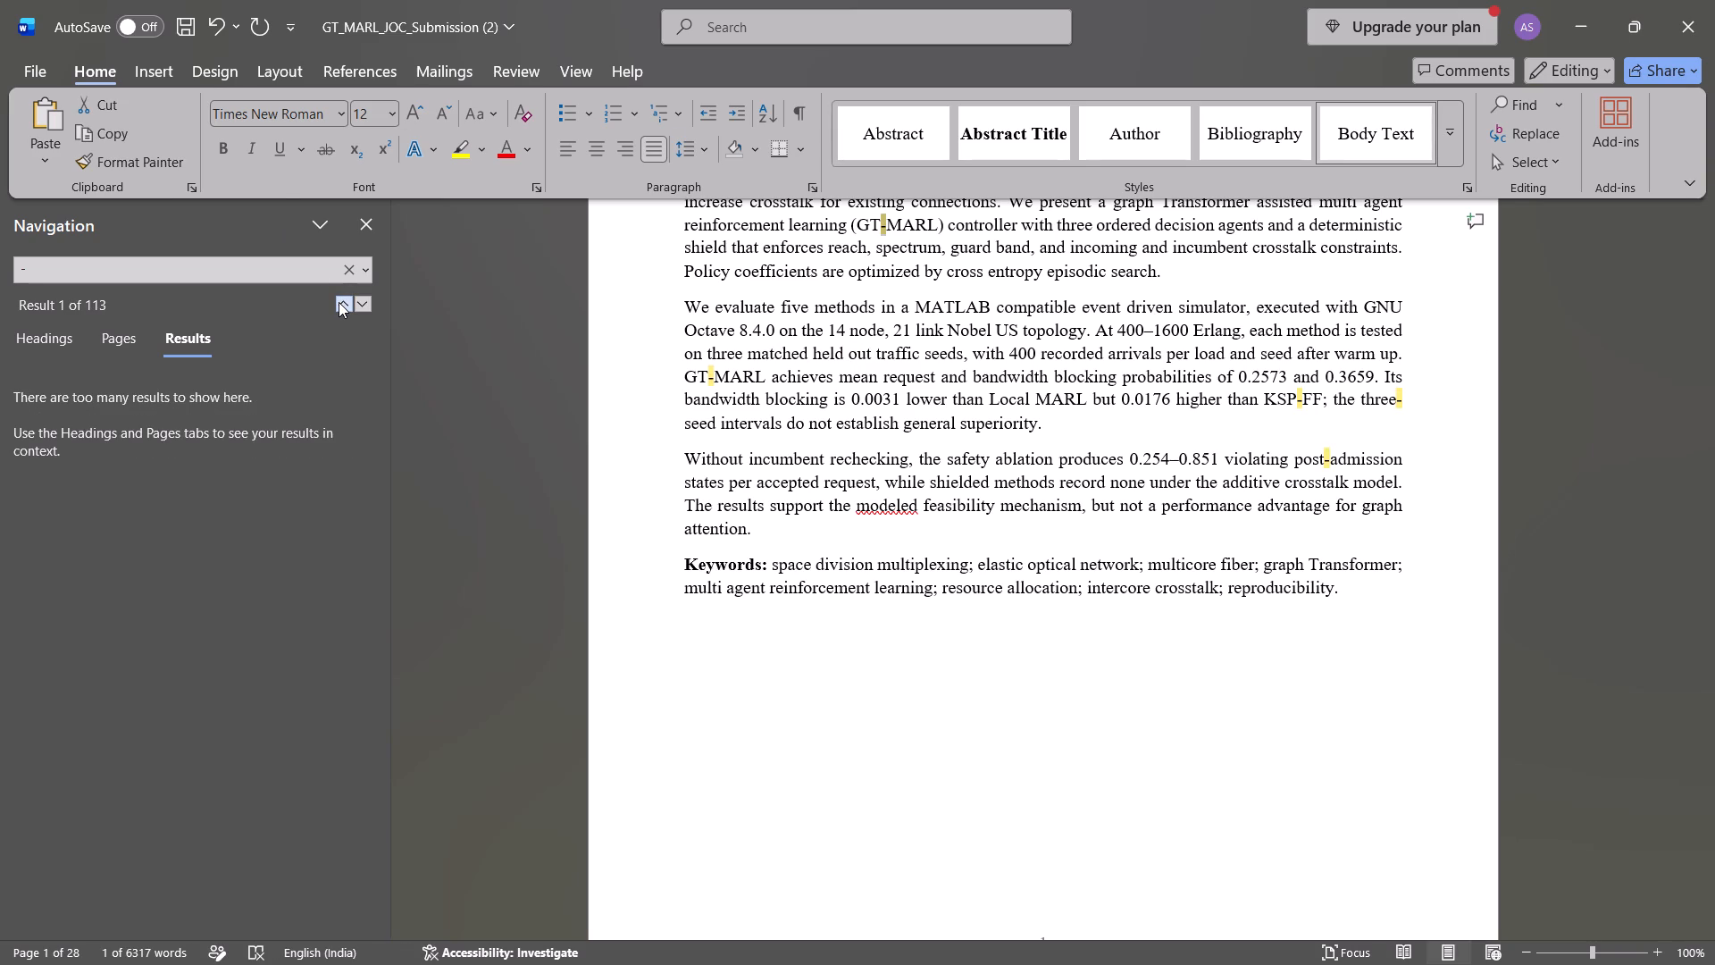
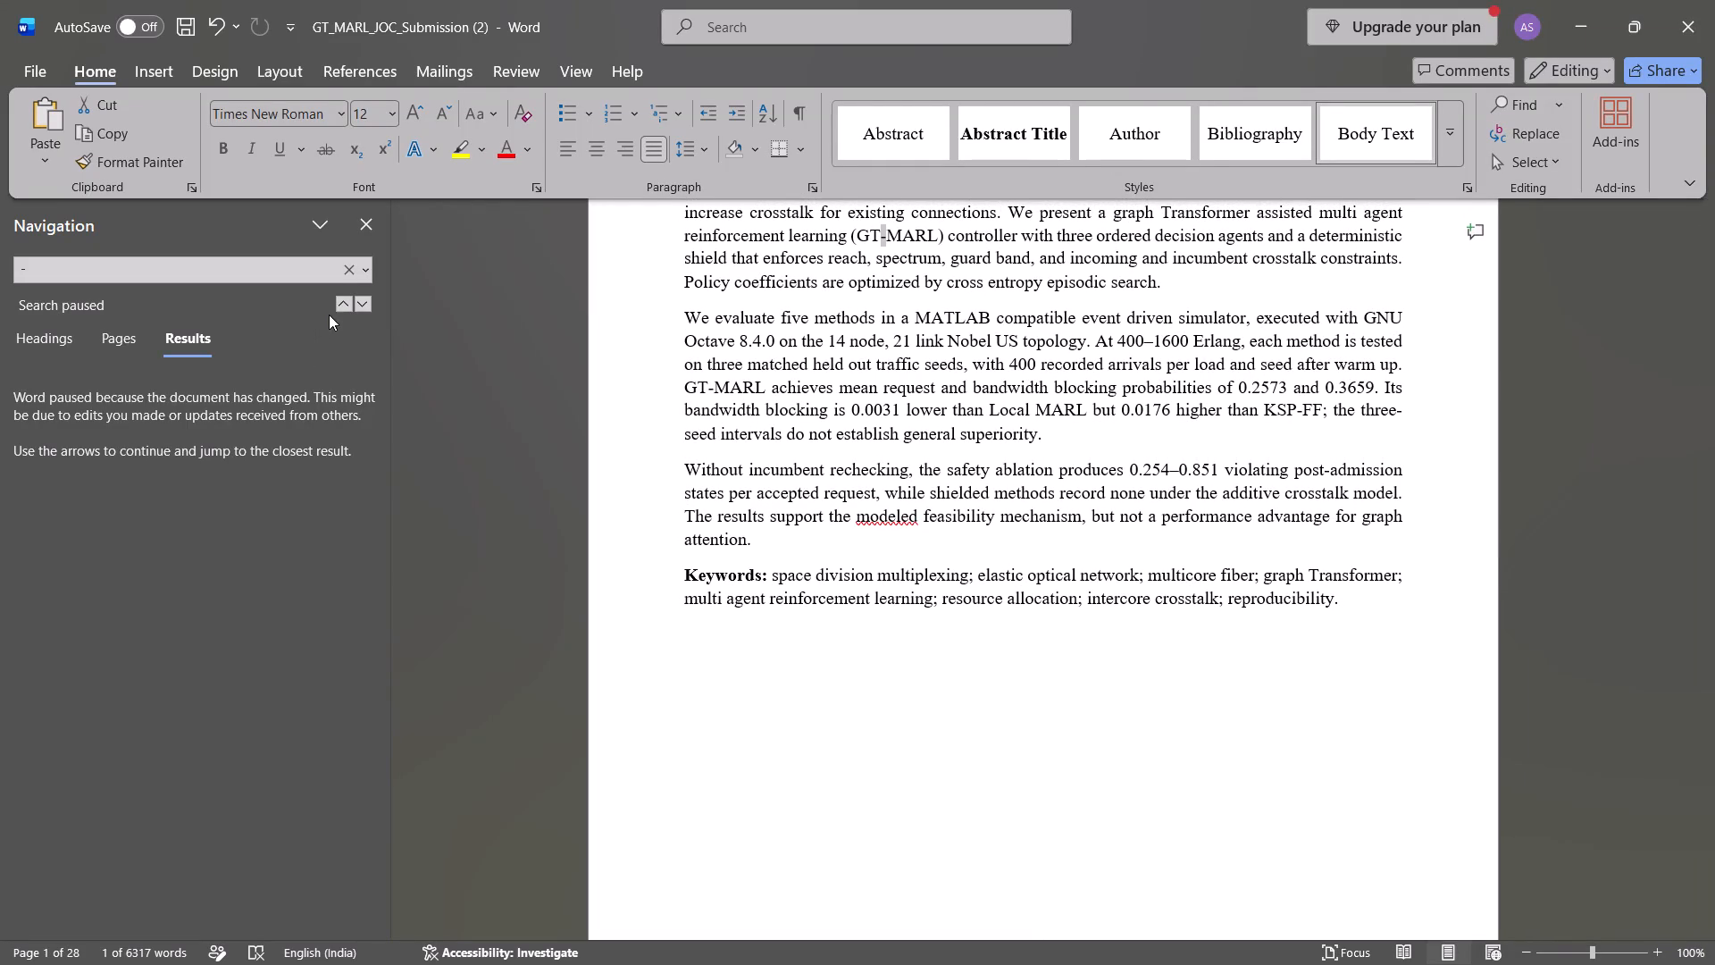
Refresh the hyphen search and replace the hyphen in "three-seed" in the abstract's second paragraph with a space.
left_click(339, 307)
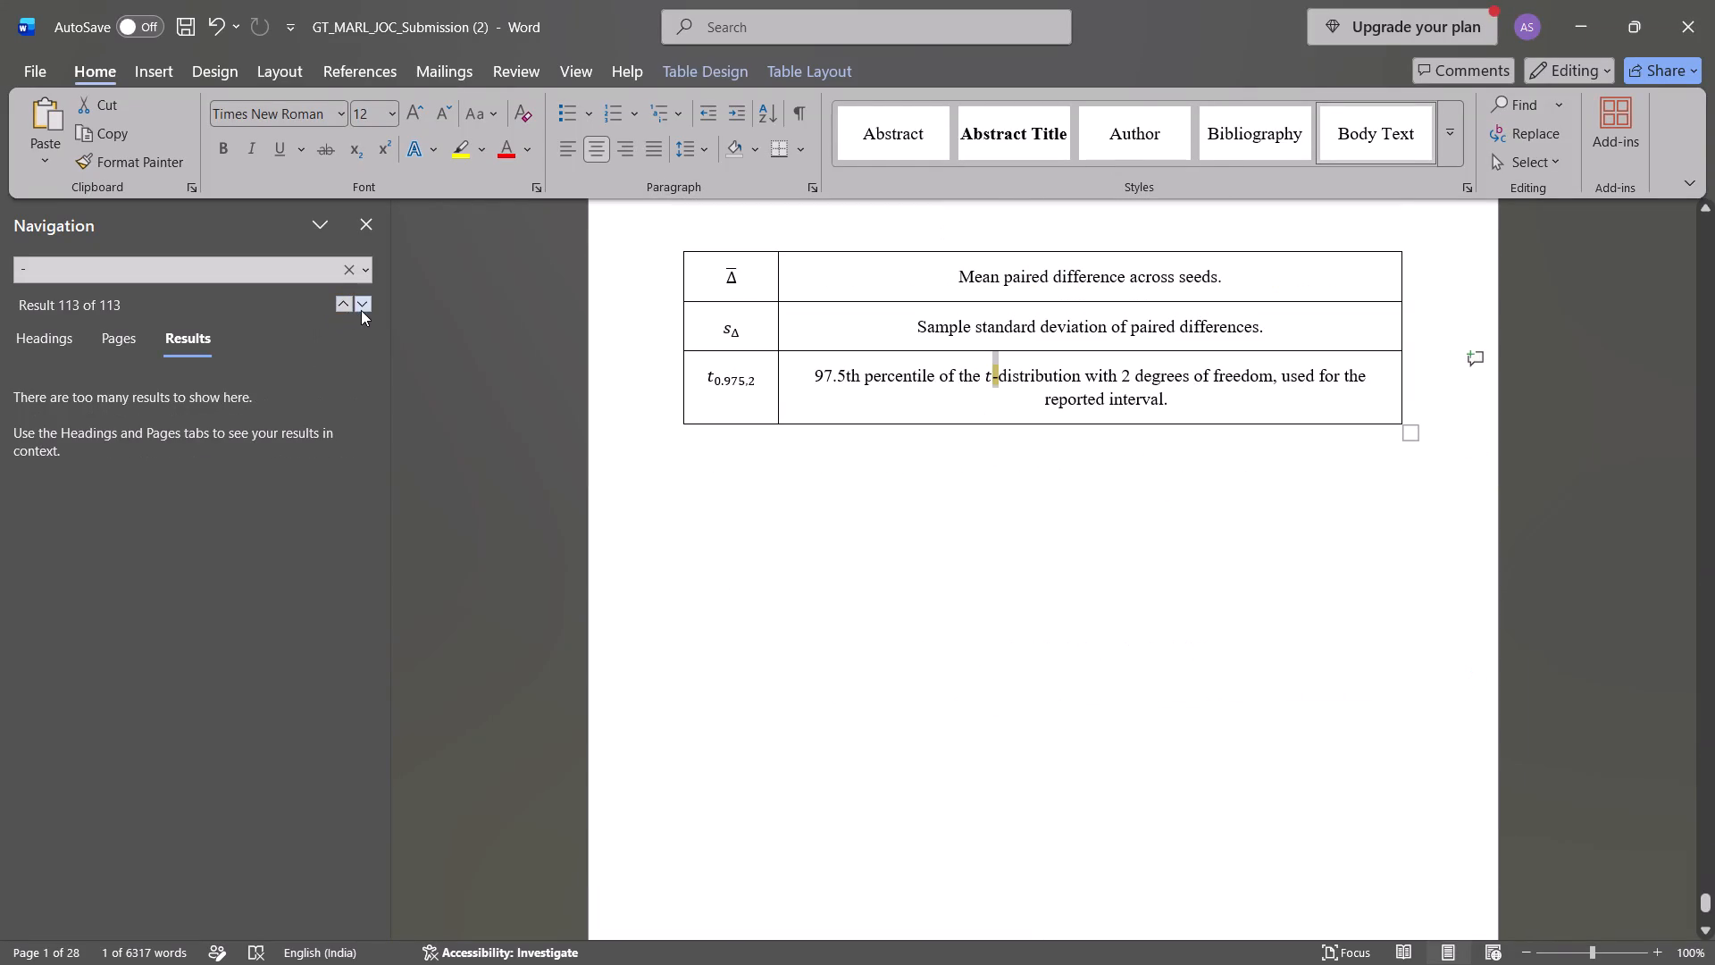
left_click(364, 311)
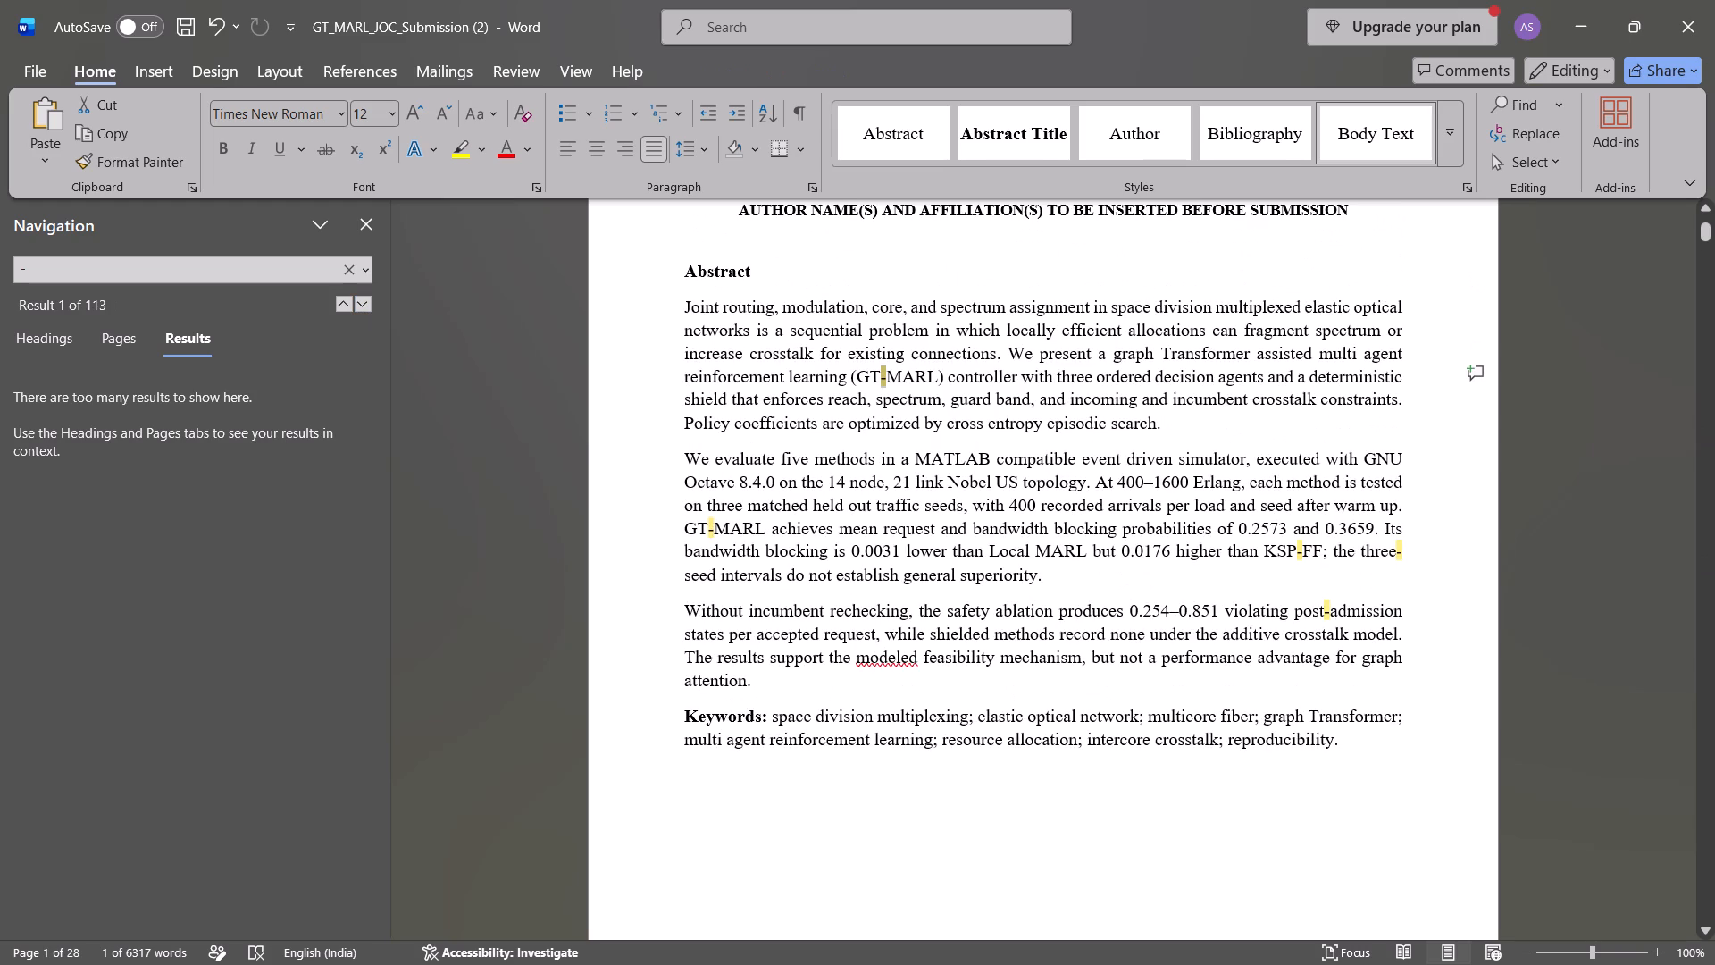
left_click(365, 299)
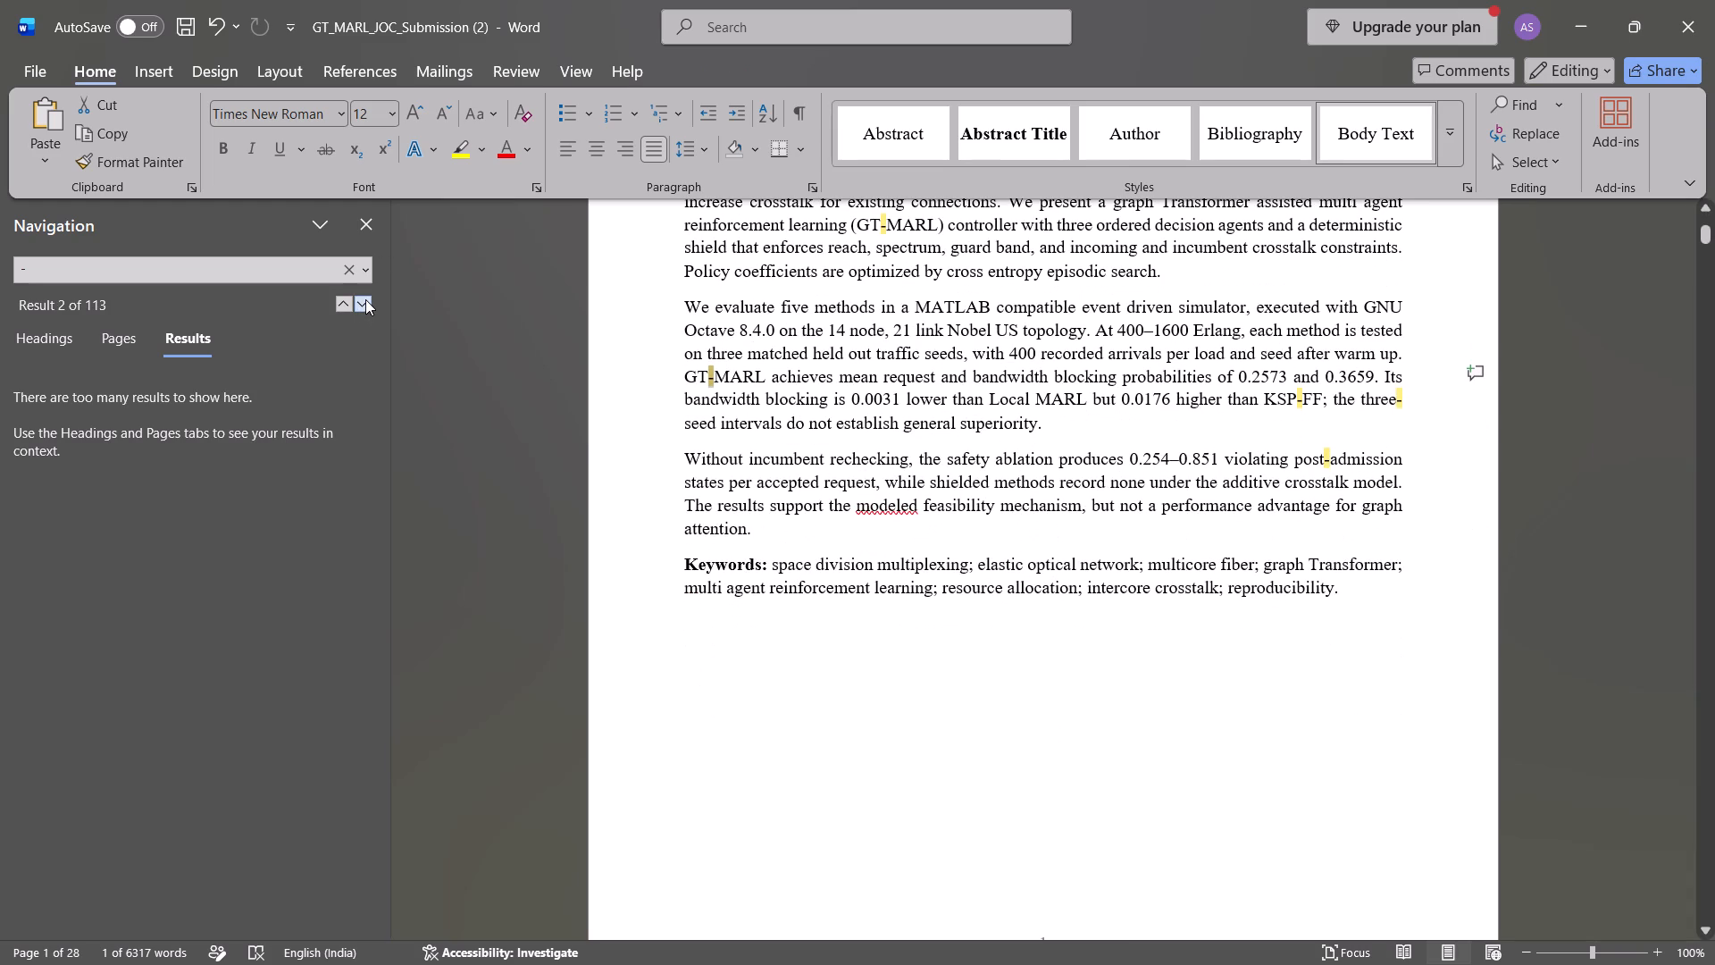
left_click(365, 299)
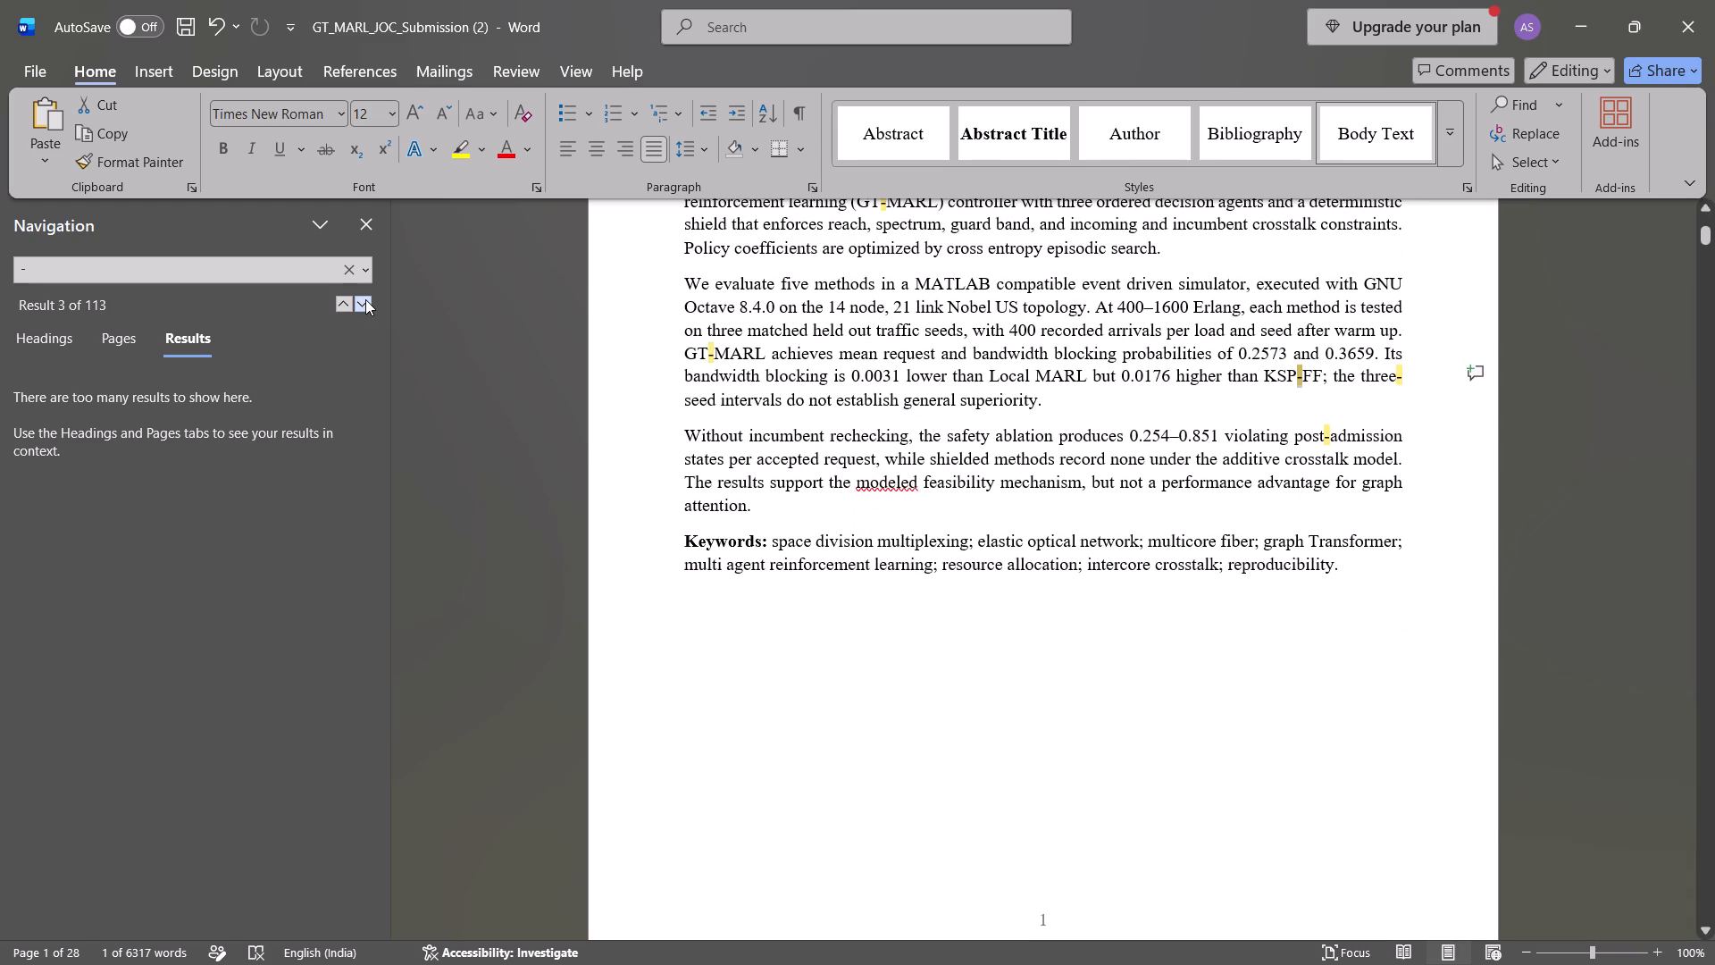
left_click(365, 299)
left_click(1406, 378)
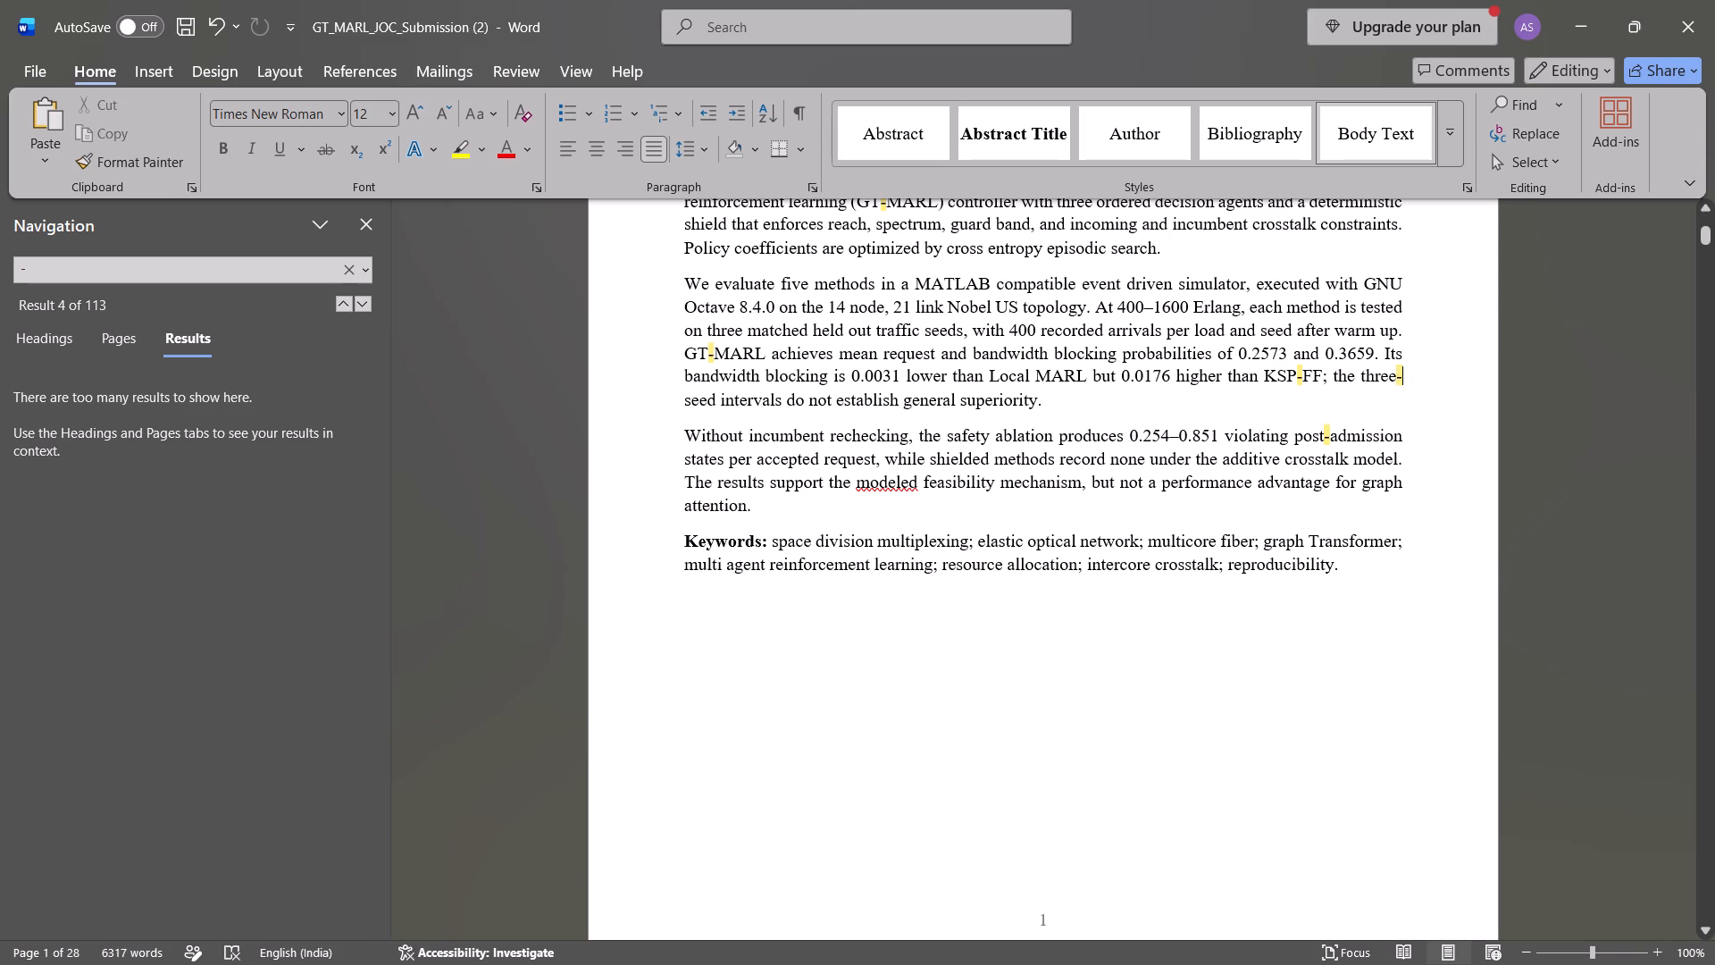
key("BackSpace")
key("space")
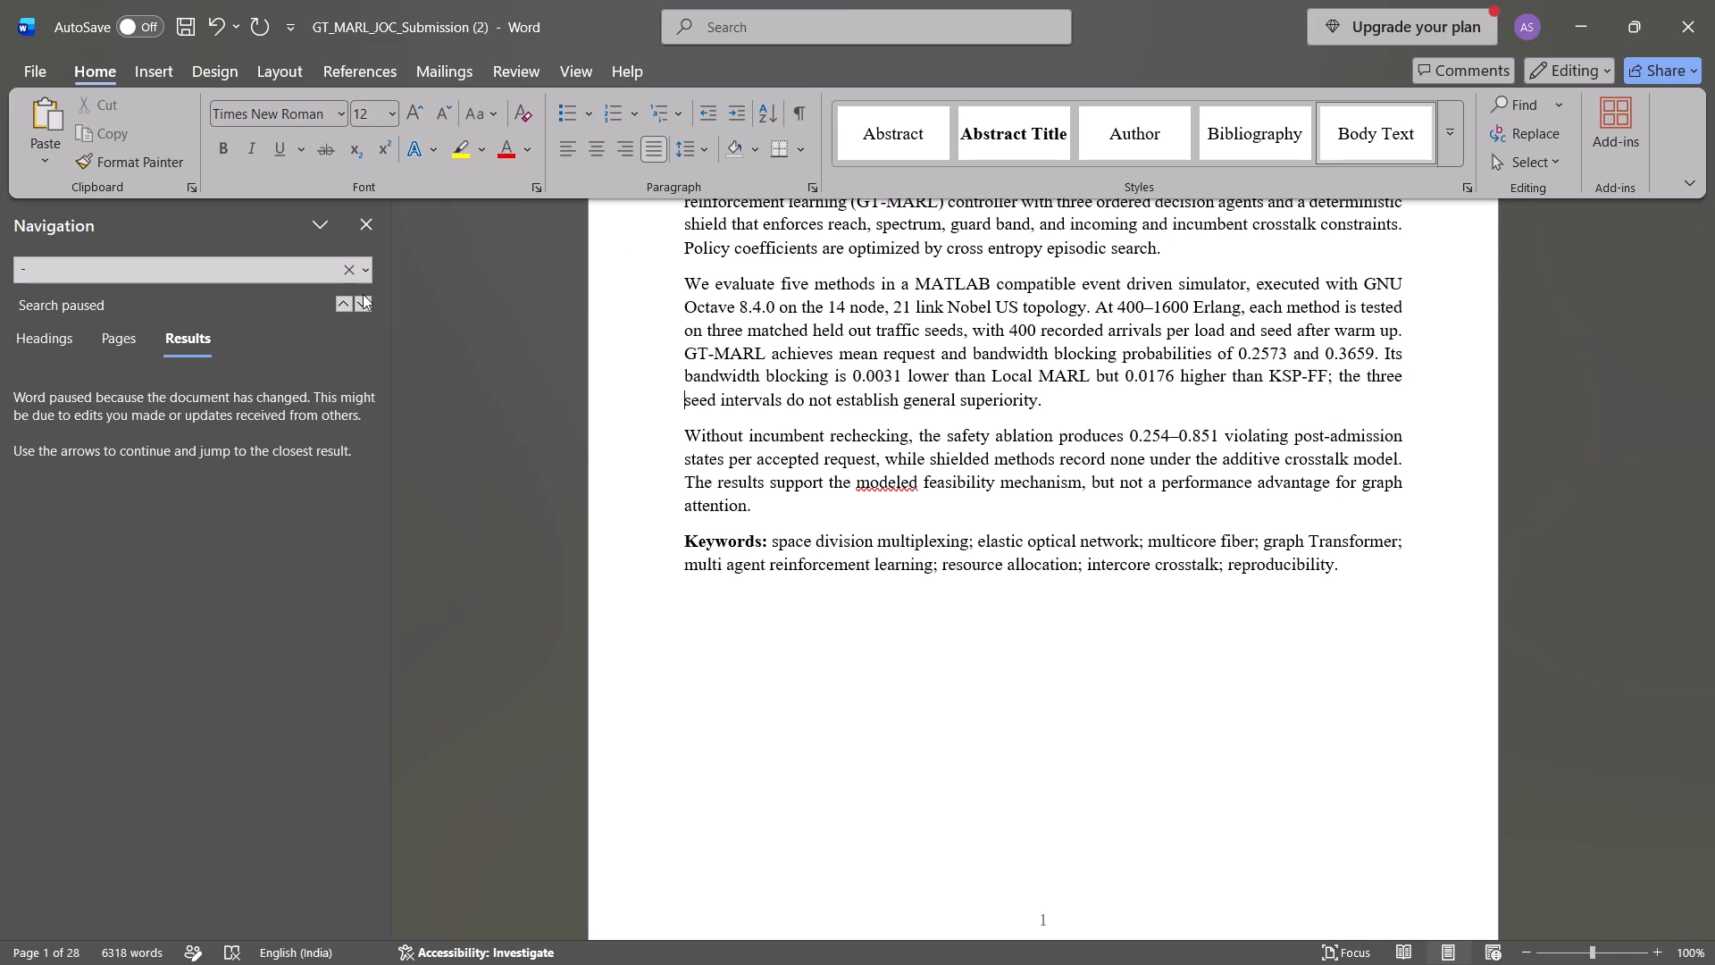
Replace the hyphen in "post-admission" in the abstract's third paragraph with a space.
left_click(364, 297)
left_click(364, 297)
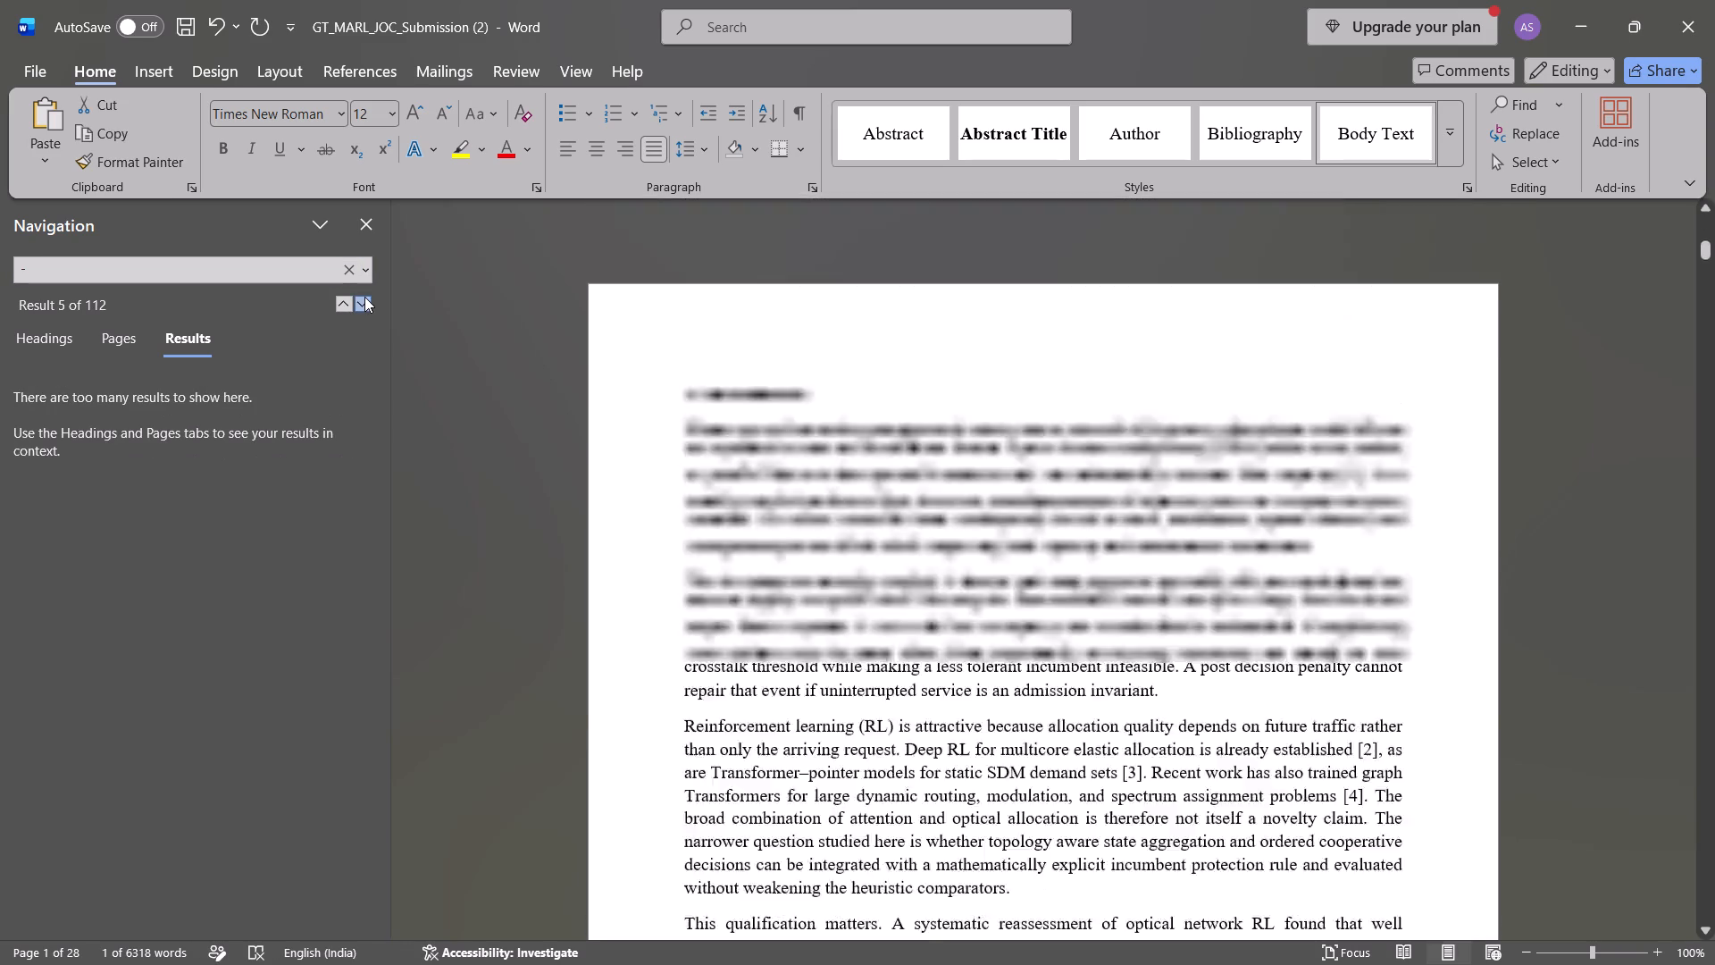
left_click(339, 302)
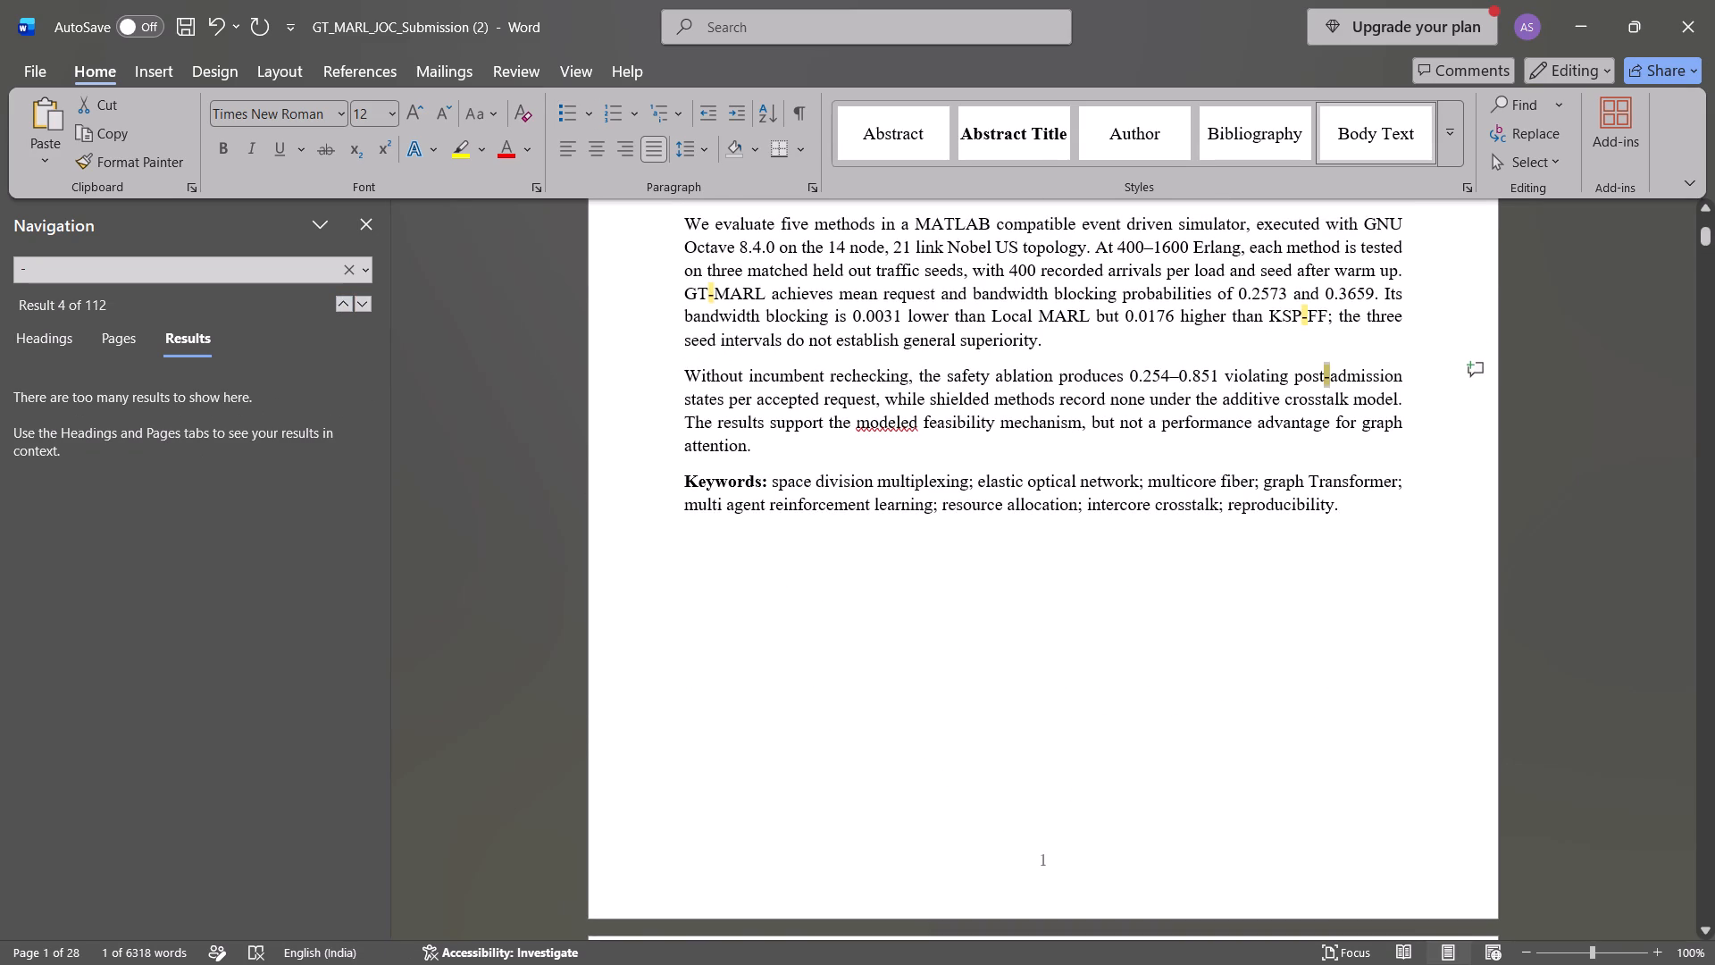
left_click(1328, 376)
key("BackSpace")
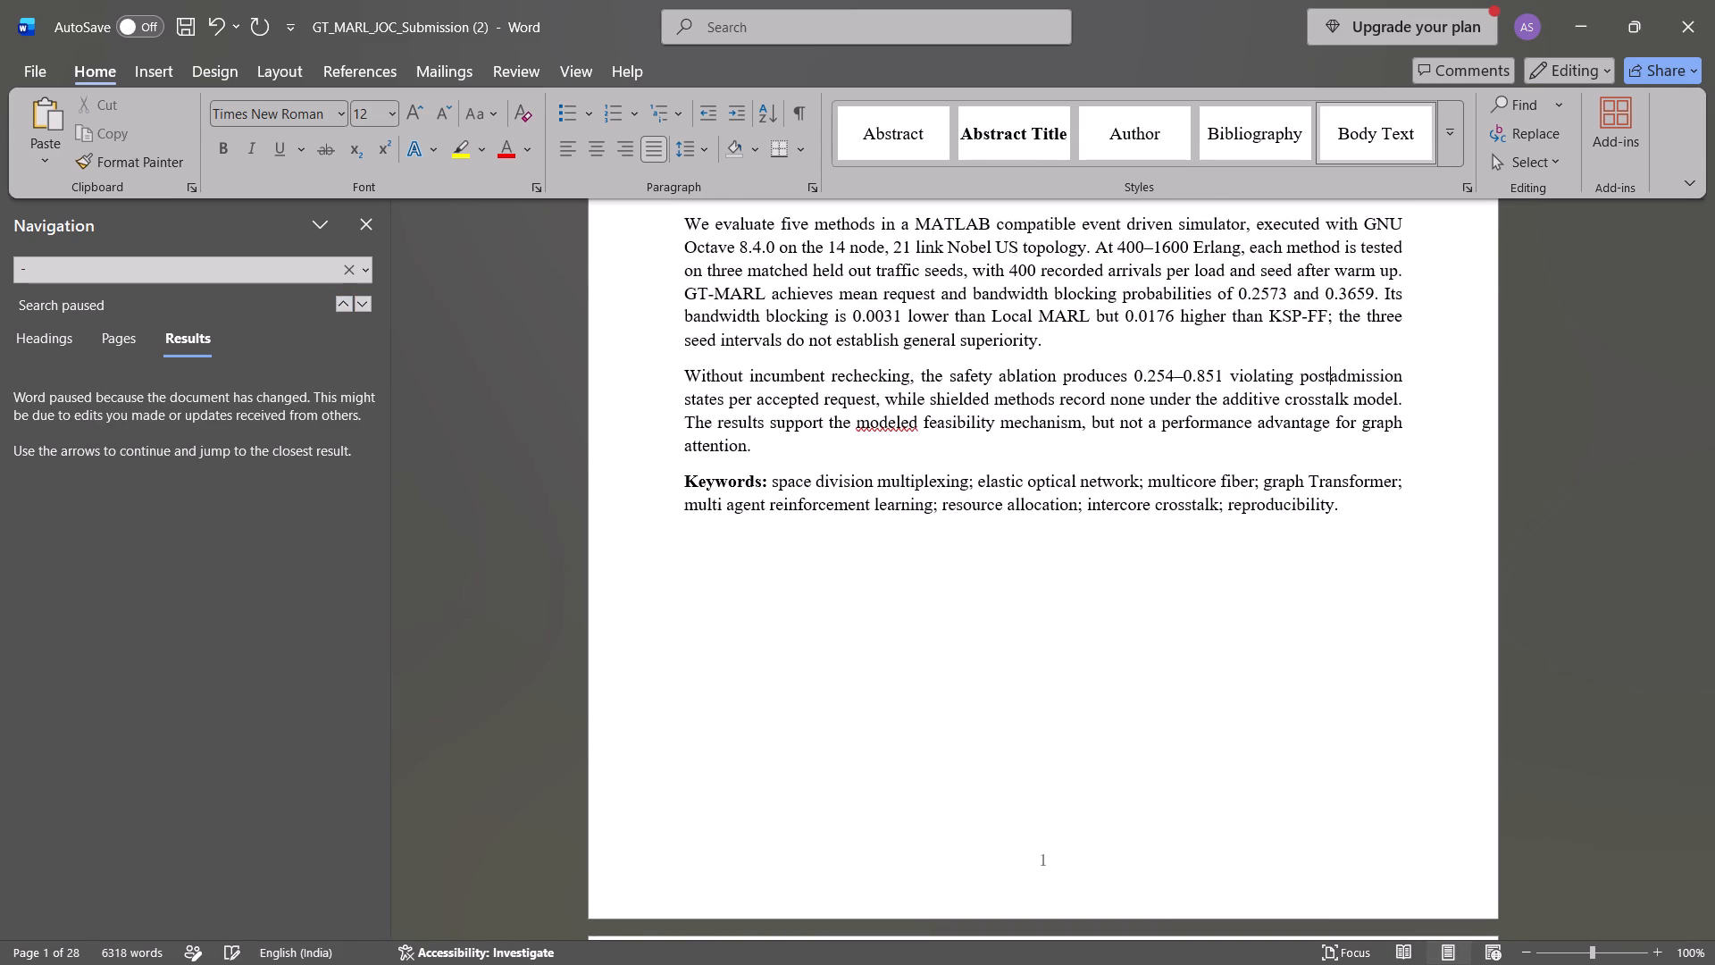
key("space")
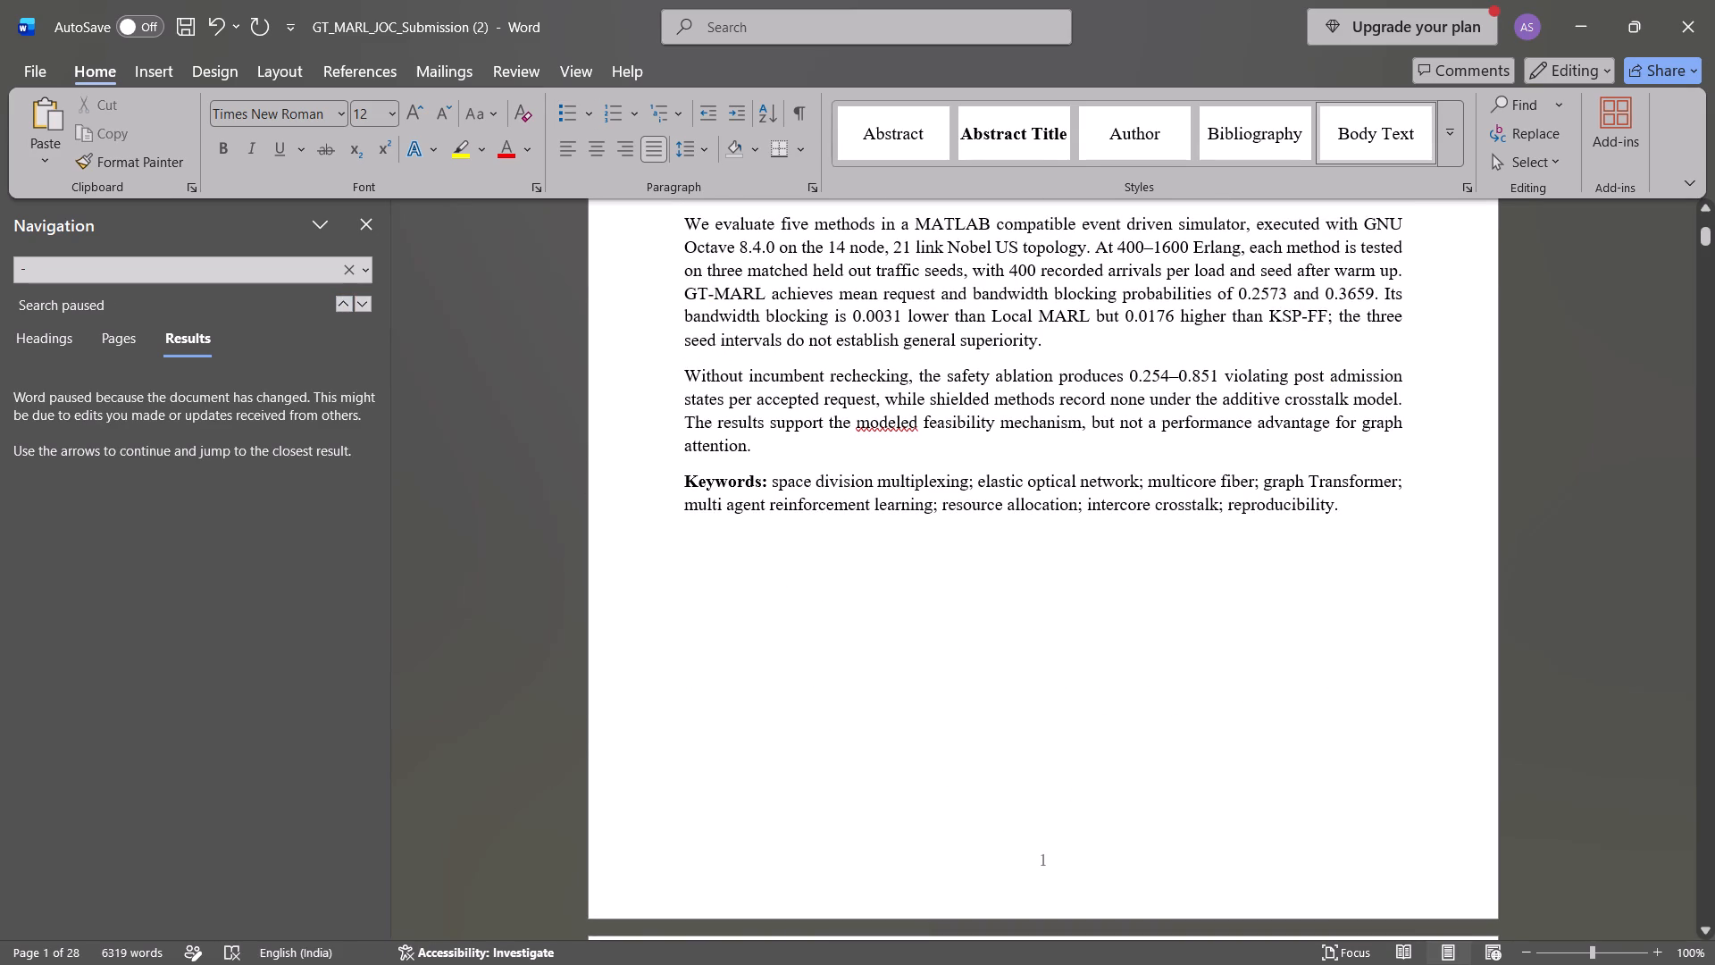
Review the hyphen matches after the abstract, from the KSP-FF bullet above Figure 1 through Section 5 and Table 3.
left_click(364, 306)
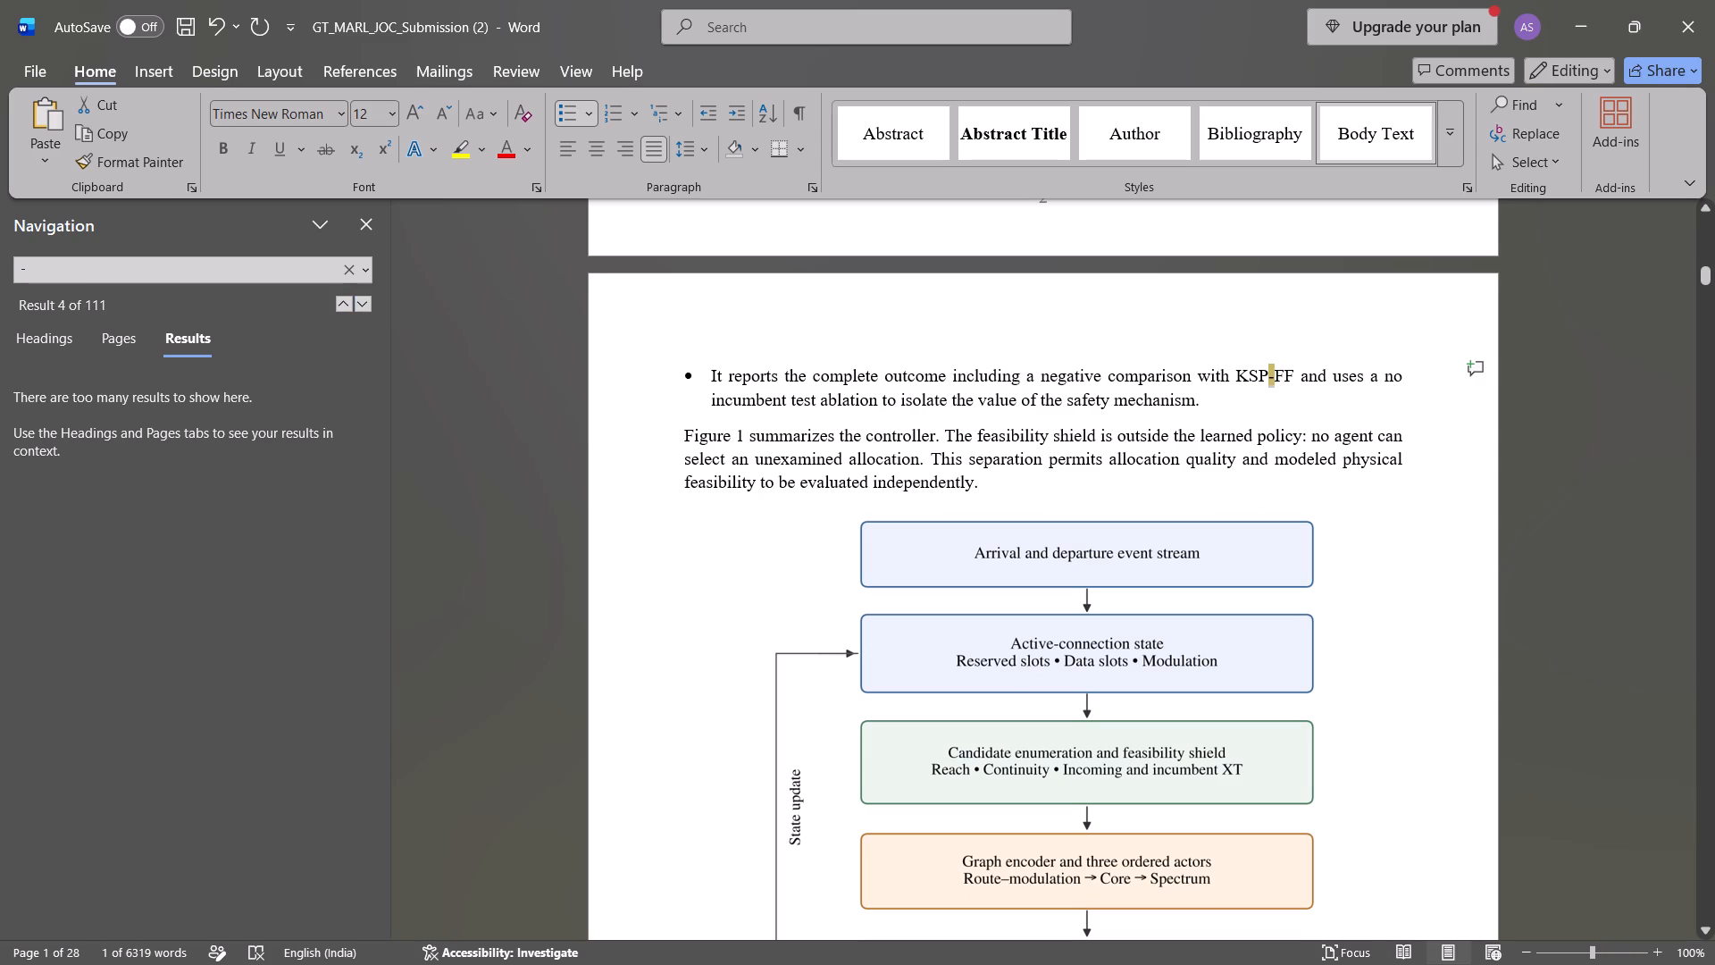
left_click(357, 308)
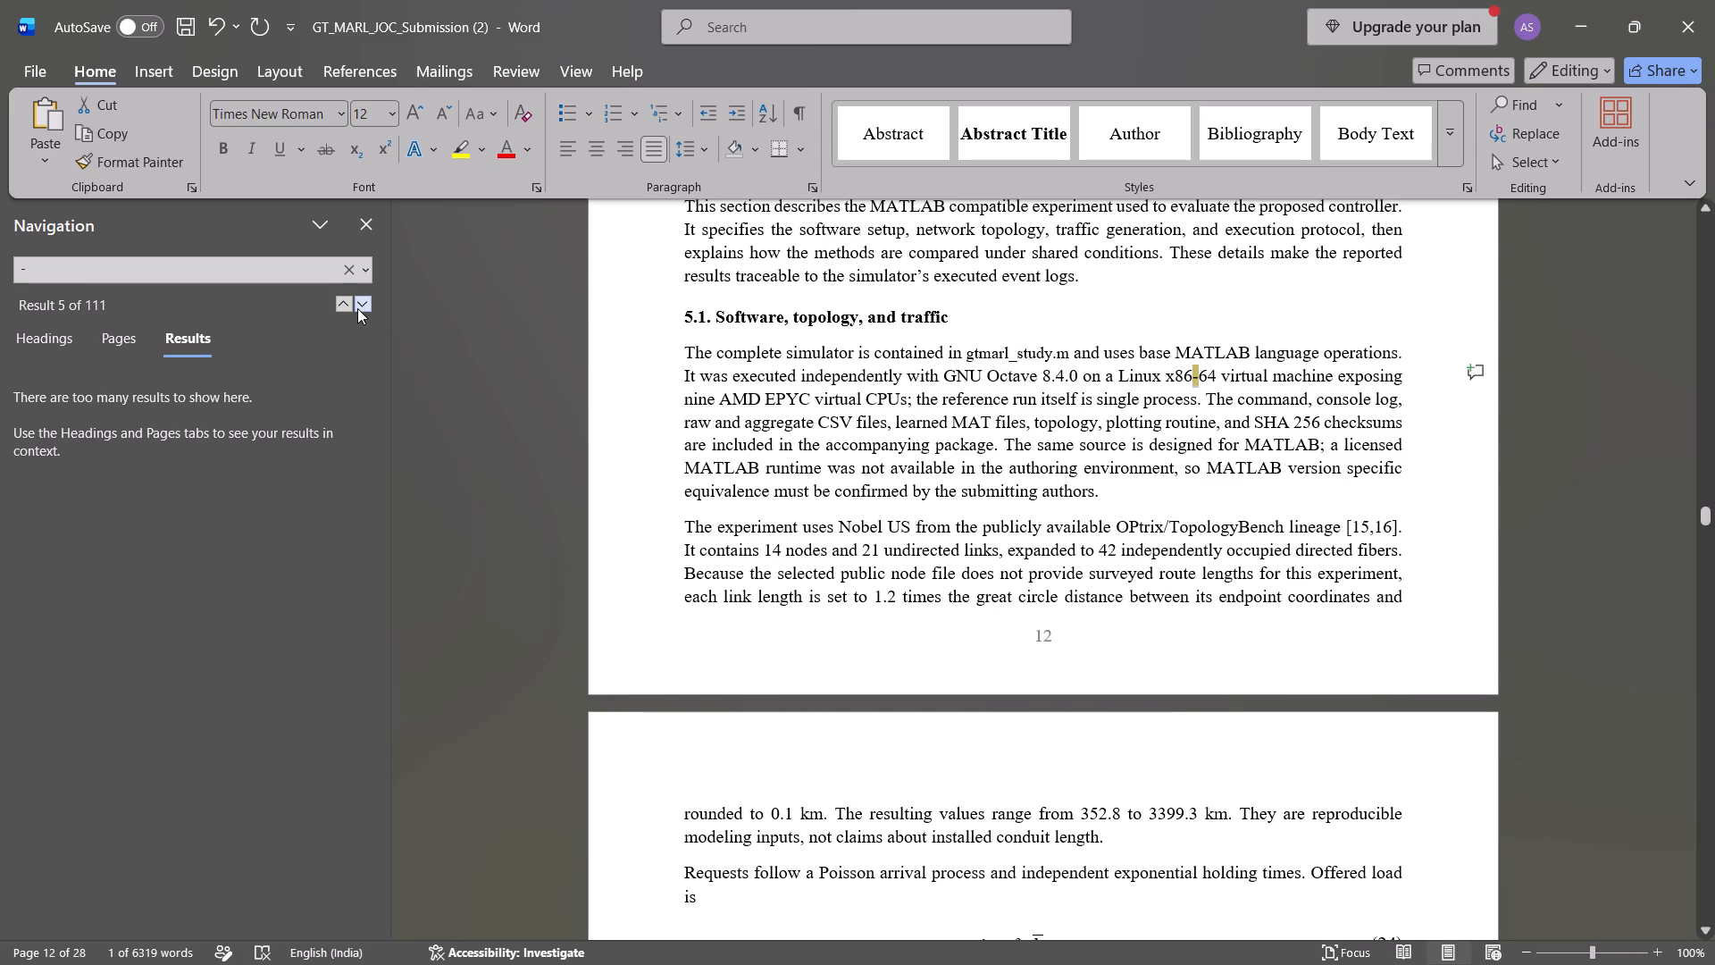
left_click(357, 308)
left_click(357, 308)
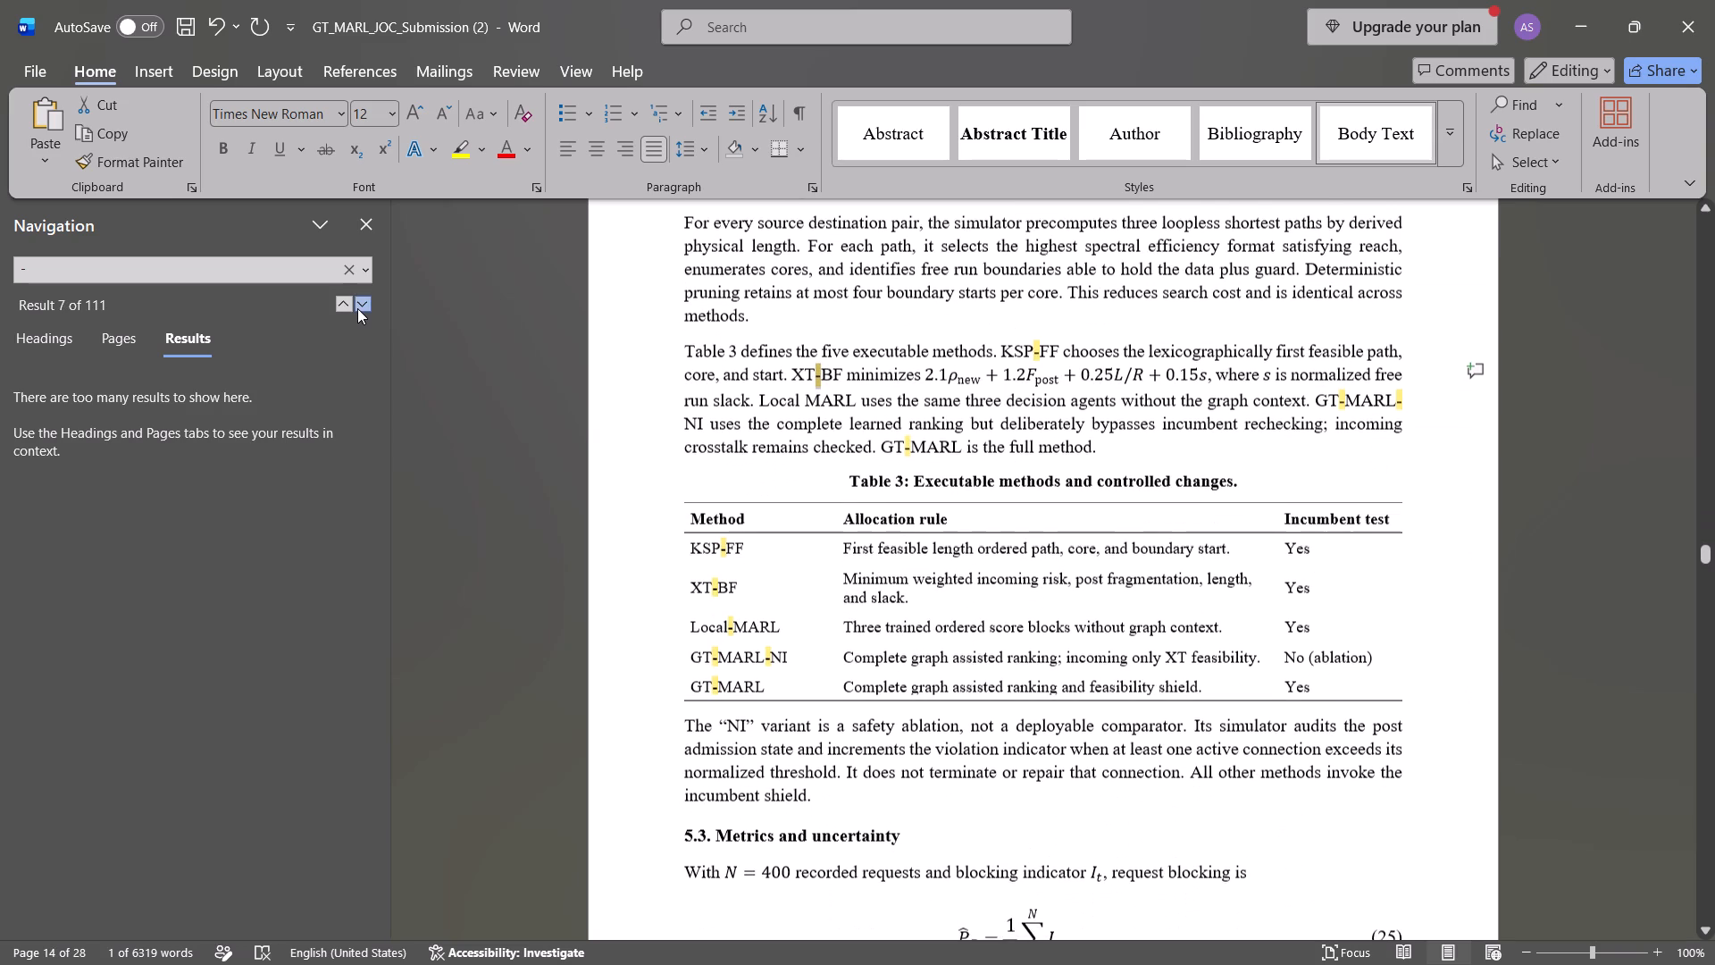
left_click(357, 308)
left_click(357, 308)
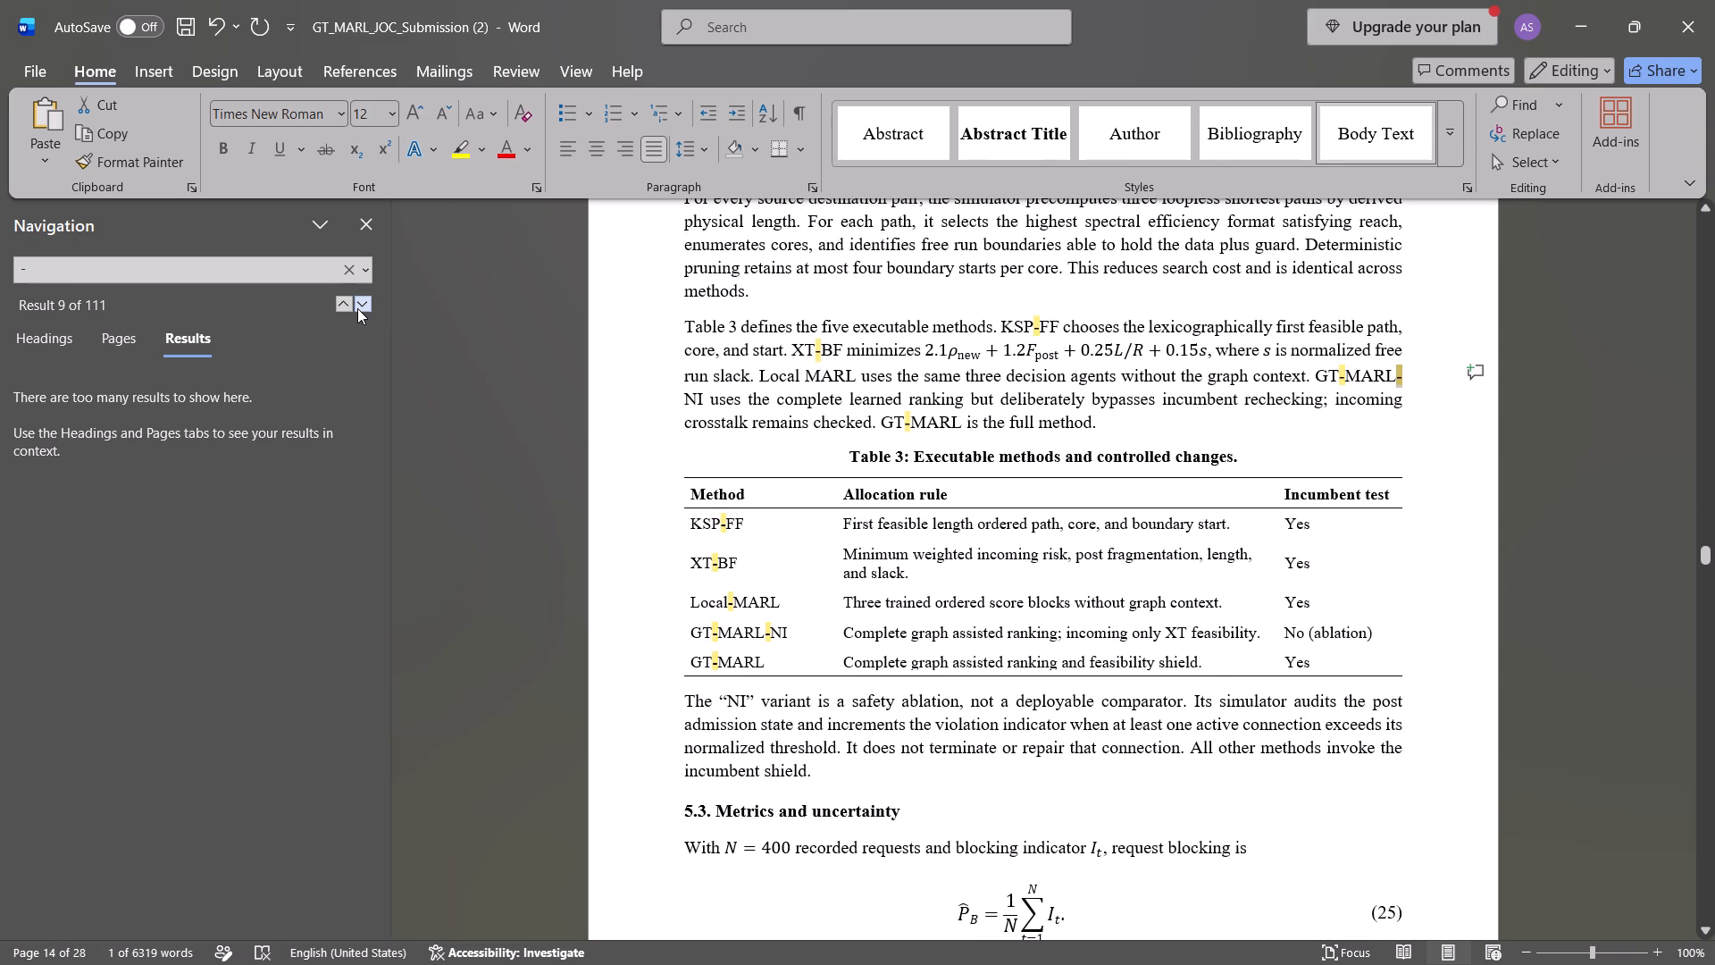
left_click(357, 308)
left_click(357, 308)
left_click(357, 308)
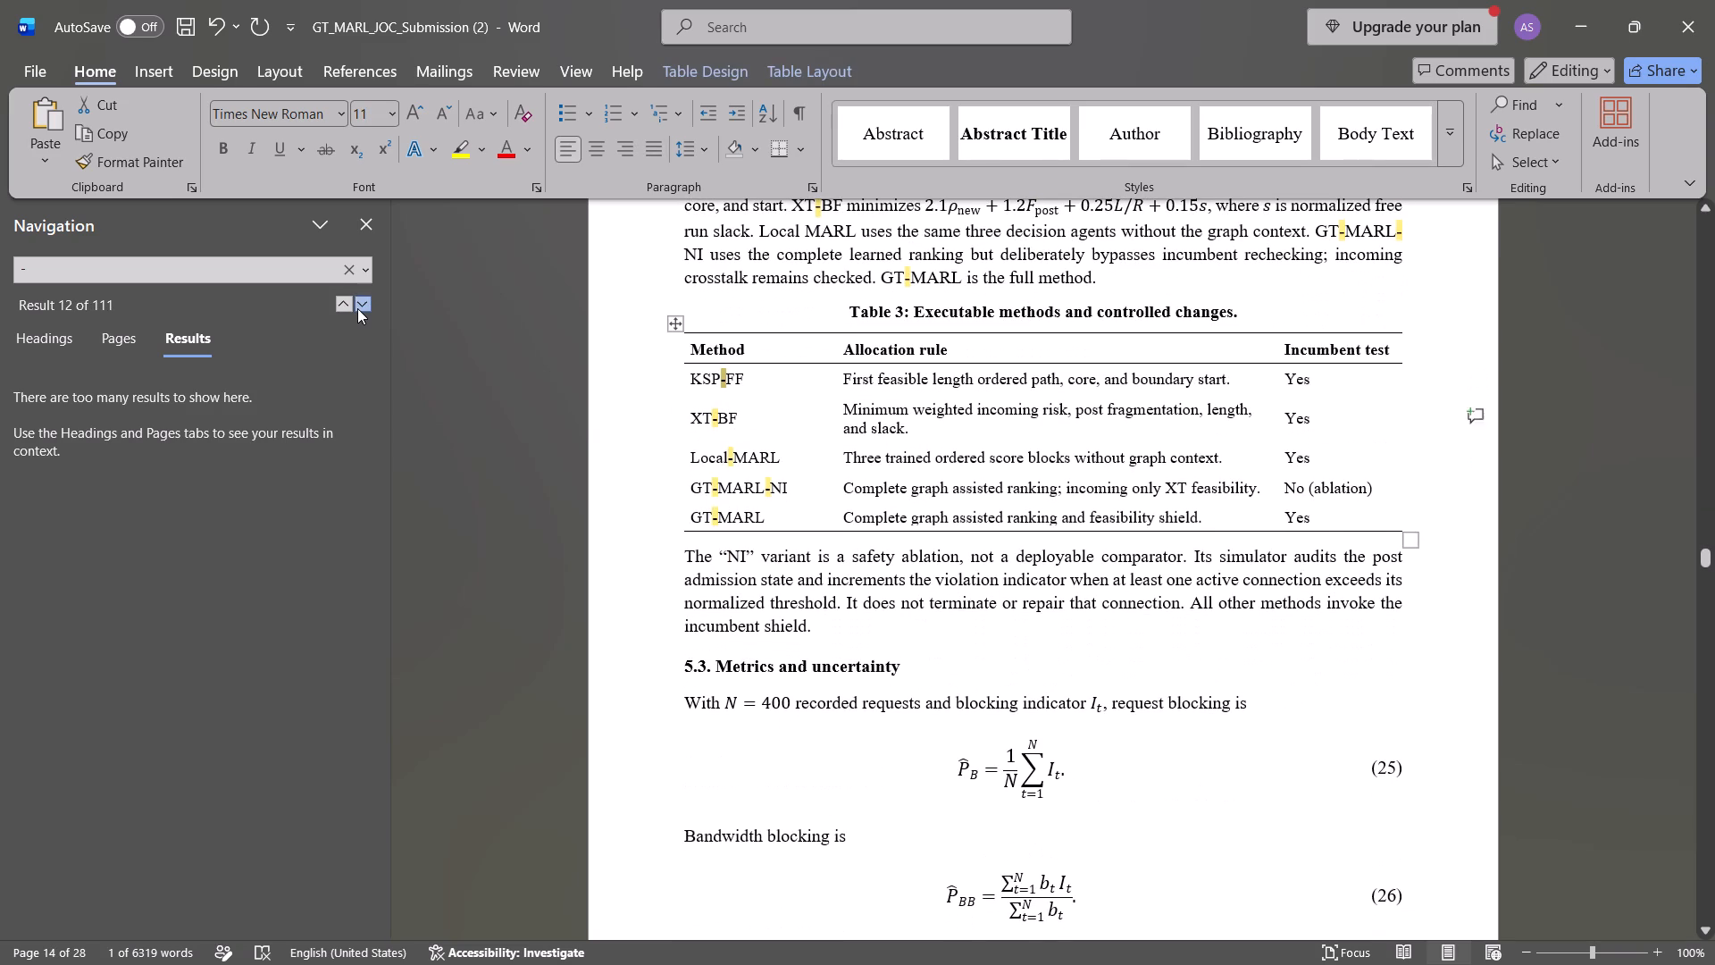
triple_click(357, 308)
triple_click(357, 308)
left_click(357, 308)
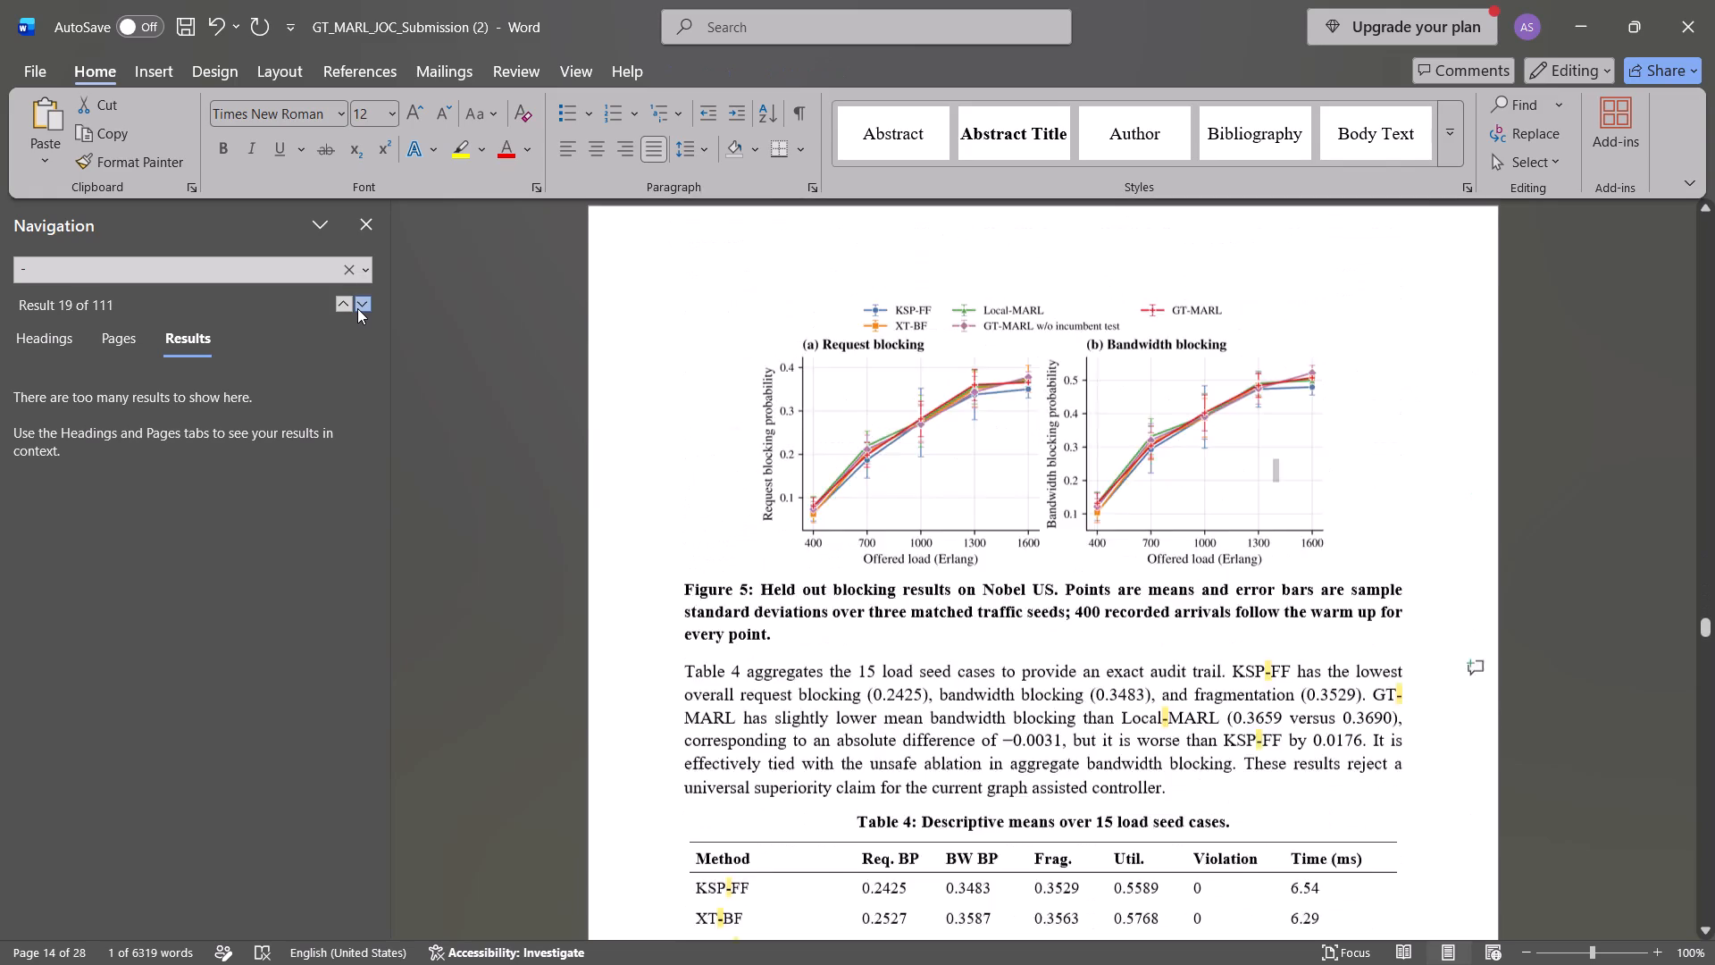
Review the hyphen matches in Section 6.2, including Tables 4 and 5 and their surrounding text, for unnecessary compound hyphens.
left_click(341, 303)
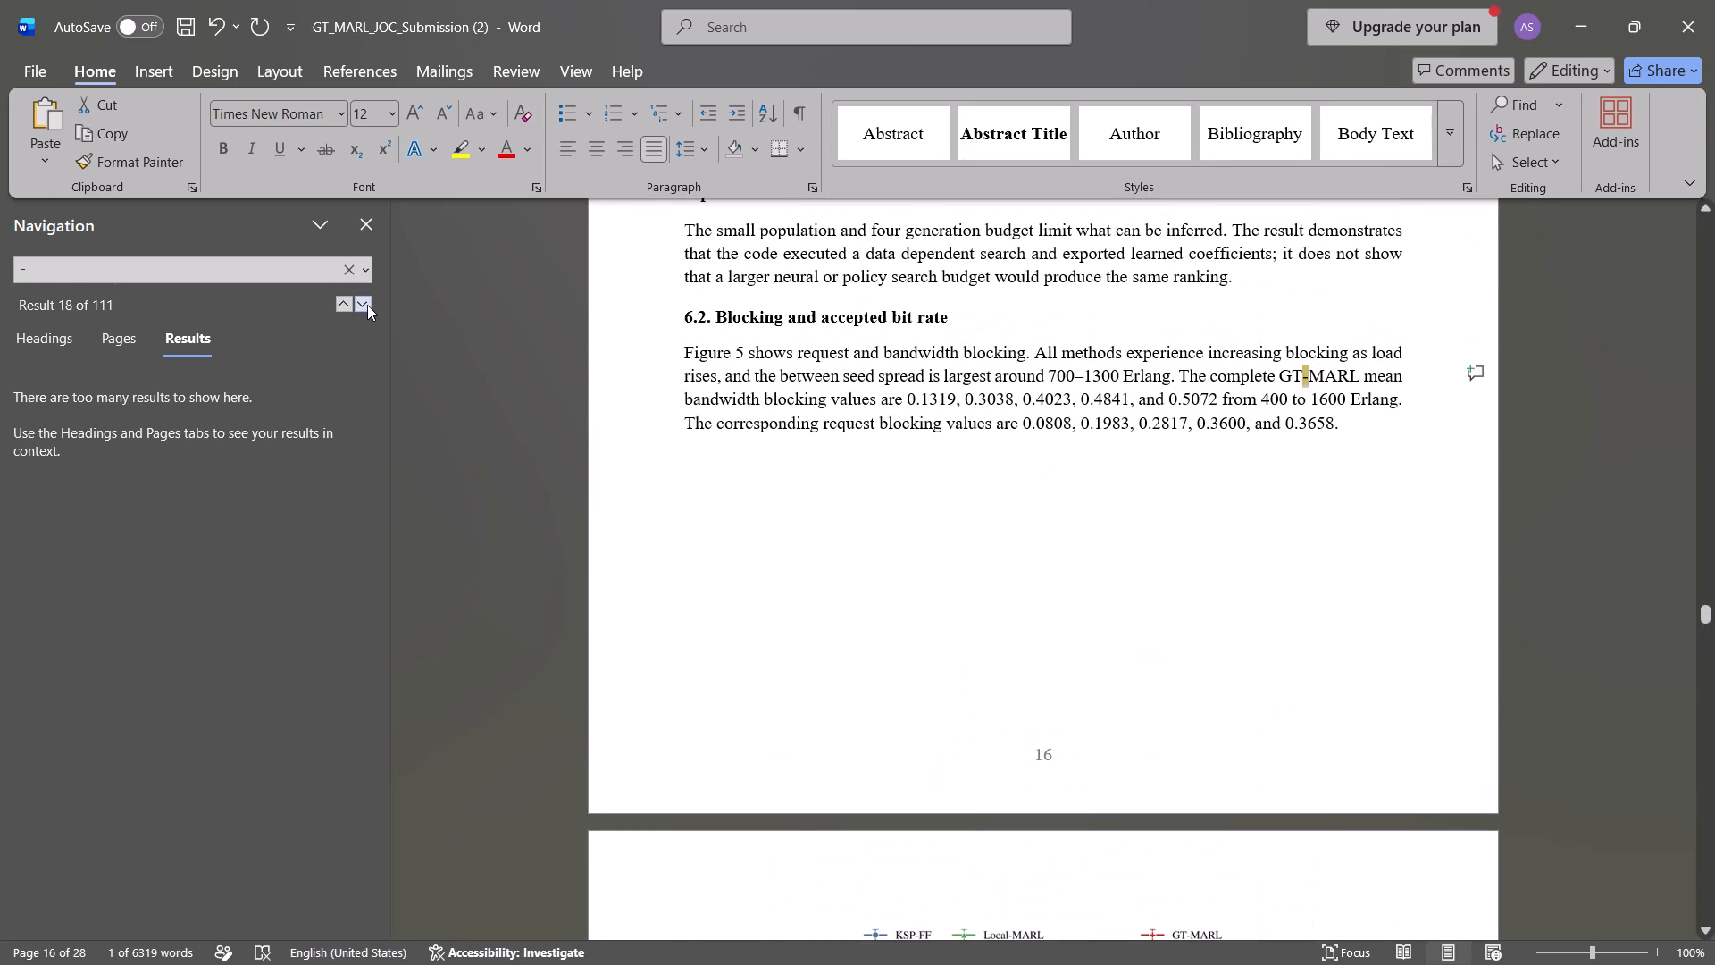
left_click(367, 305)
left_click(367, 305)
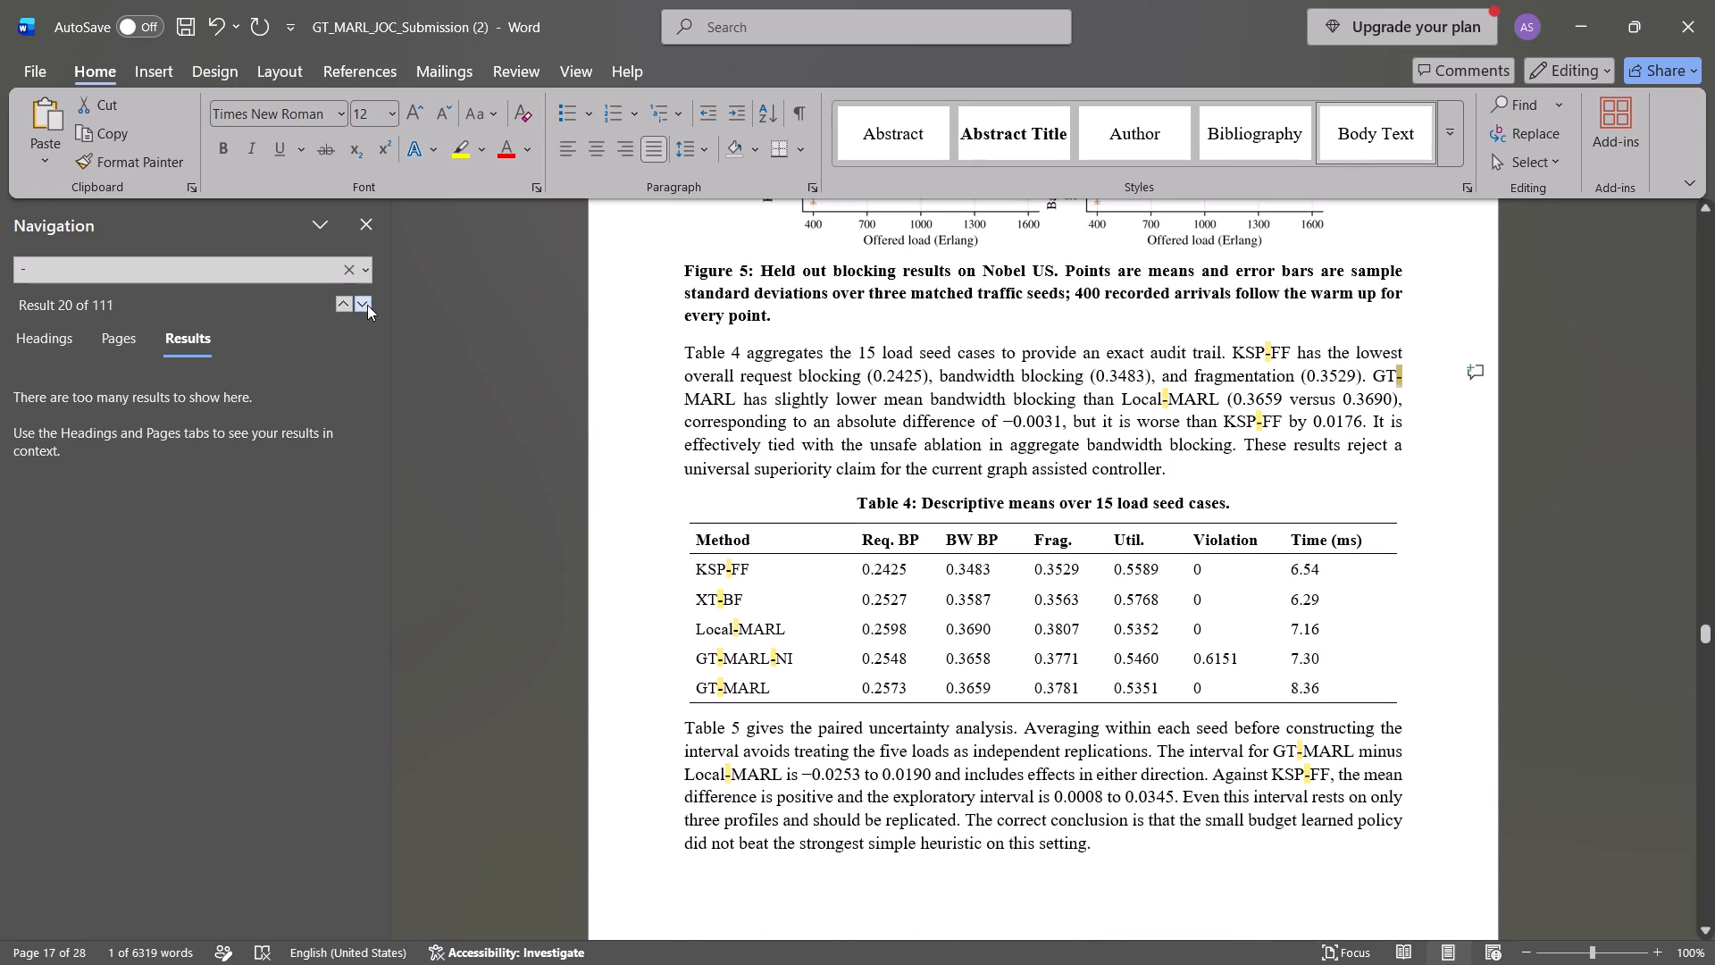
left_click(367, 305)
left_click(367, 305)
left_click(367, 305)
triple_click(367, 305)
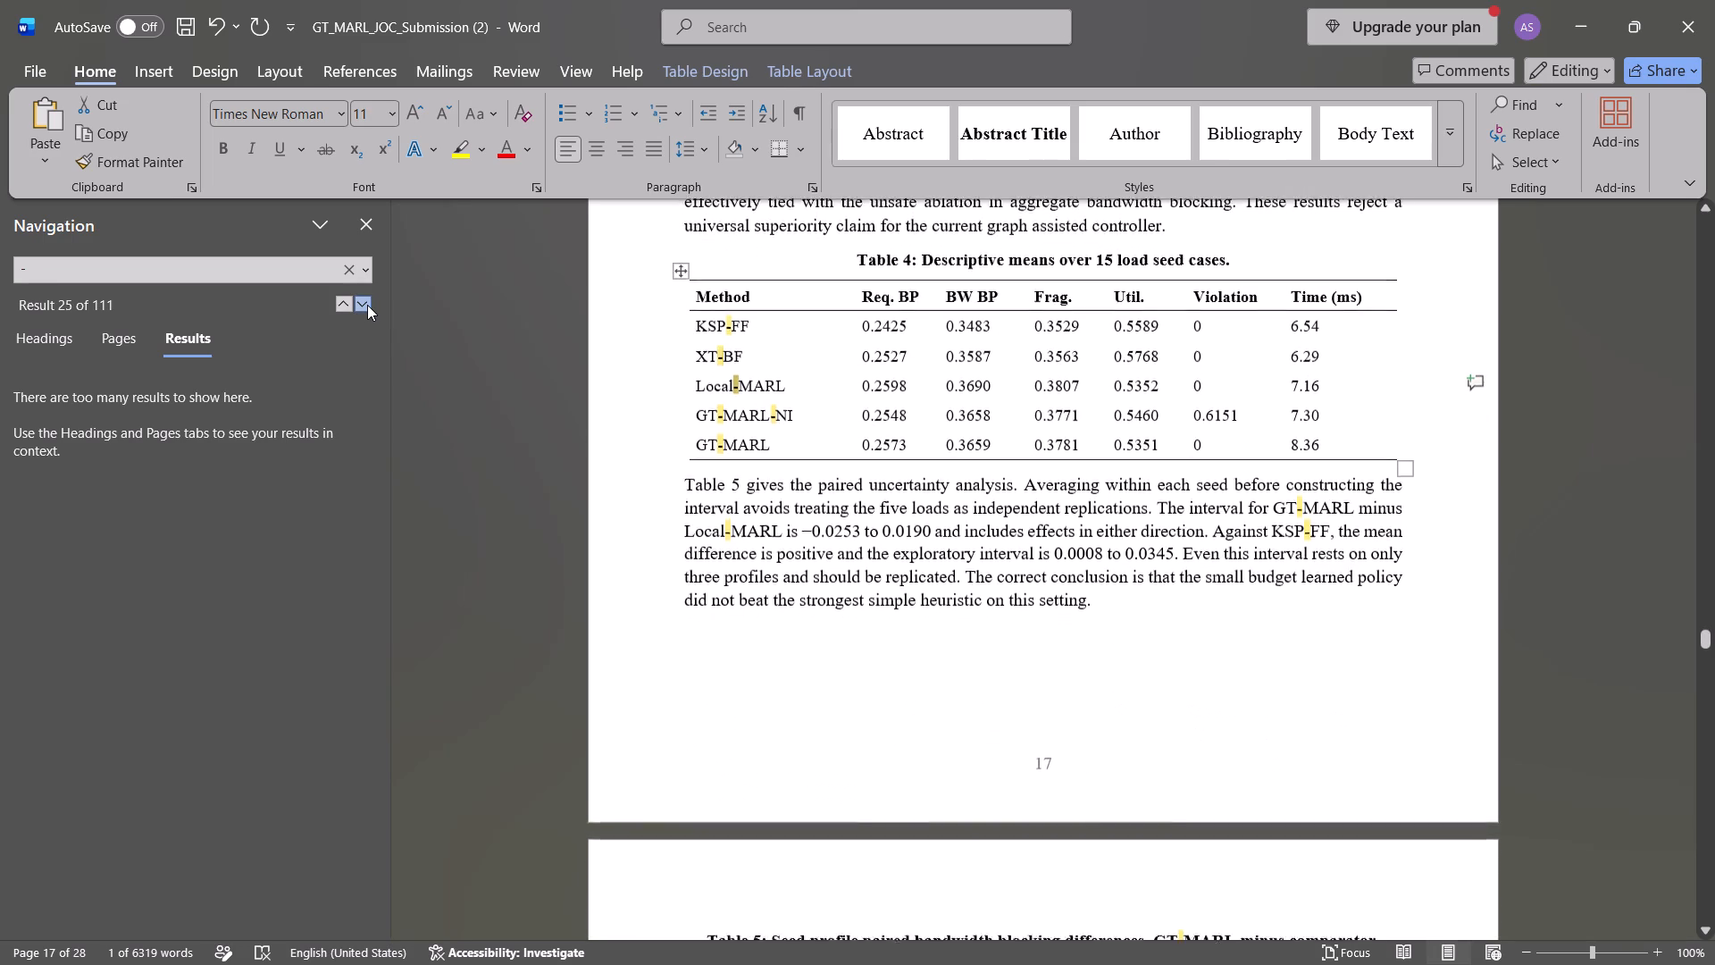
triple_click(367, 305)
left_click(367, 305)
left_click(367, 305)
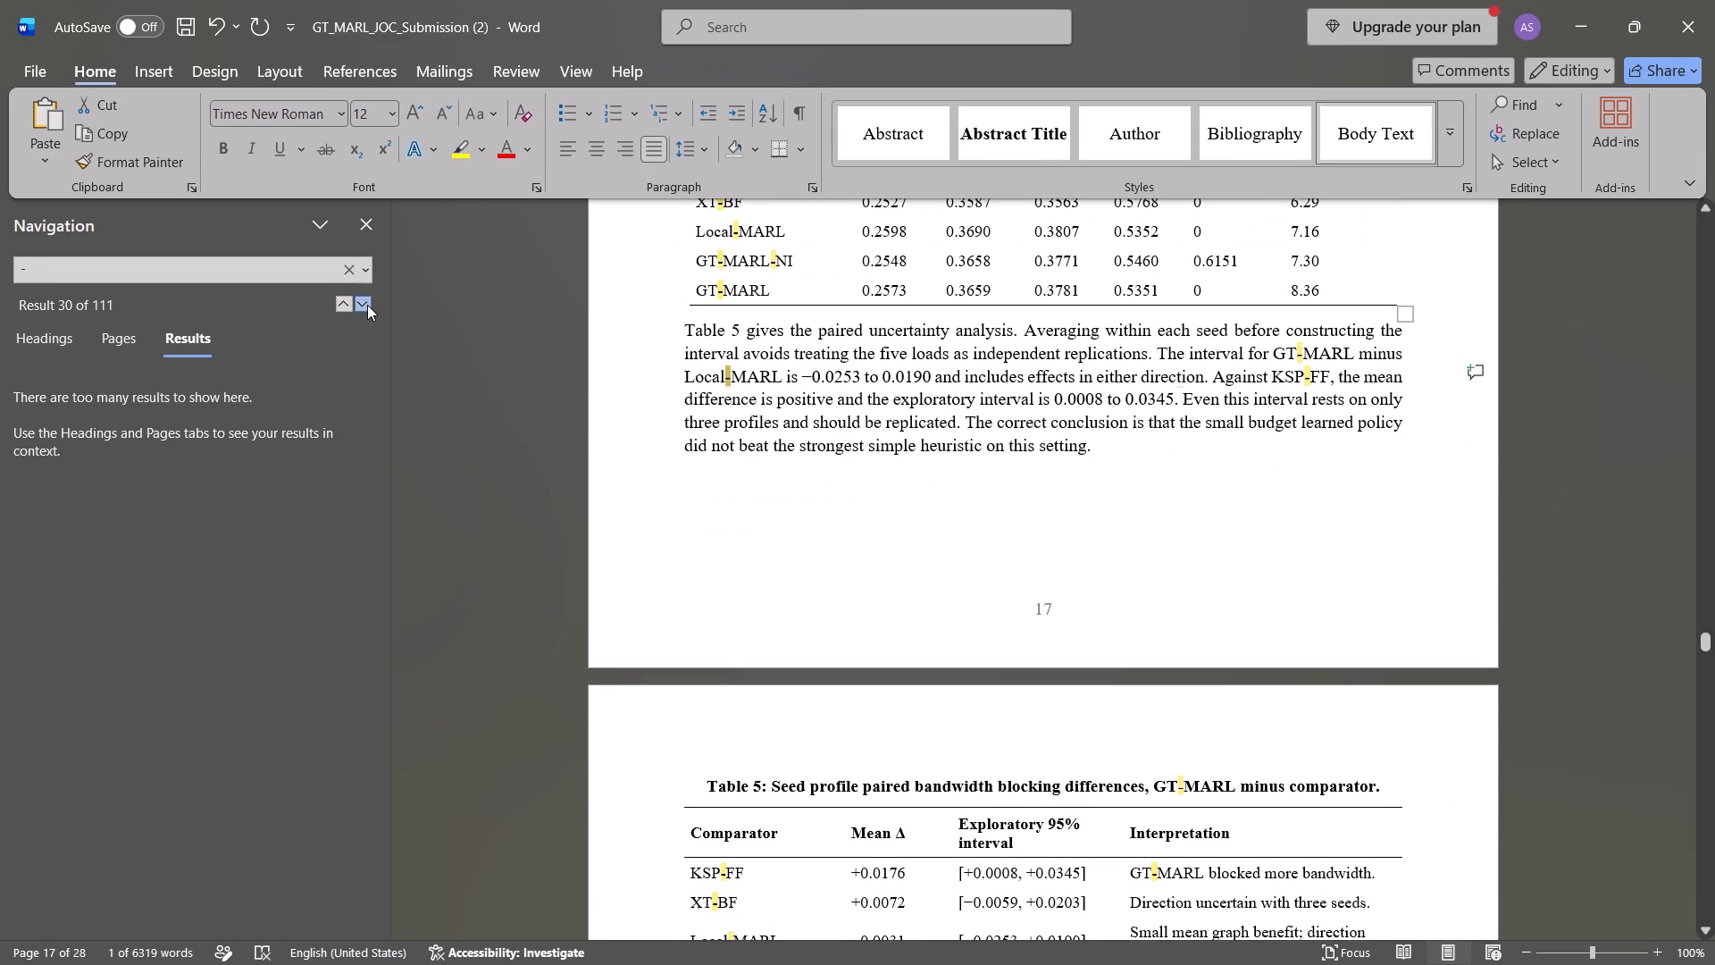
left_click(367, 305)
left_click(367, 305)
triple_click(367, 305)
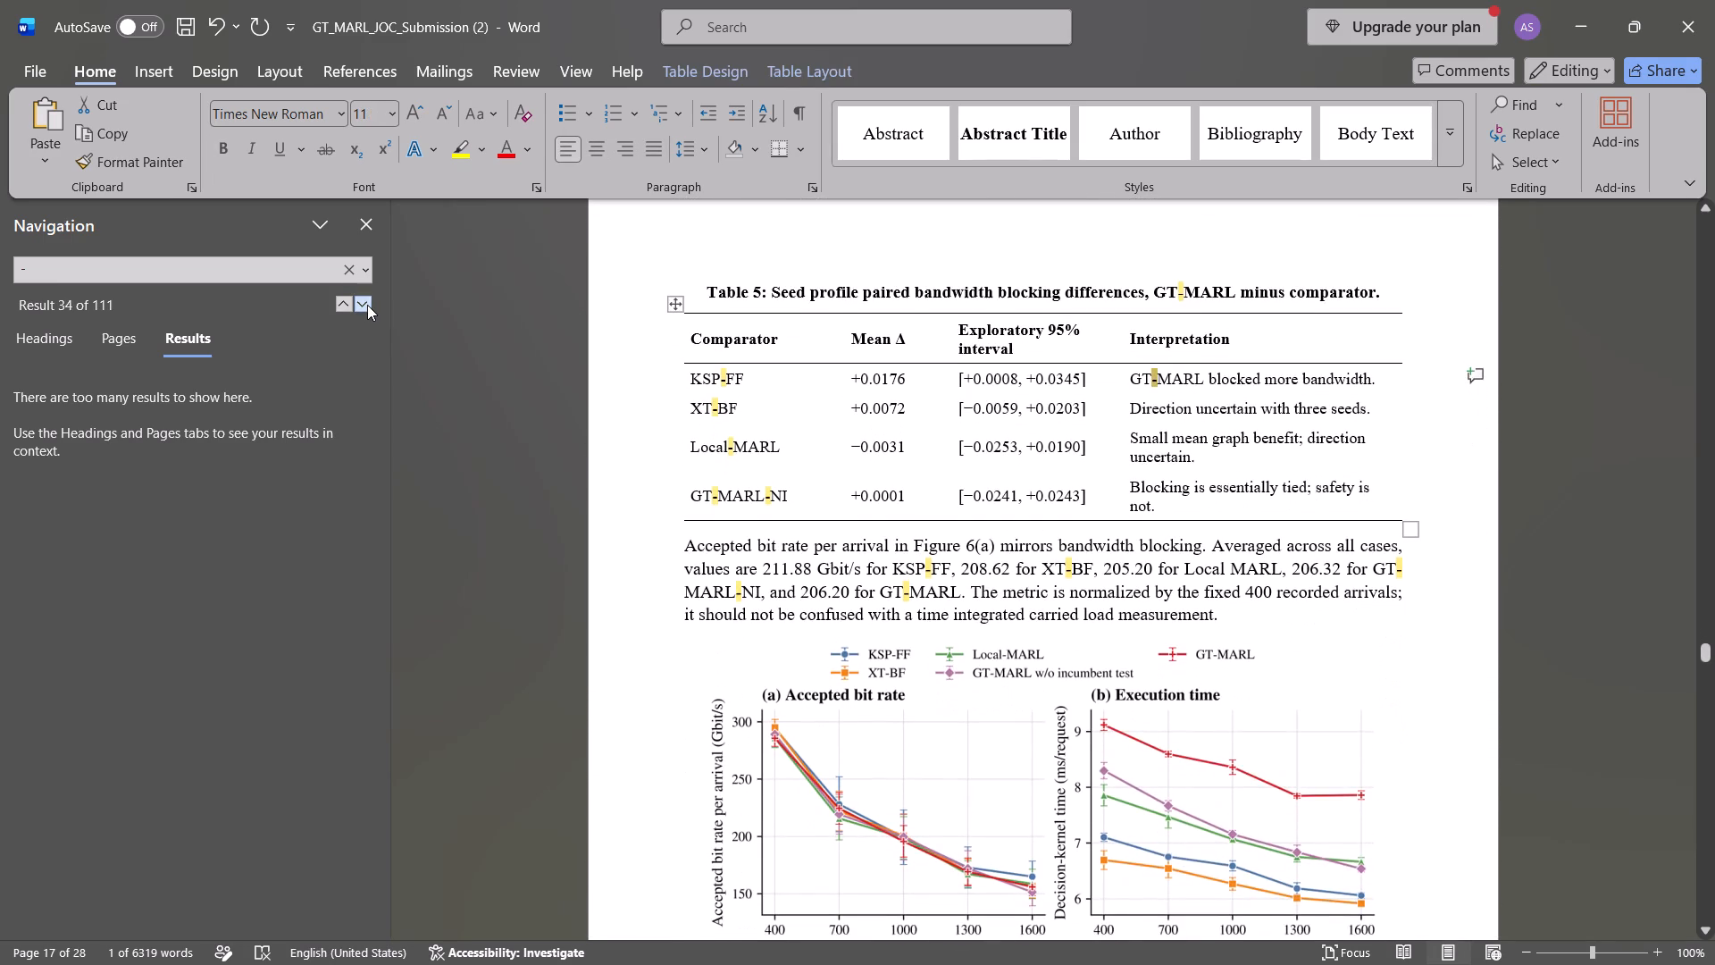
triple_click(367, 305)
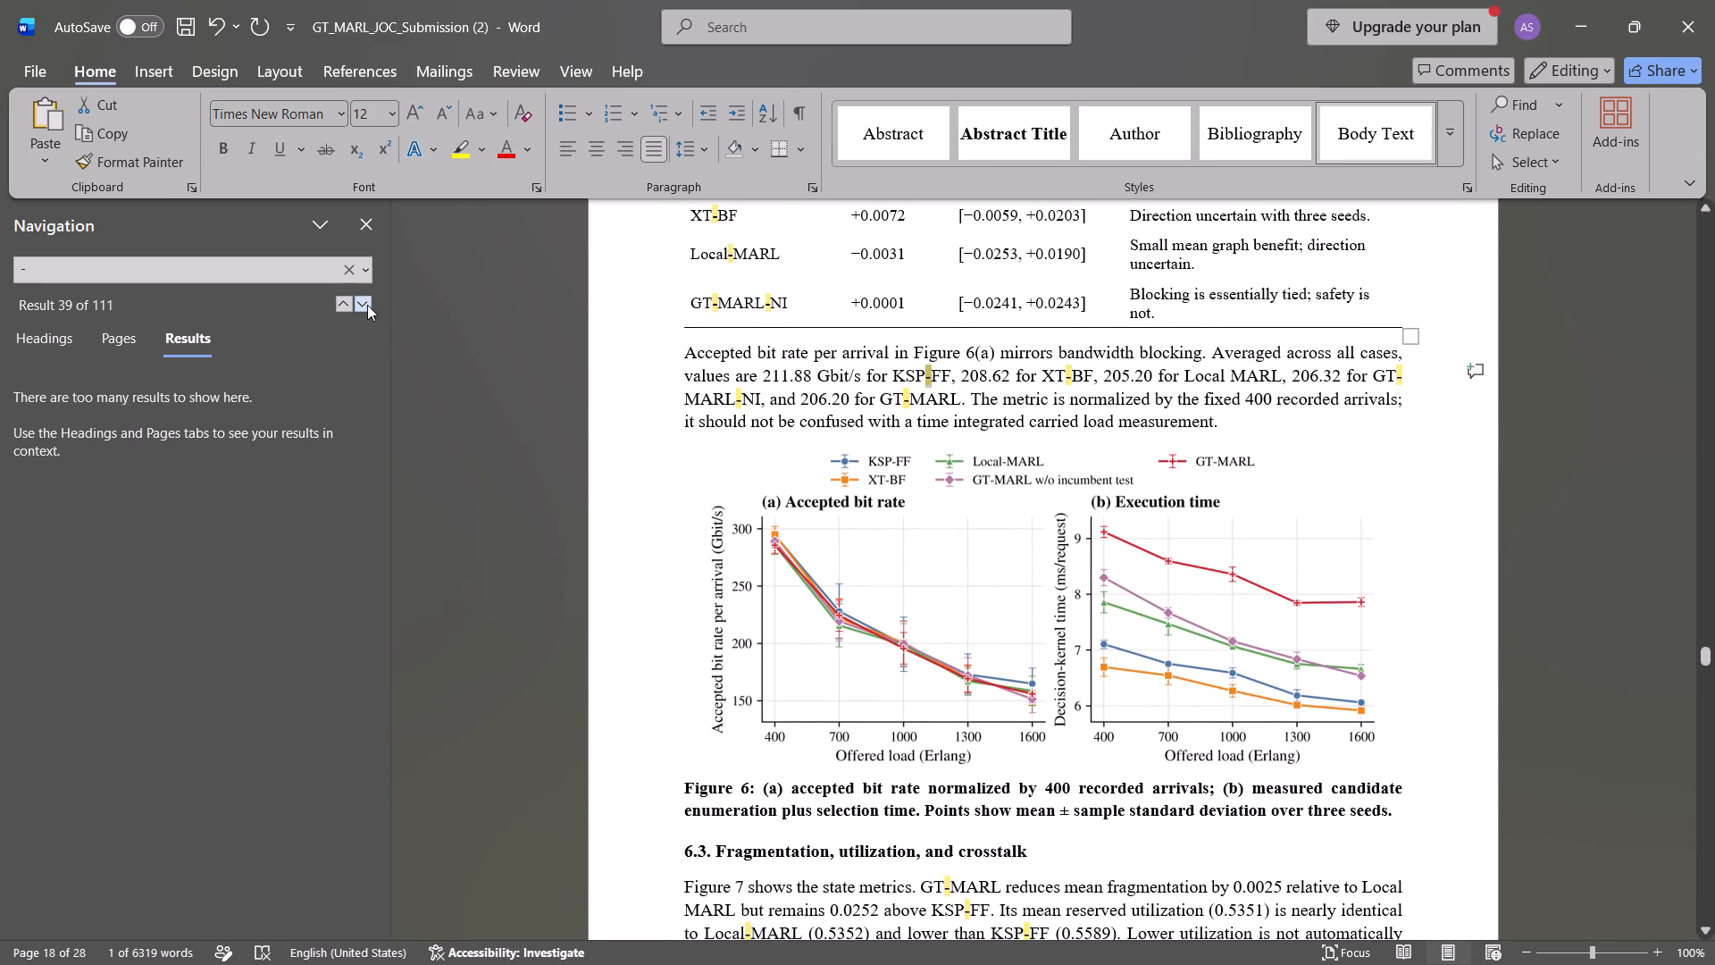
Review the hyphen matches in Section 6.3, the Figure 8 caption and the Conclusion for unnecessary compound hyphens.
left_click(367, 305)
triple_click(367, 305)
double_click(367, 305)
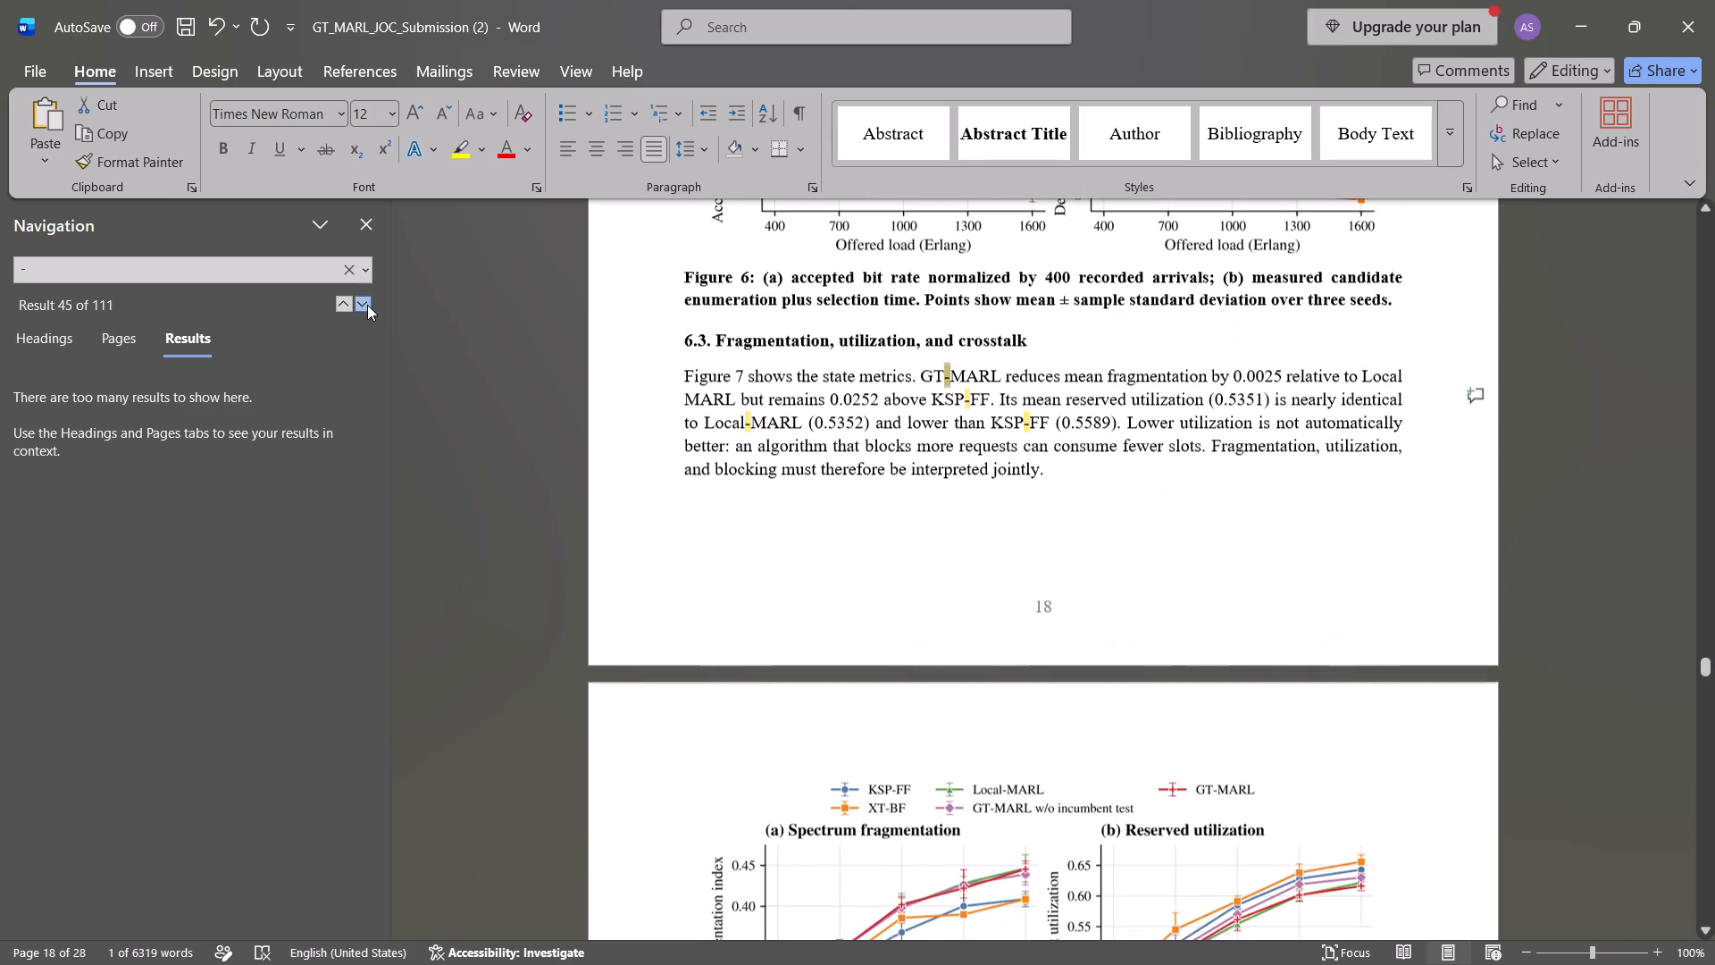
double_click(367, 305)
double_click(367, 305)
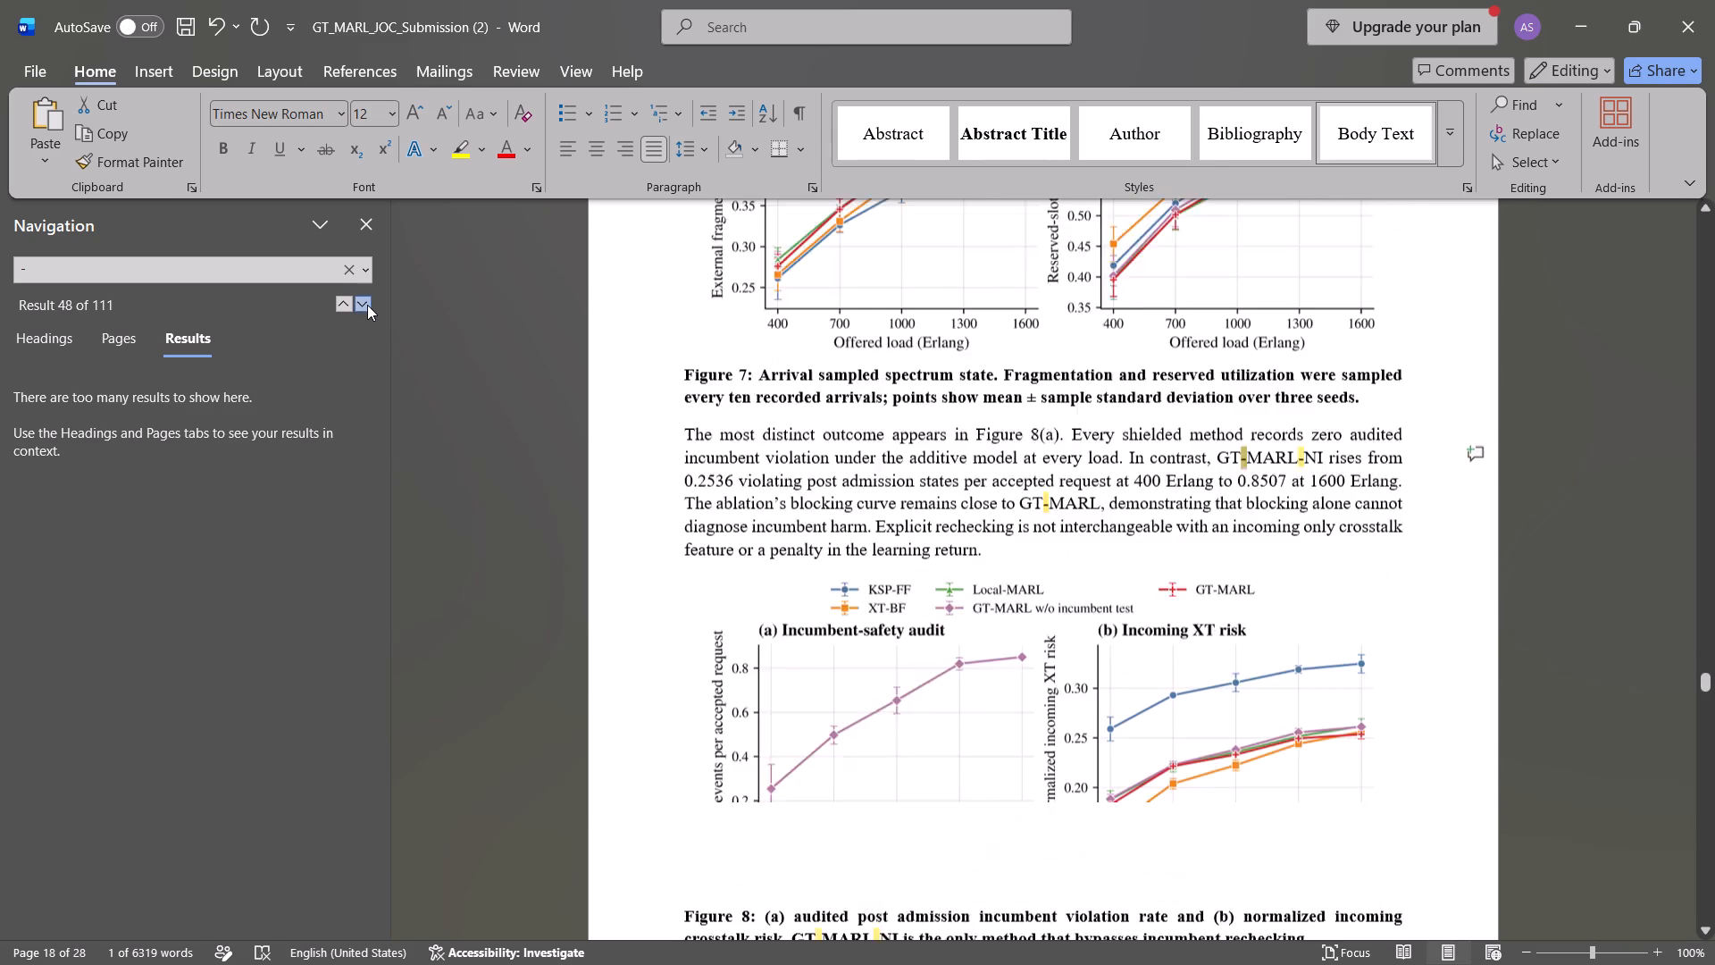
double_click(367, 305)
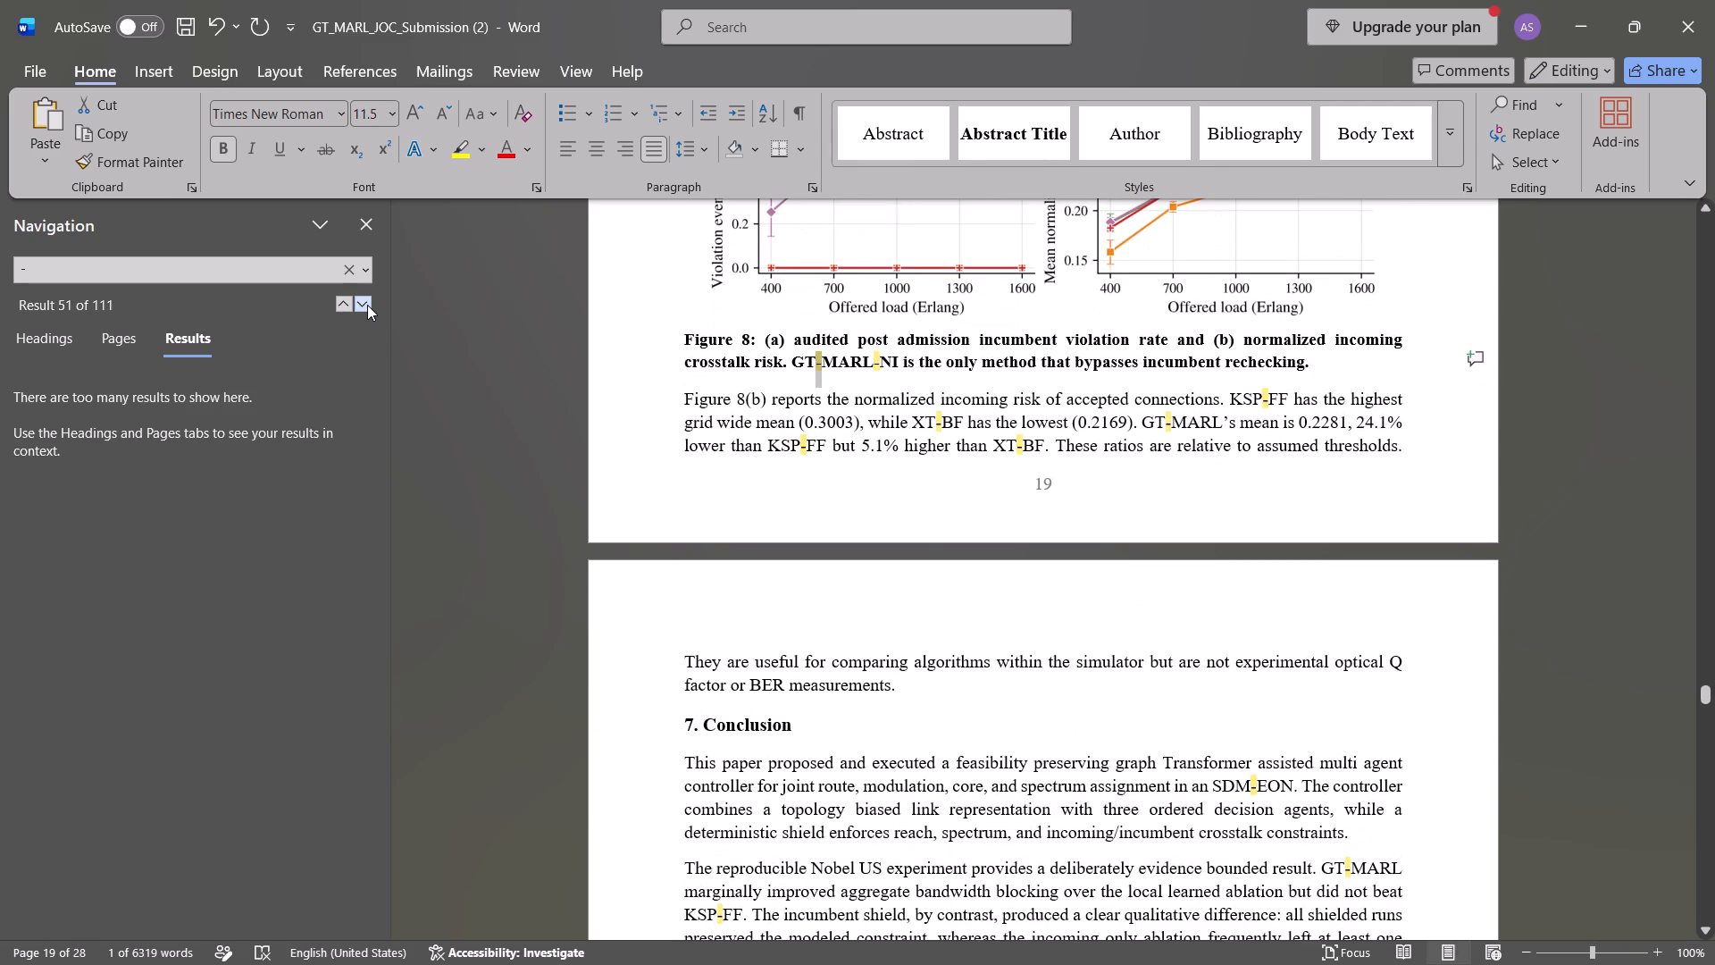
left_click(367, 305)
triple_click(367, 305)
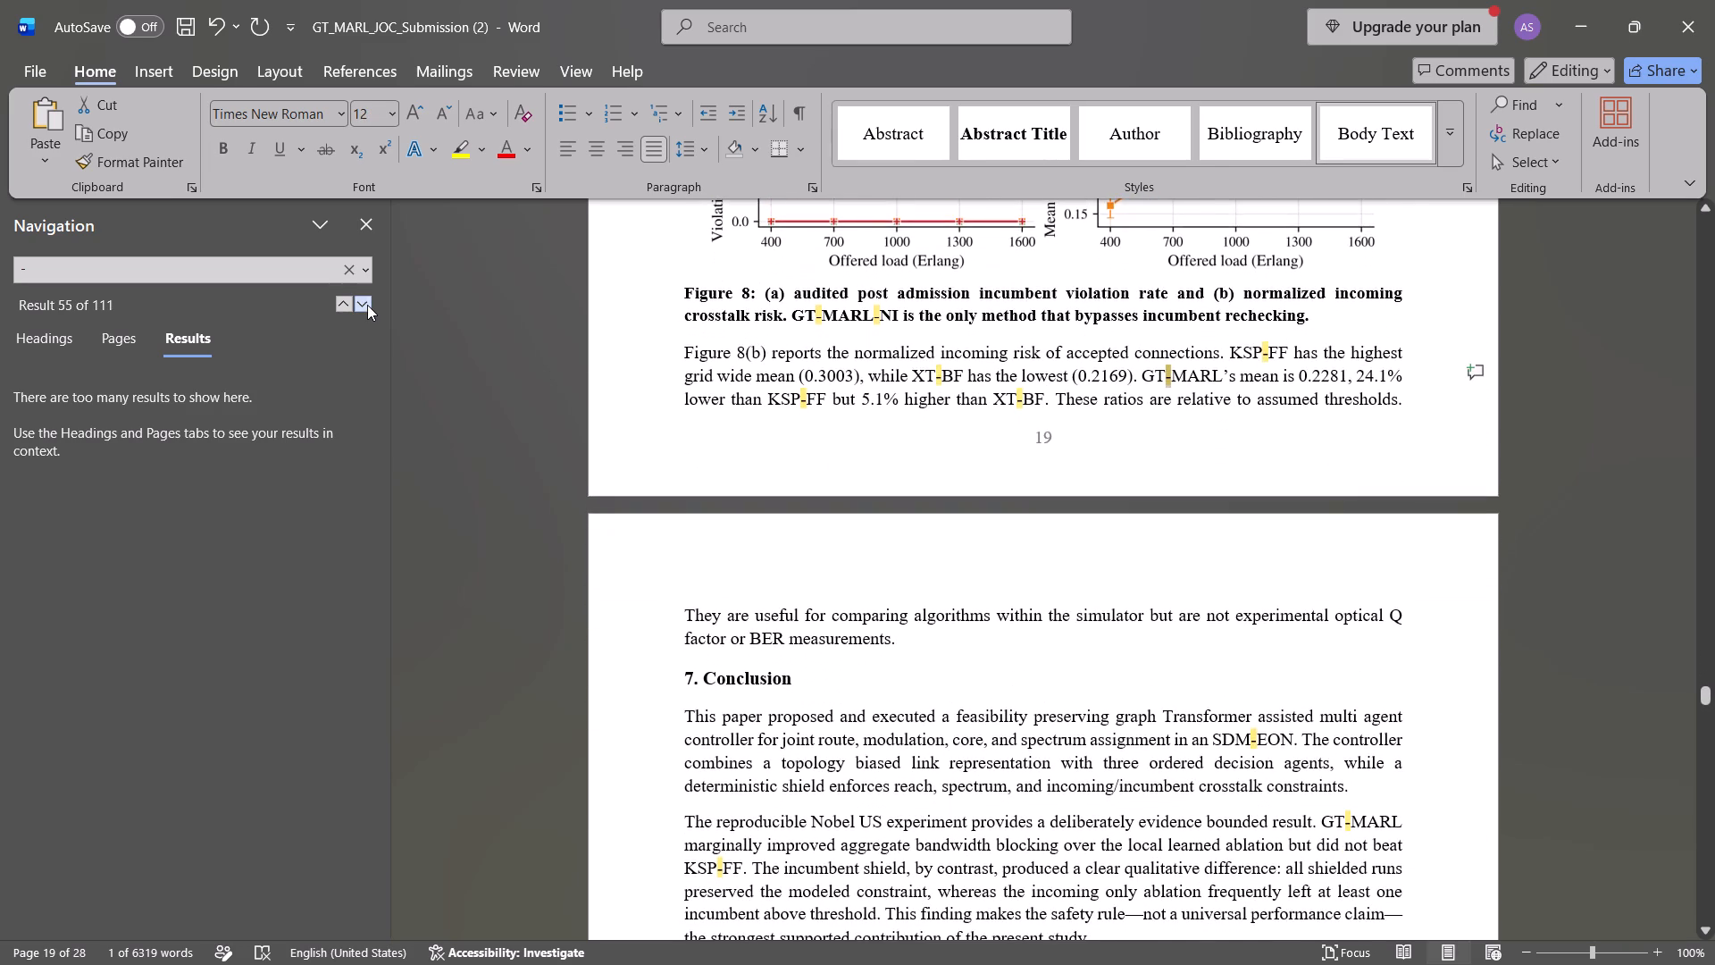
triple_click(367, 305)
left_click(367, 305)
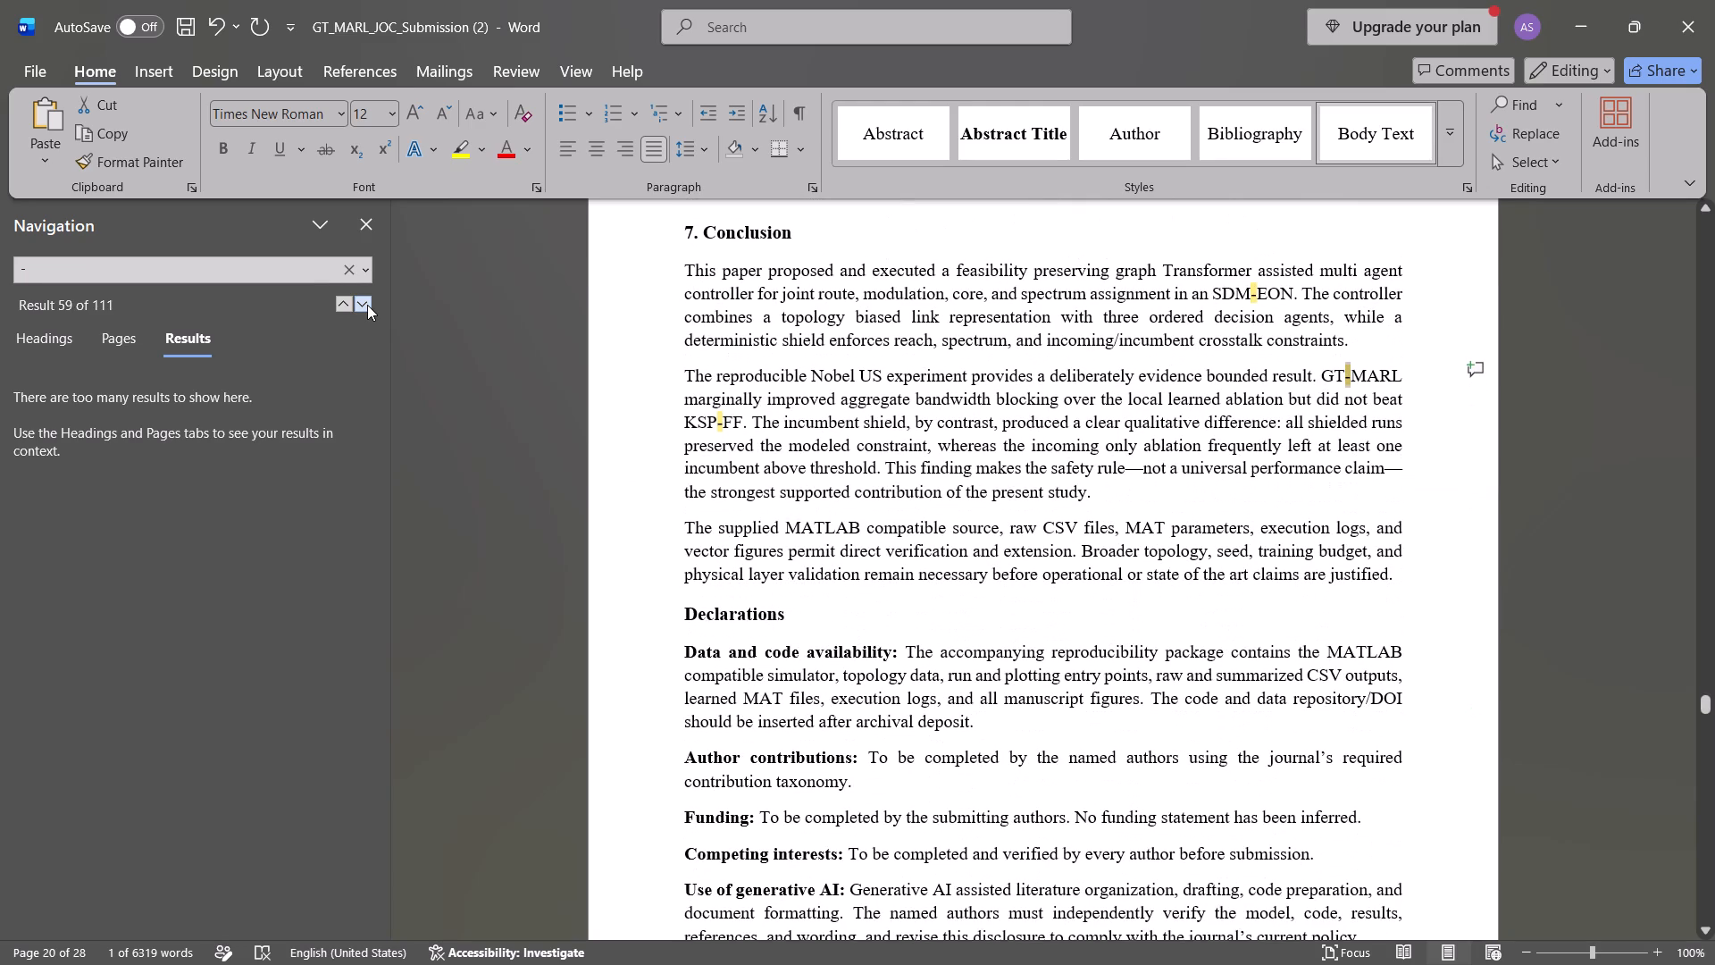
Review the hyphen matches in the reference list.
left_click(367, 305)
triple_click(367, 305)
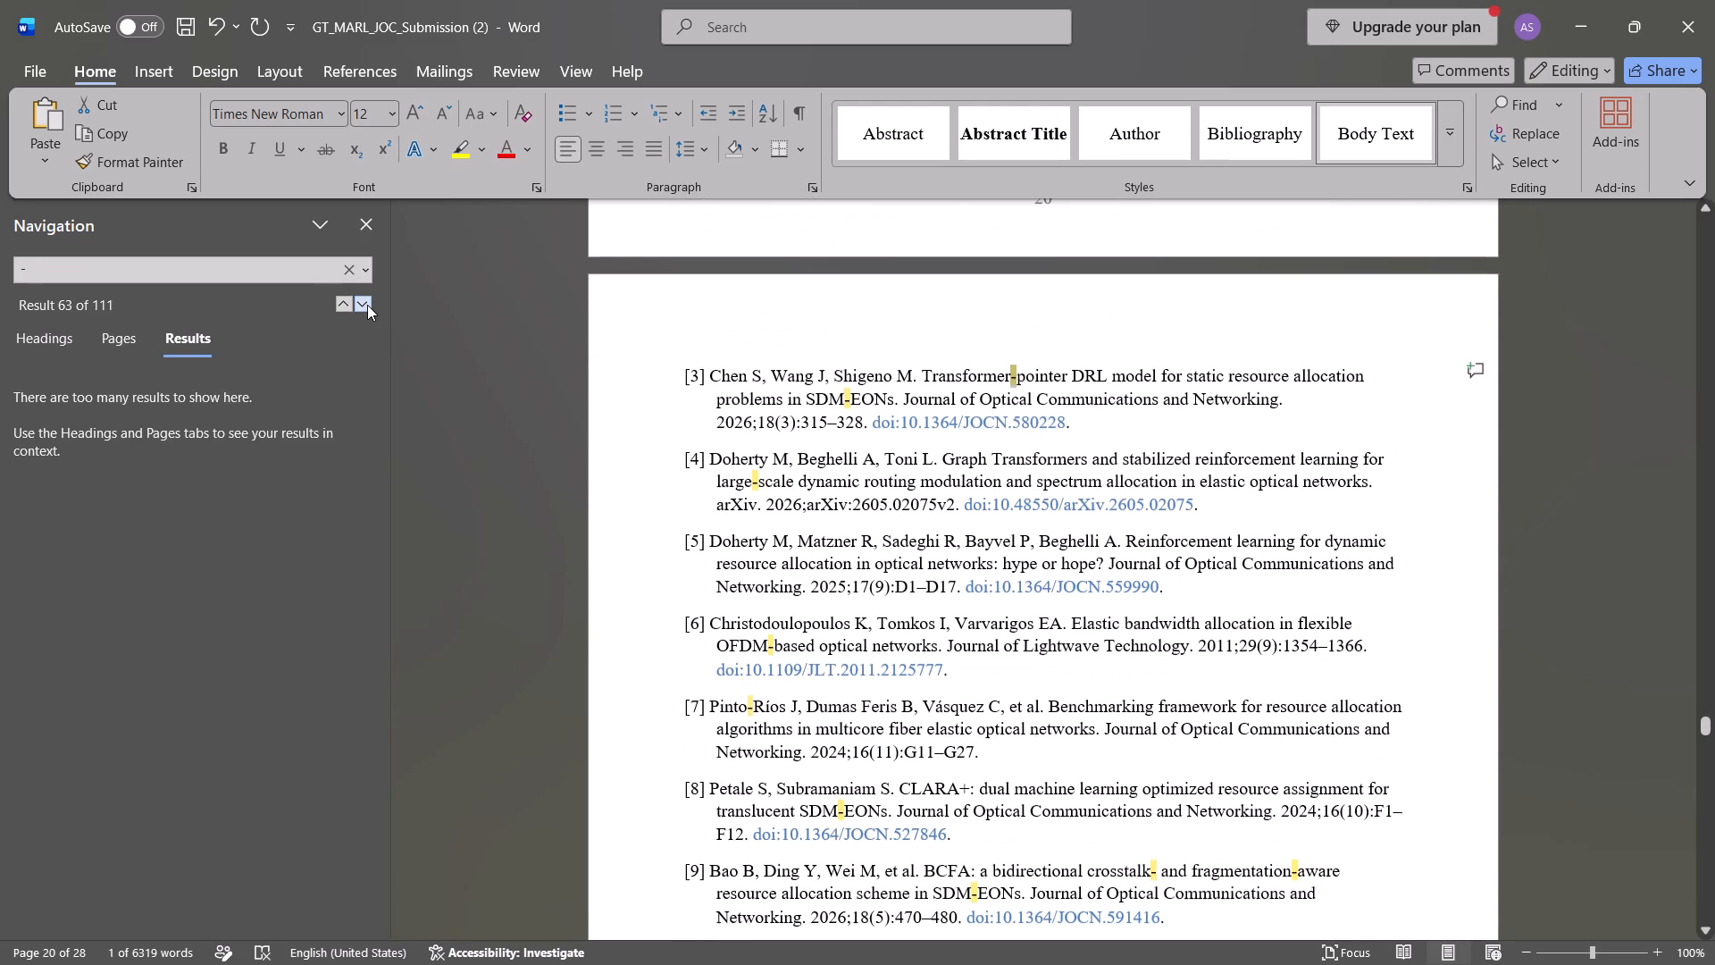
left_click(367, 305)
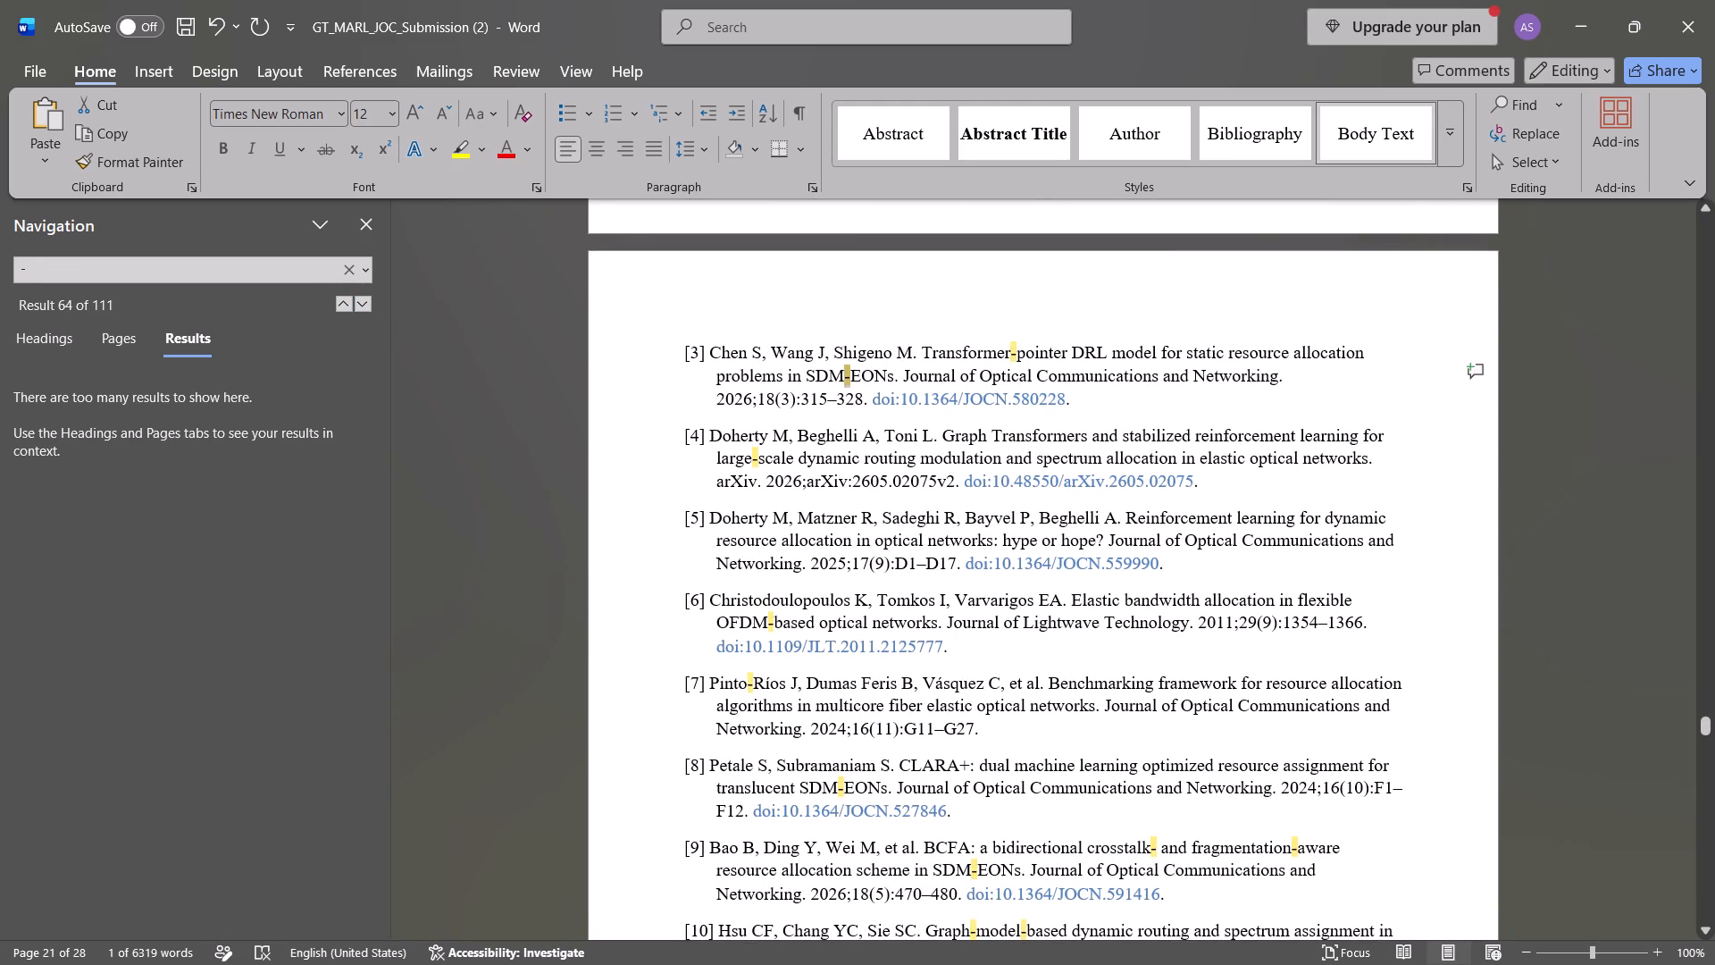
left_click(362, 305)
triple_click(362, 305)
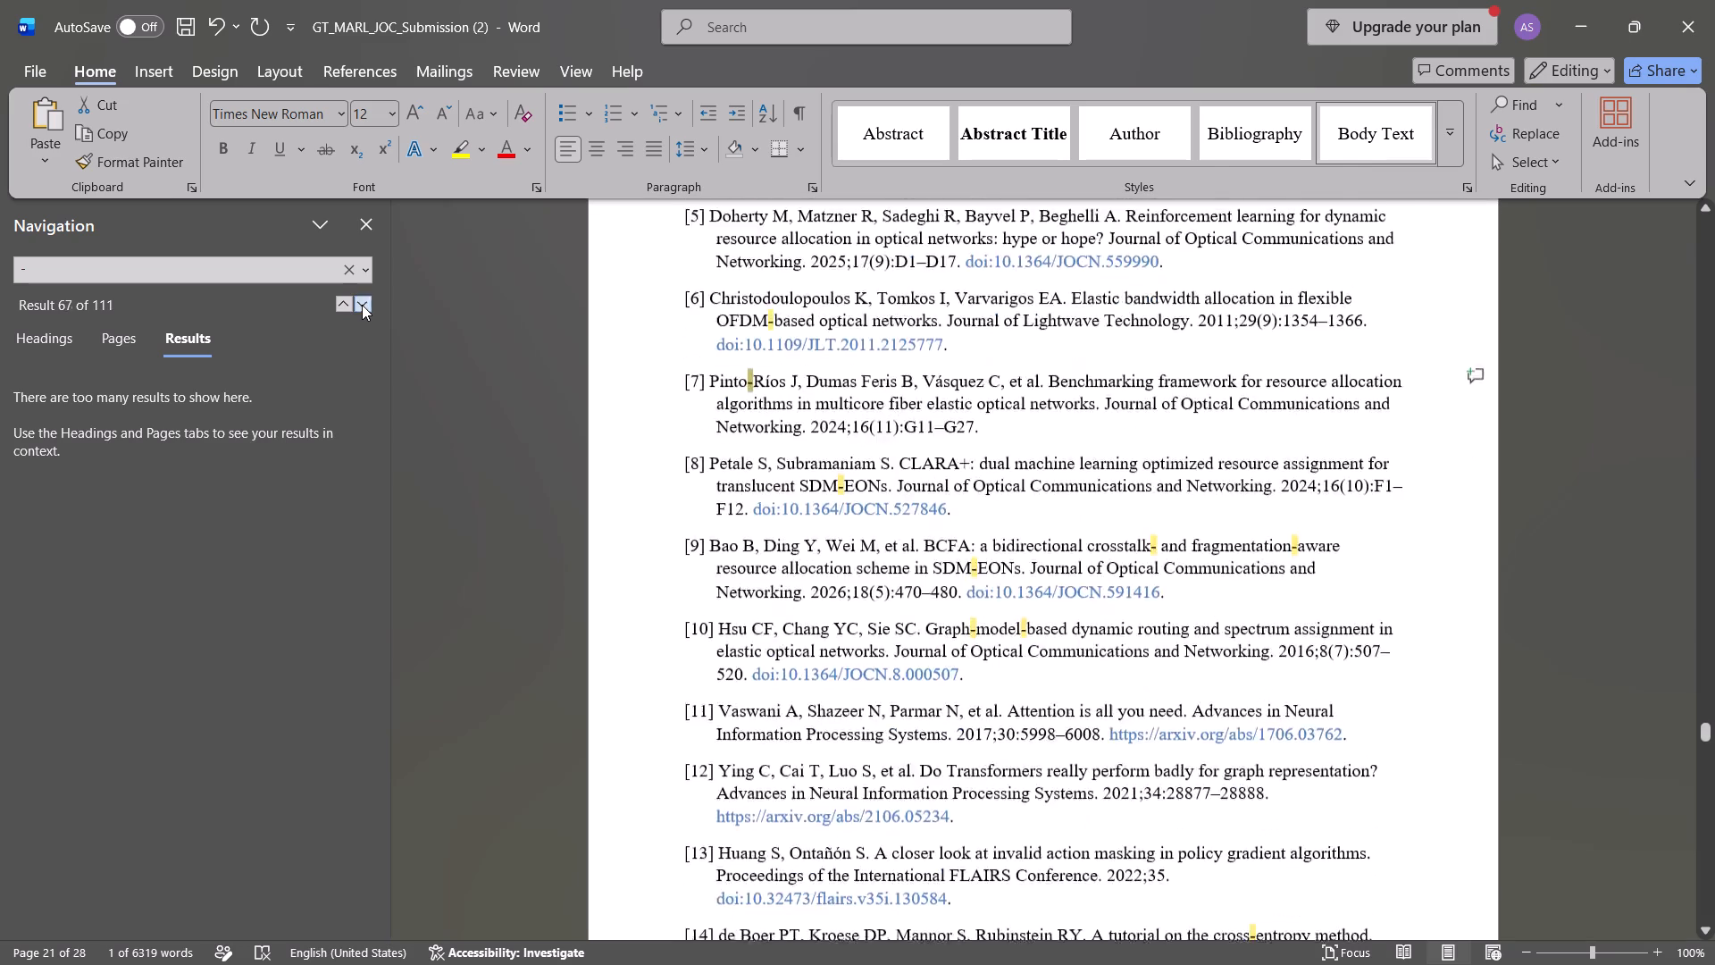
triple_click(362, 305)
triple_click(362, 305)
triple_click(362, 305)
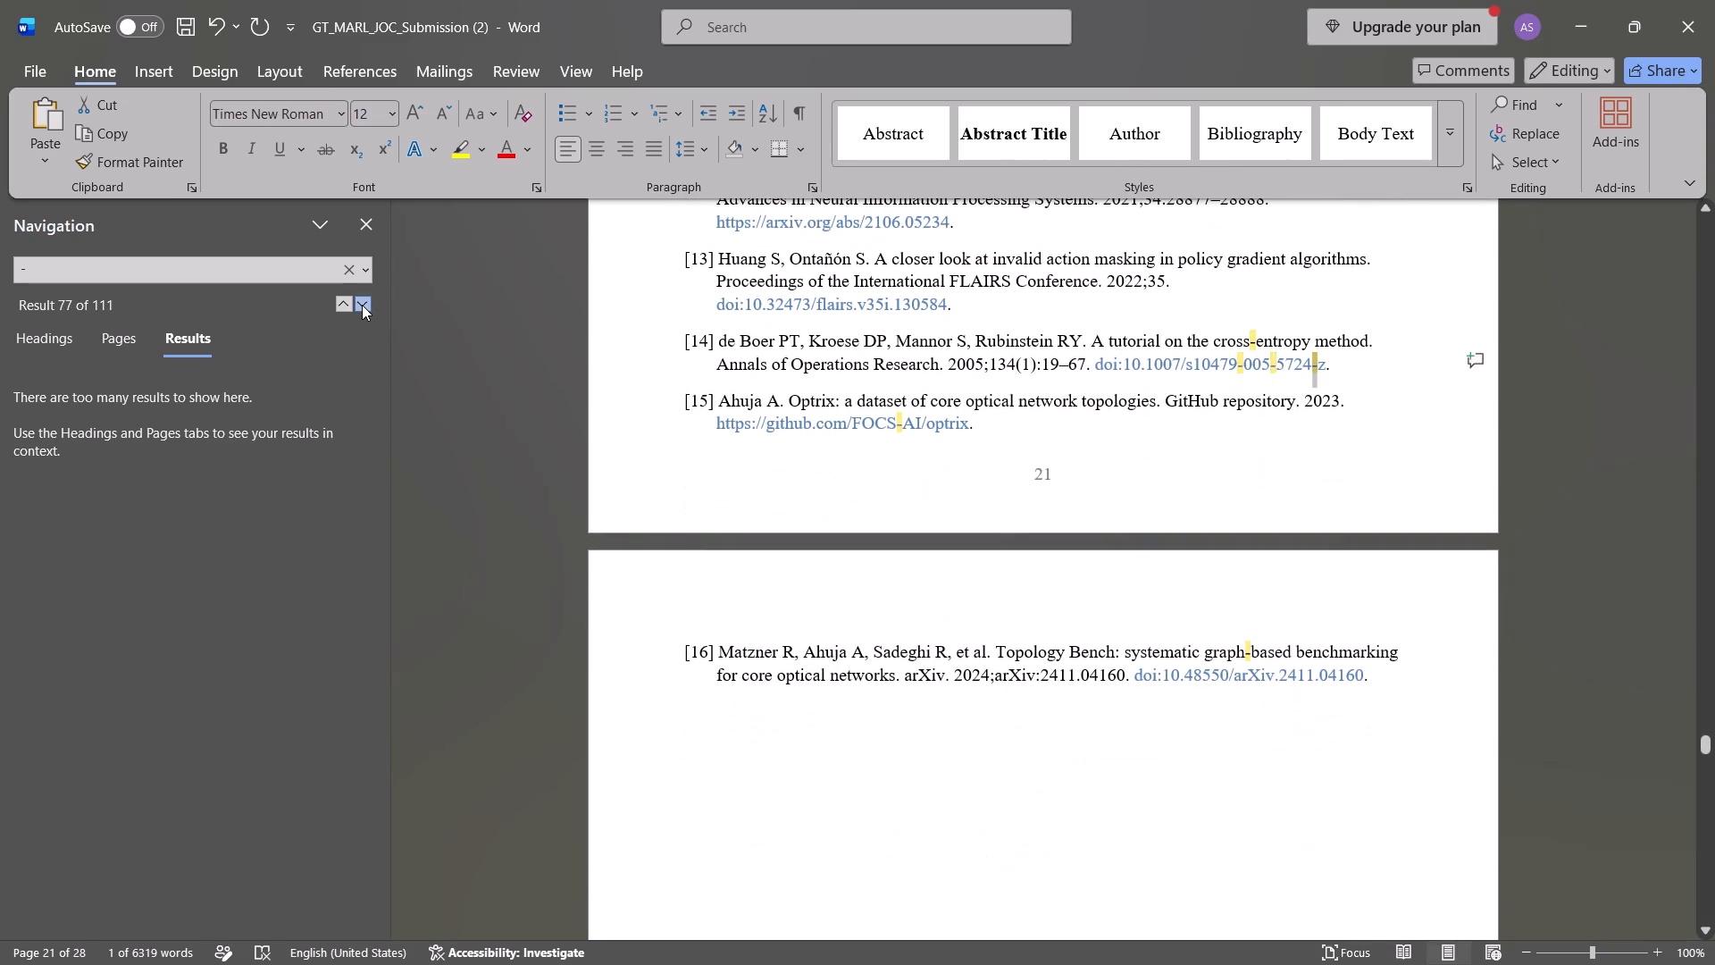
Find the hyphen in "data-slot indices" in the symbol table's radiating slot definition and replace it with a space.
triple_click(362, 305)
left_click(362, 305)
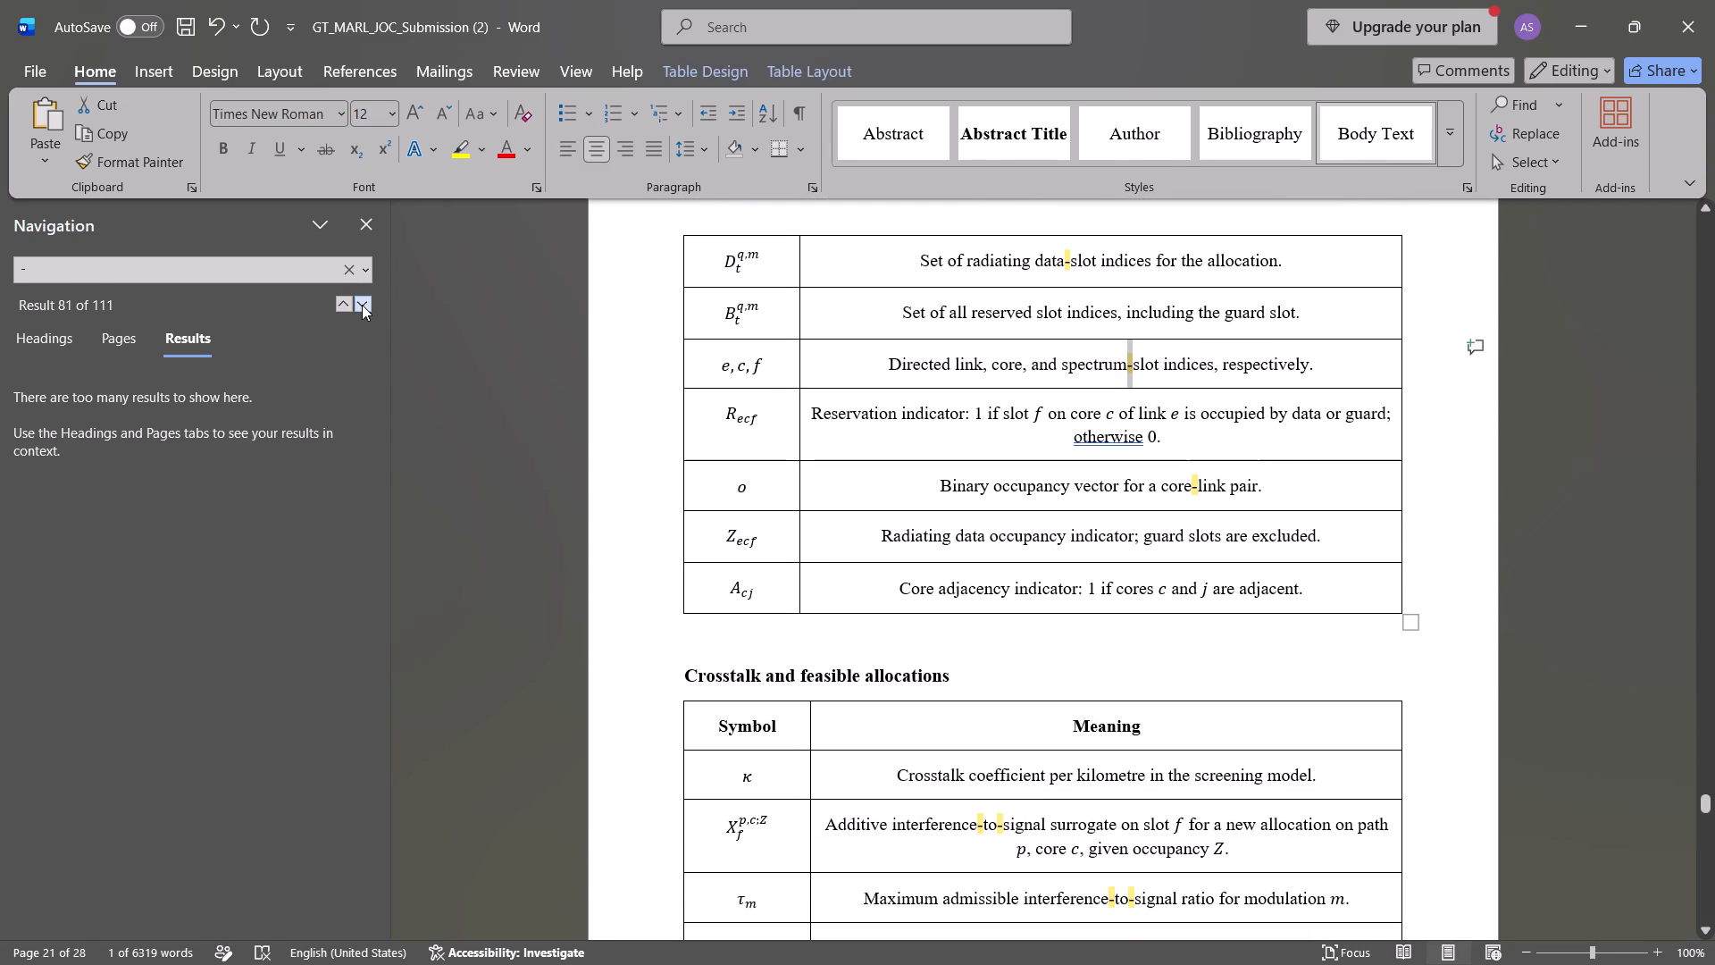
left_click(339, 304)
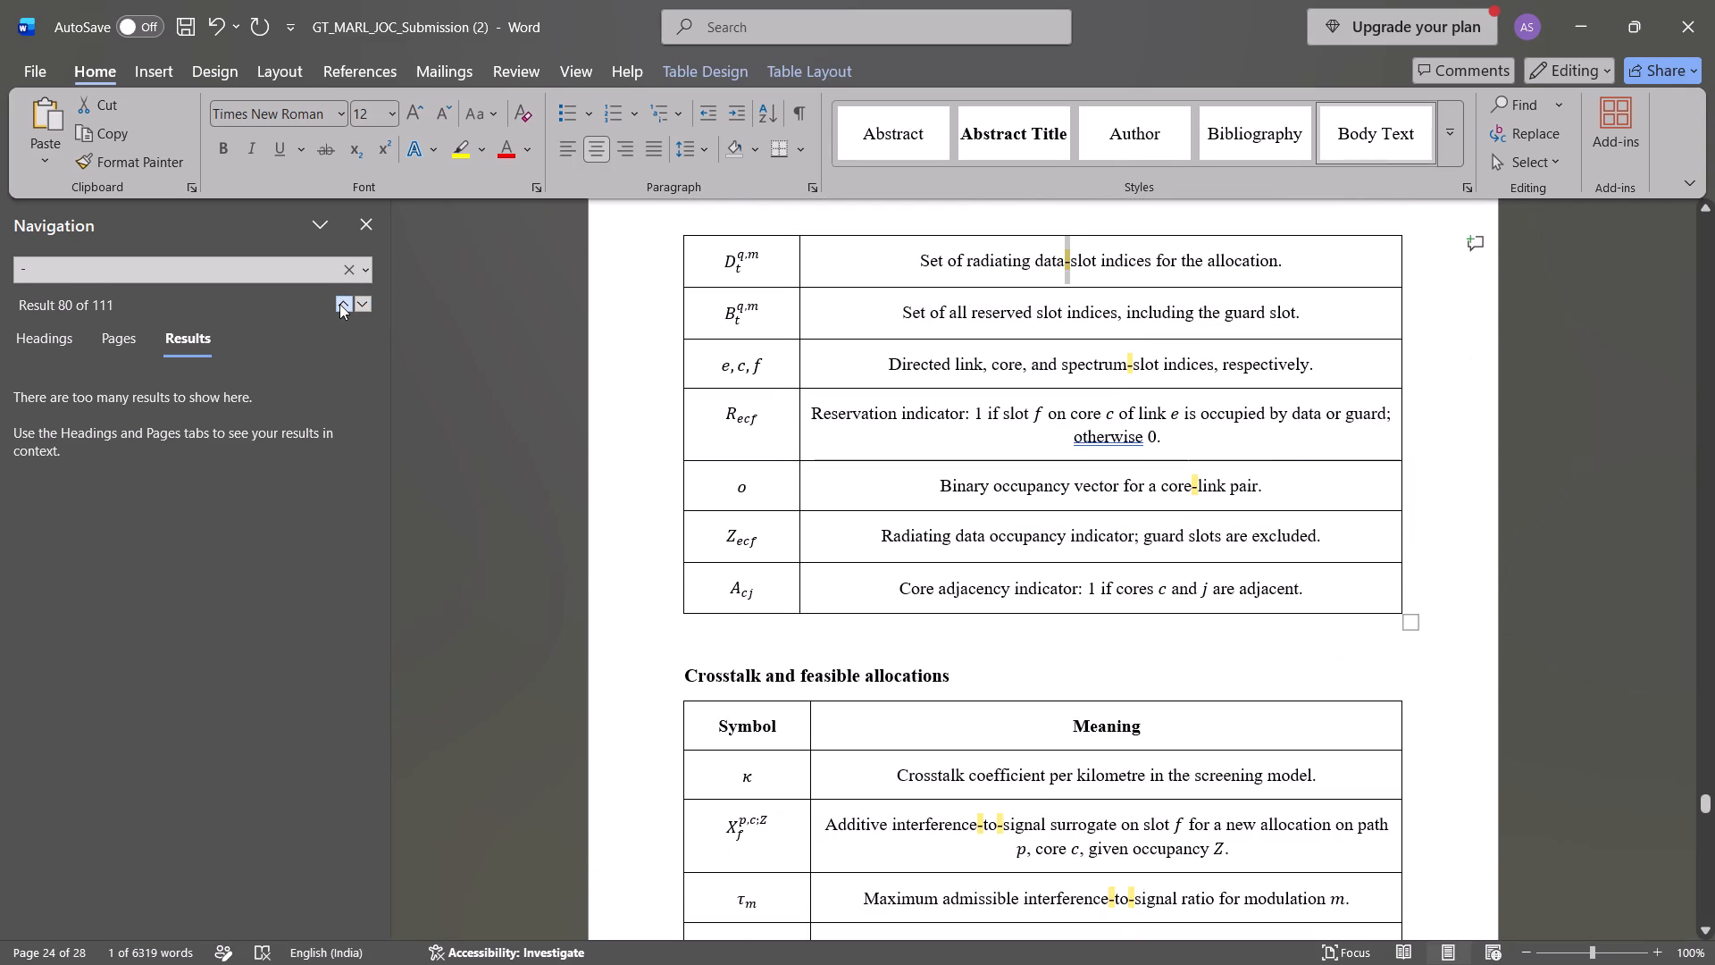
left_click(1072, 257)
key("BackSpace")
key("space")
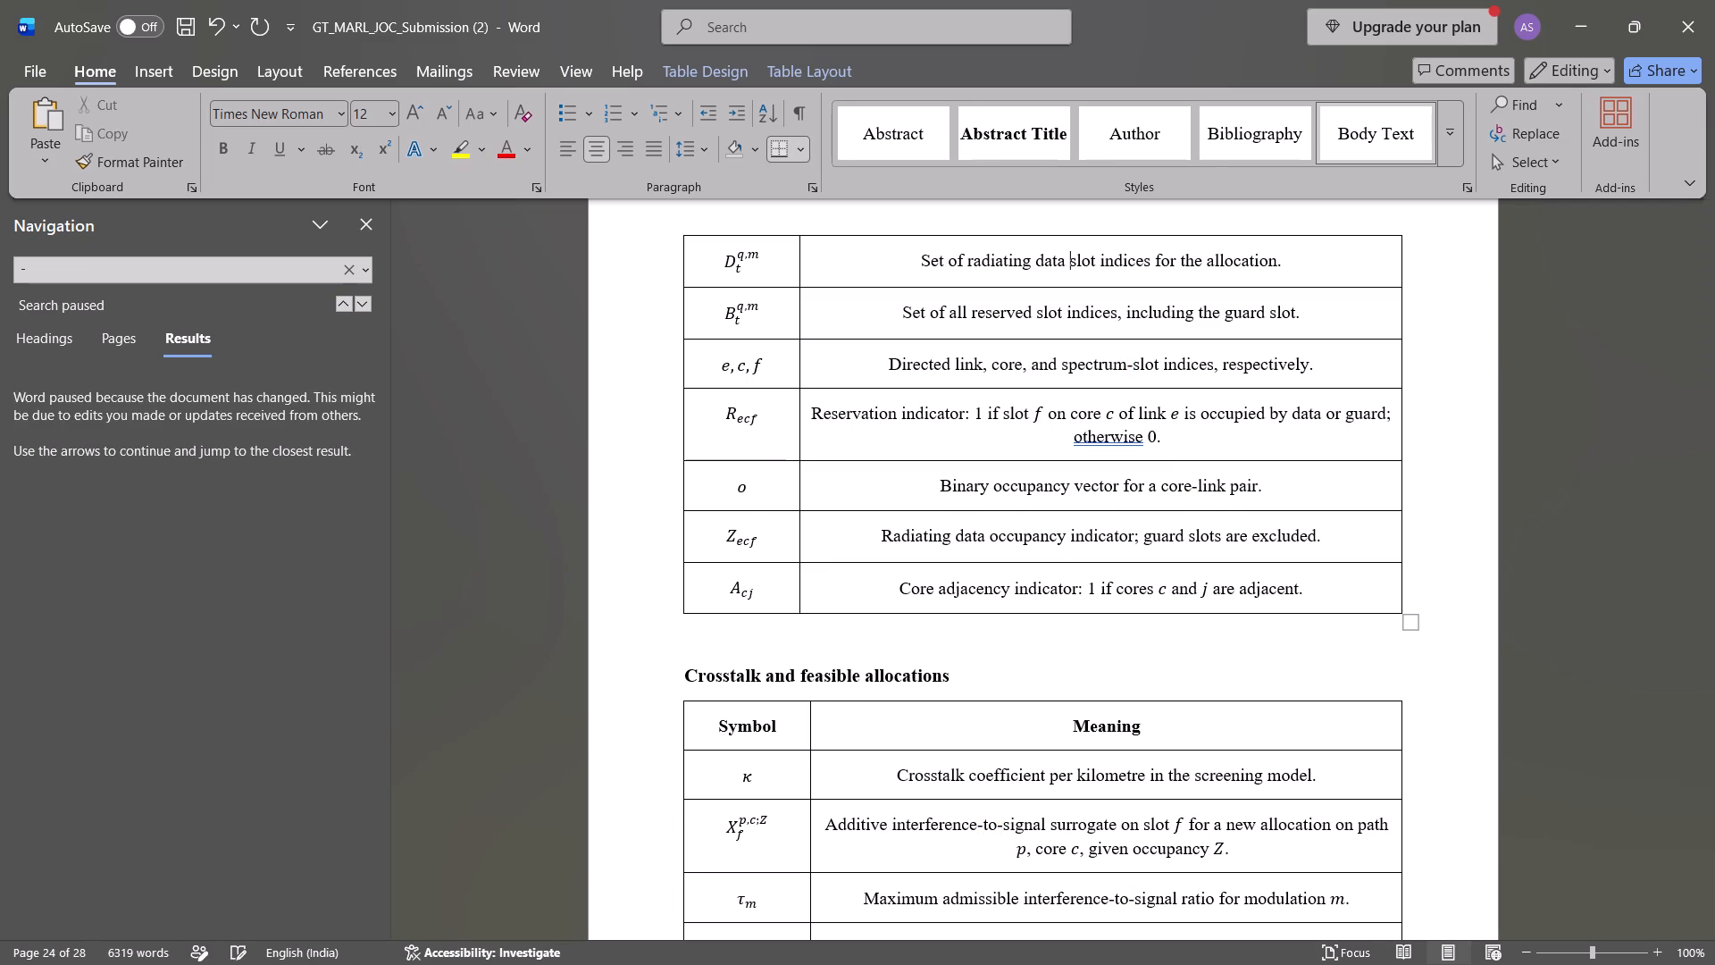
Replace the hyphens in "spectrum-slot indices" and "core-link pair" with spaces in the symbol table's index and binary occupancy vector definitions.
left_click(1137, 374)
key("Left")
key("BackSpace")
key("space")
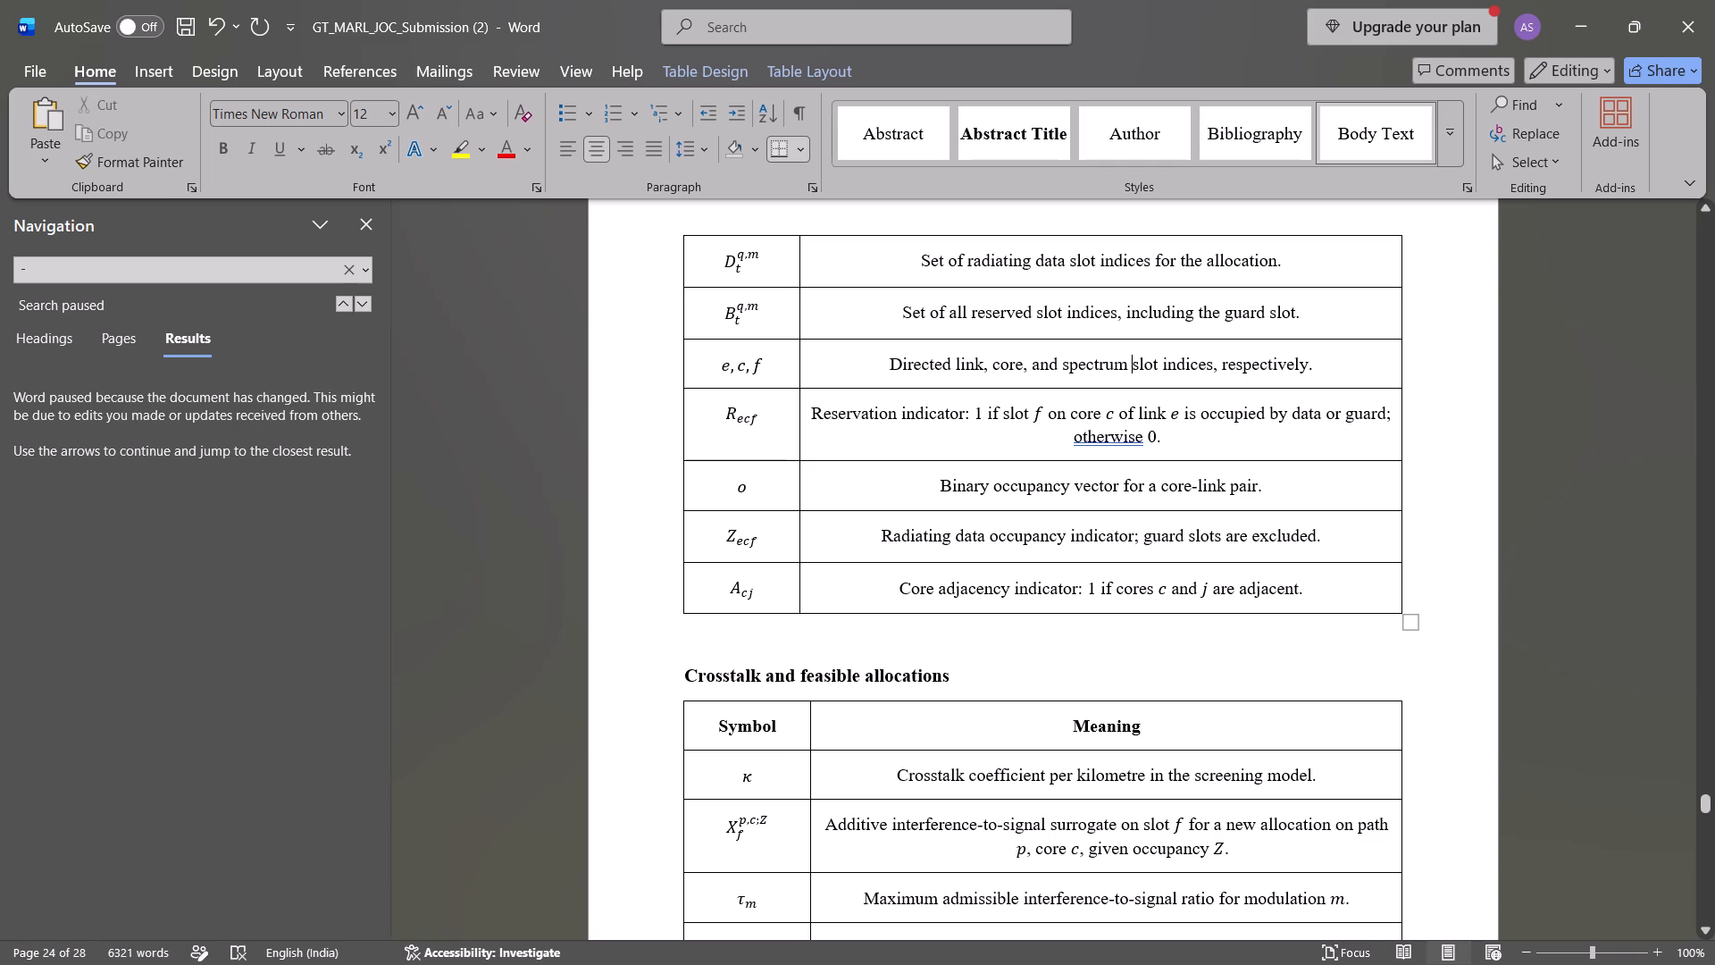
left_click(366, 305)
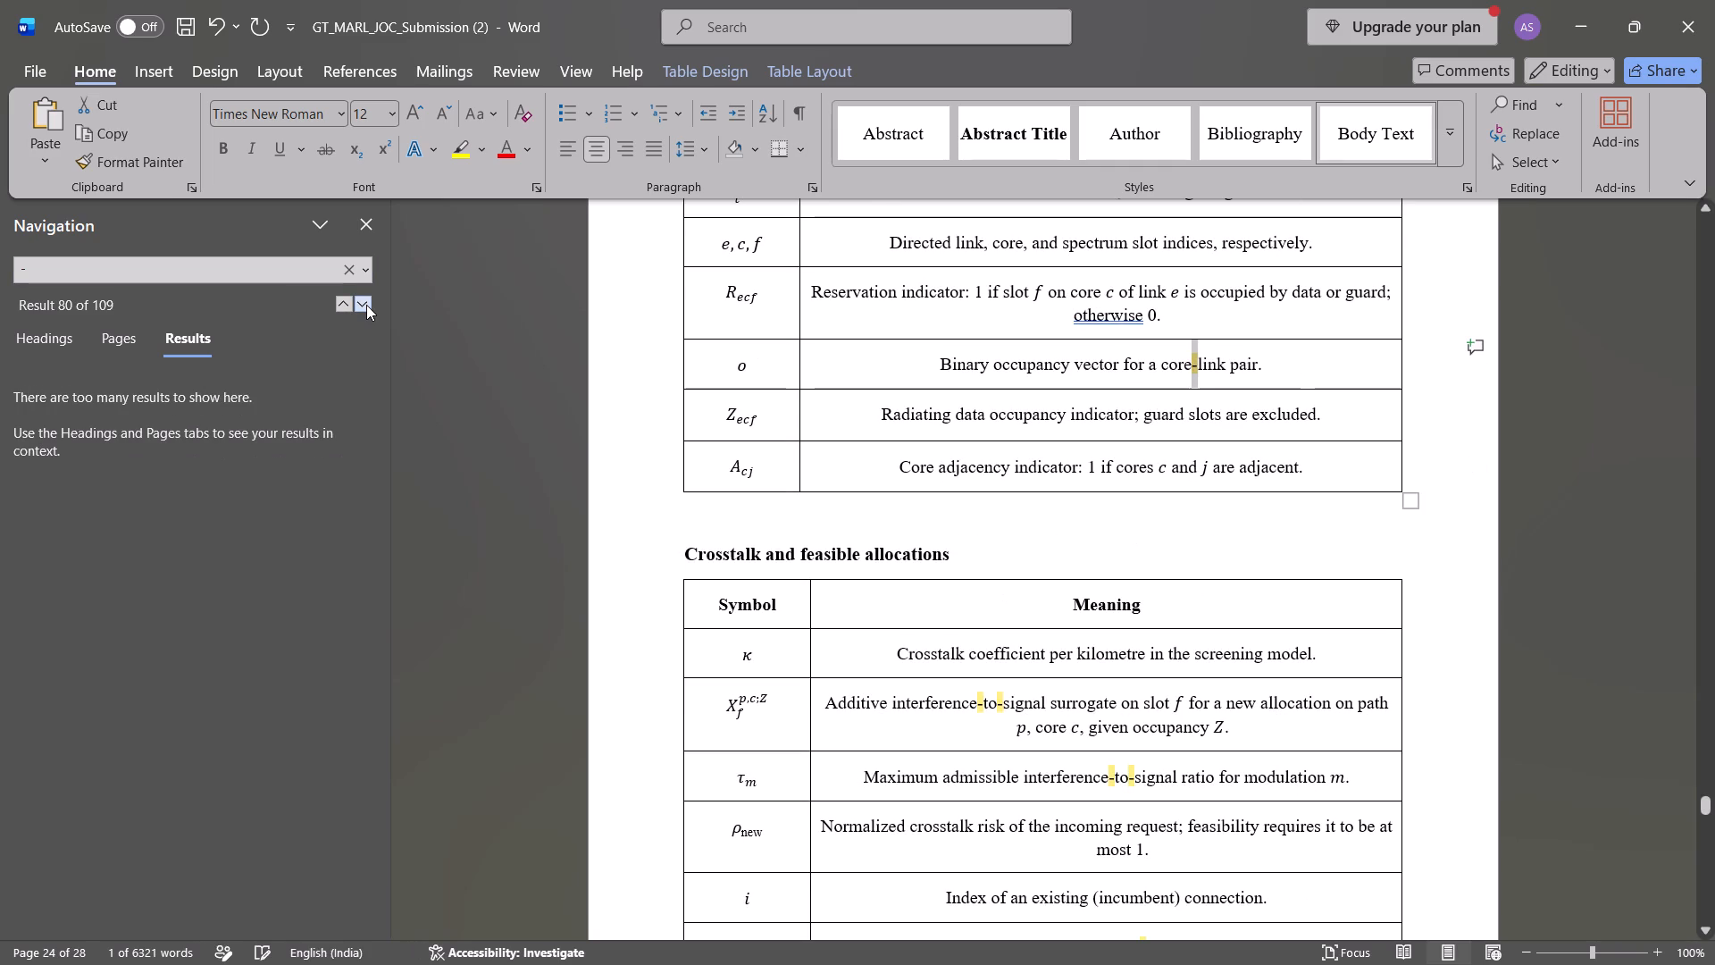
left_click(1198, 365)
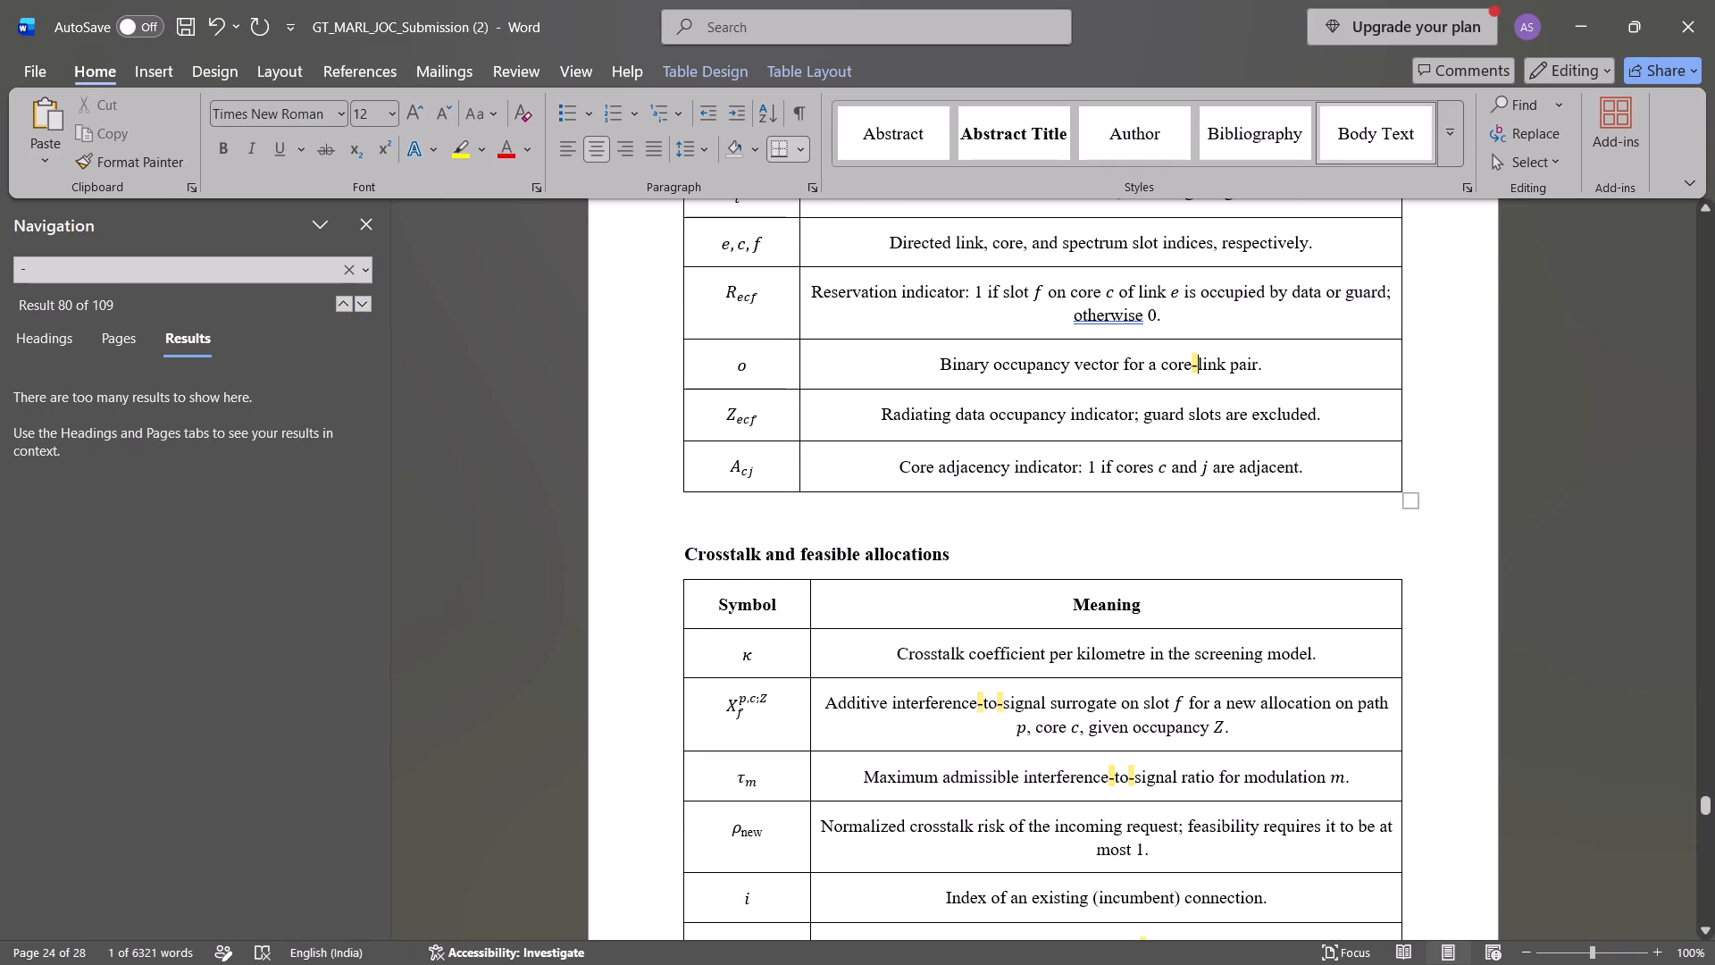
key("BackSpace")
key("space")
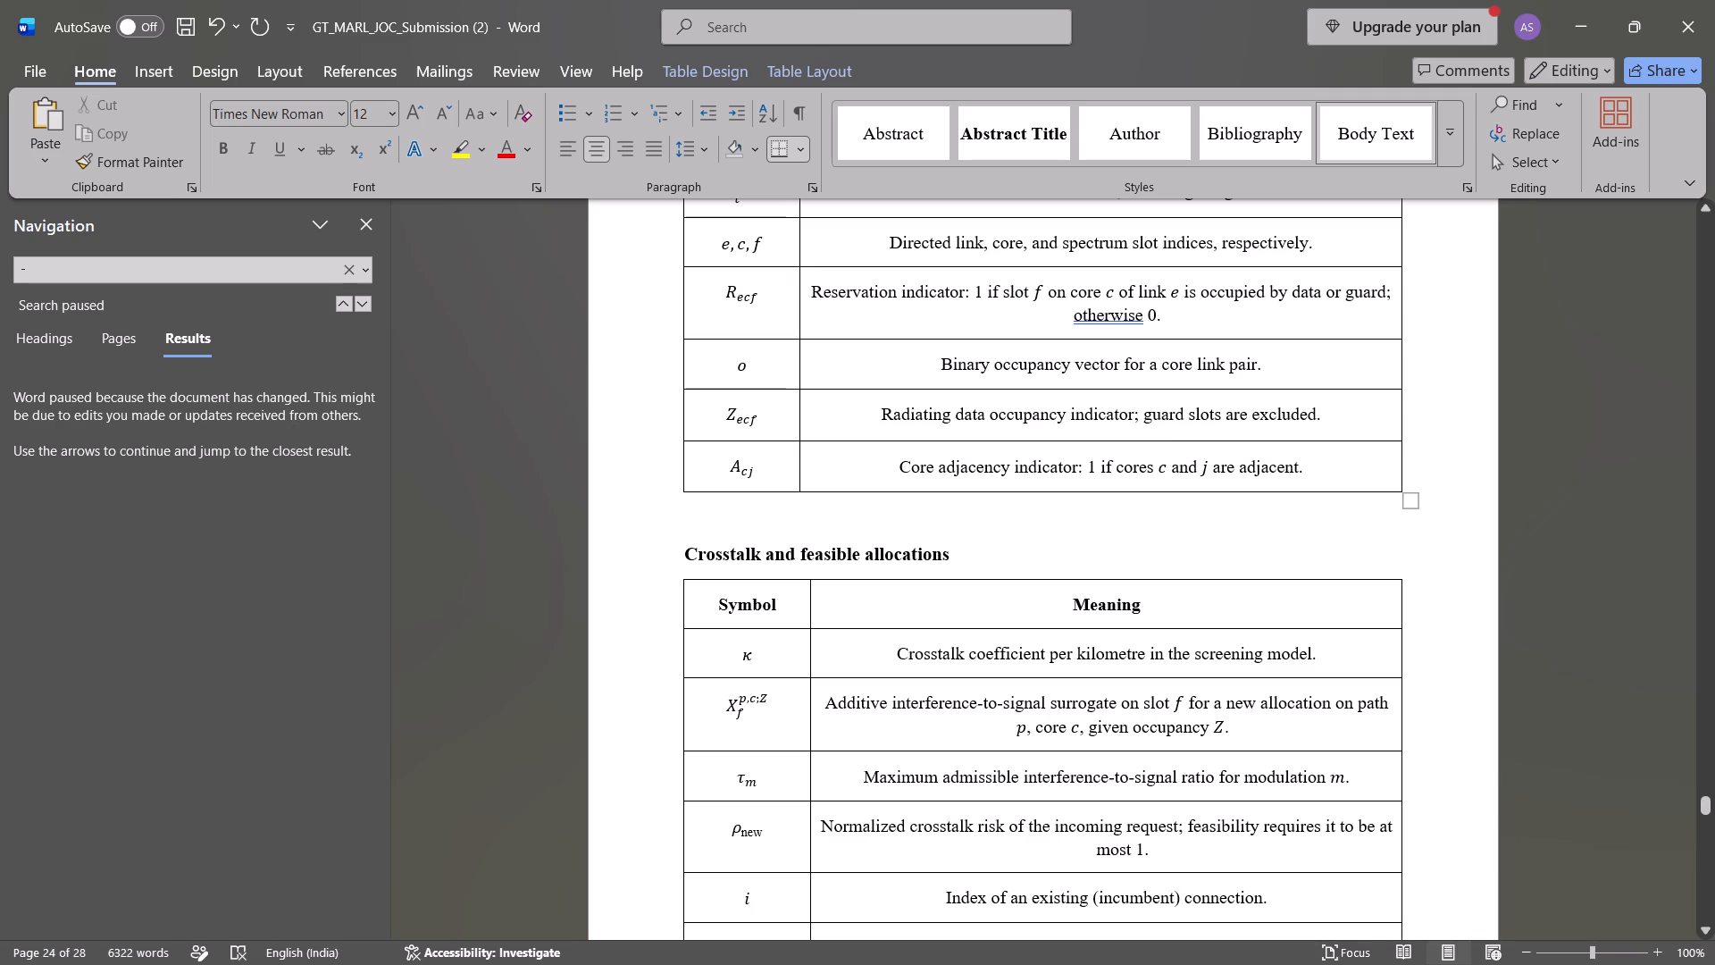
In the Crosstalk and feasible allocations table, replace both hyphens in "interference-to-signal surrogate" with spaces.
left_click(365, 305)
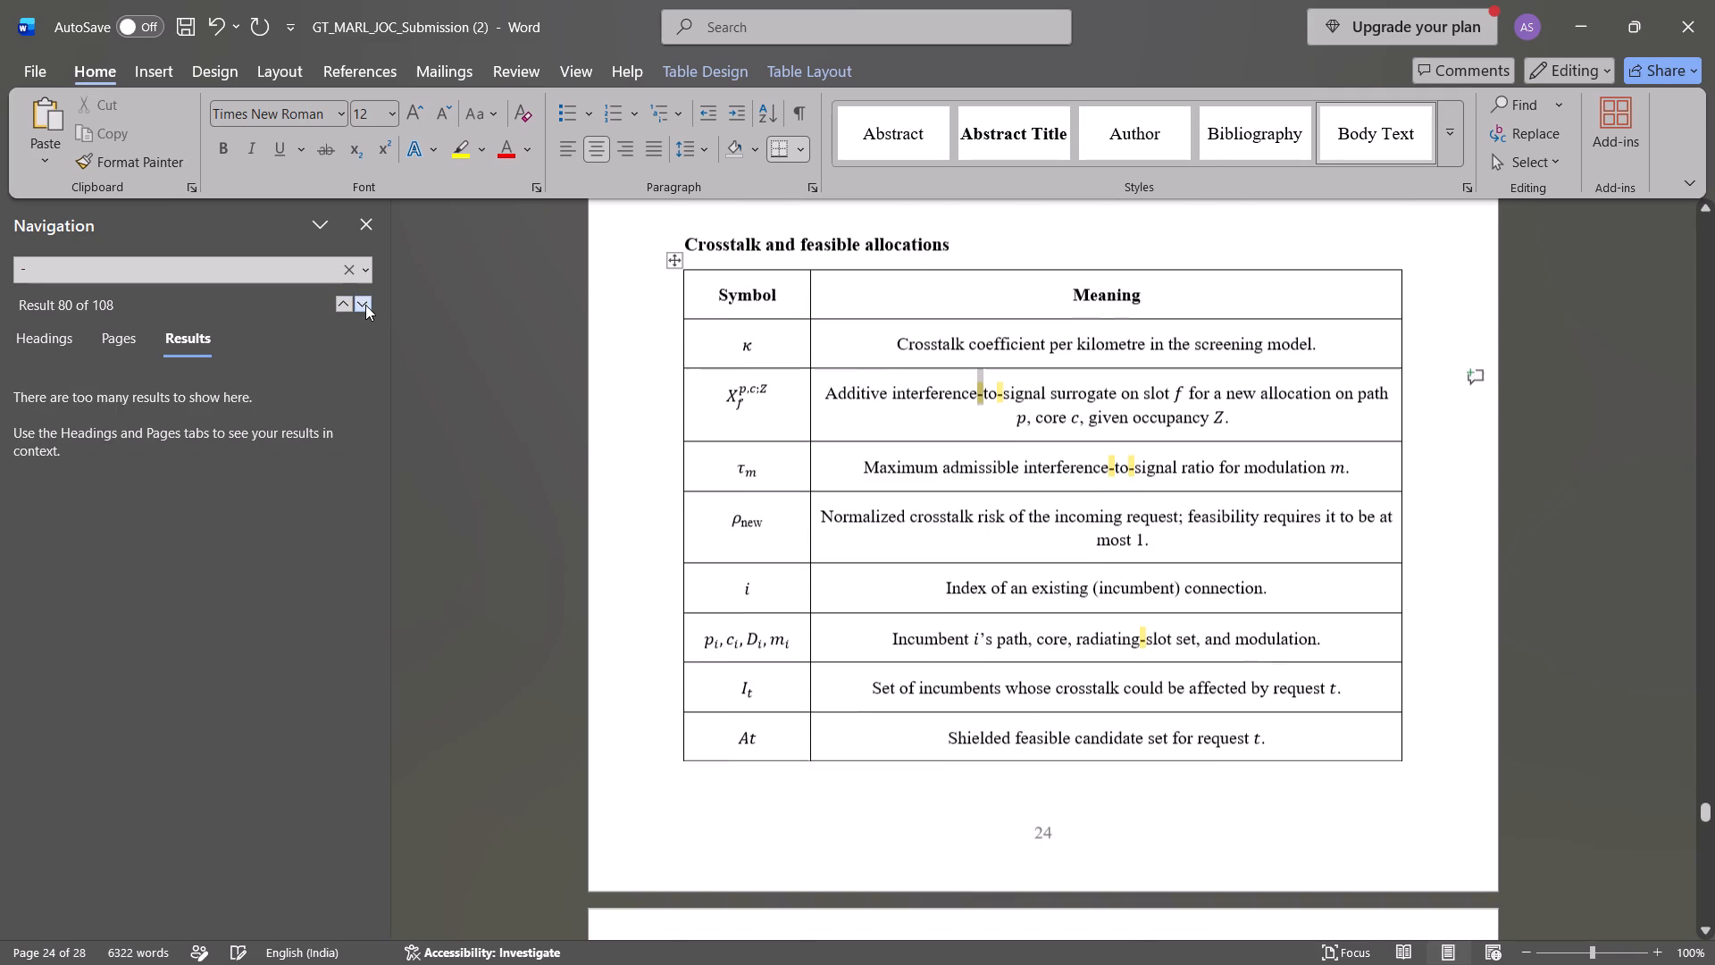
left_click(982, 382)
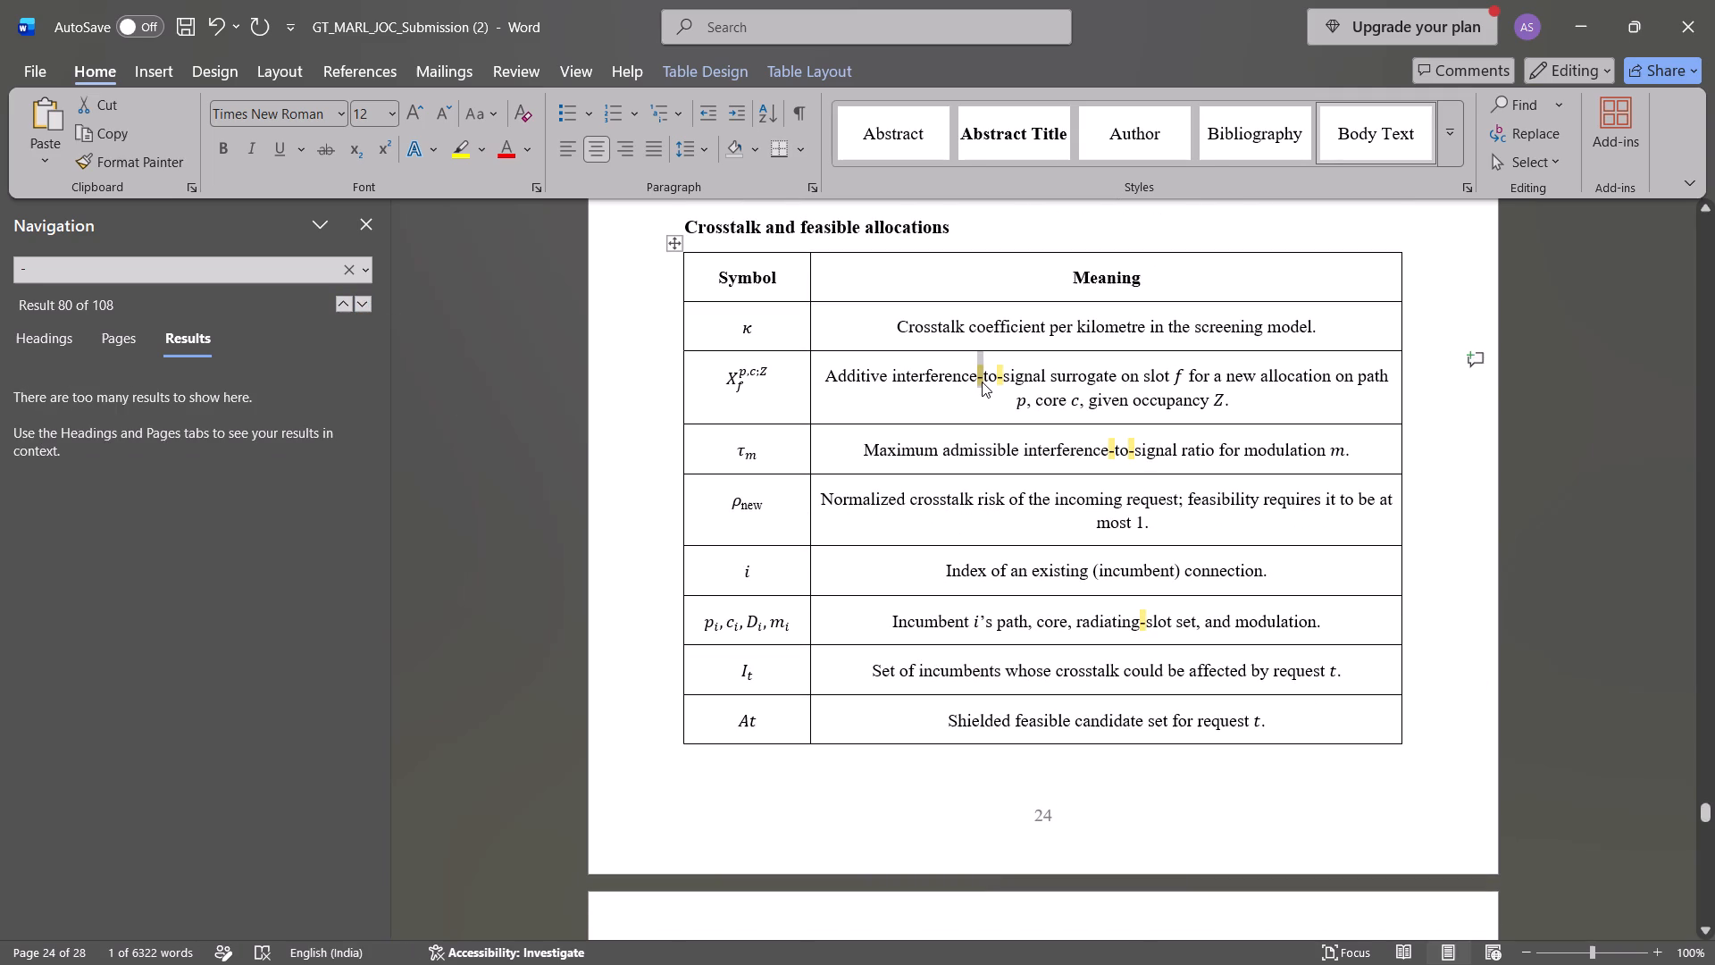
key("BackSpace")
key("space")
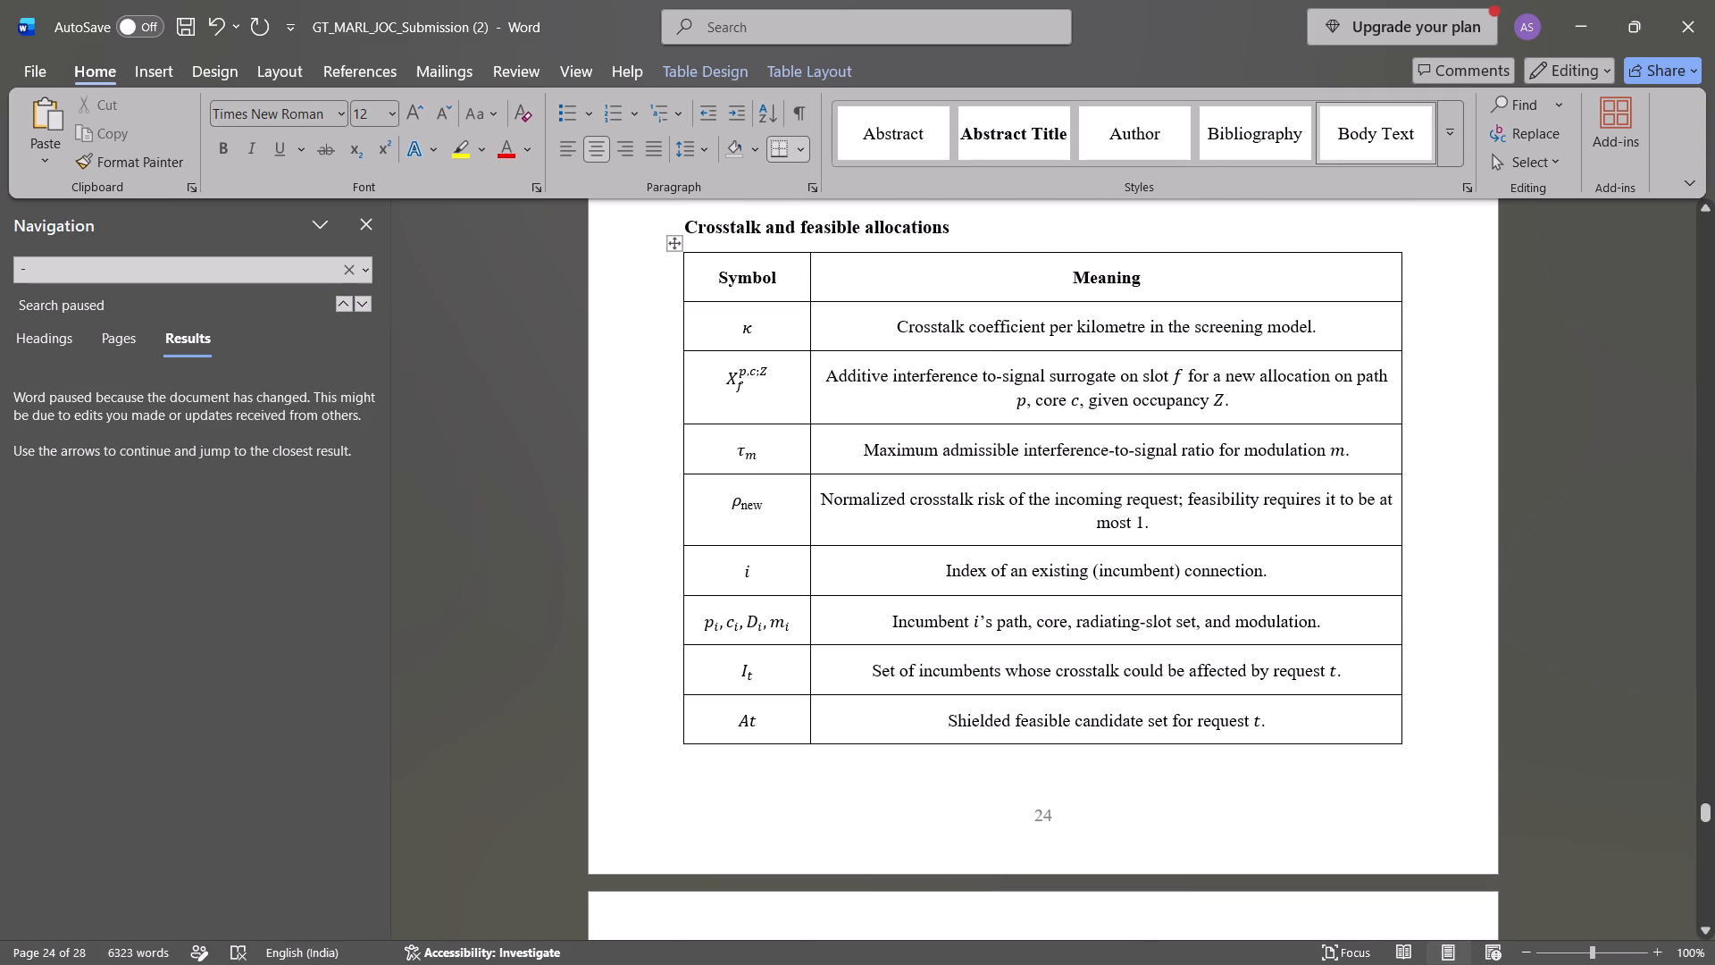
left_click(1005, 375)
key("BackSpace")
key("space")
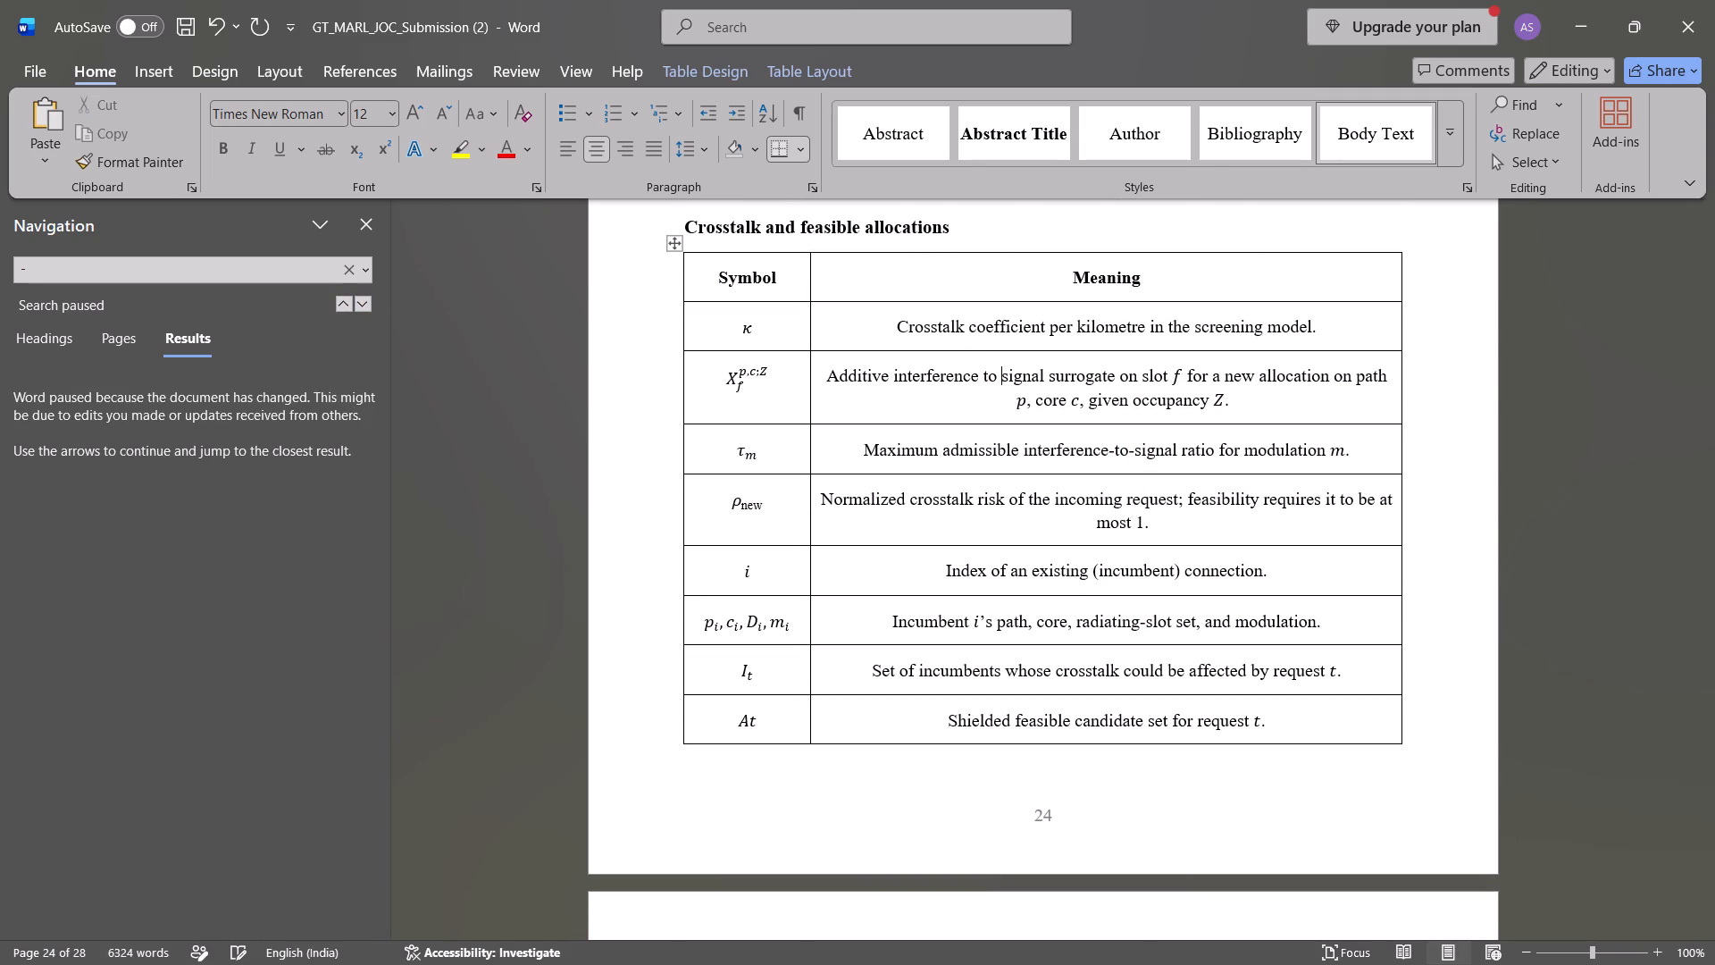
Replace both hyphens in "interference-to-signal ratio" with spaces in the maximum admissible ratio definition for modulation m.
left_click(363, 299)
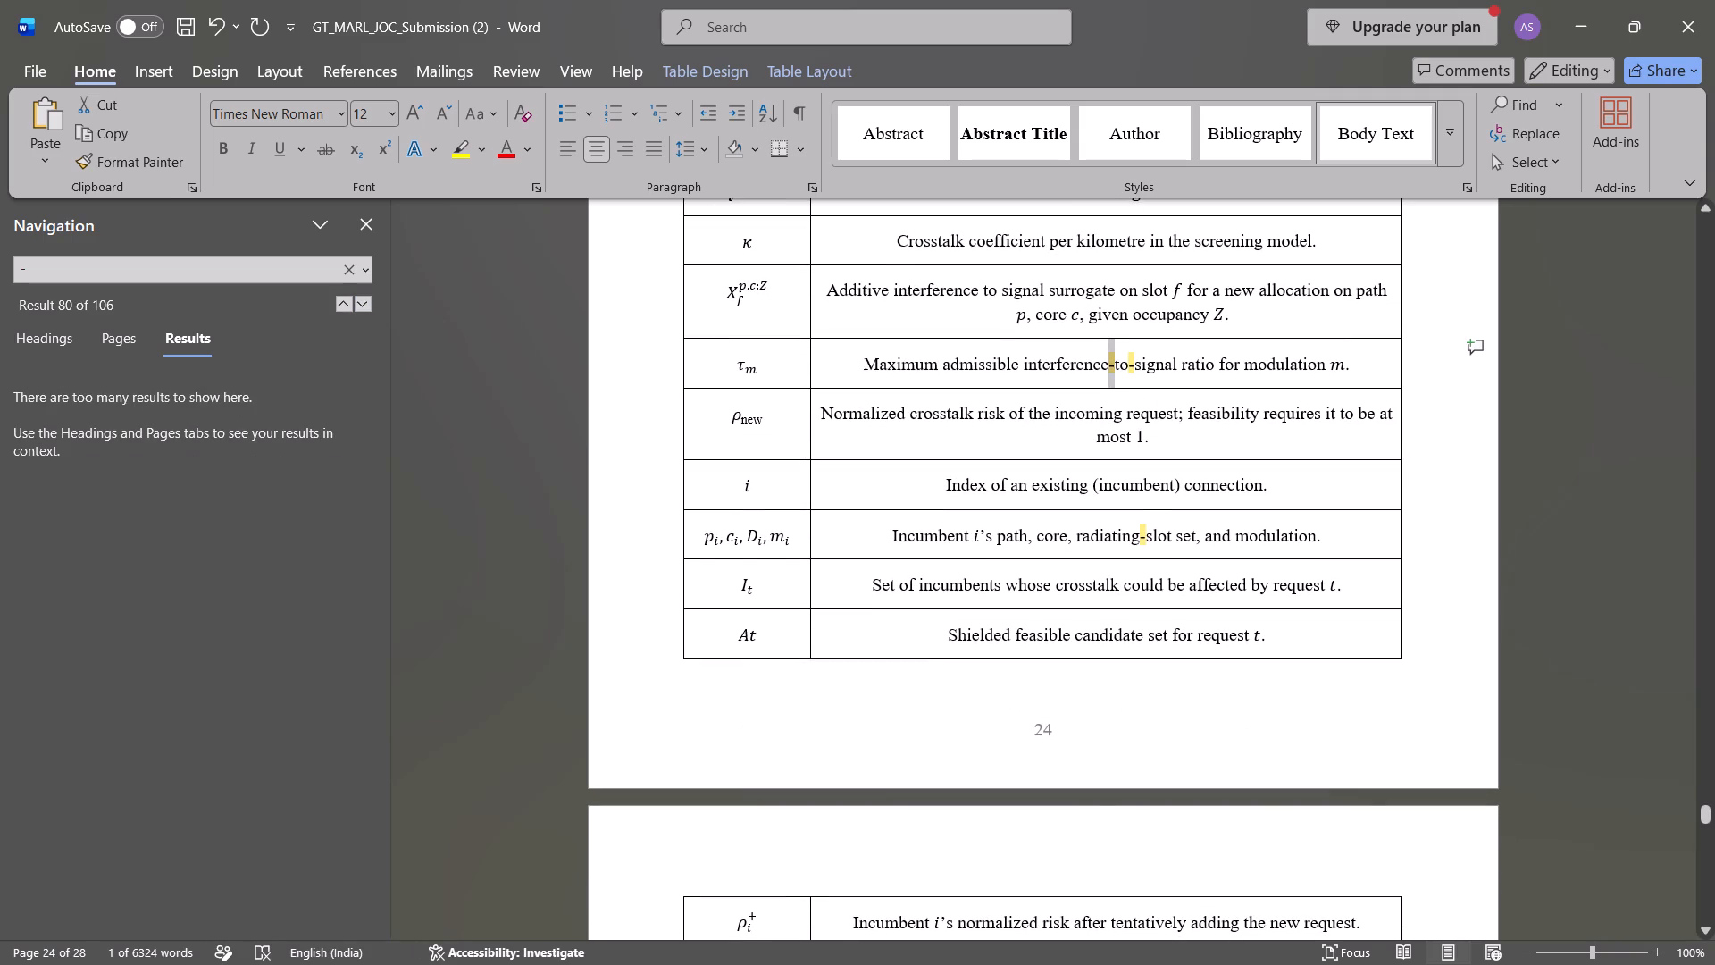
left_click(1113, 365)
key("BackSpace")
key("space")
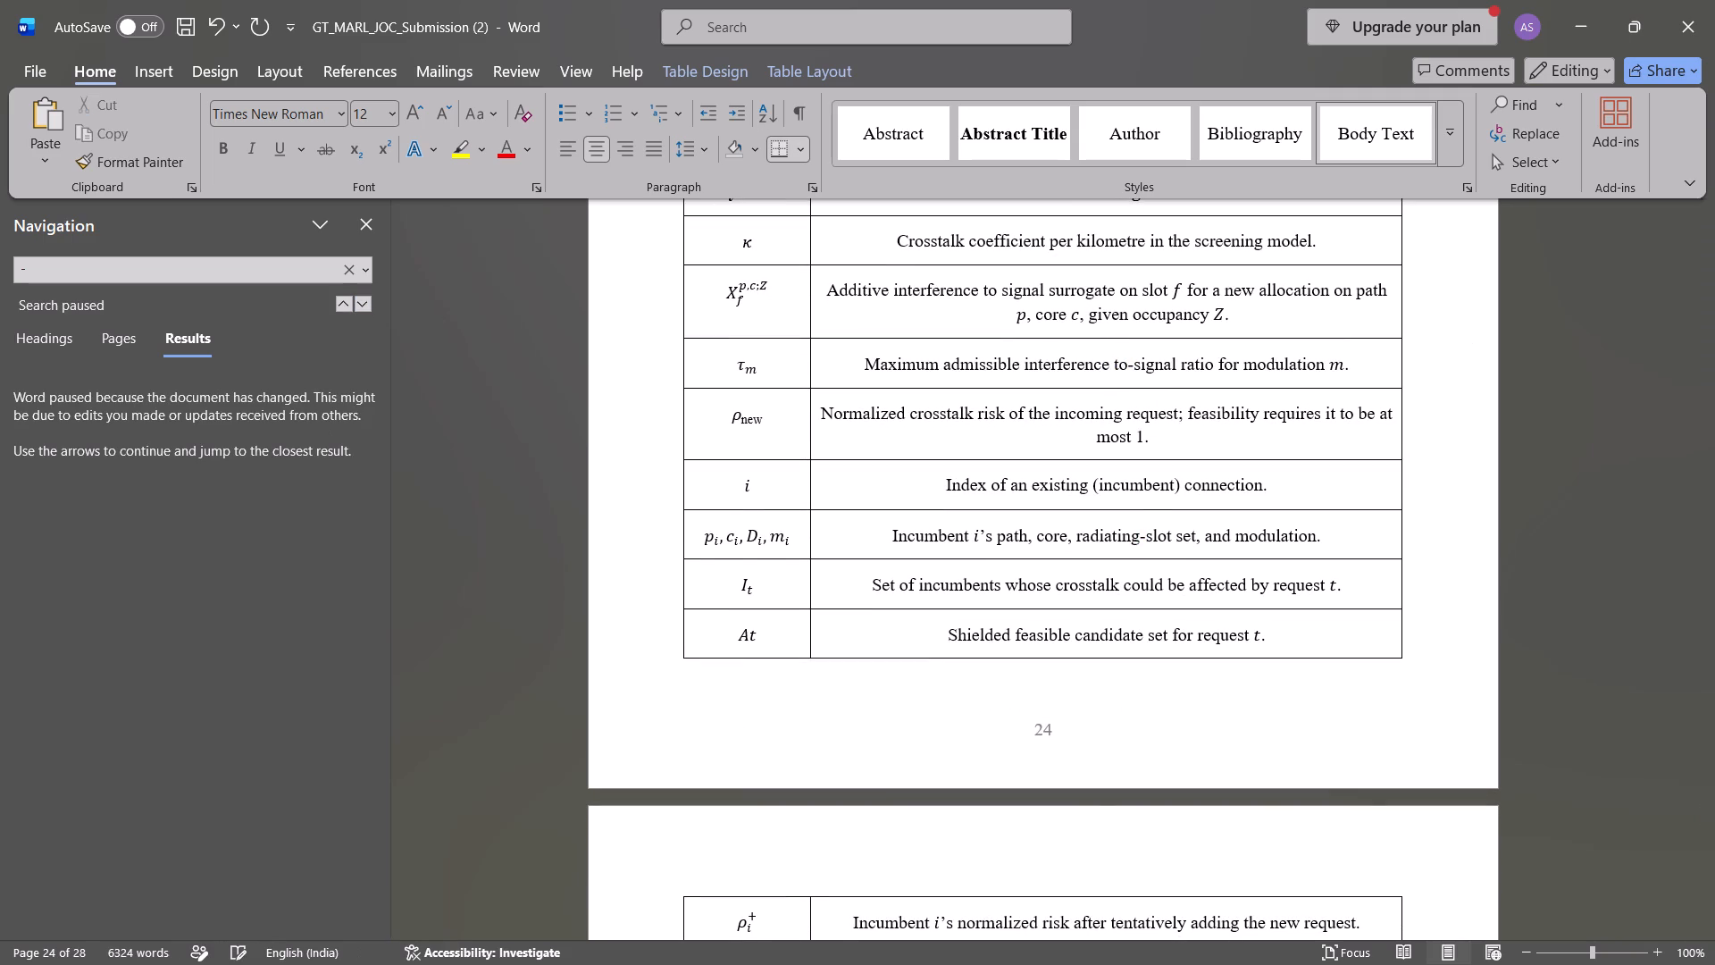
left_click(1134, 368)
key("BackSpace")
key("space")
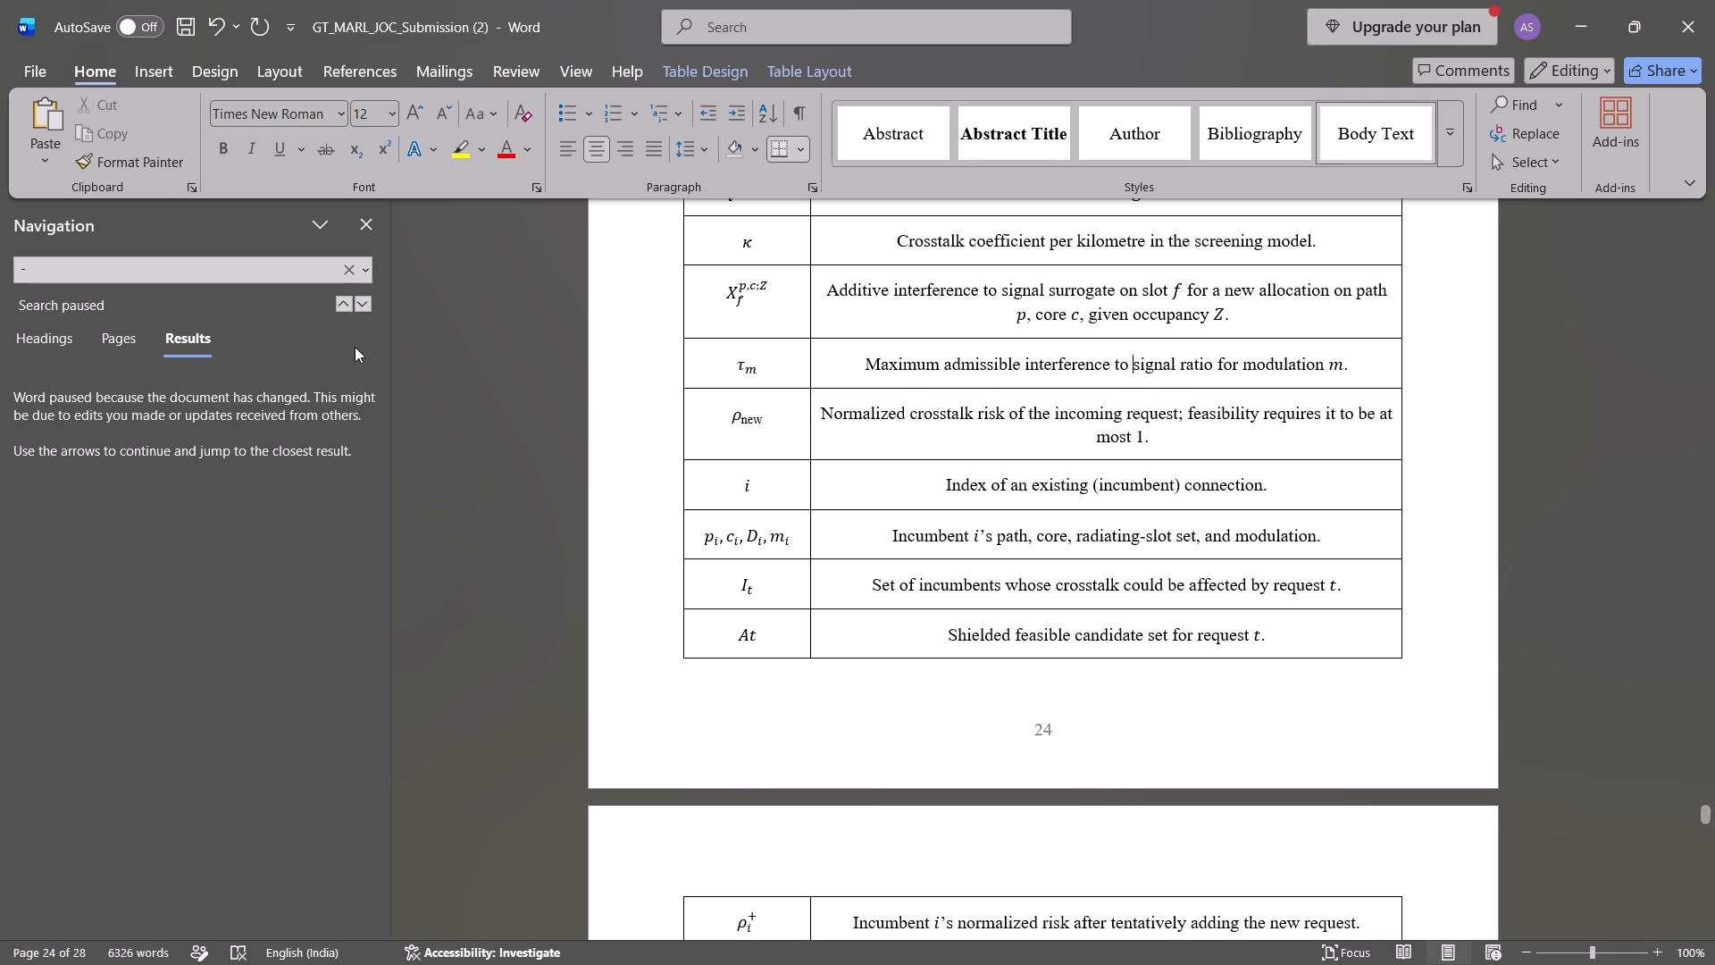
Replace the hyphen in "radiating-slot set" with a space in the definition of incumbent i's path, core and modulation.
left_click(363, 305)
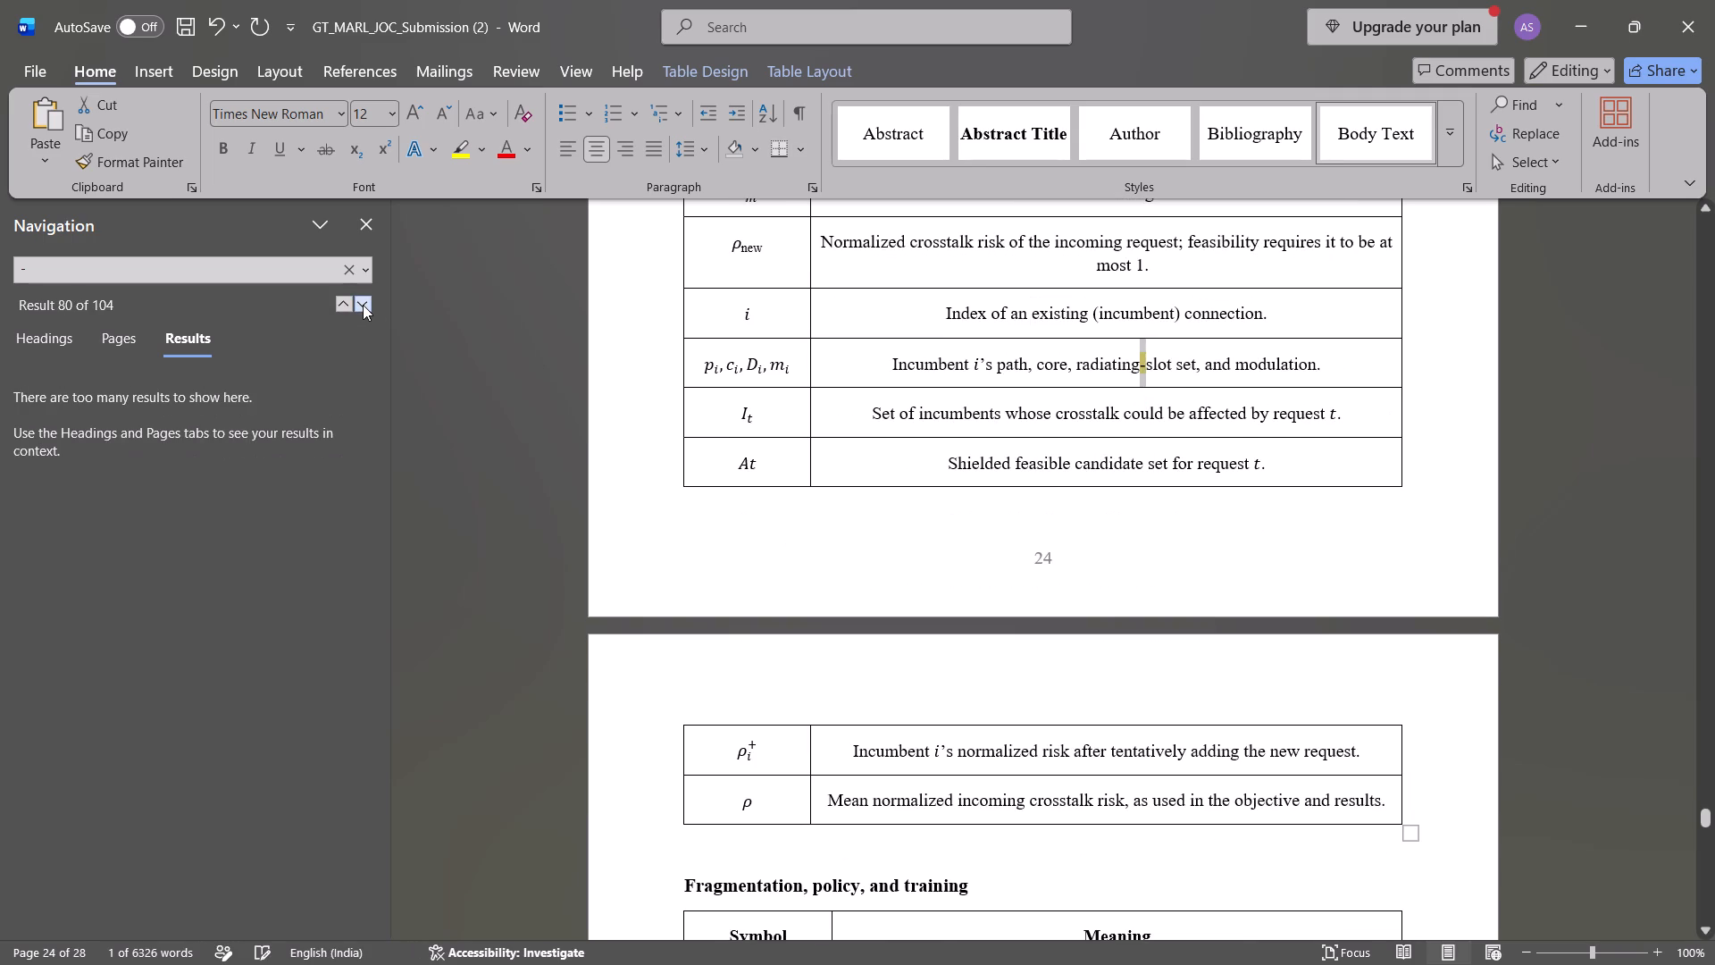
left_click(1146, 360)
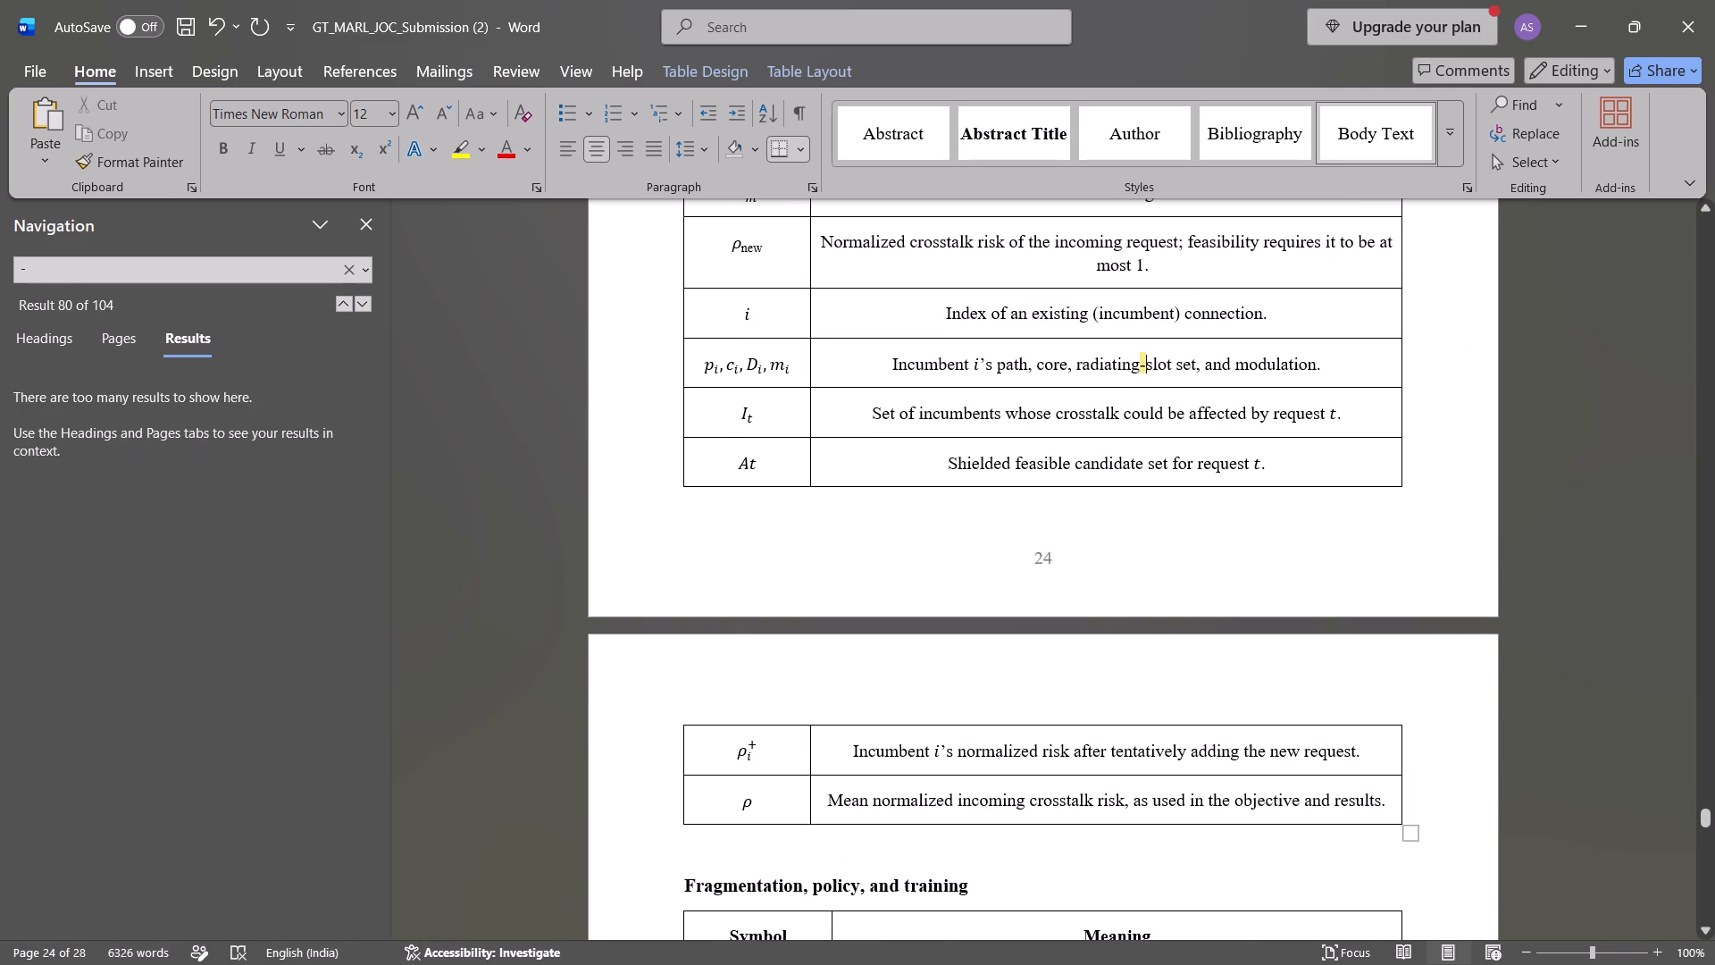
key("BackSpace")
key("space")
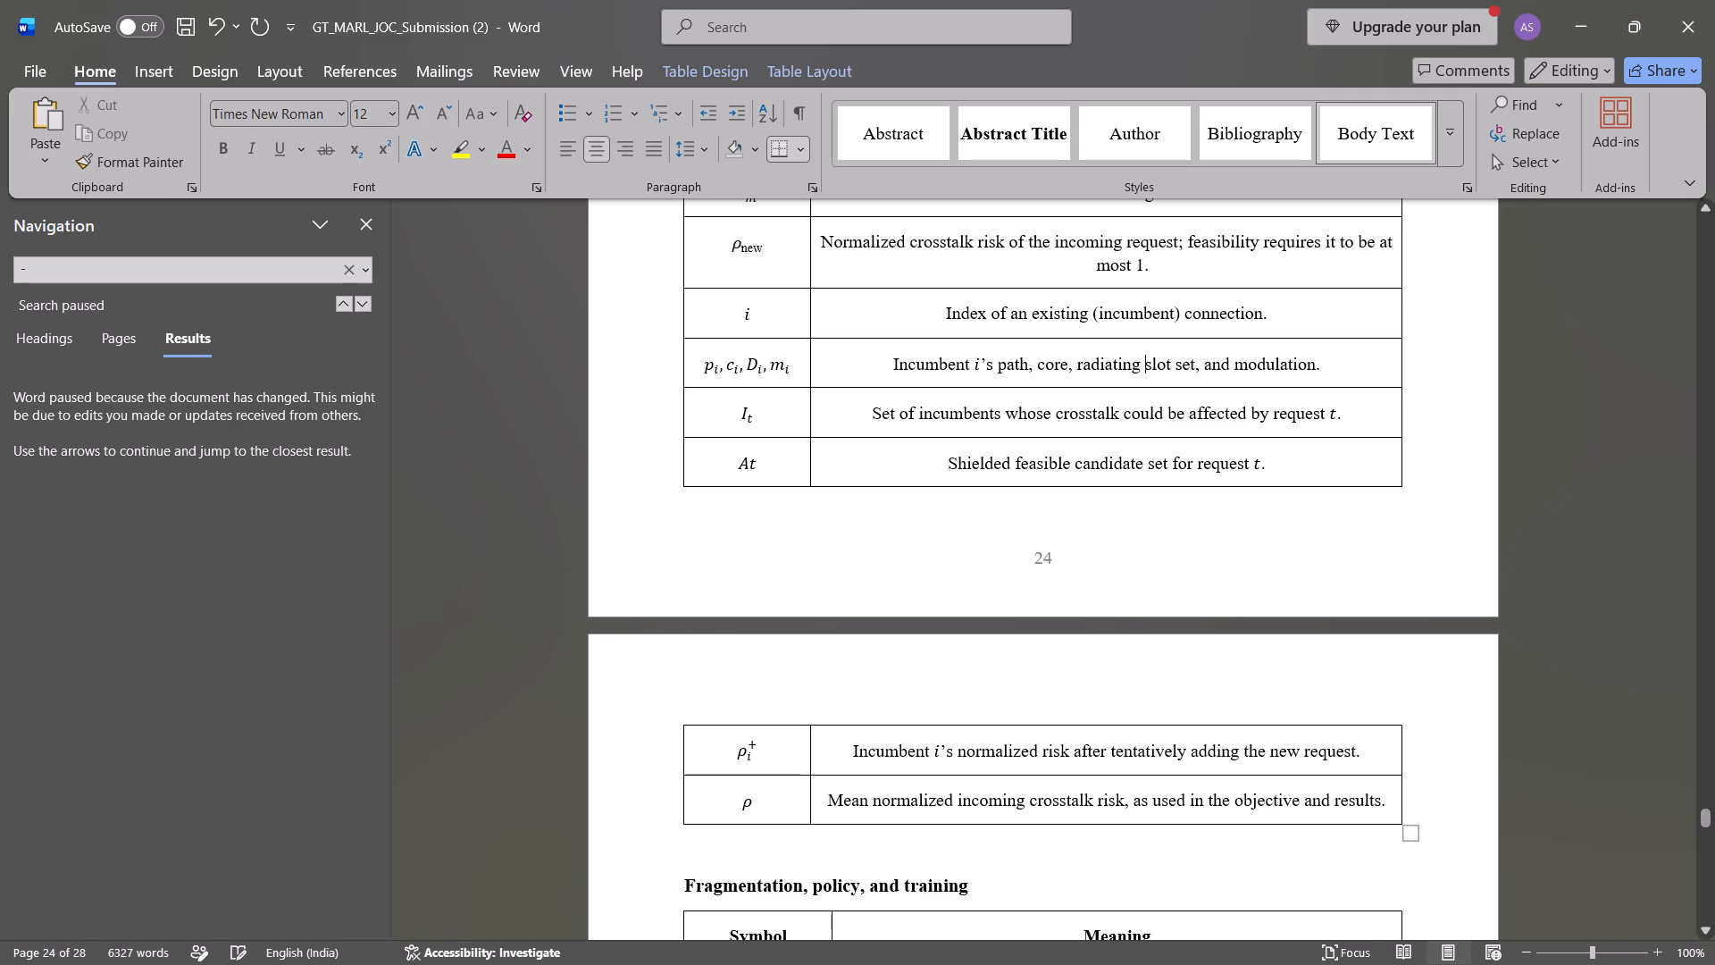
In the Fragmentation, policy, and training table, replace the hyphens in "Request-blocking" and "bandwidth-blocking probability" with spaces.
left_click(358, 301)
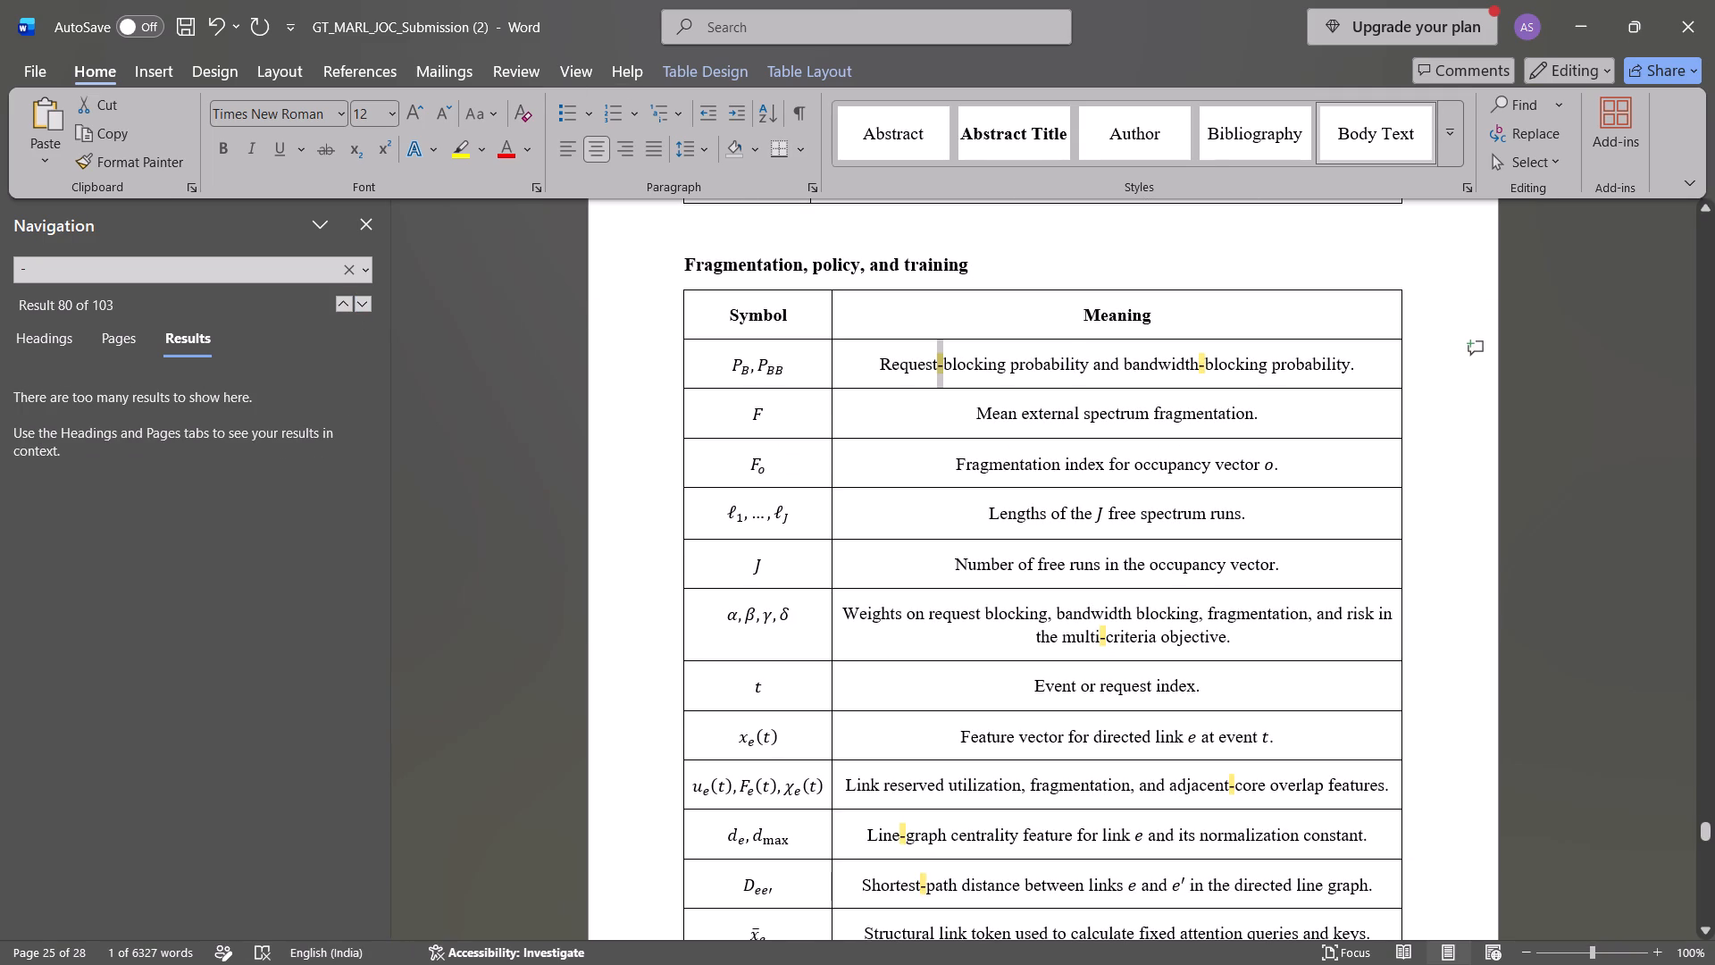
left_click(941, 364)
key("BackSpace")
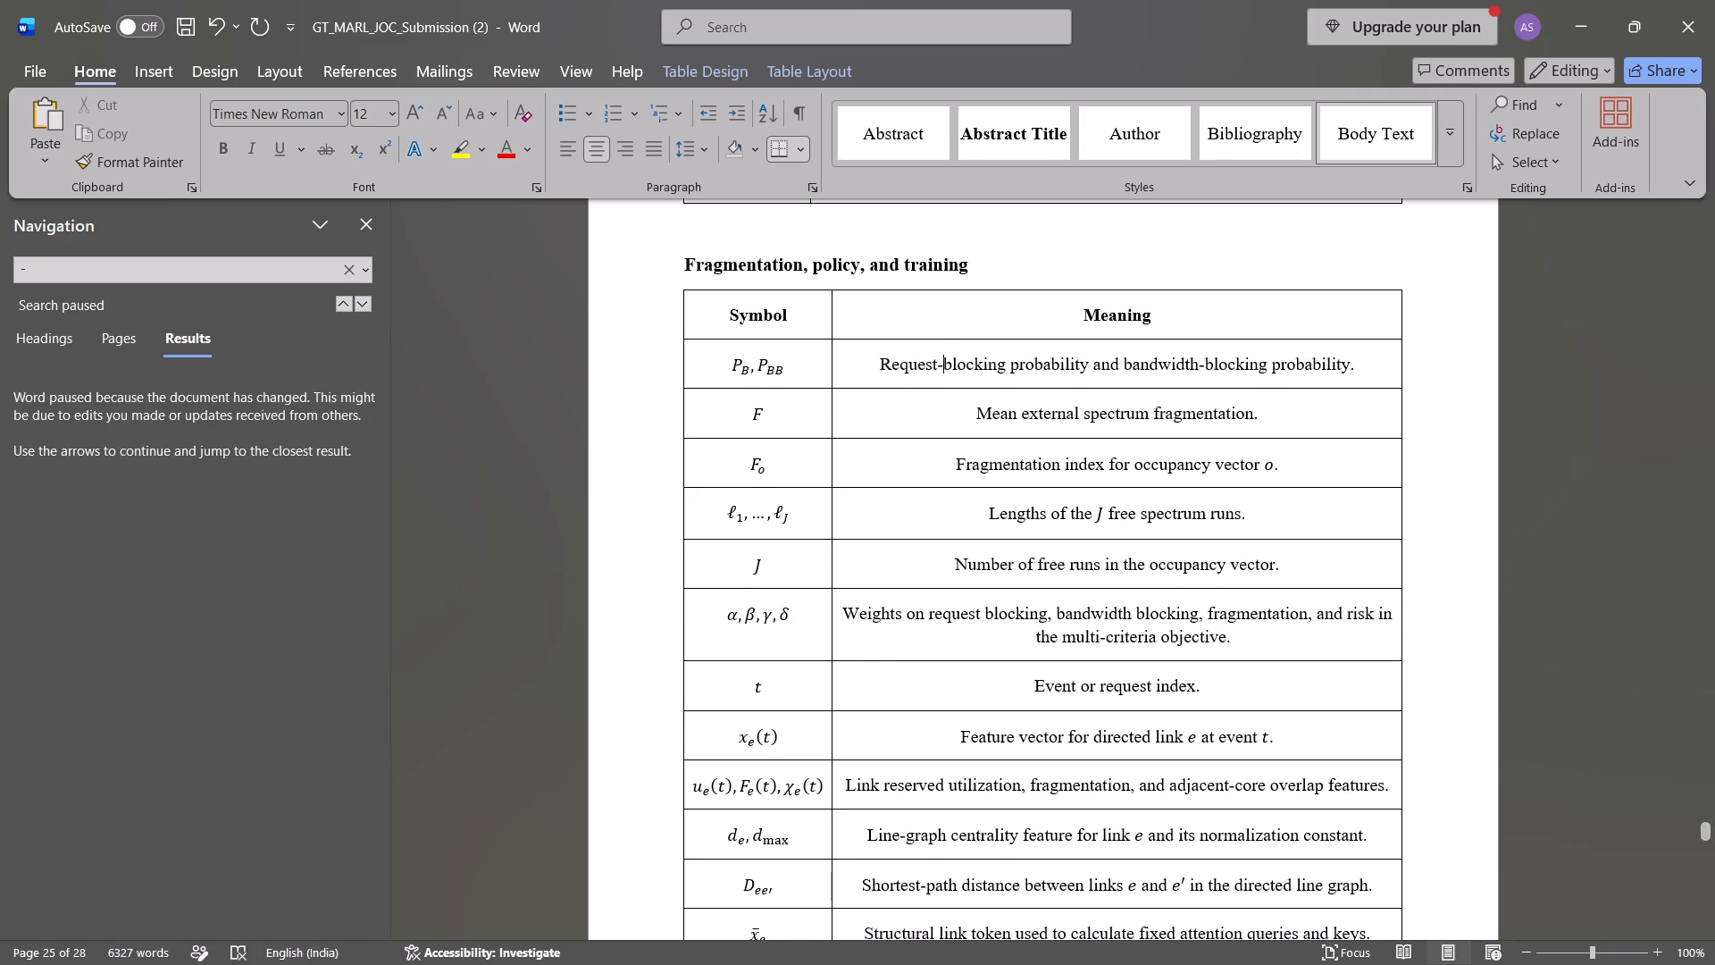
key("space")
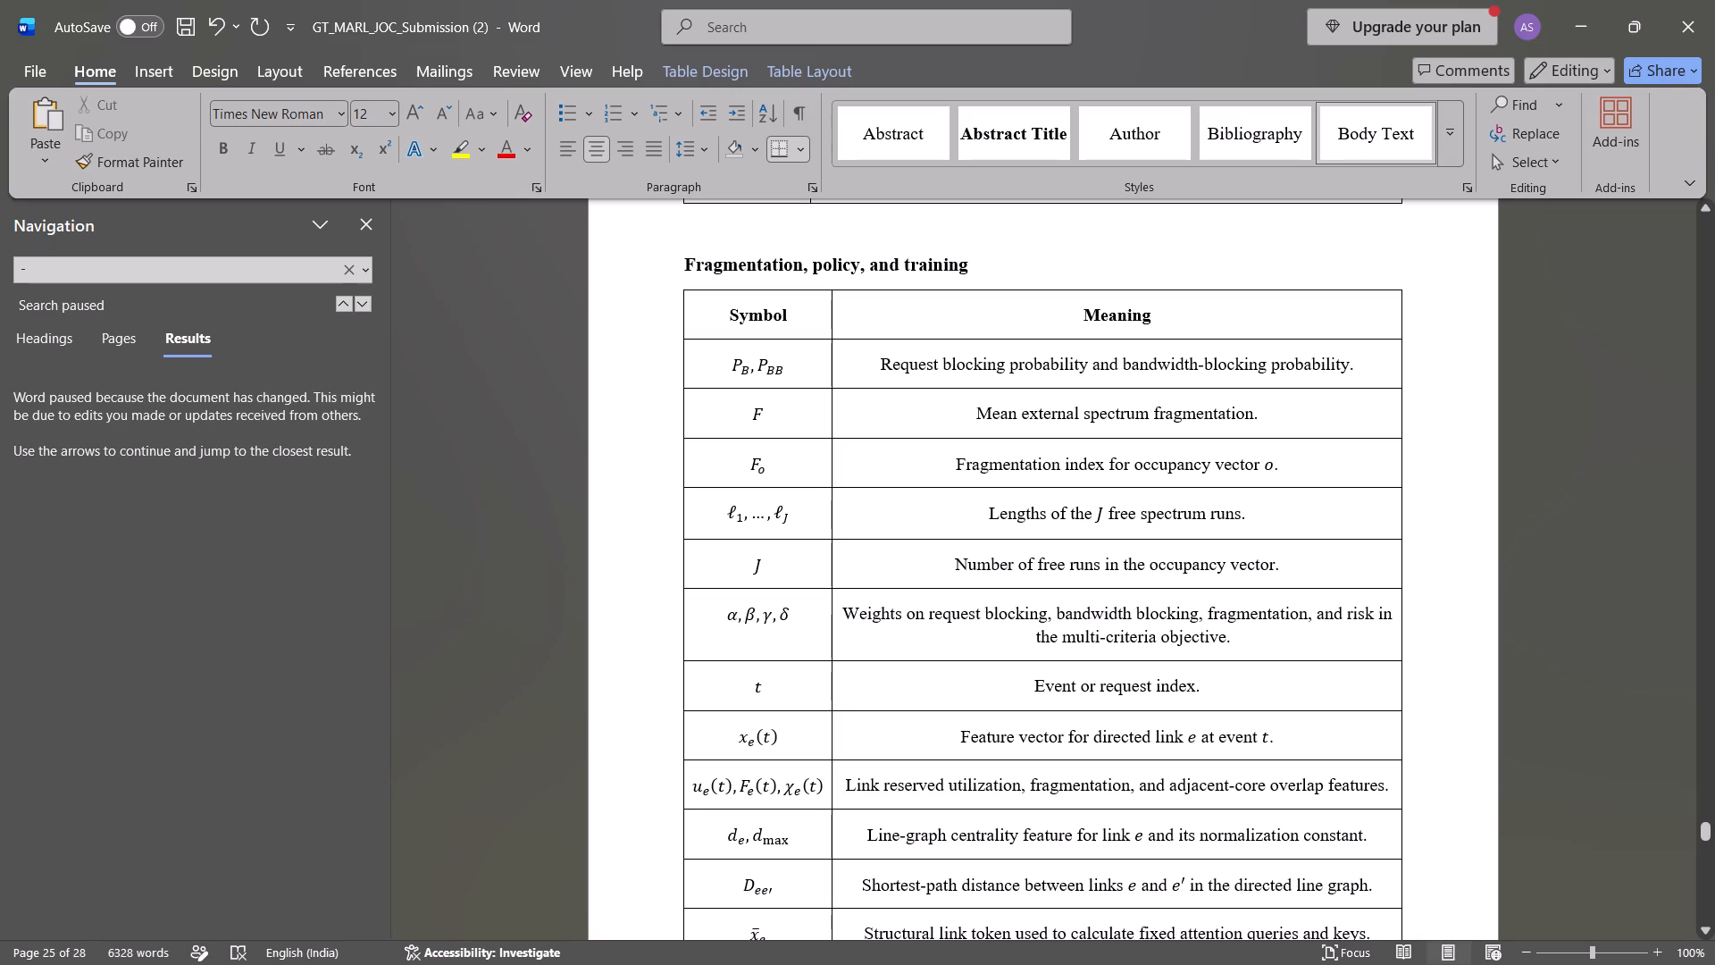
left_click(1204, 368)
key("BackSpace")
key("space")
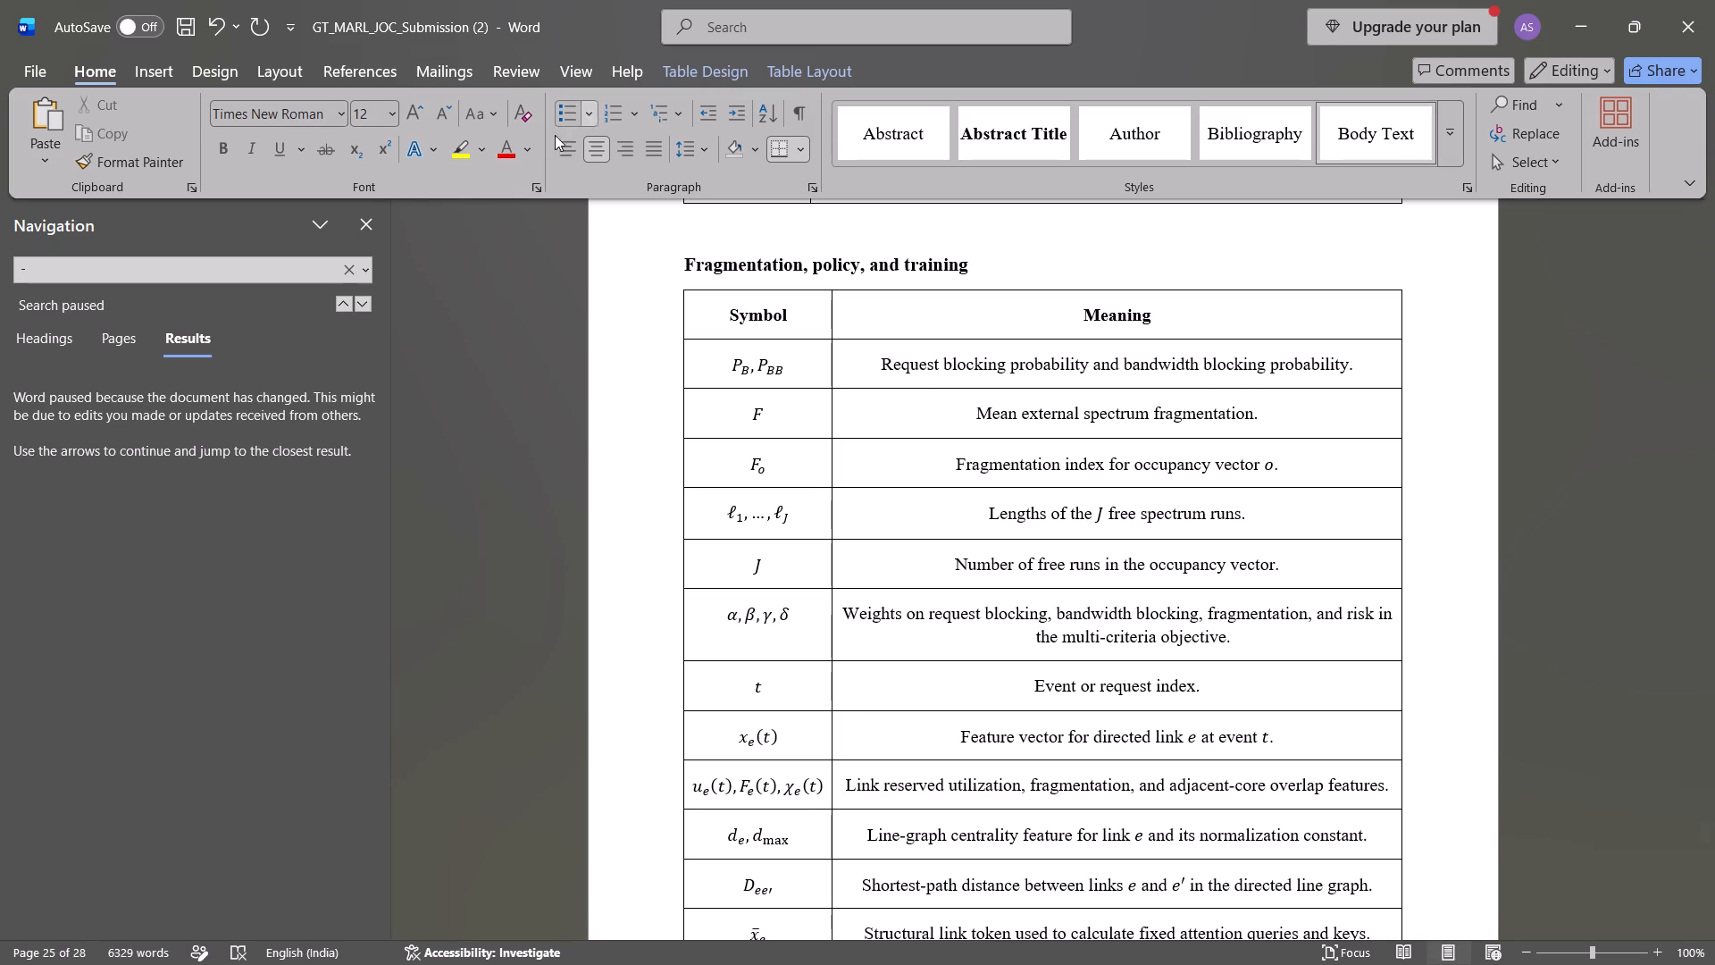
Replace the hyphens in "multi-criteria objective" and "adjacent-core overlap features" with spaces in the objective weights and link feature definitions.
left_click(363, 299)
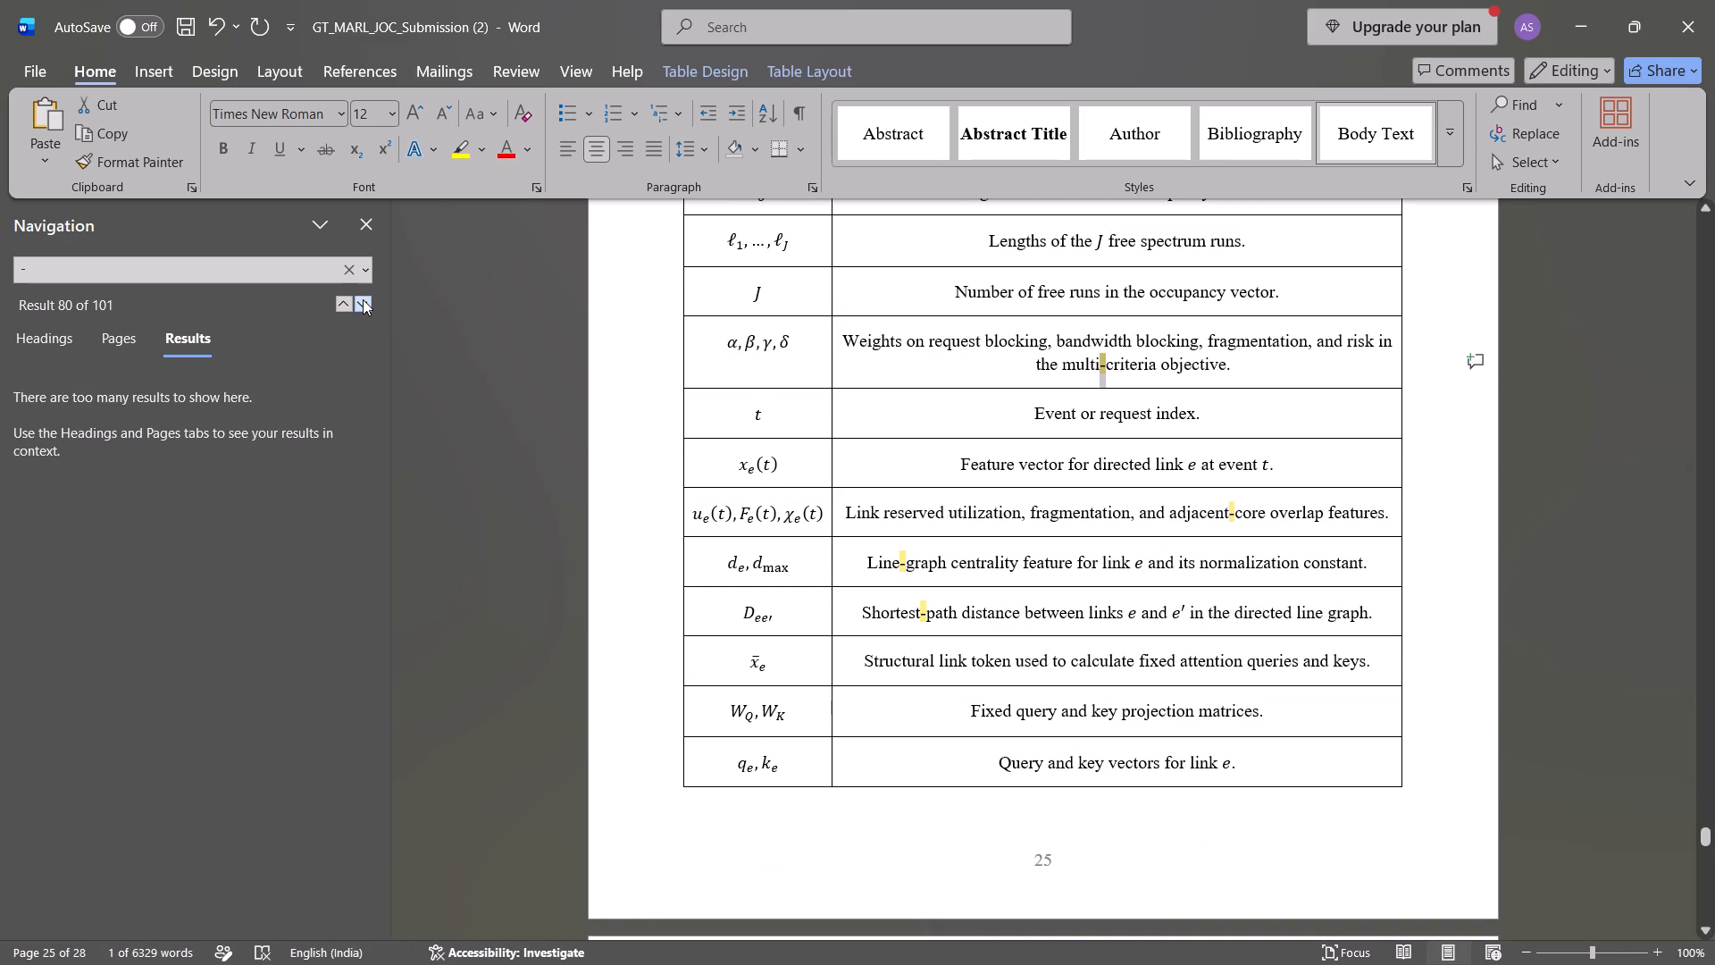
left_click(1106, 364)
key("BackSpace")
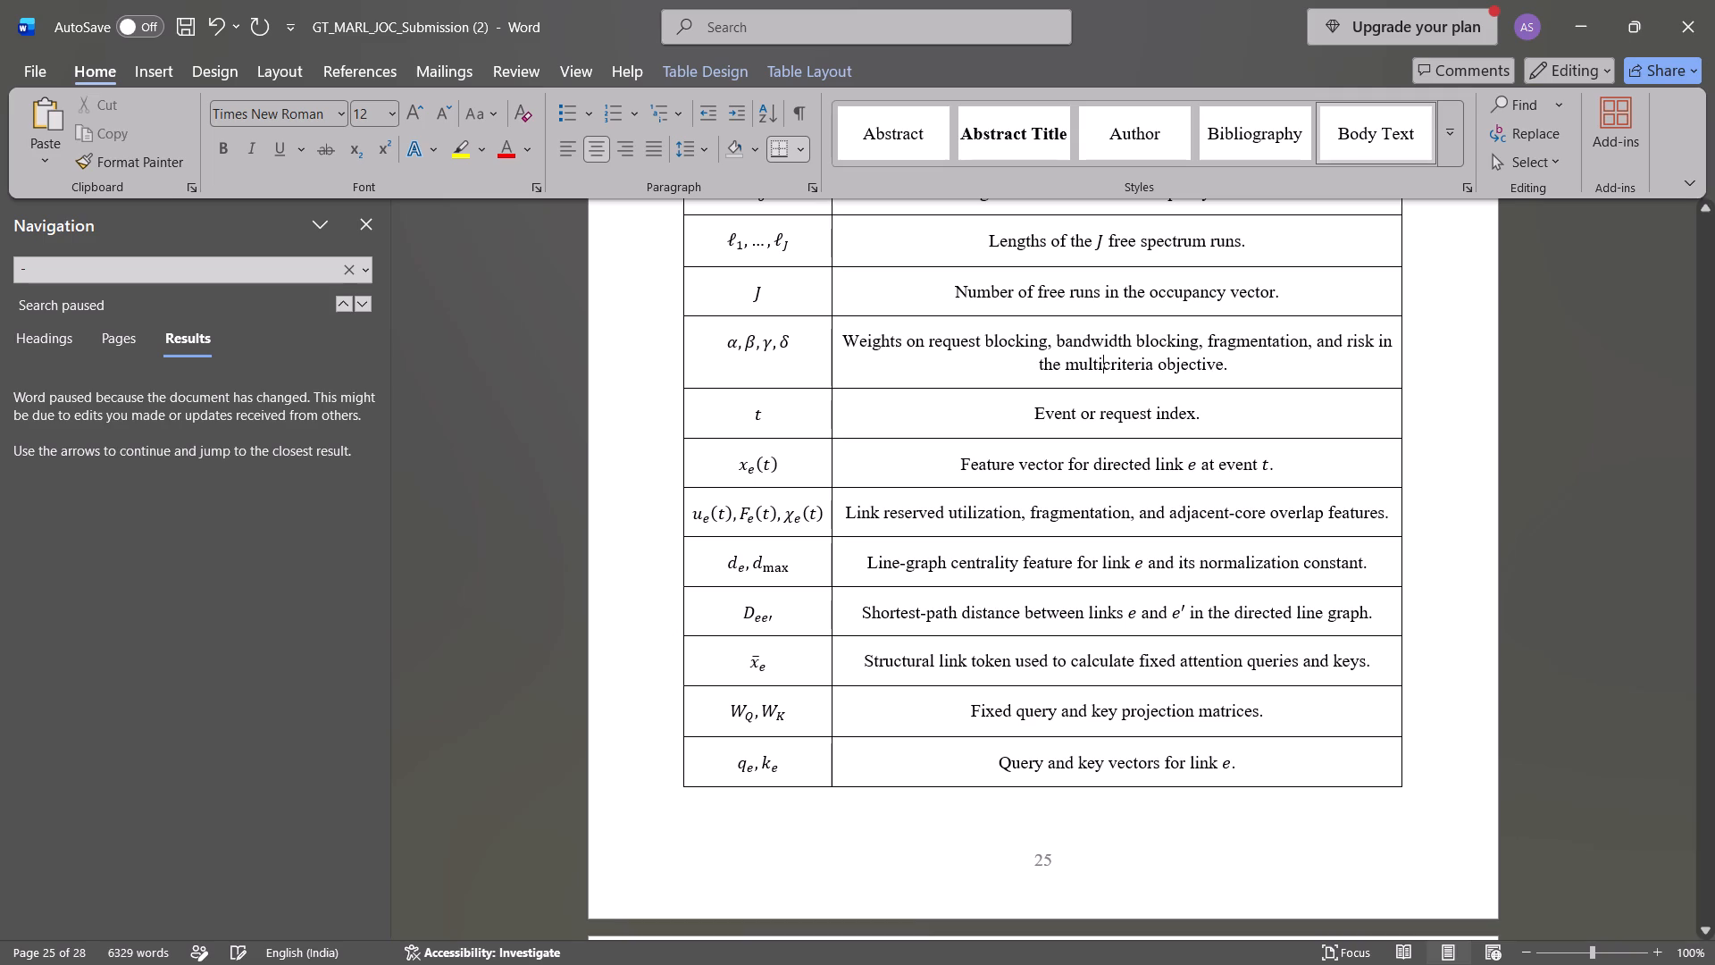
key("space")
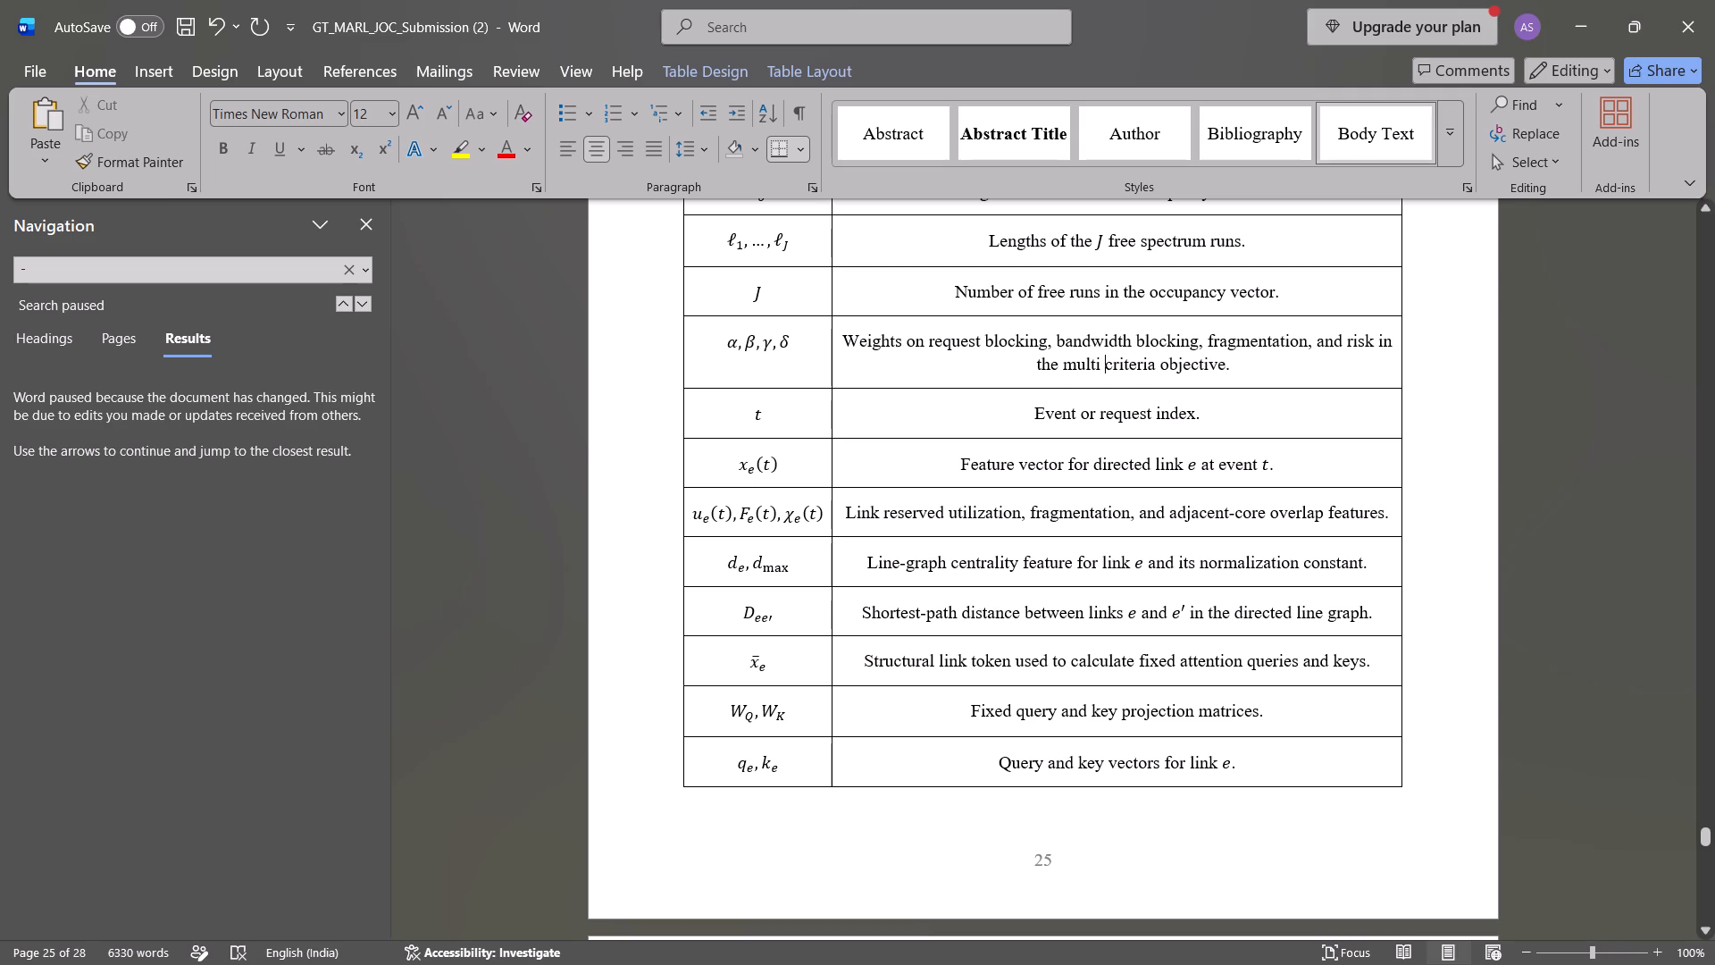
left_click(1236, 516)
key("BackSpace")
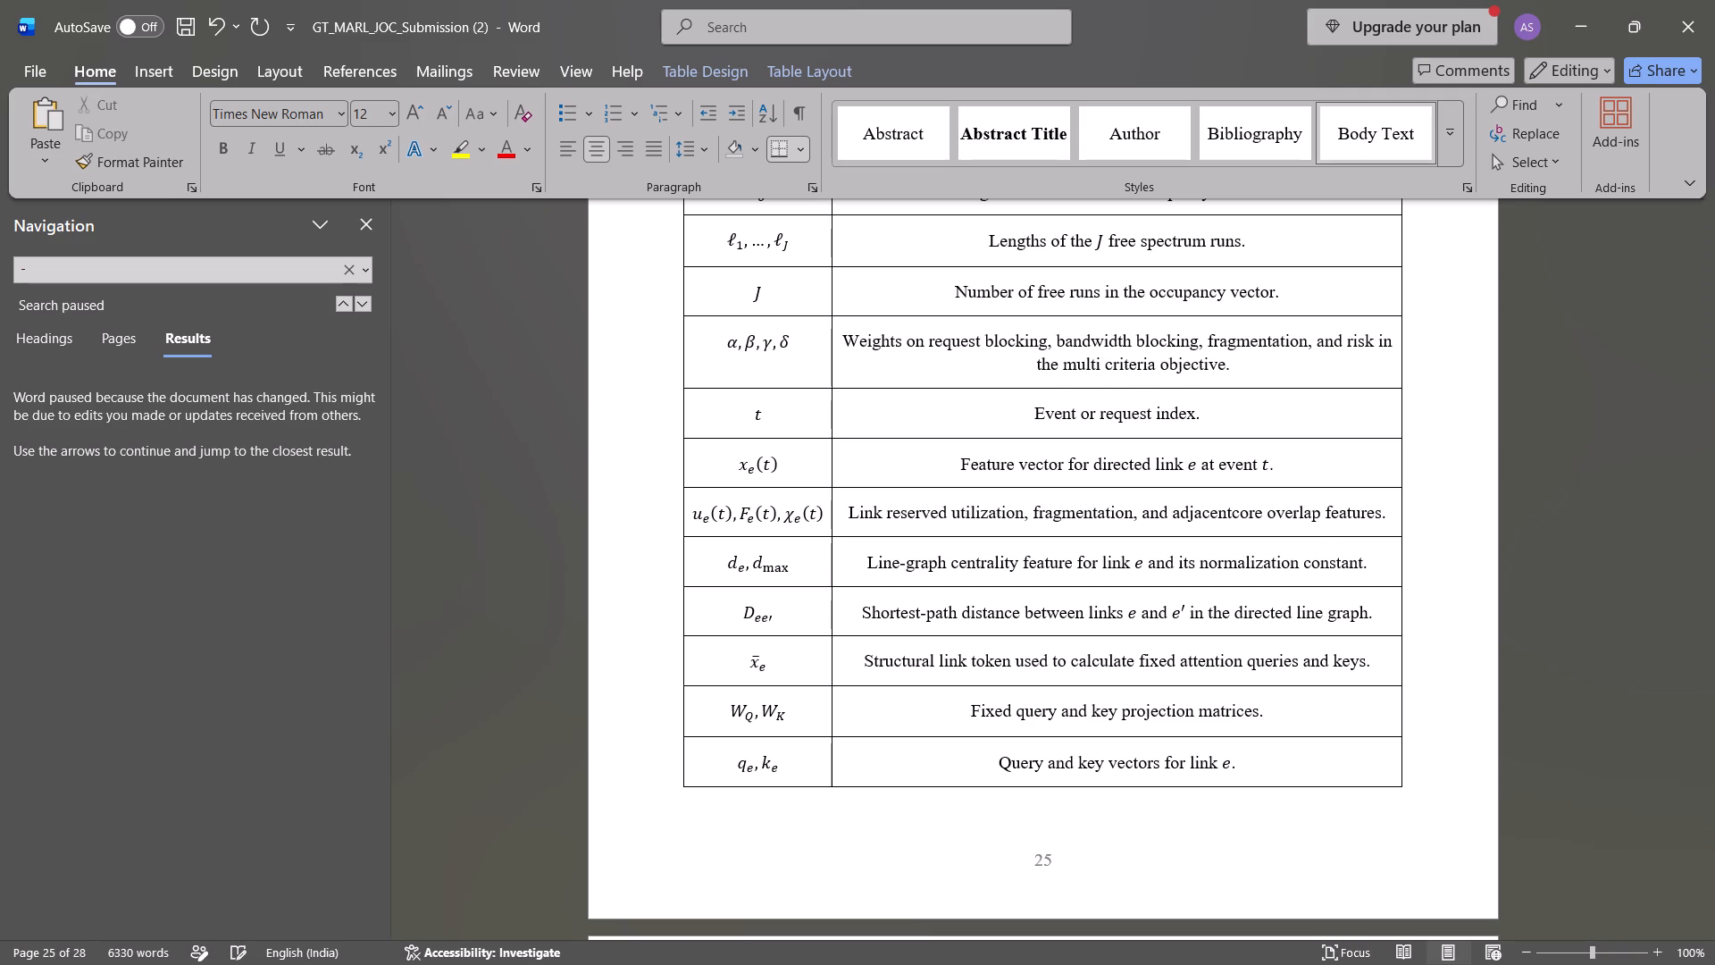
key("space")
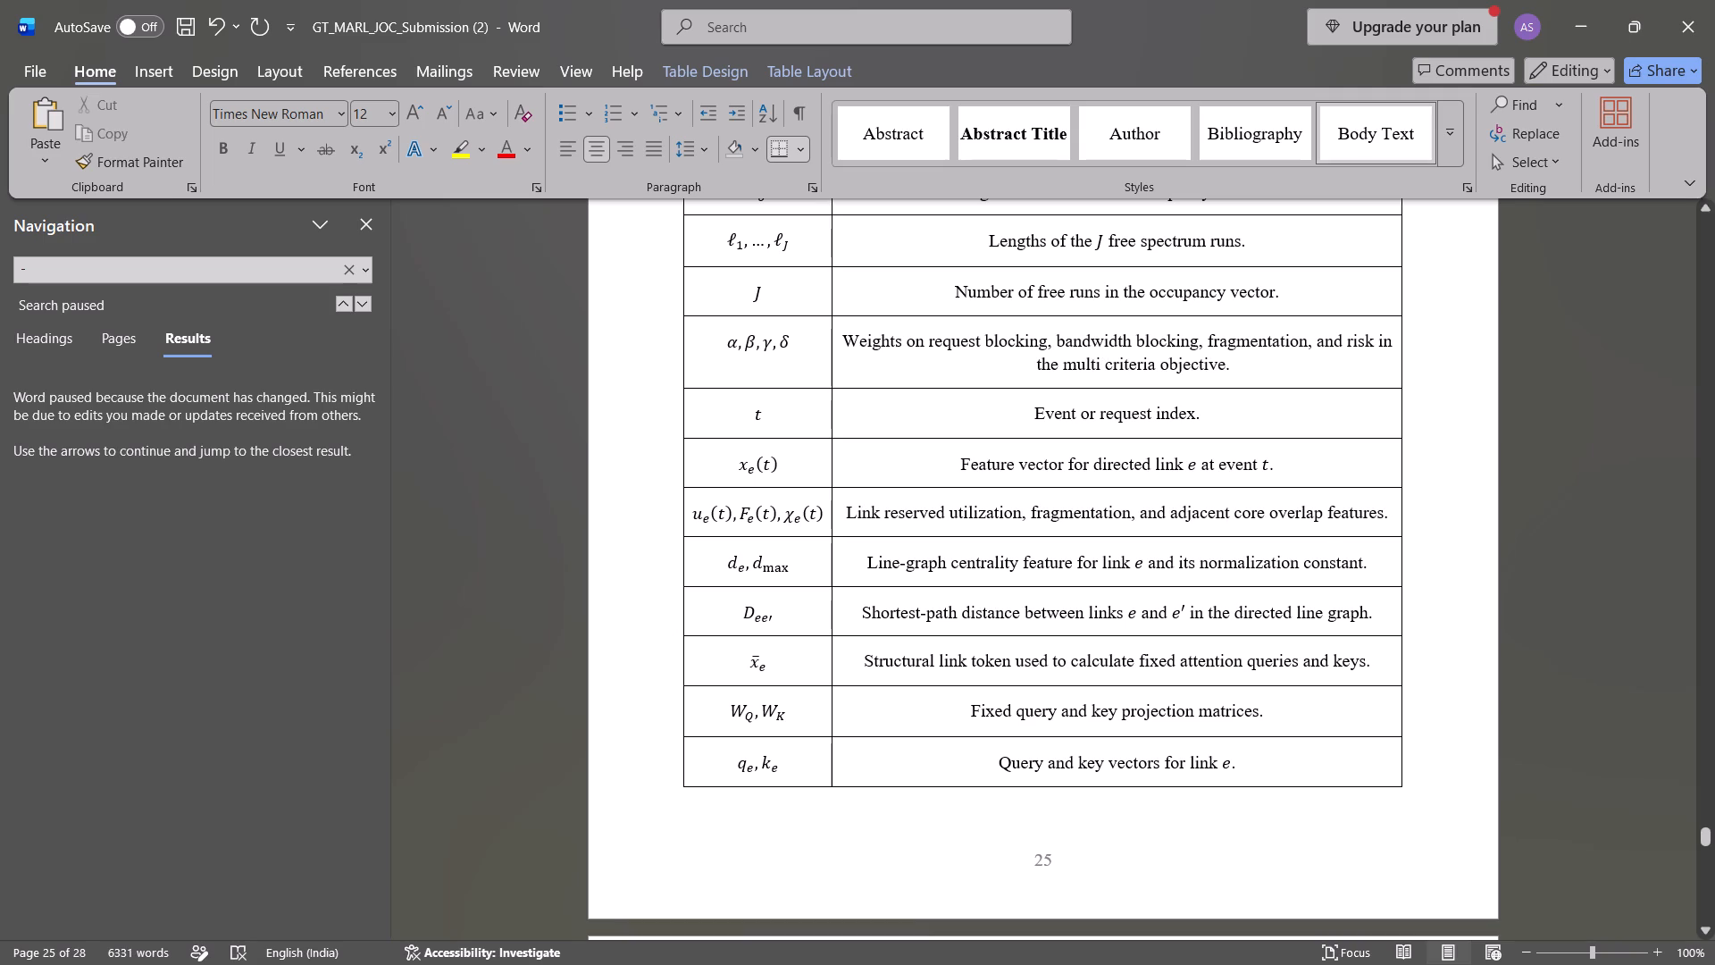
Replace the hyphens in "Line-graph centrality feature" and "Shortest-path distance" with spaces in their symbol definitions.
left_click(907, 563)
key("BackSpace")
key("space")
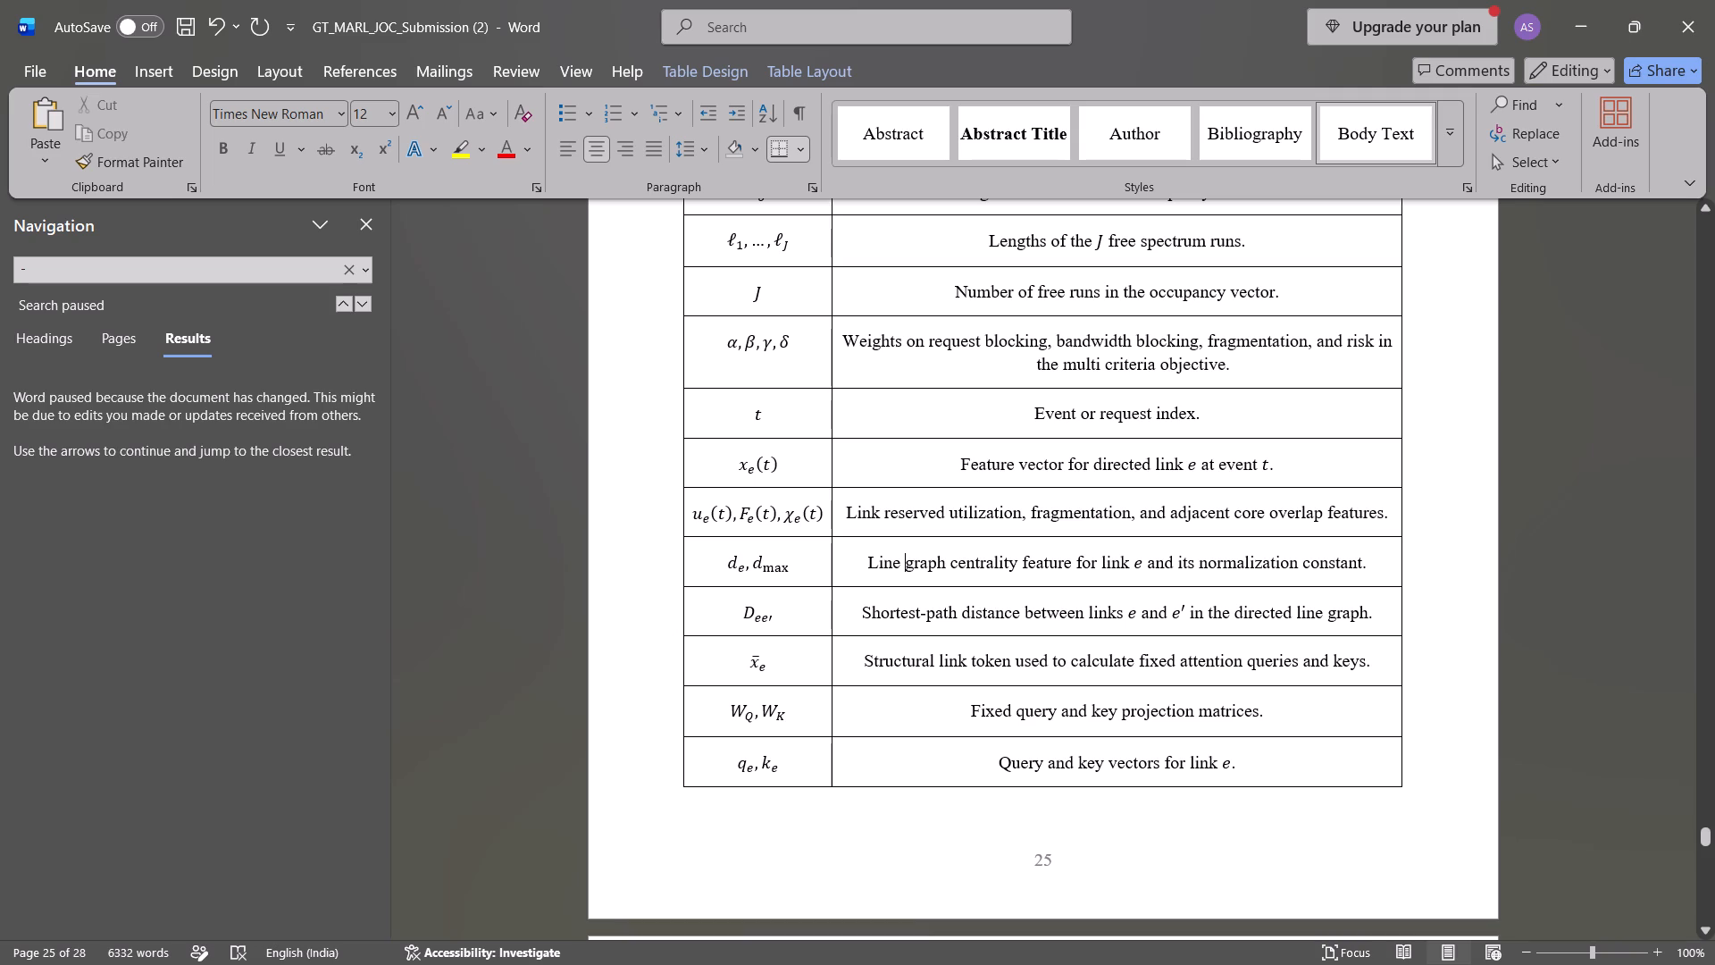
left_click(364, 309)
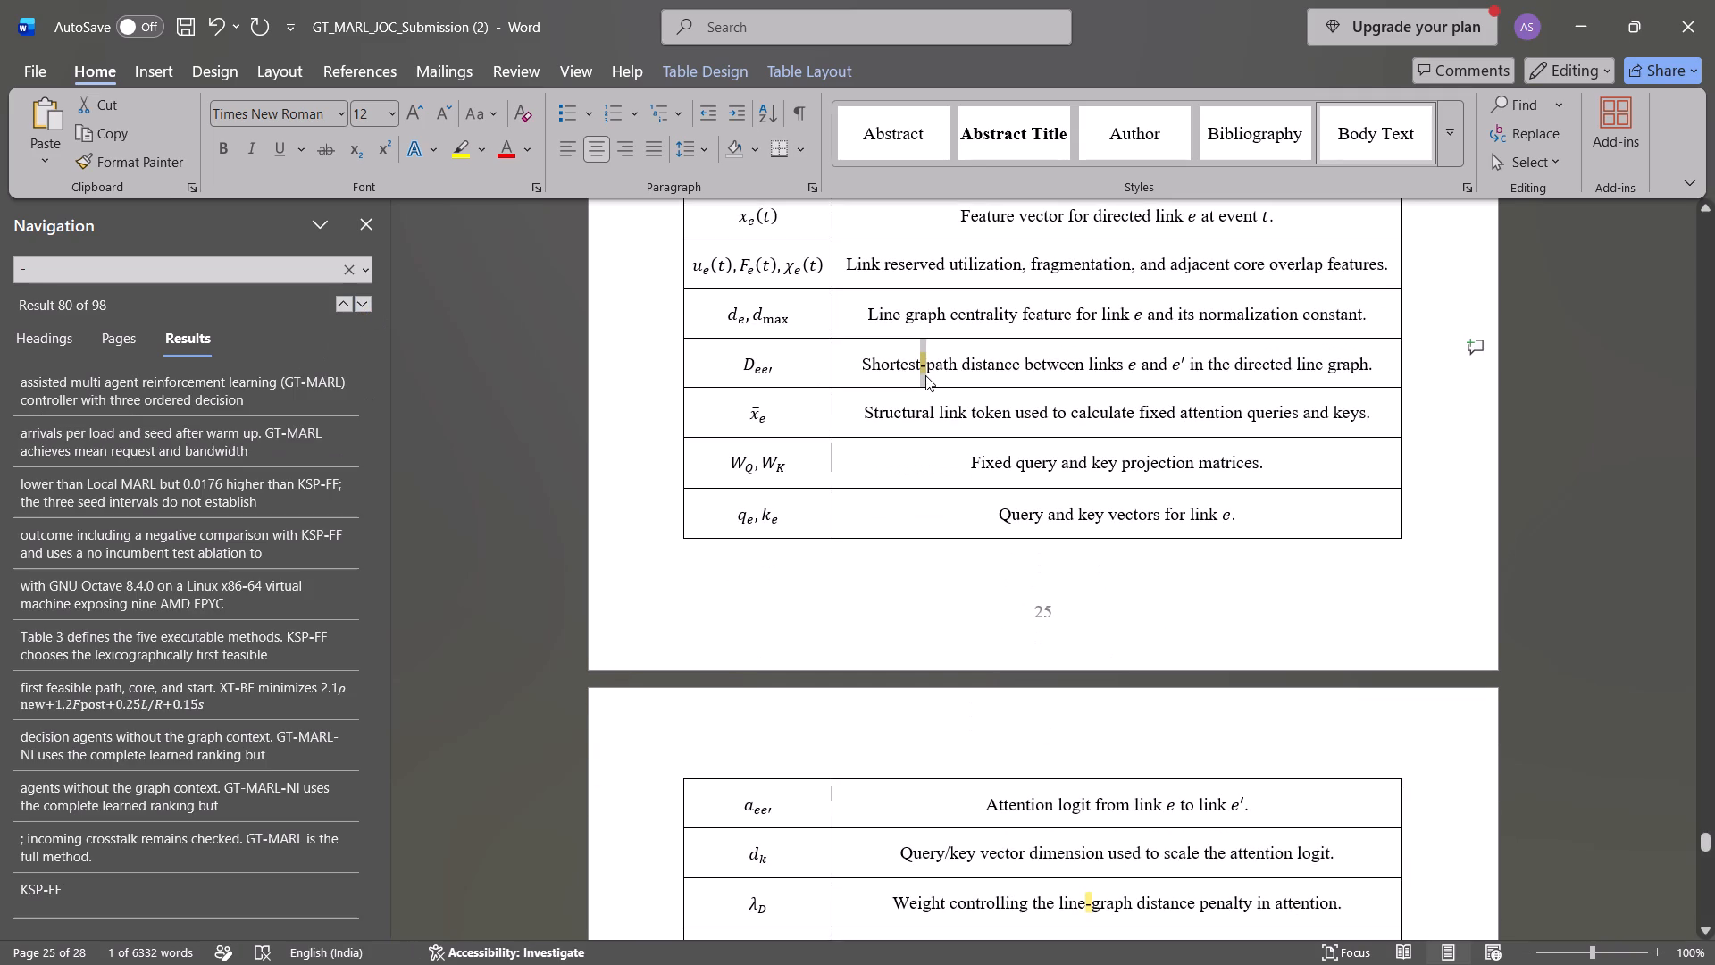
left_click(925, 375)
key("BackSpace")
key("space")
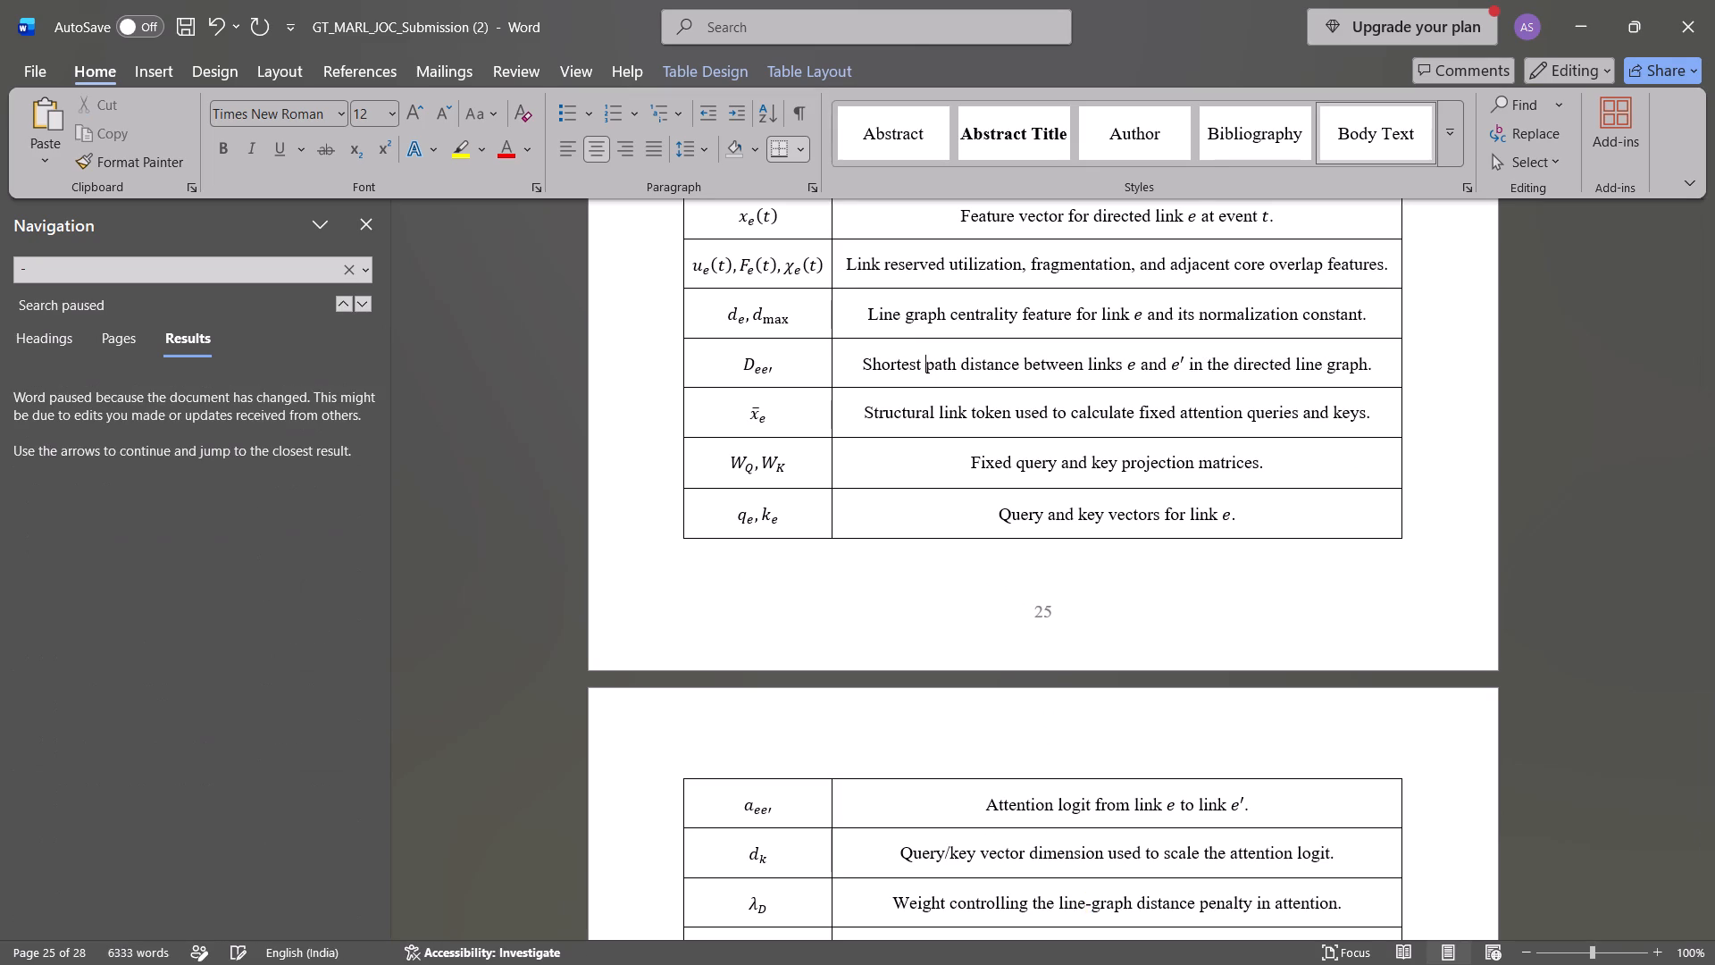
Replace the hyphens in "line-graph distance penalty" and "tanh-transformed representation" with spaces, keeping the word "transformed" intact.
left_click(362, 305)
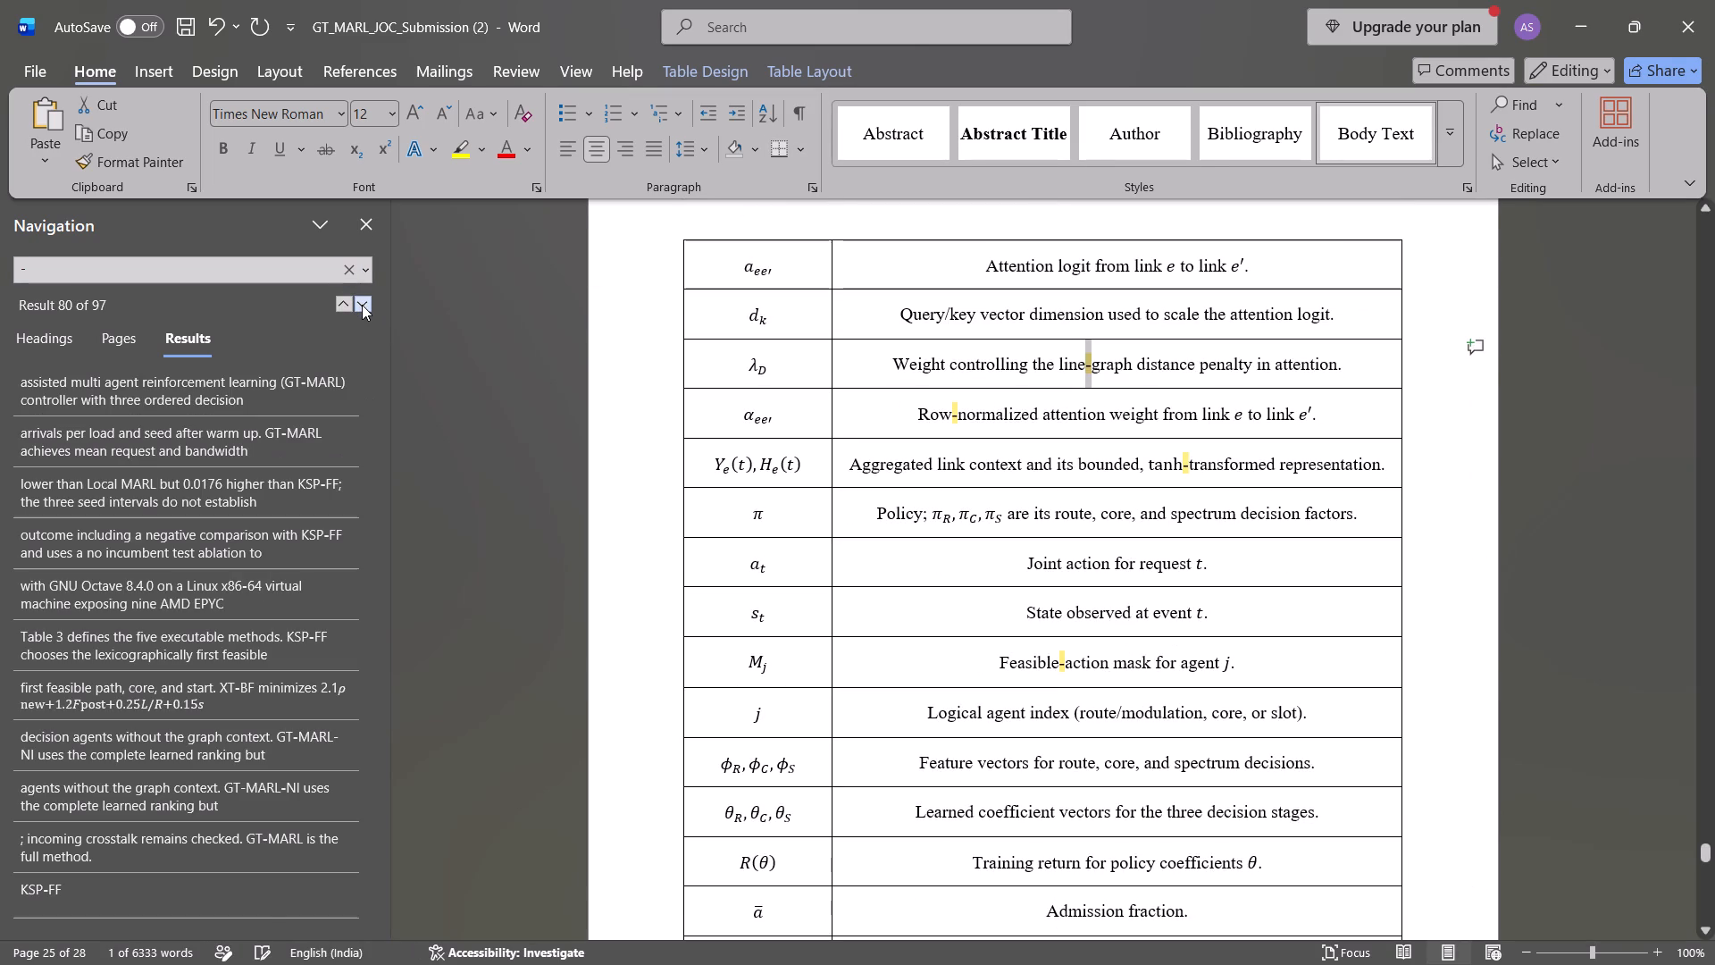
left_click(1094, 365)
key("BackSpace")
key("space")
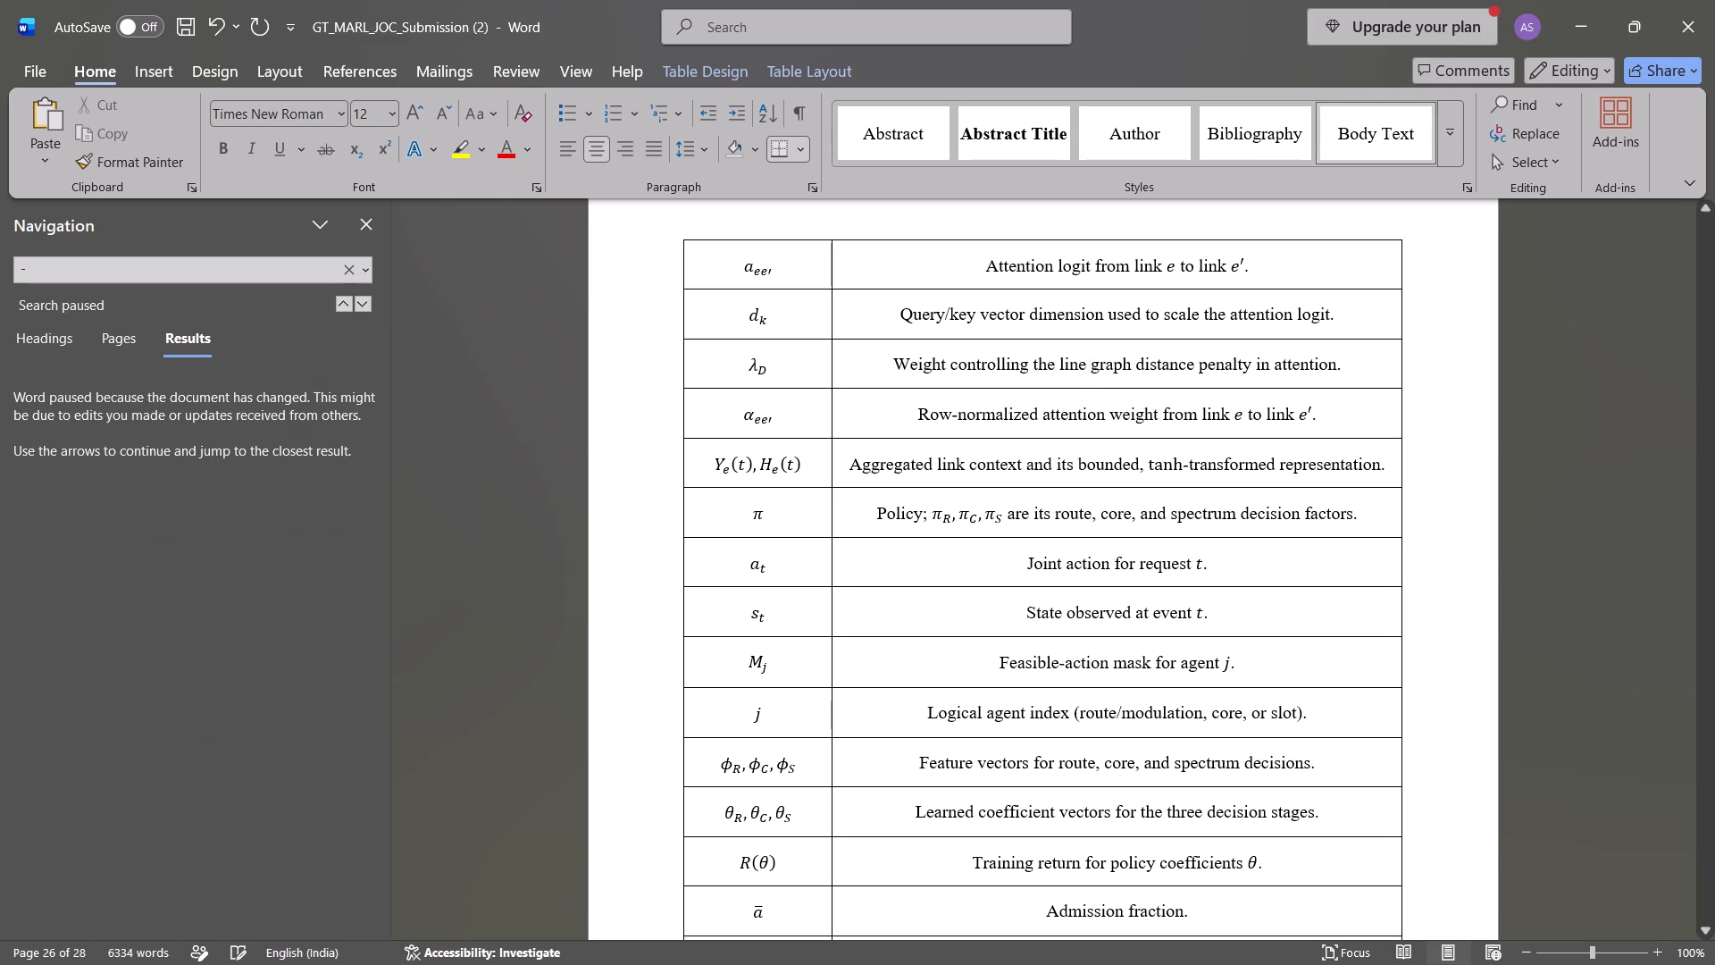
left_click(1192, 473)
key("BackSpace")
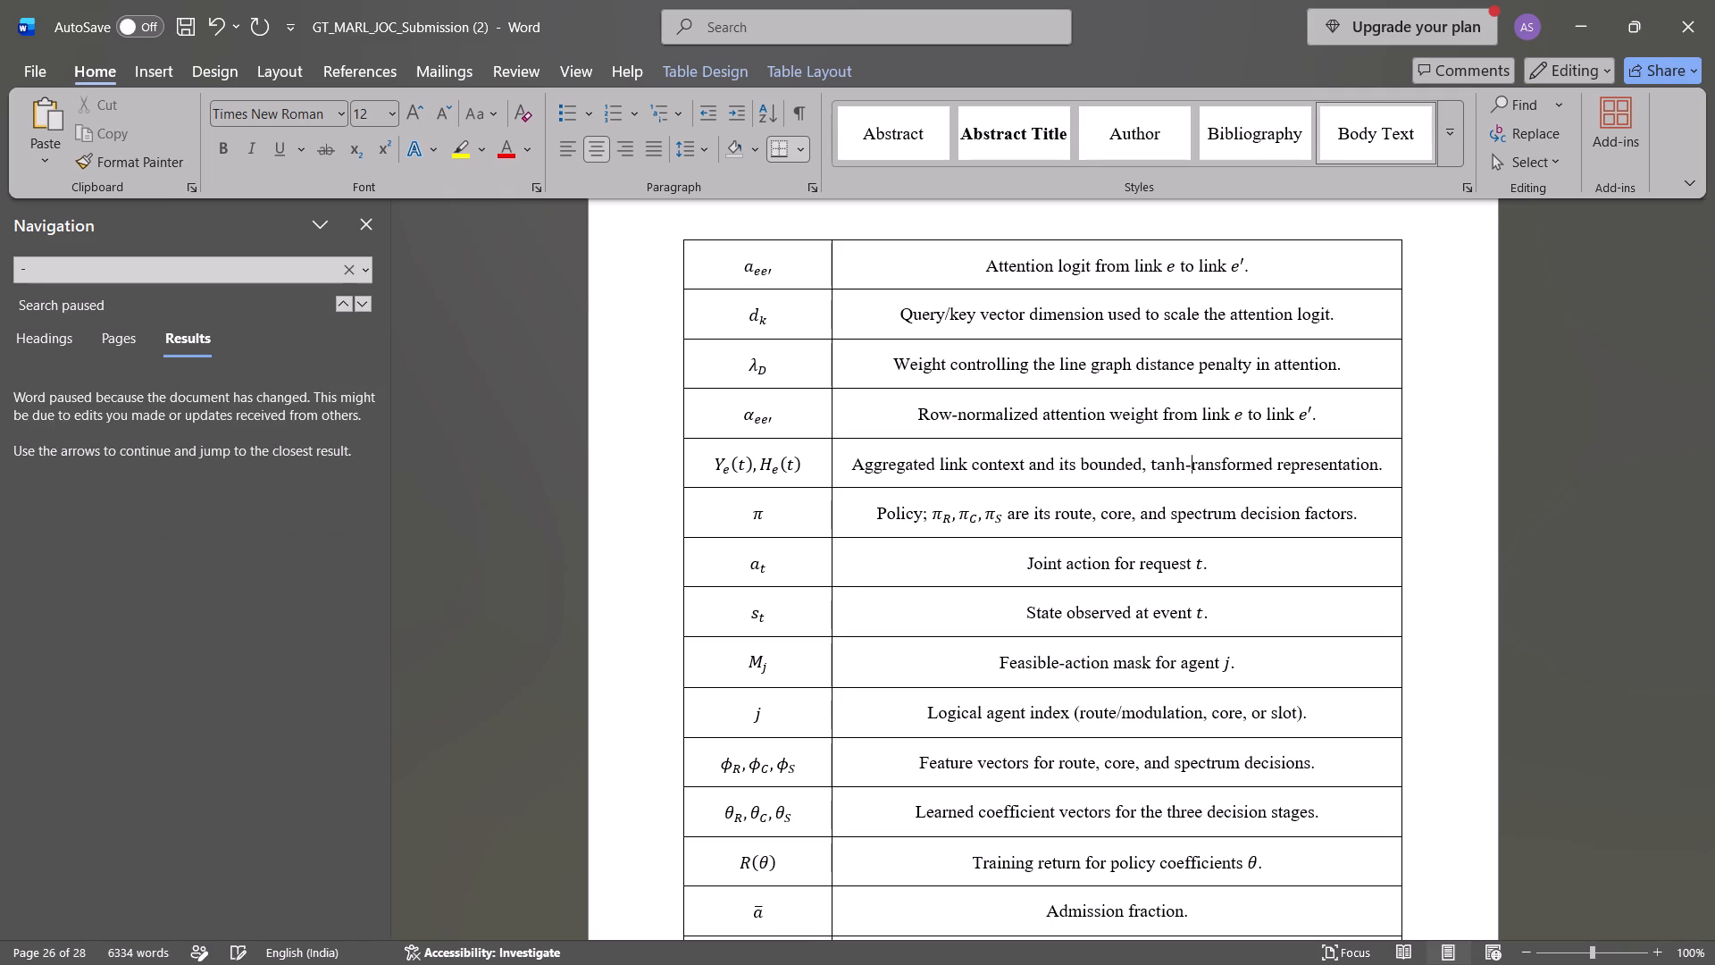
key("BackSpace")
key("space")
key("t")
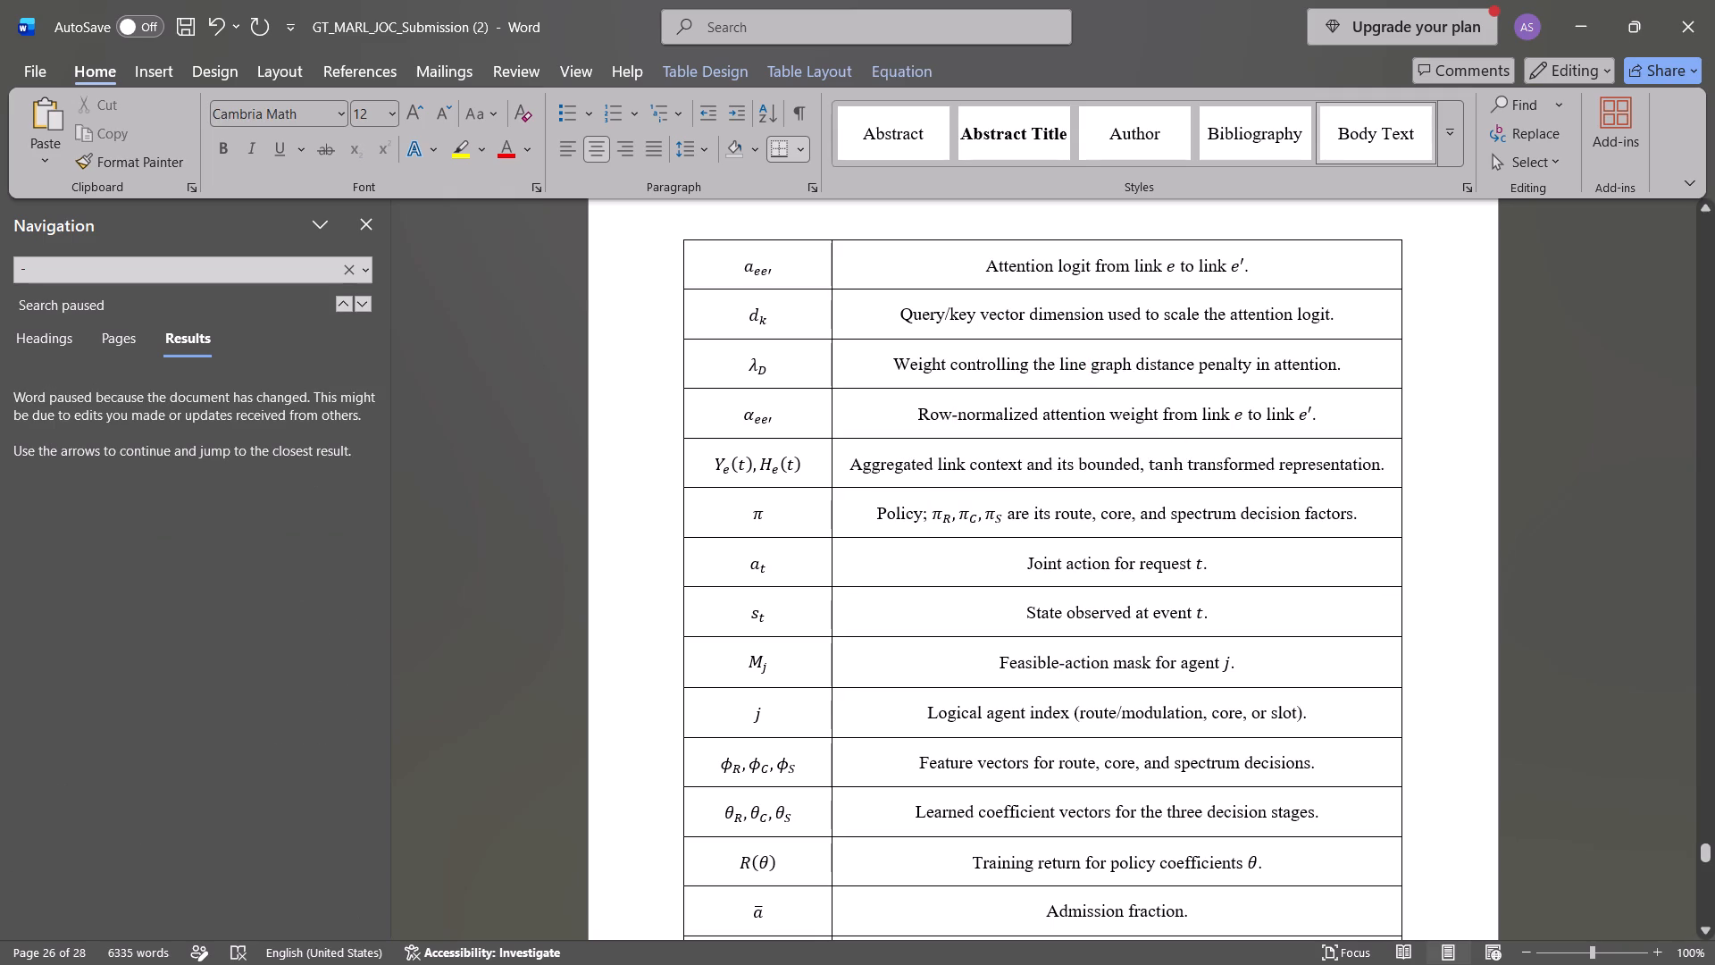
Replace the hyphens in "Row-normalized attention weight" and "Feasible-action mask" with spaces in their symbol definitions.
left_click(957, 413)
key("BackSpace")
key("space")
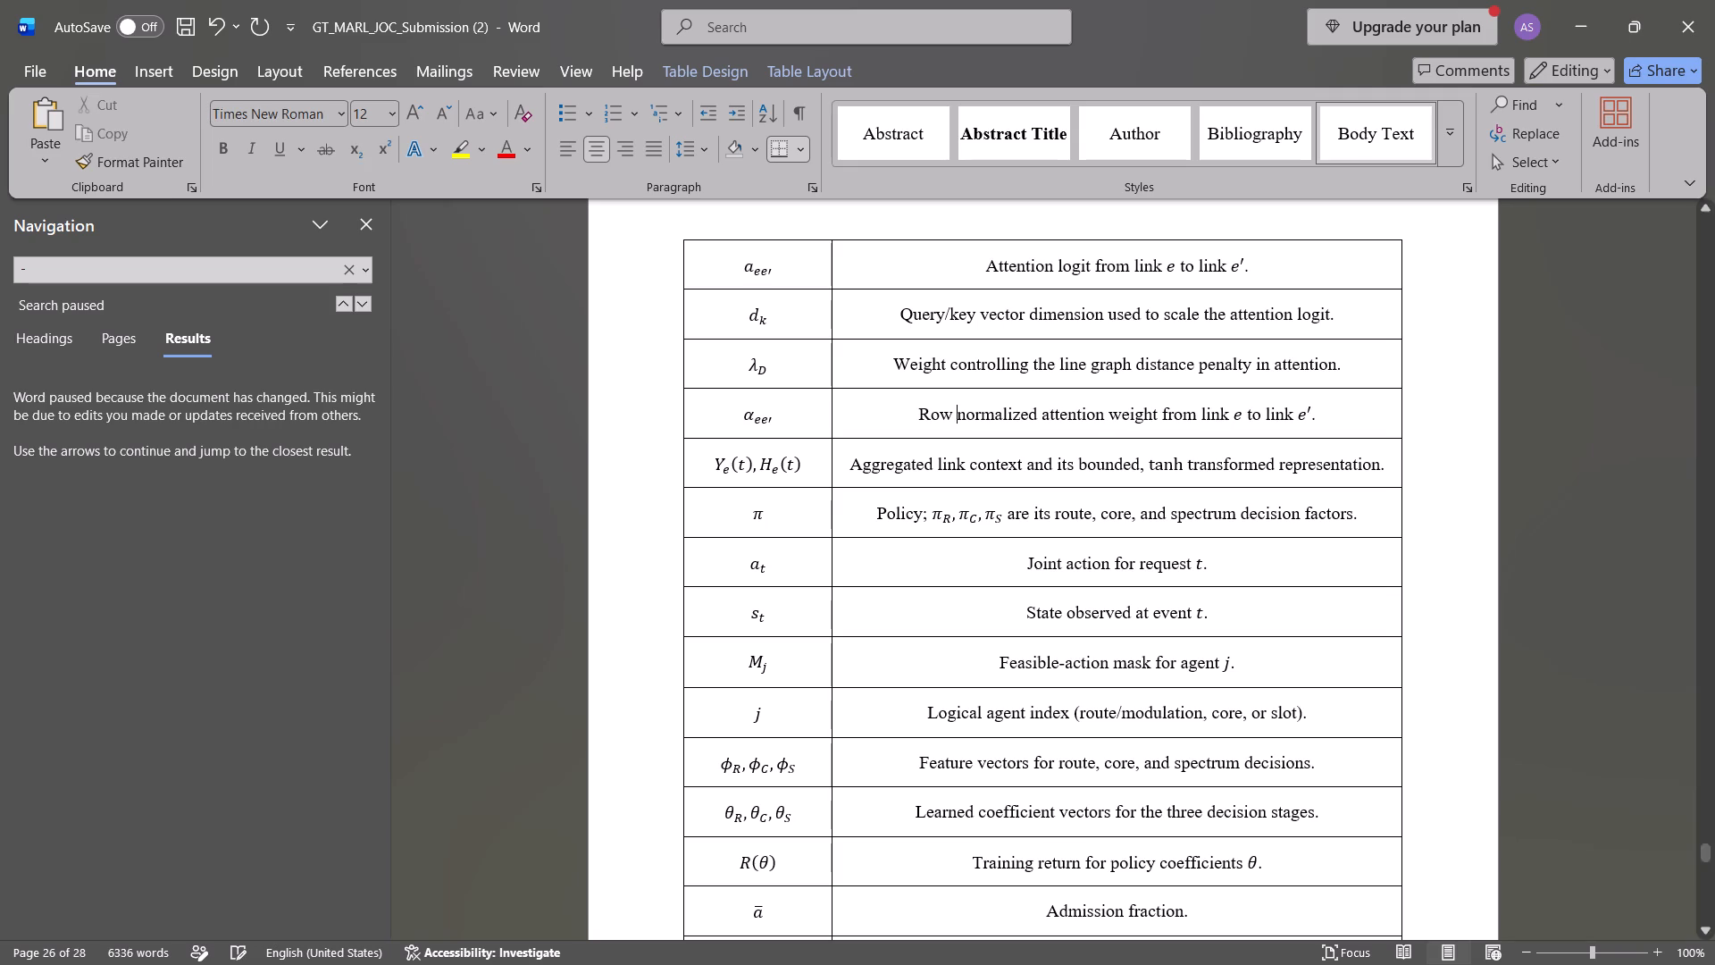
left_click(1070, 667)
key("Left")
key("BackSpace")
key("space")
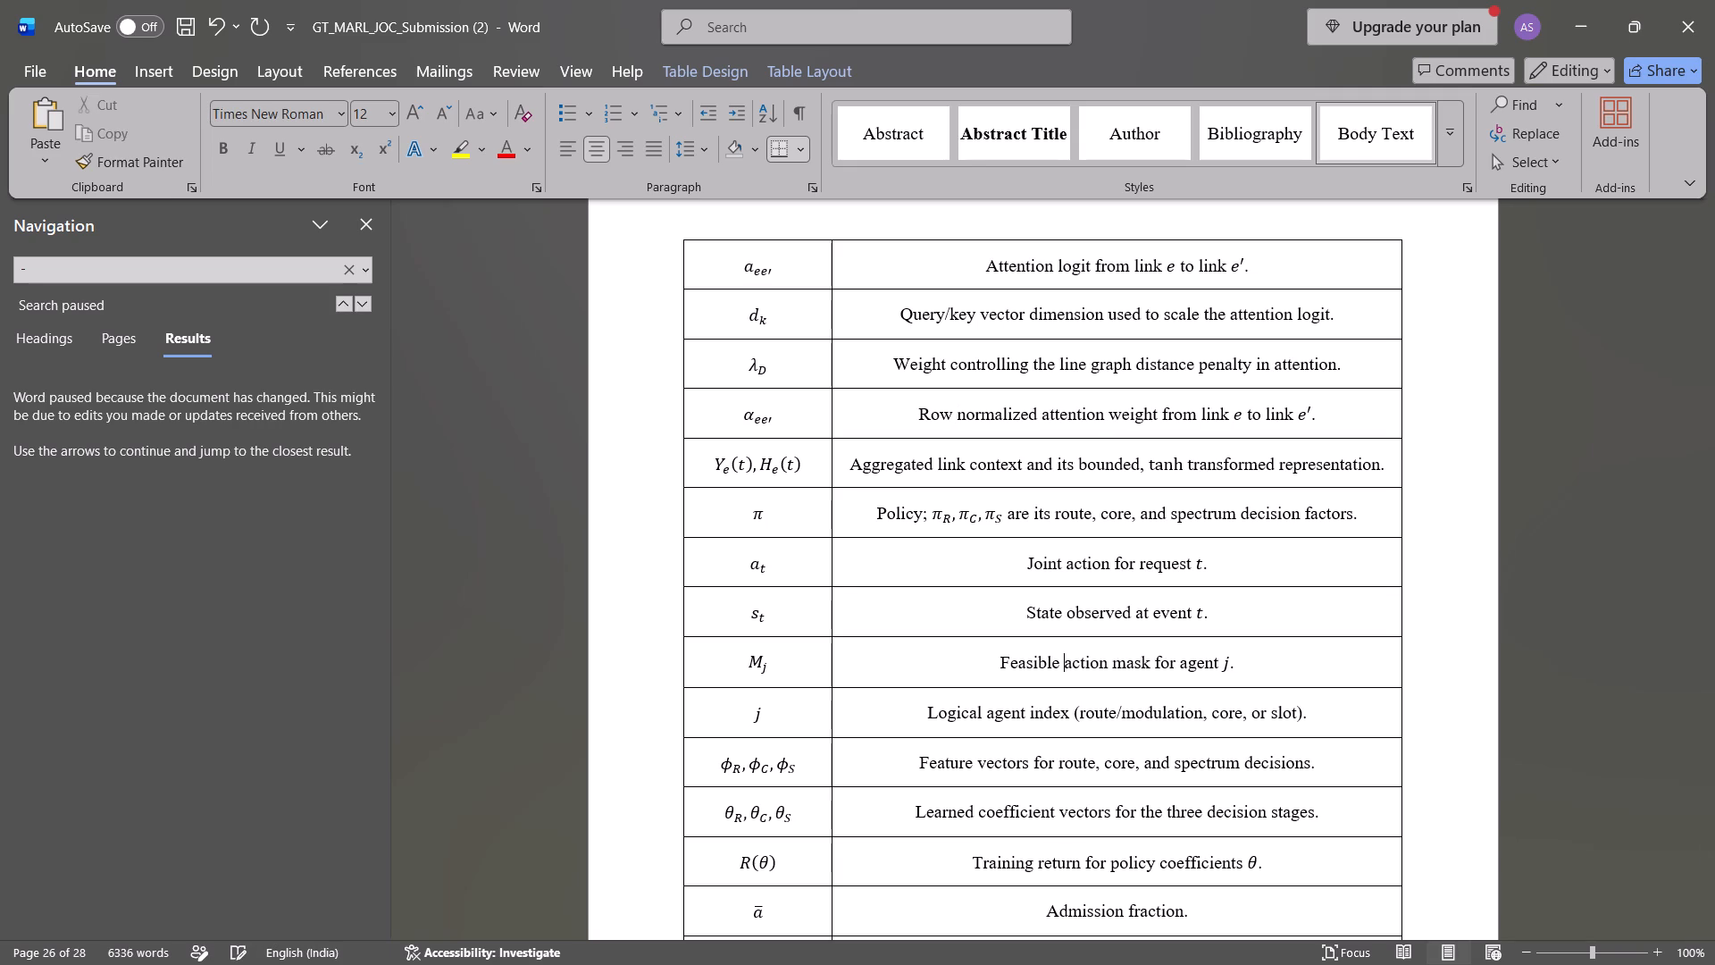
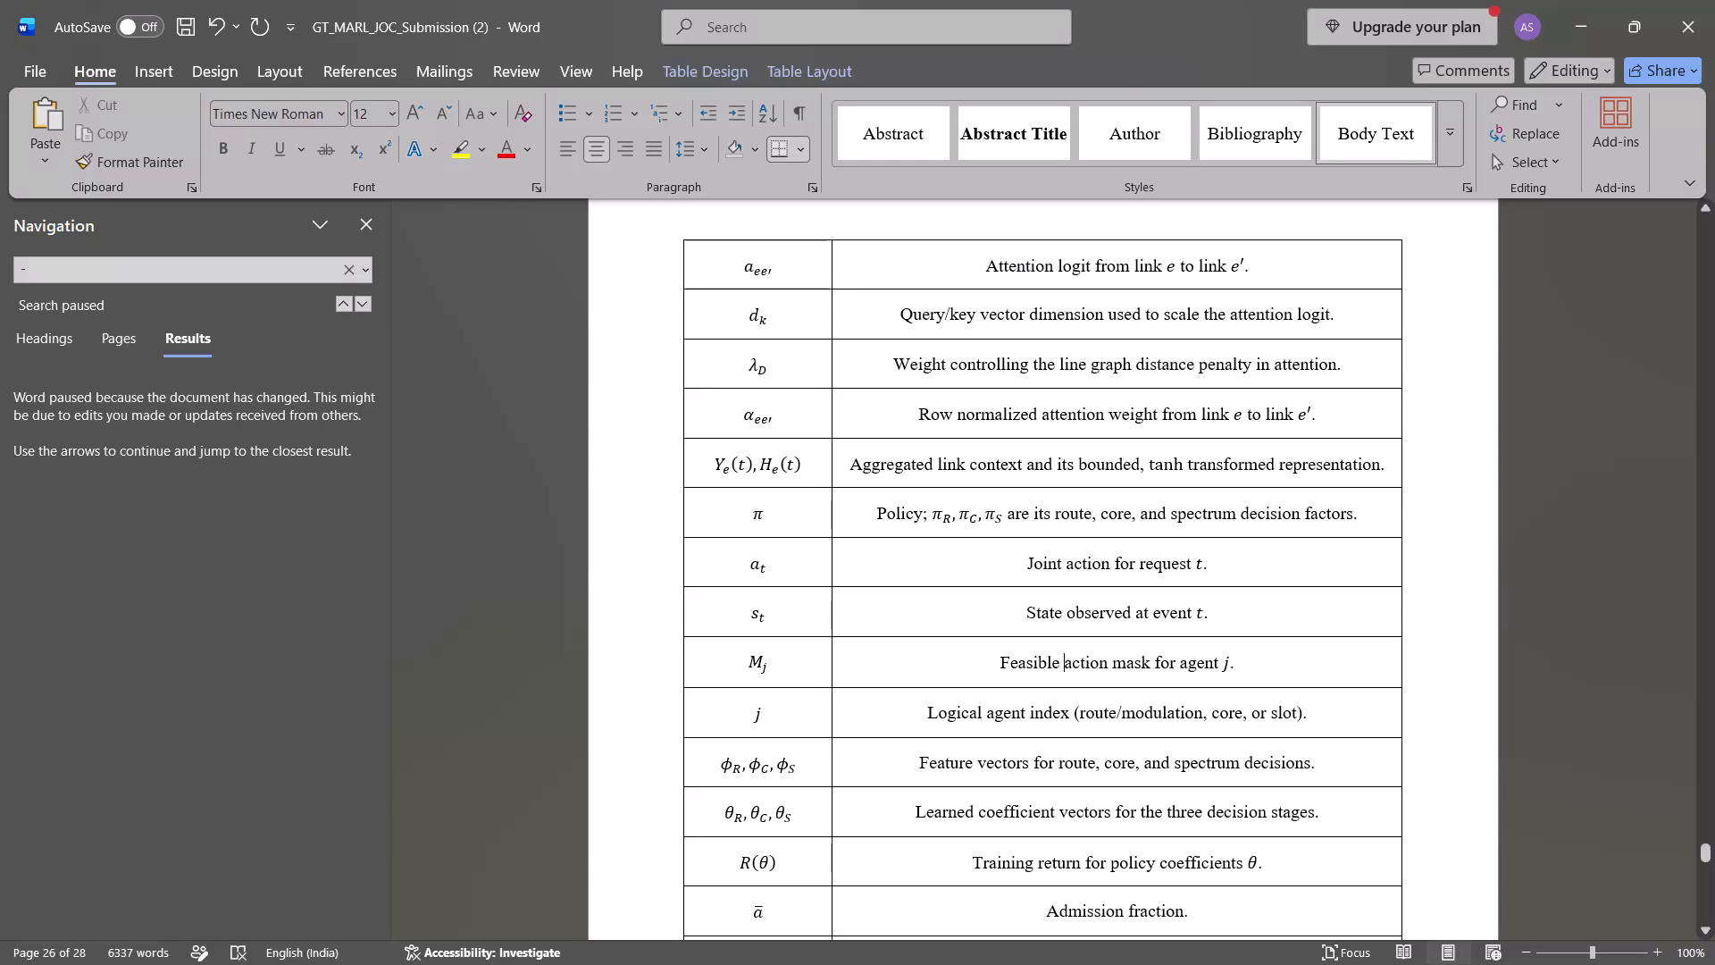
Replace the hyphens in "high-return", "search-distribution" and "Validation-stream" with spaces in their symbol definitions.
left_click(364, 303)
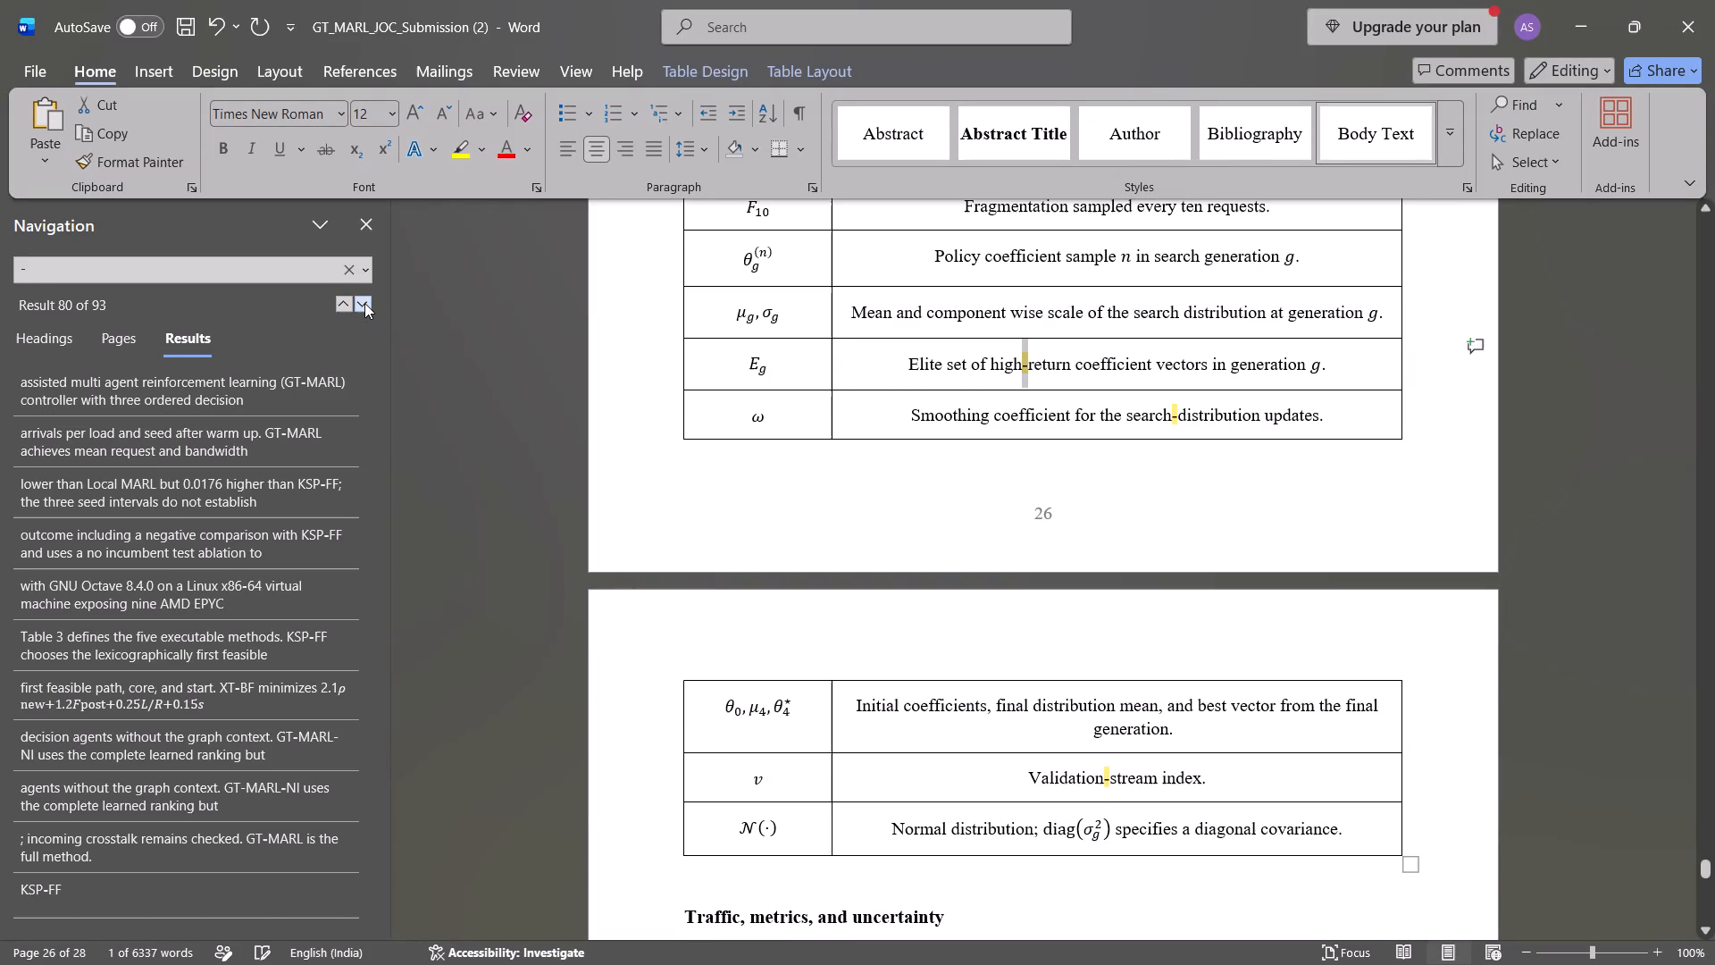
left_click(1026, 358)
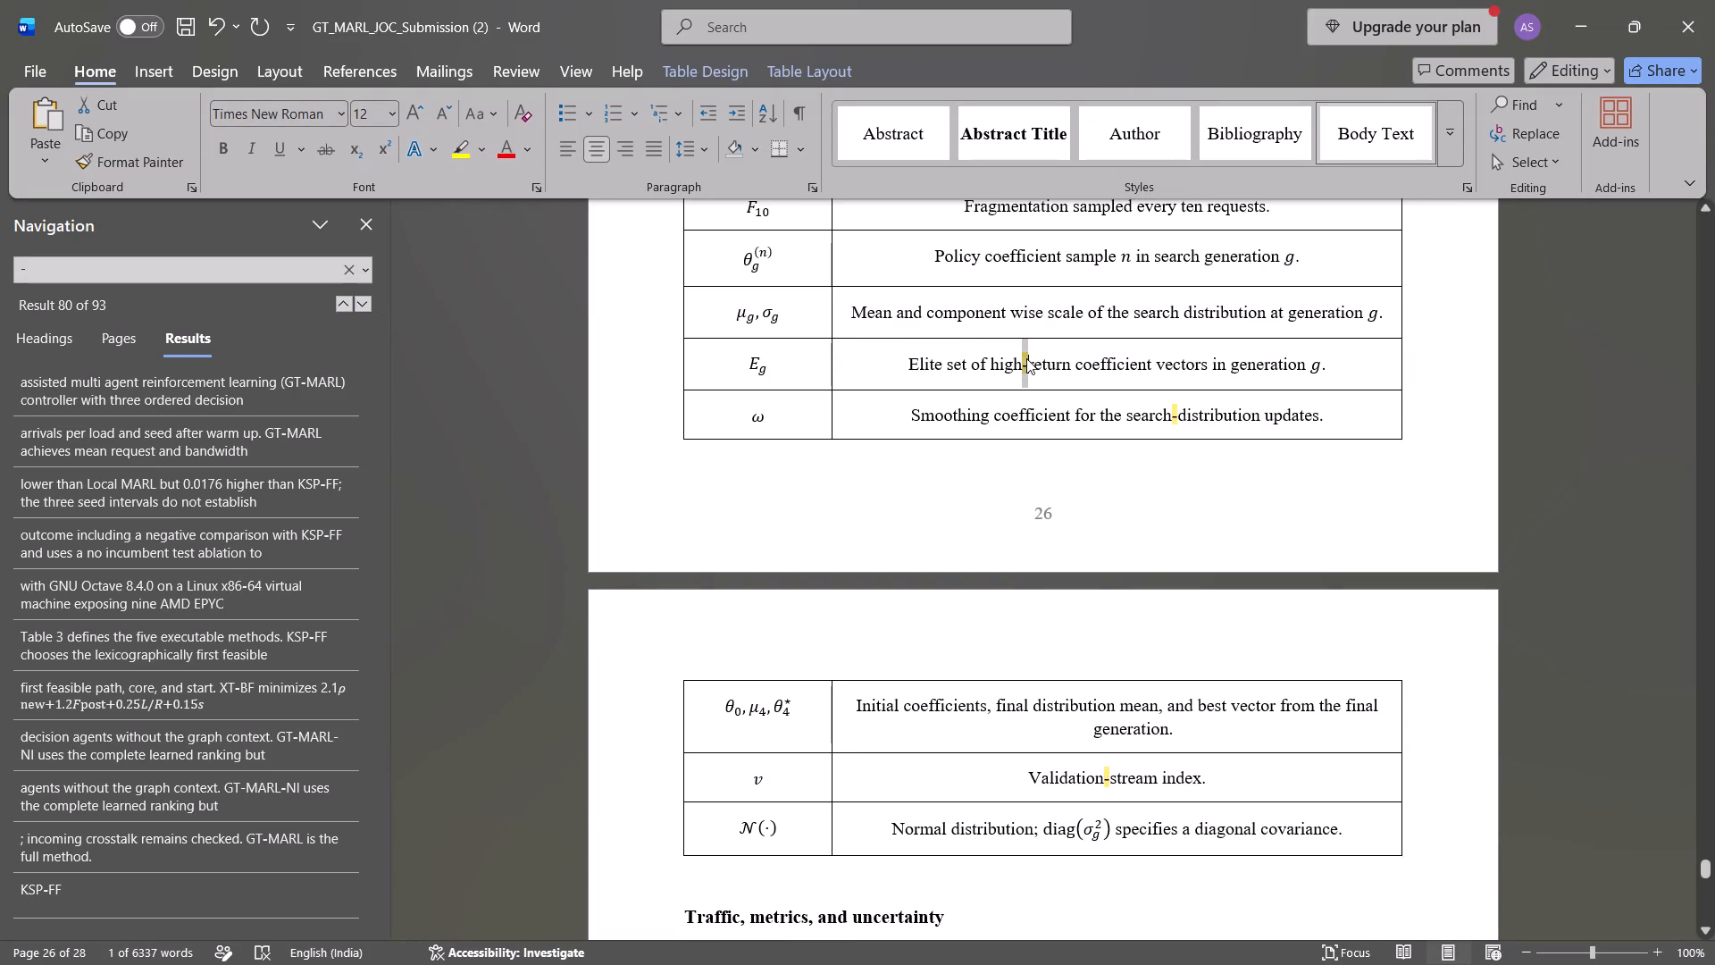
key("BackSpace")
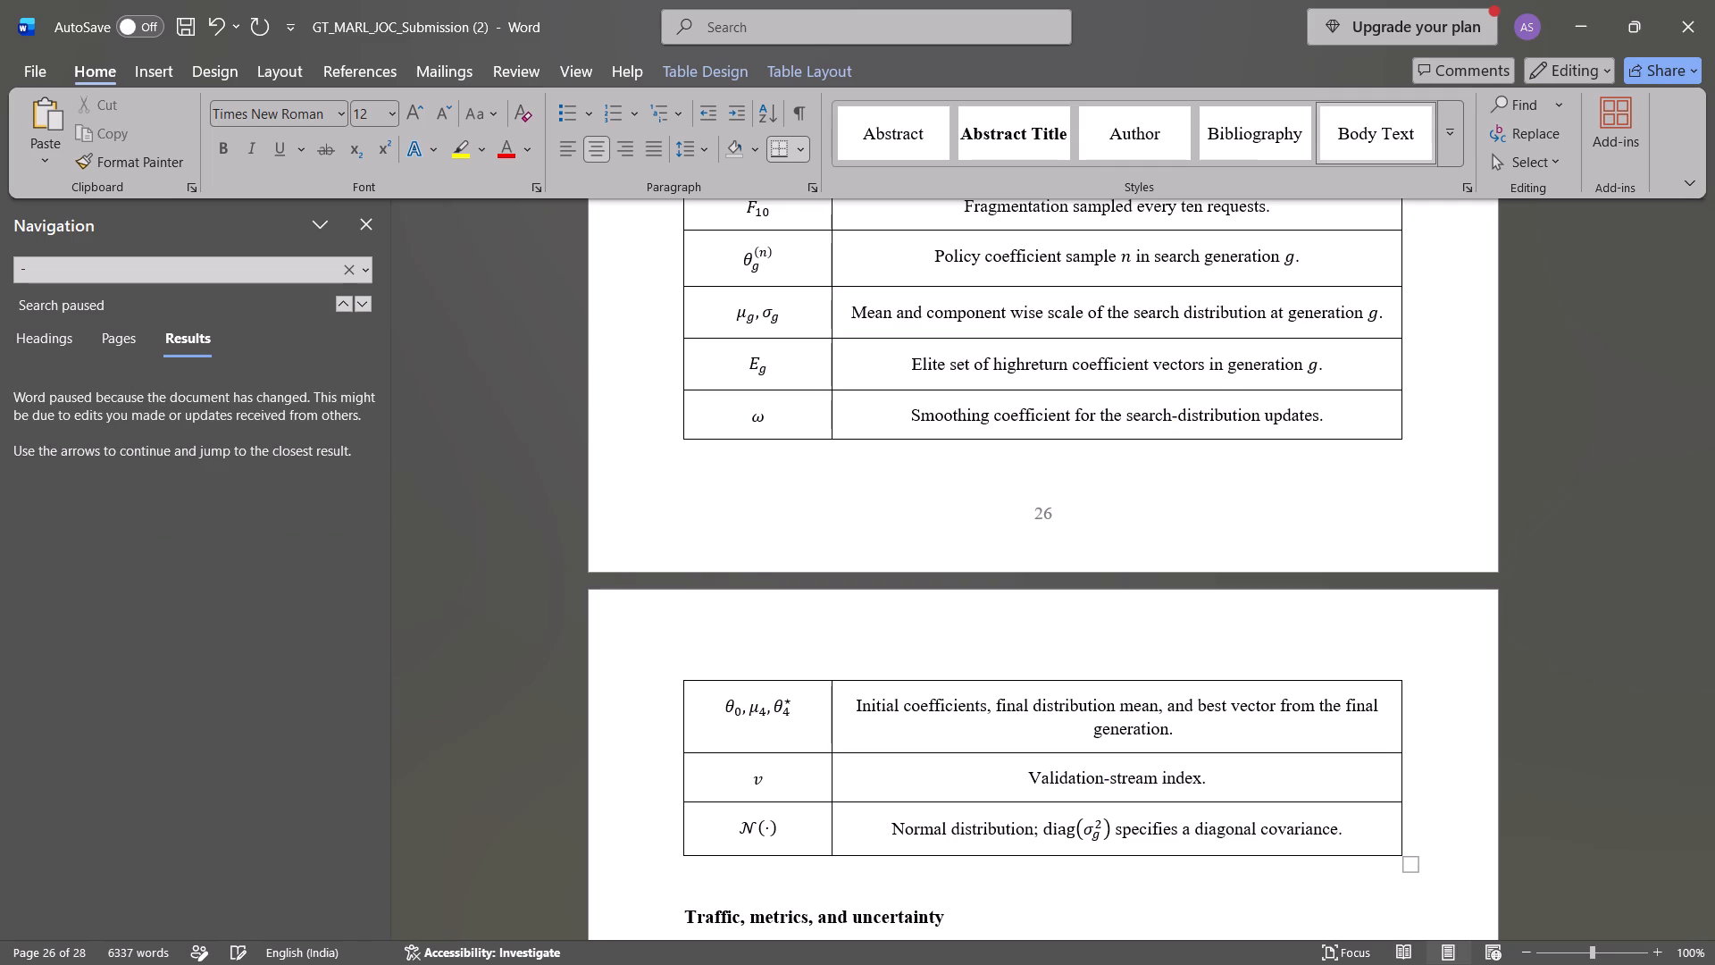
key("space")
left_click(1179, 422)
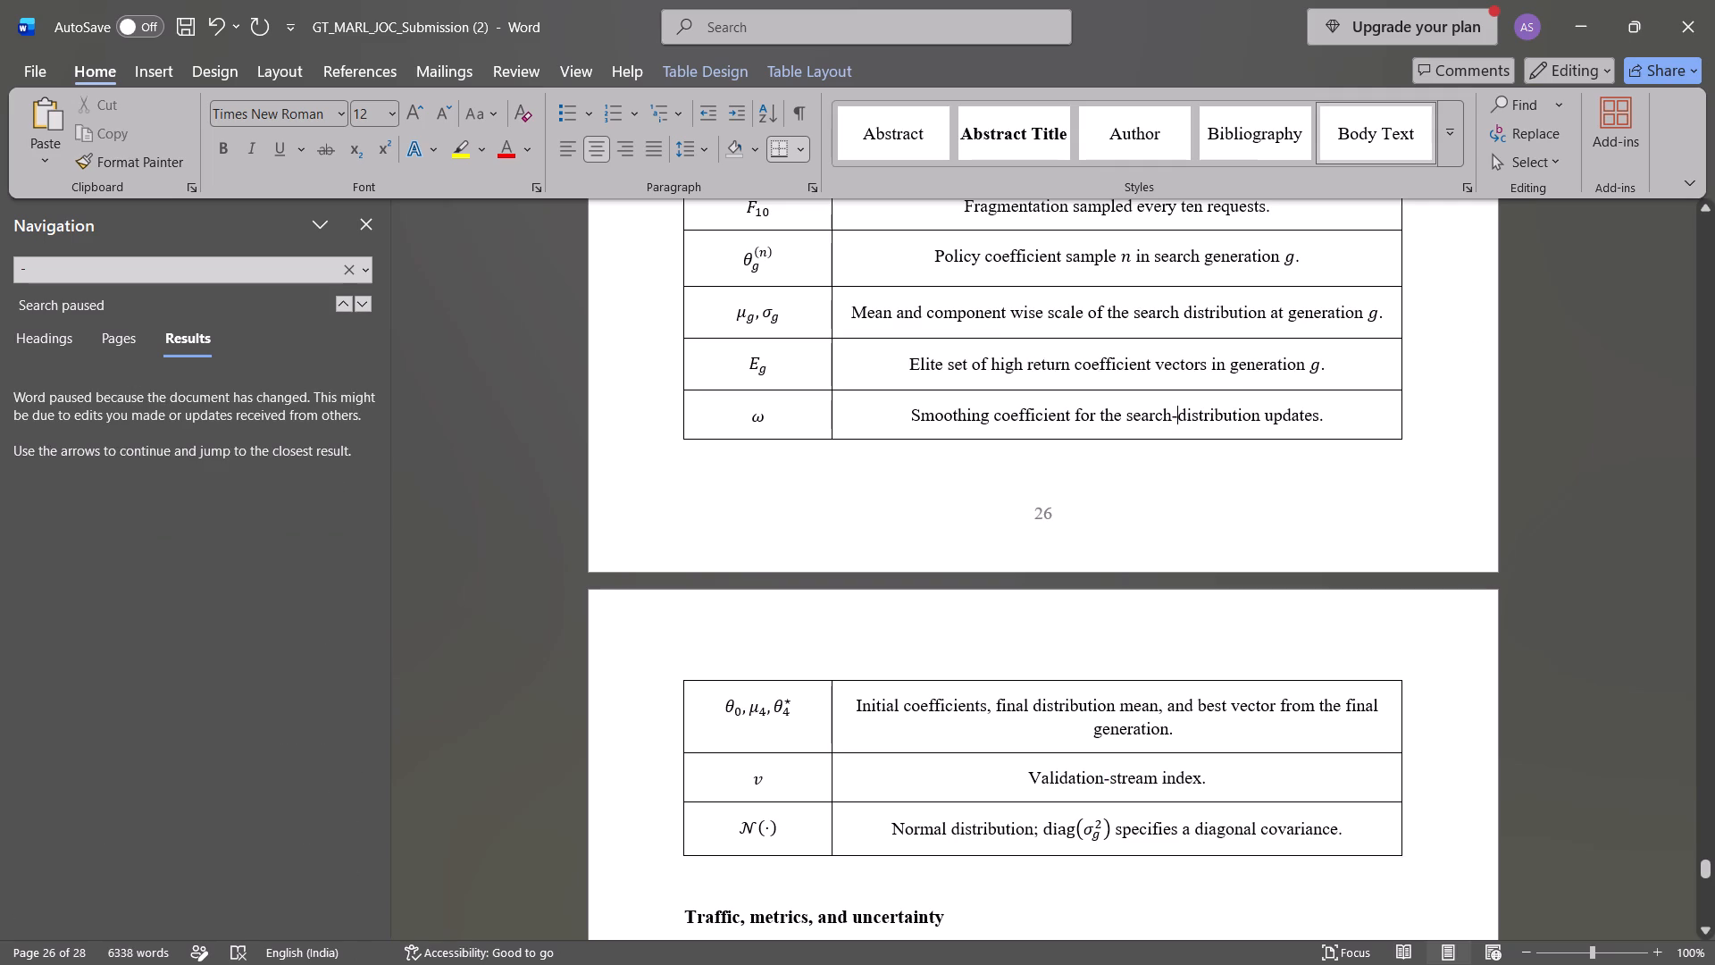
key("BackSpace")
key("space")
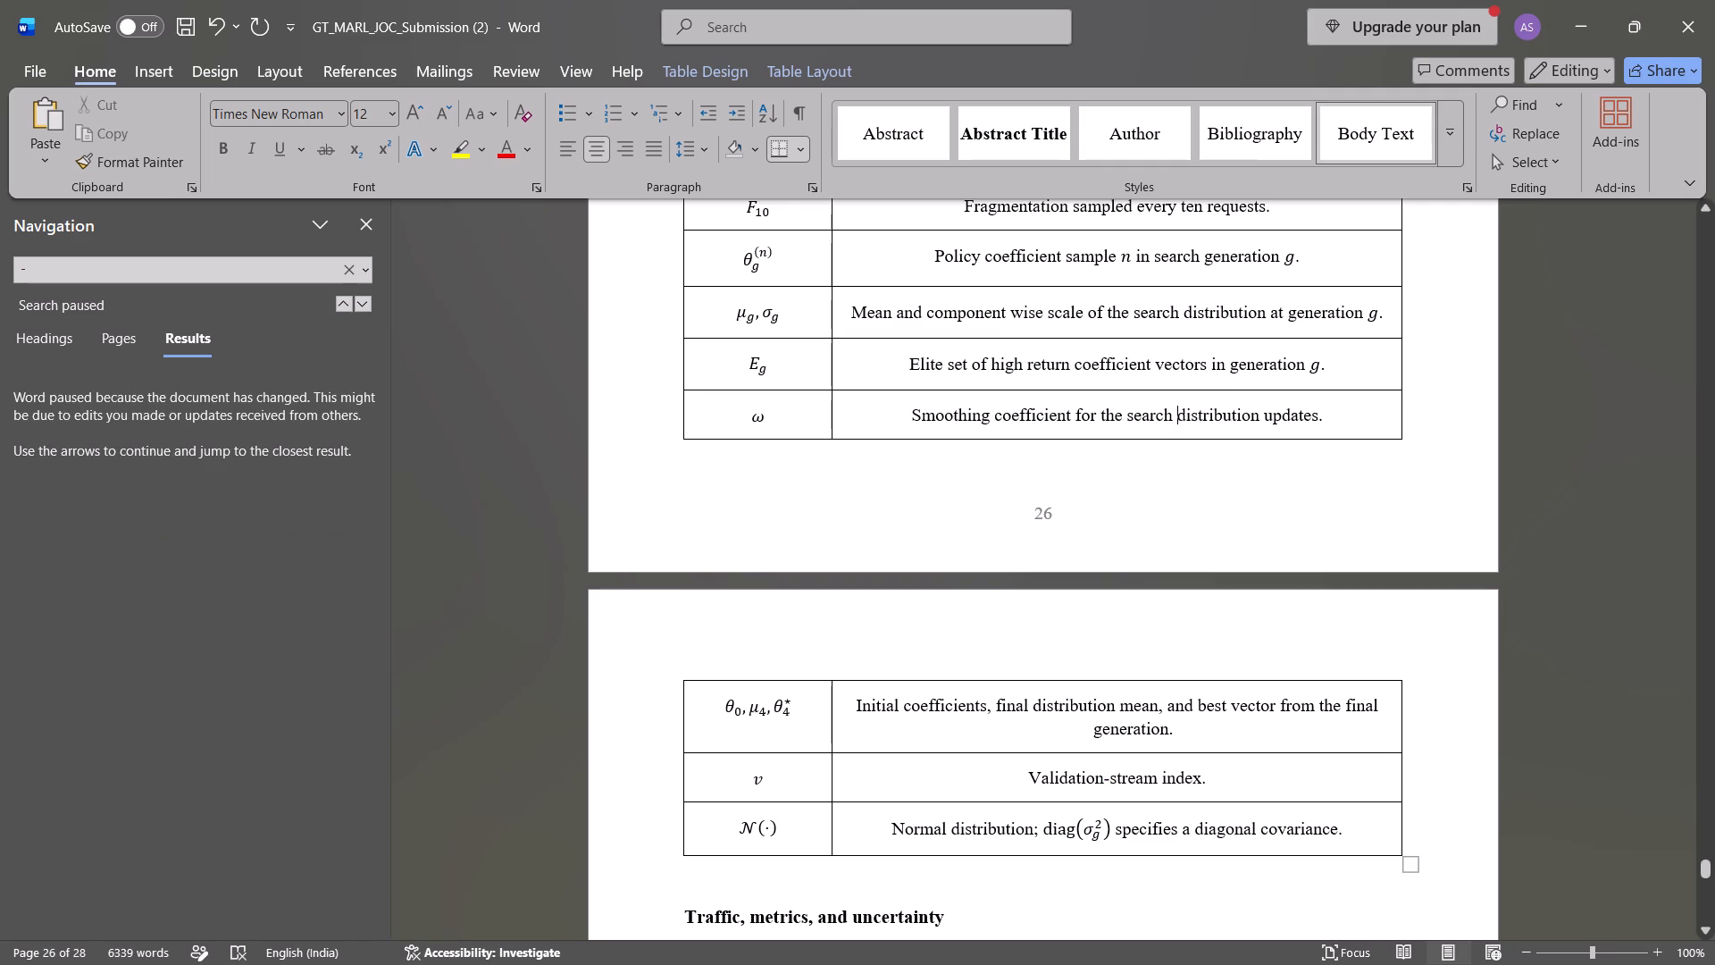
left_click(1108, 779)
key("BackSpace")
key("space")
Replace the hyphens in "holding-time unit" and "blocking-probability equation" with spaces in the Traffic, metrics, and uncertainty table.
scroll(1076, 835, "down", 1)
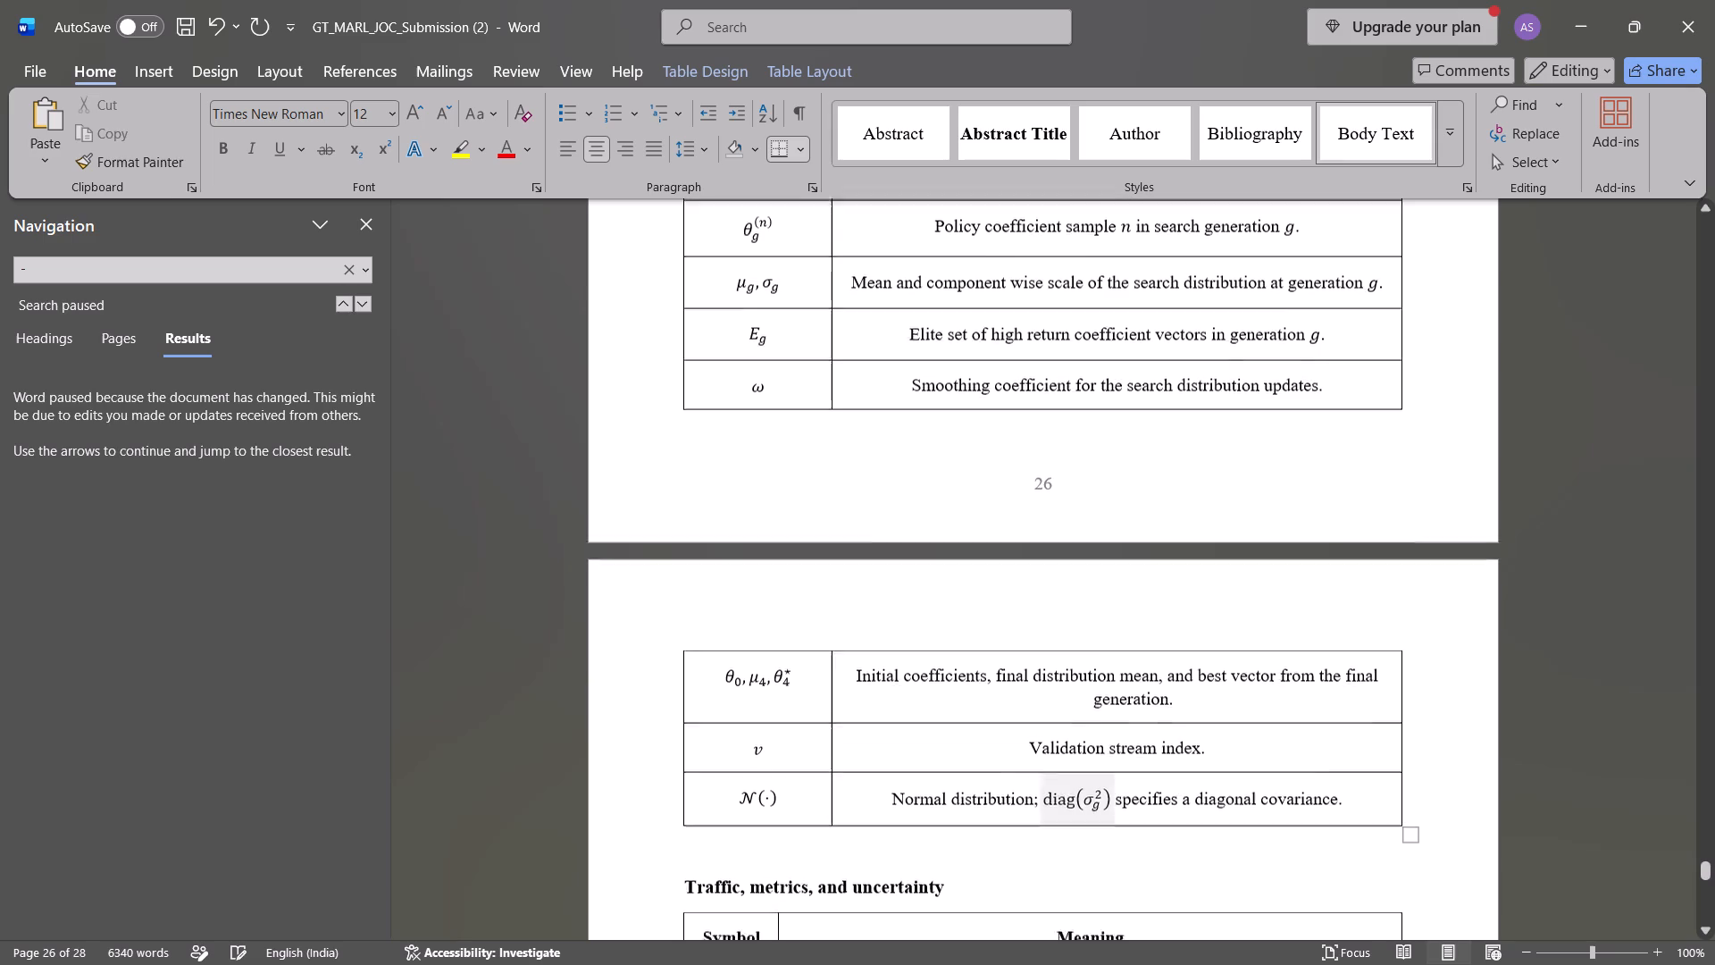
scroll(1076, 835, "down", 1)
left_click(869, 725)
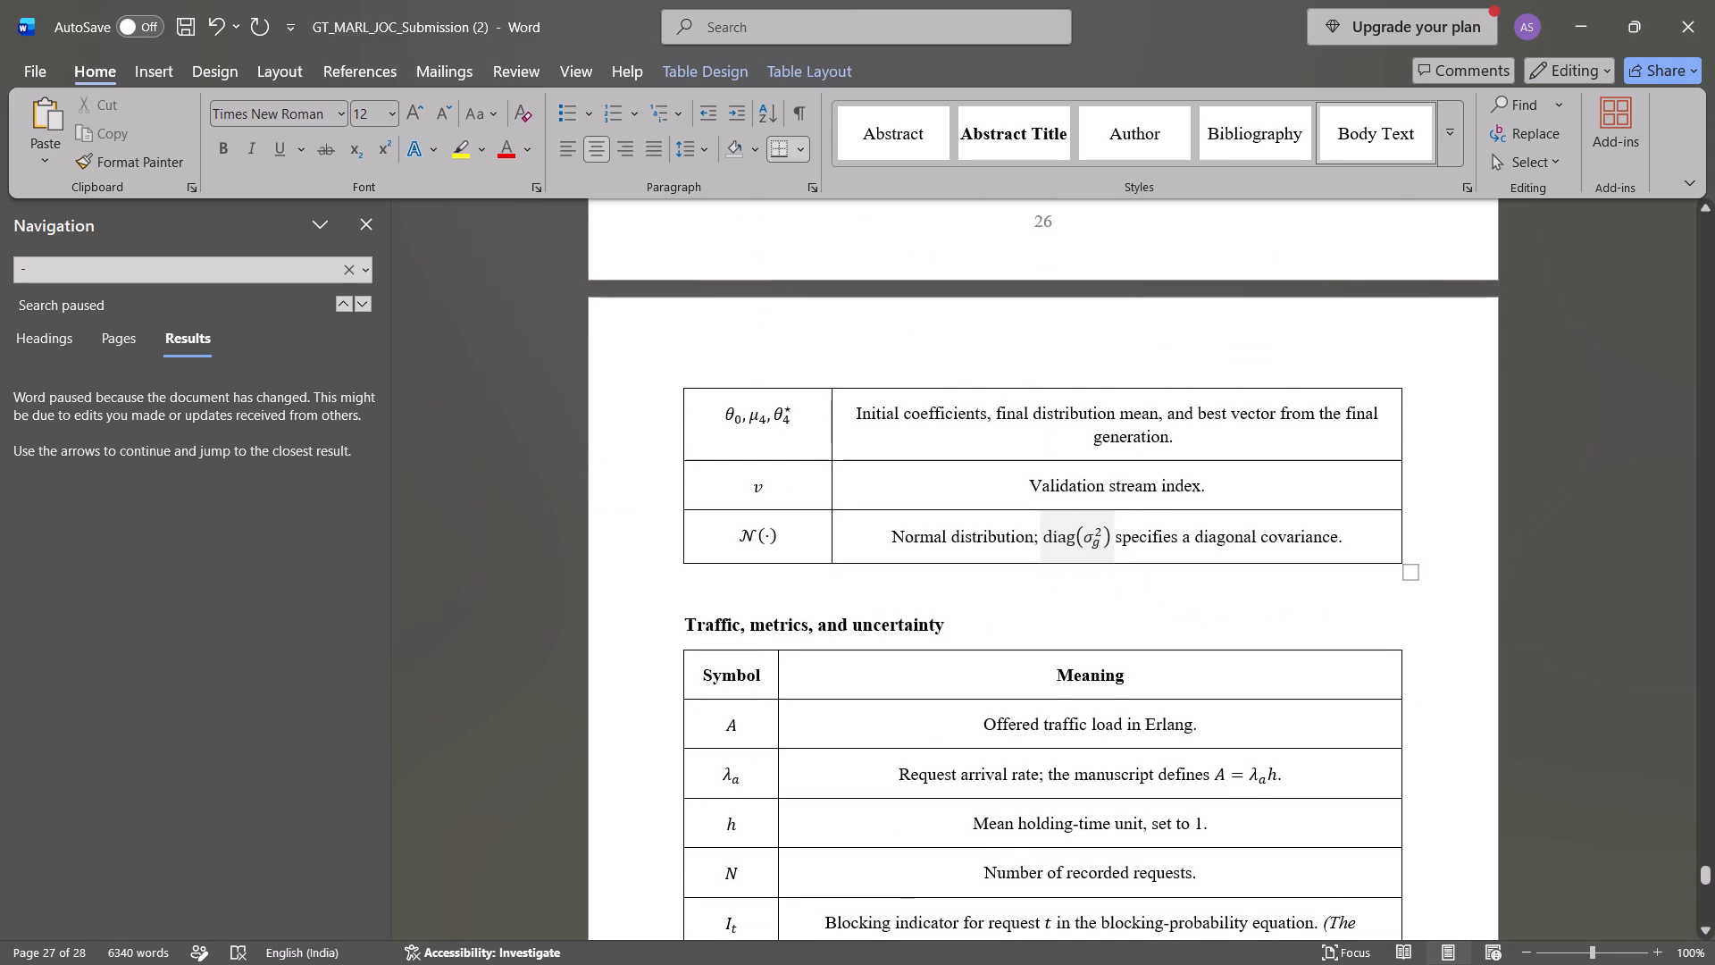
scroll(869, 725, "down", 1)
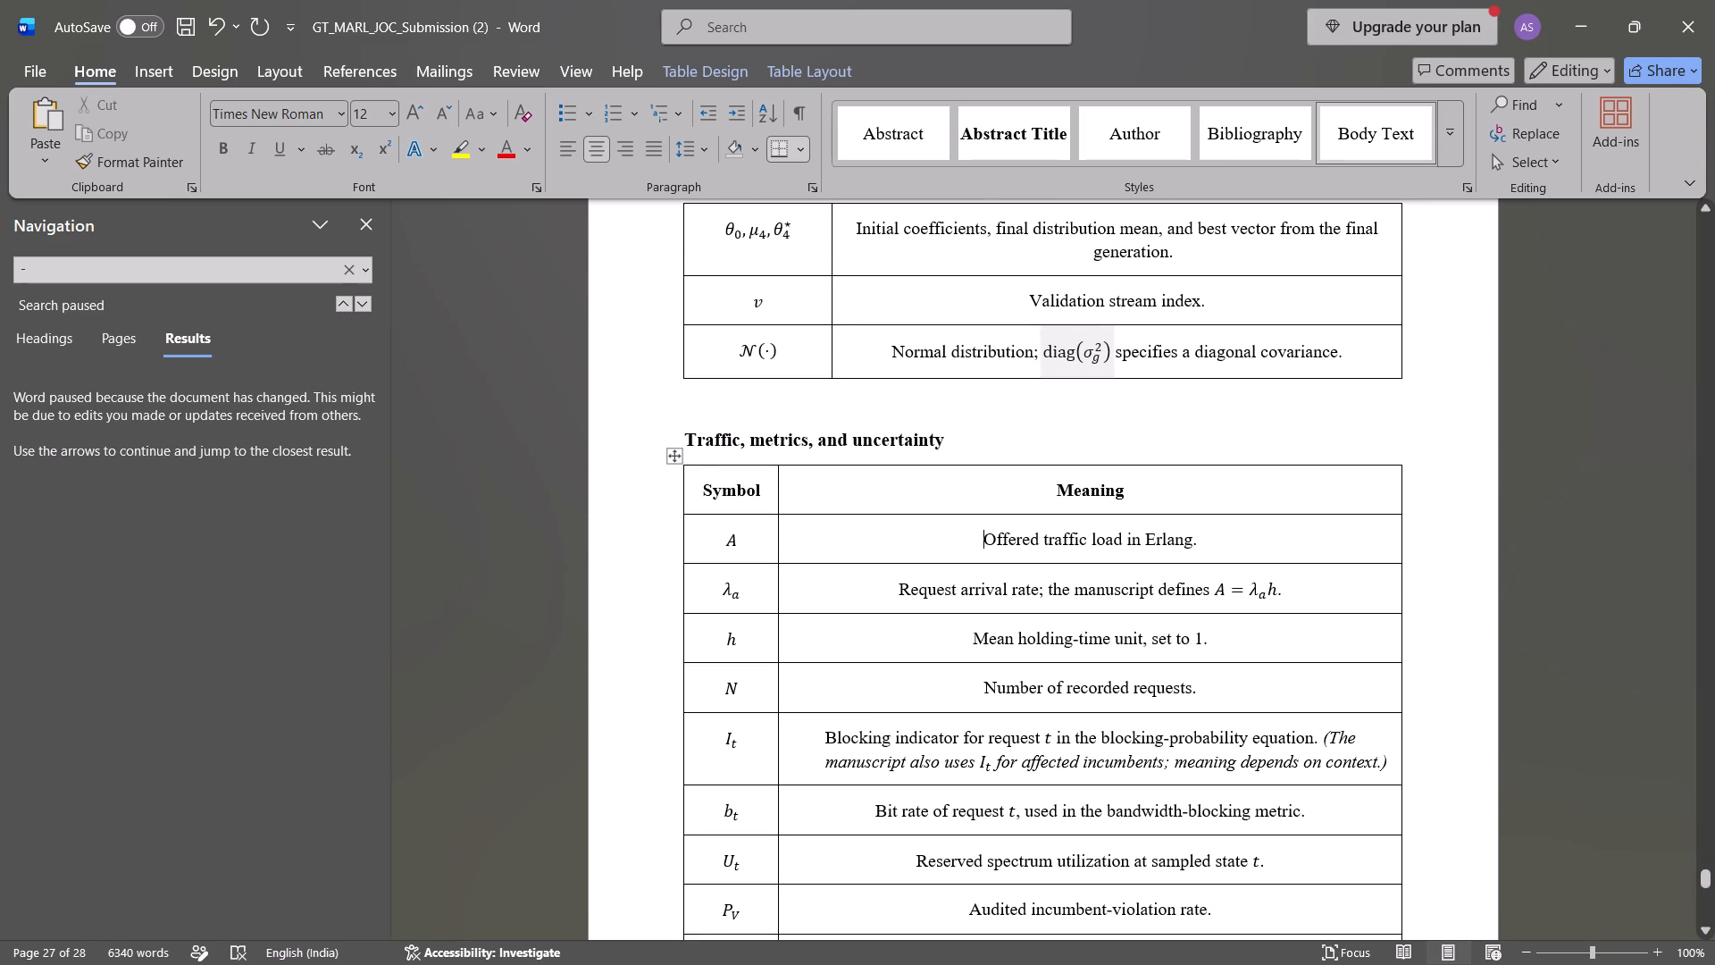
left_click(364, 300)
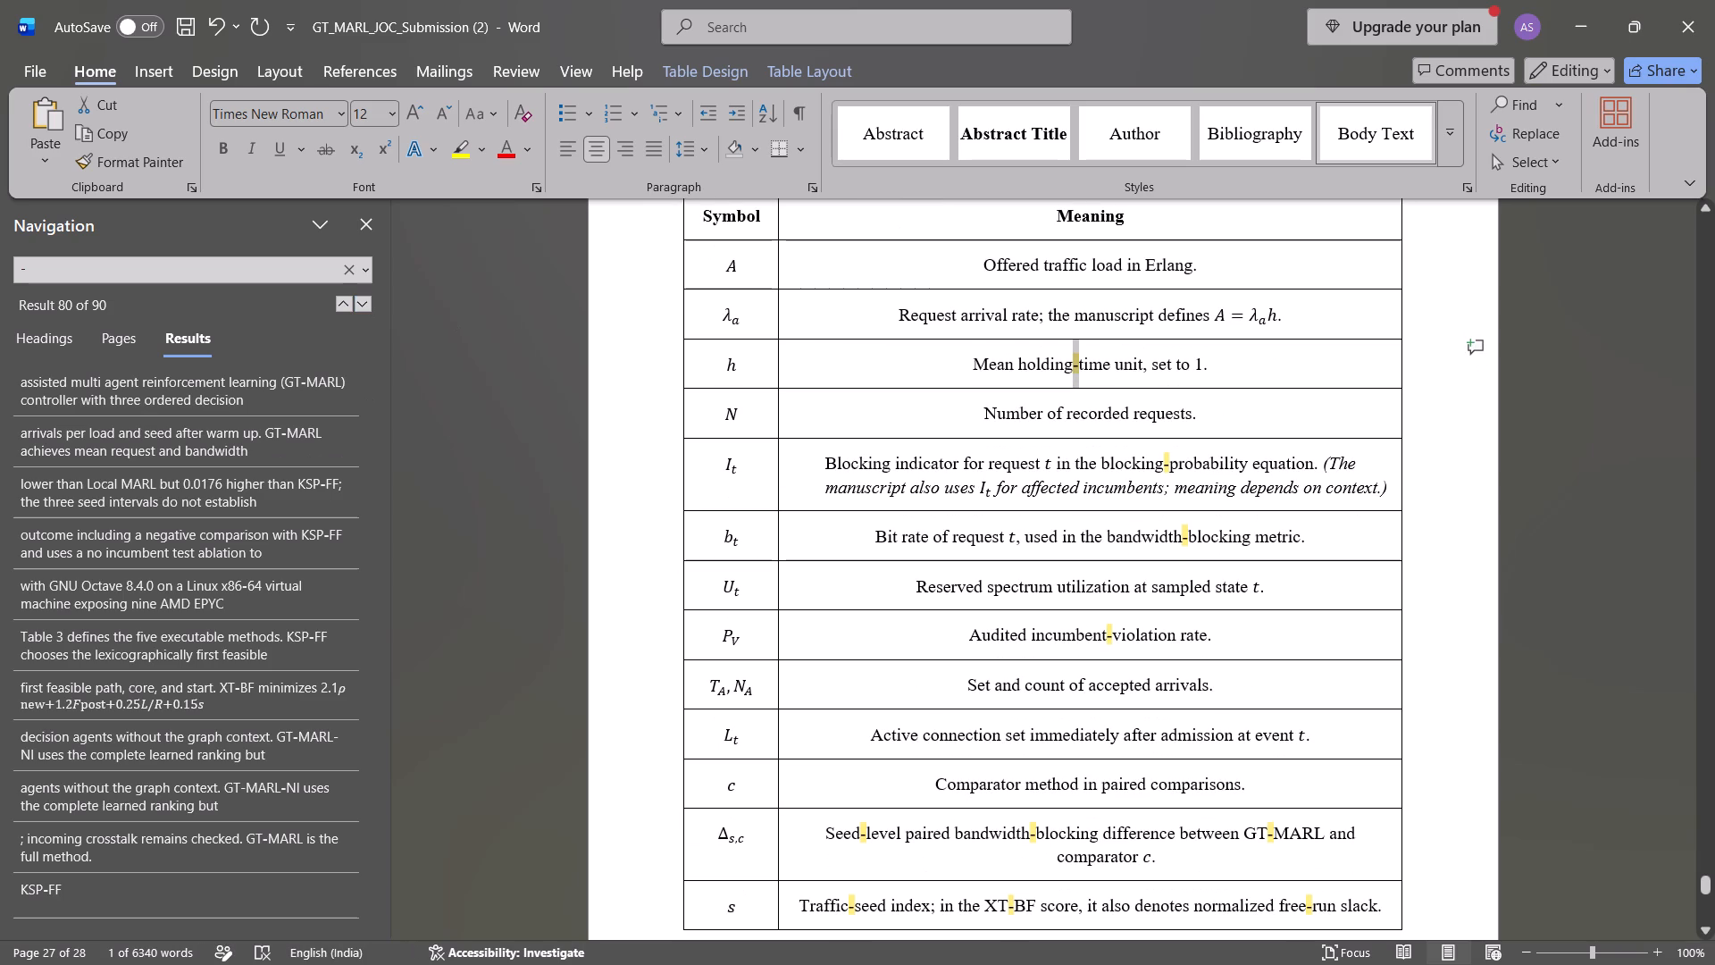
left_click(1075, 367)
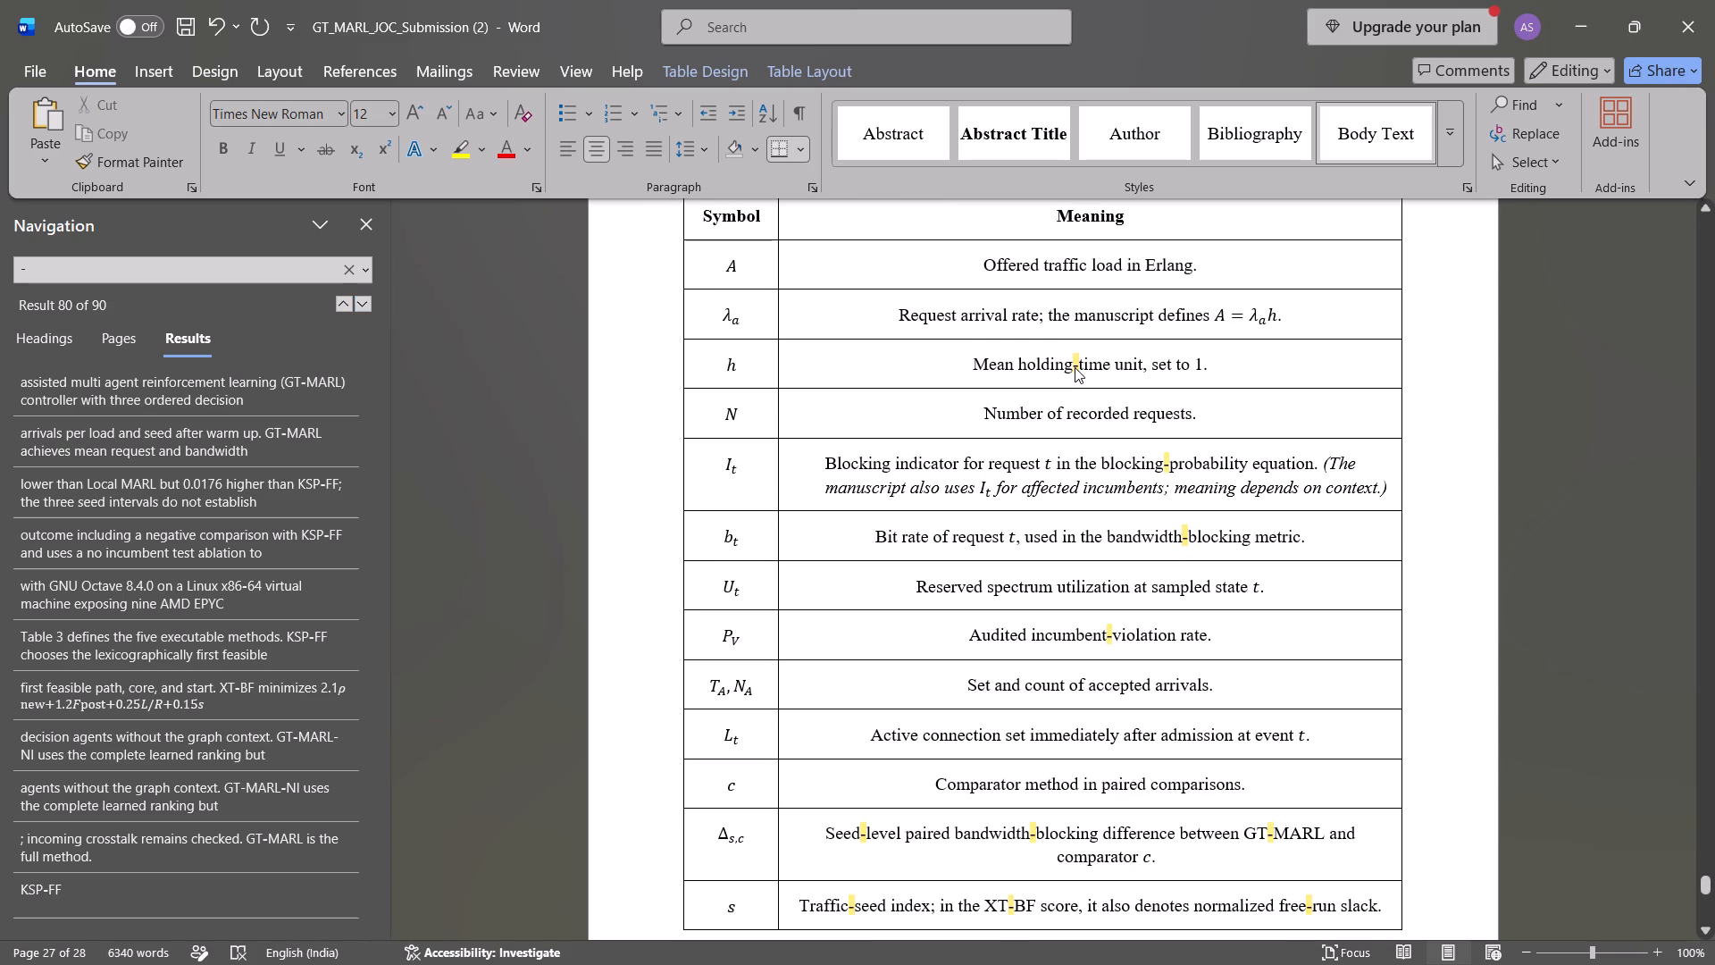
left_click(1076, 367)
key("BackSpace")
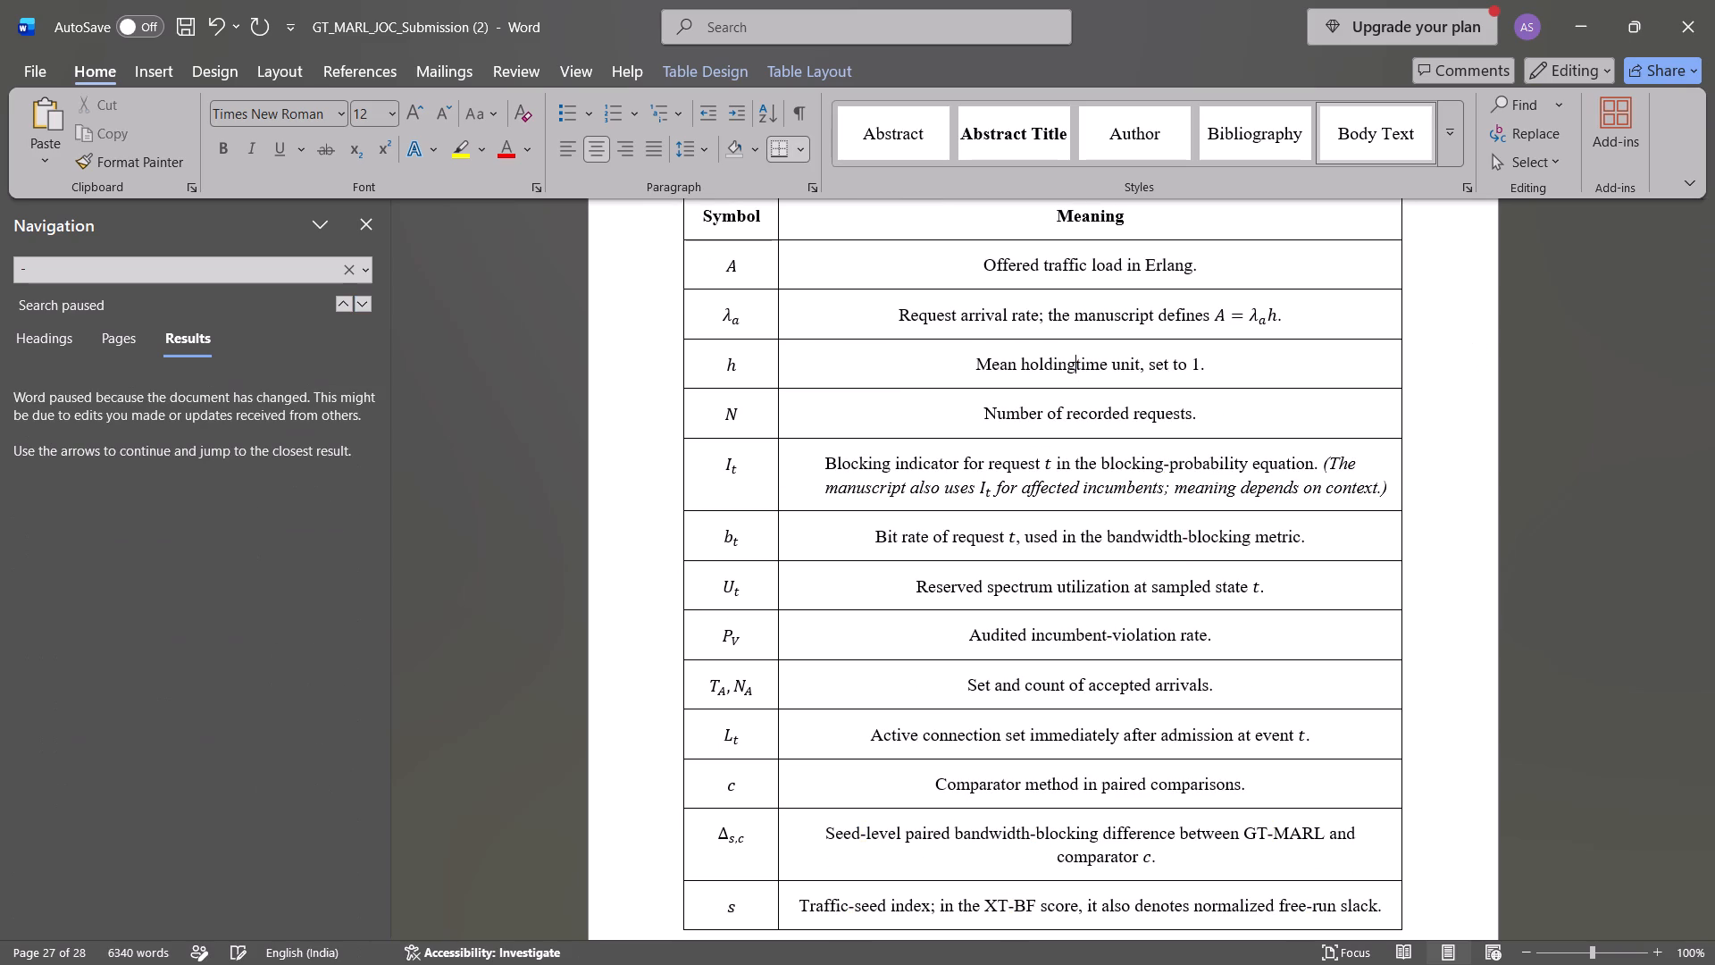
key("space")
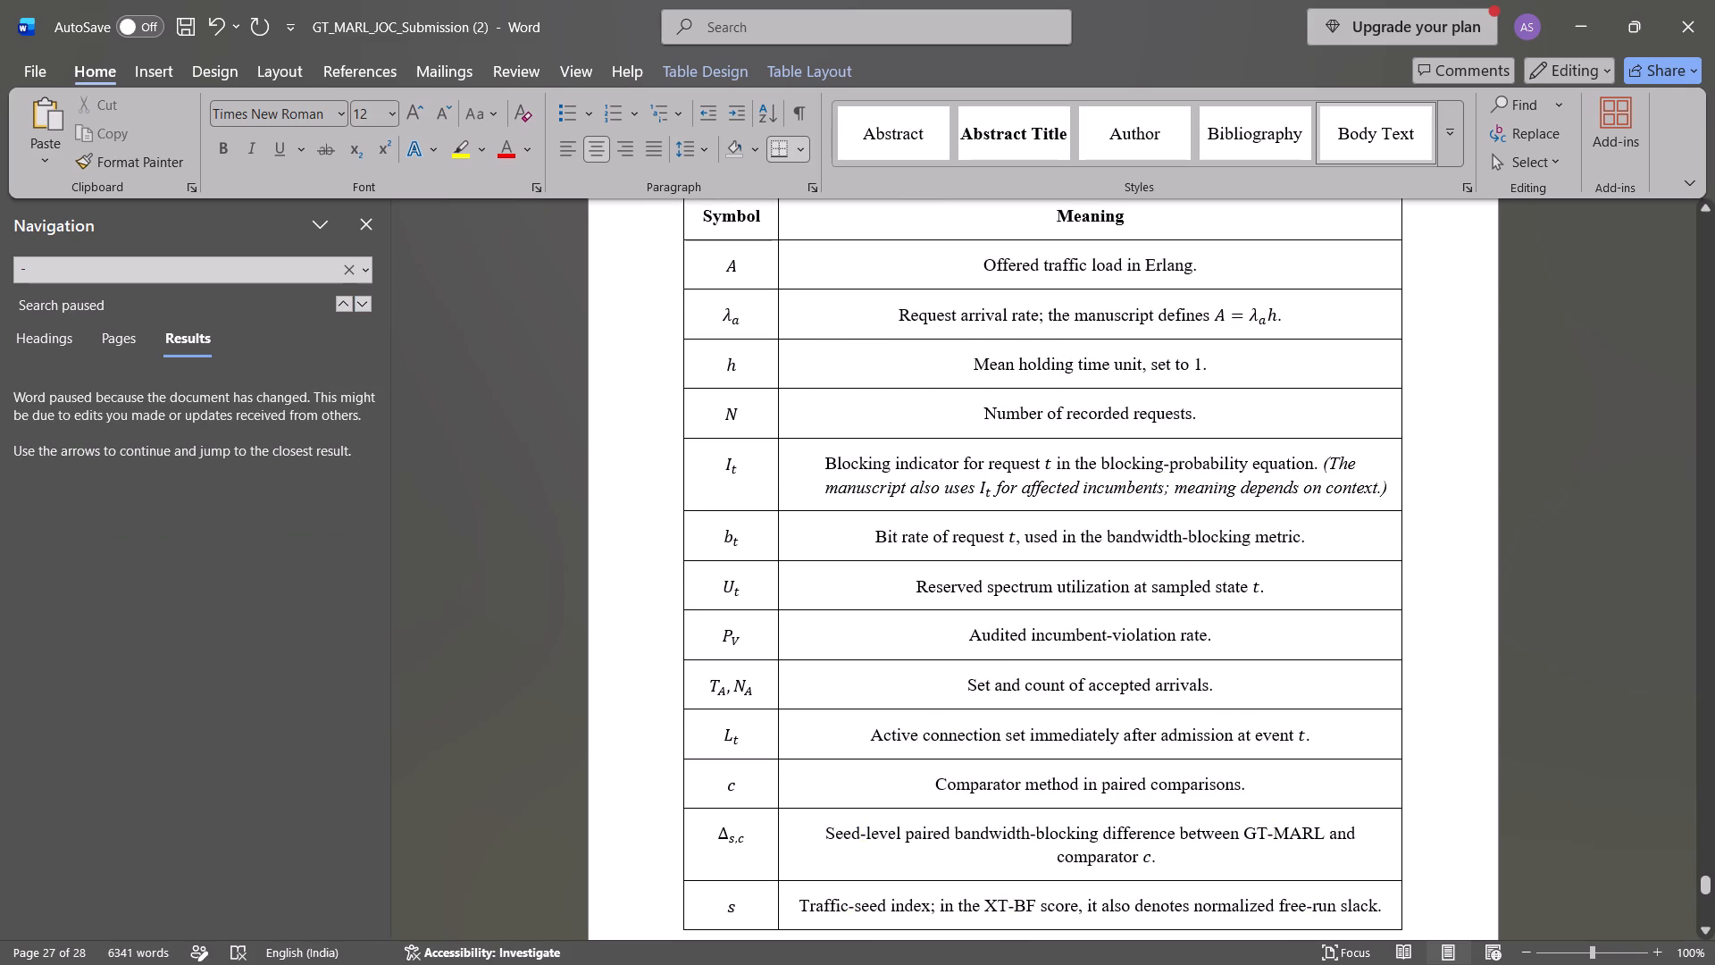
left_click(1167, 466)
key("BackSpace")
key("space")
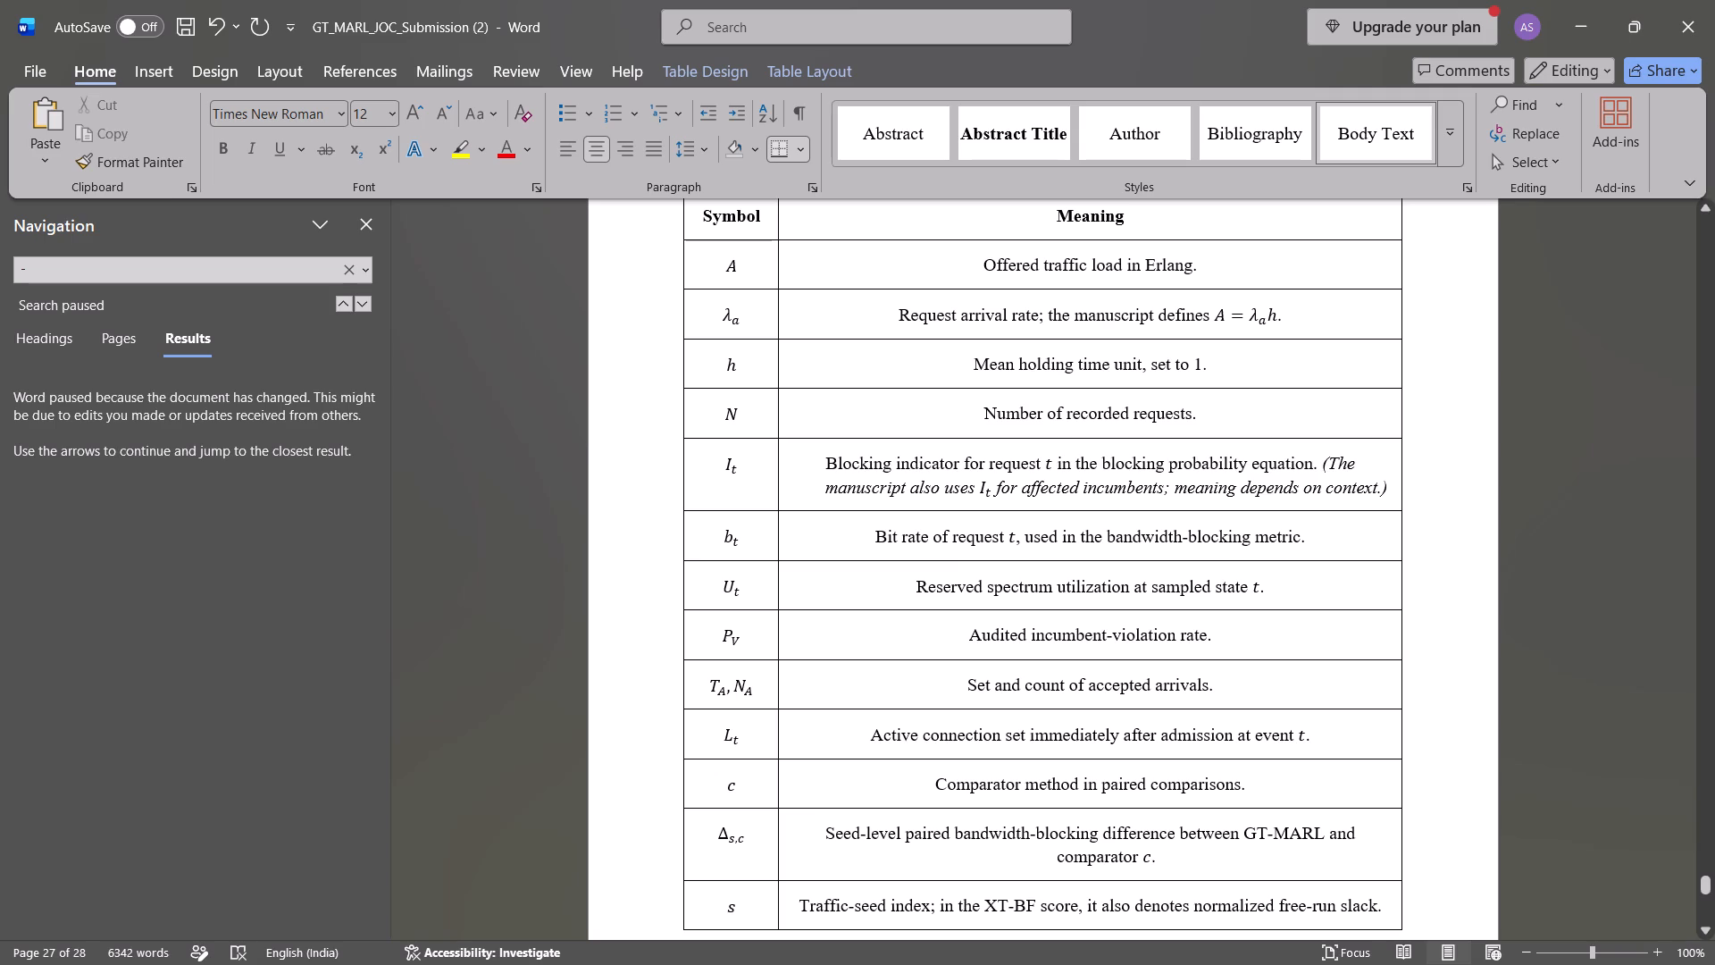
Replace the hyphens in "bandwidth-blocking metric" and "incumbent-violation rate" with spaces in their symbol definitions.
left_click(1187, 538)
key("BackSpace")
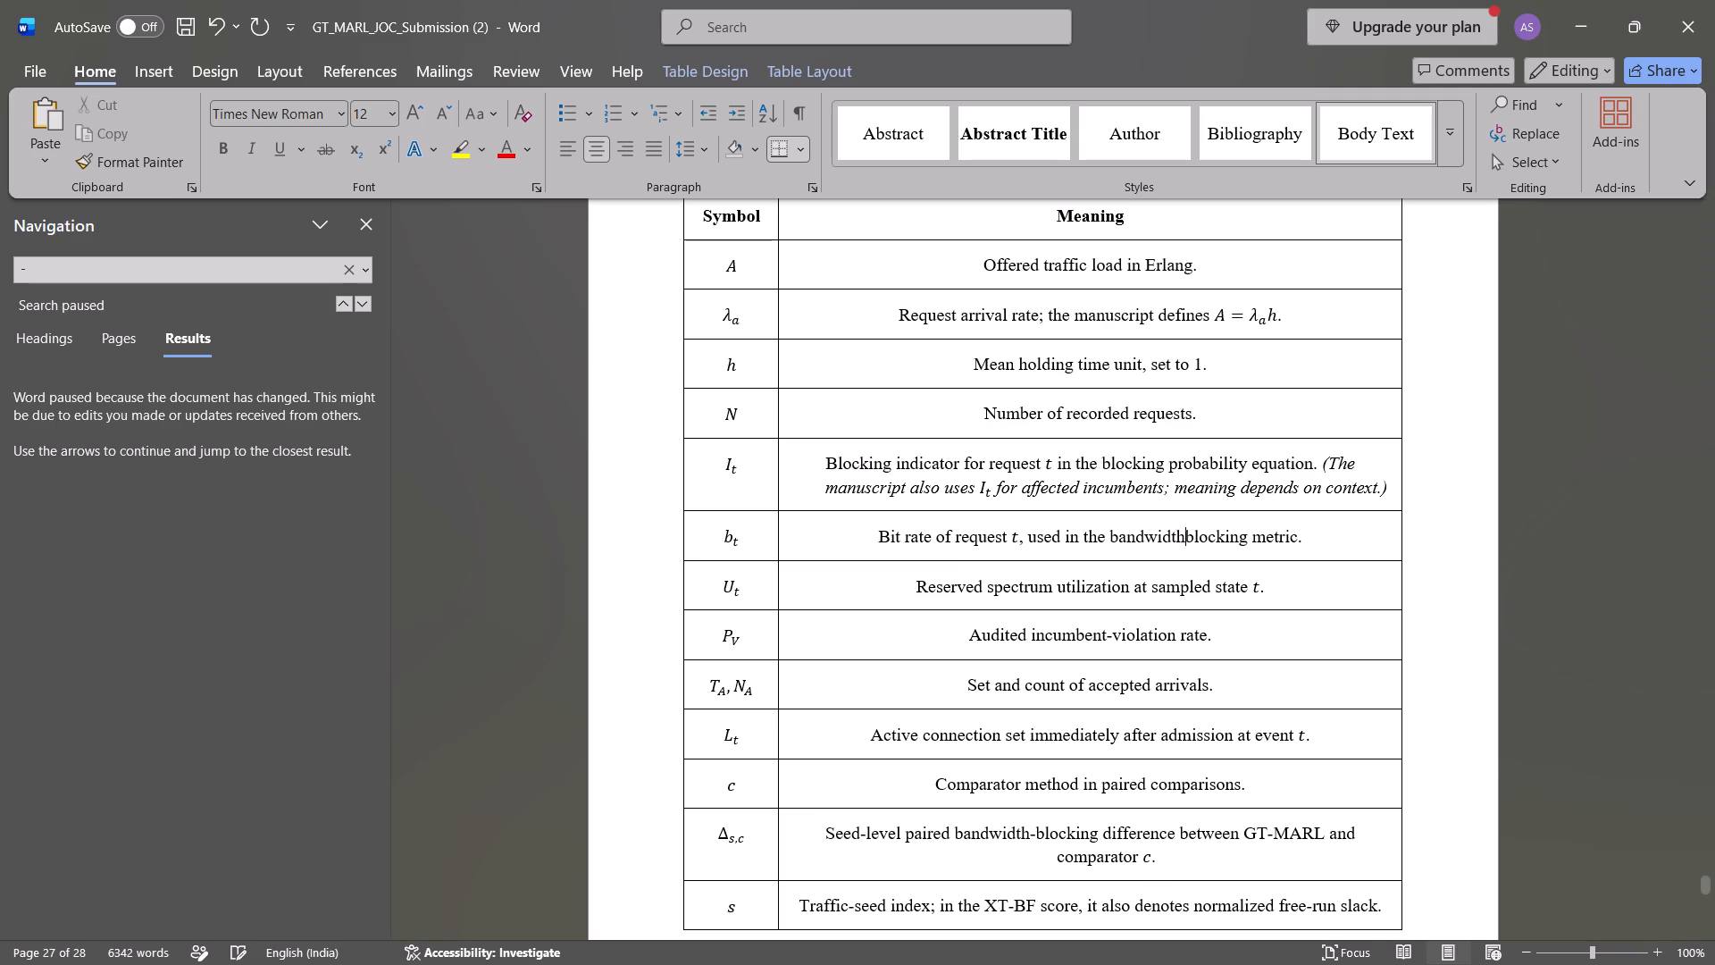
key("space")
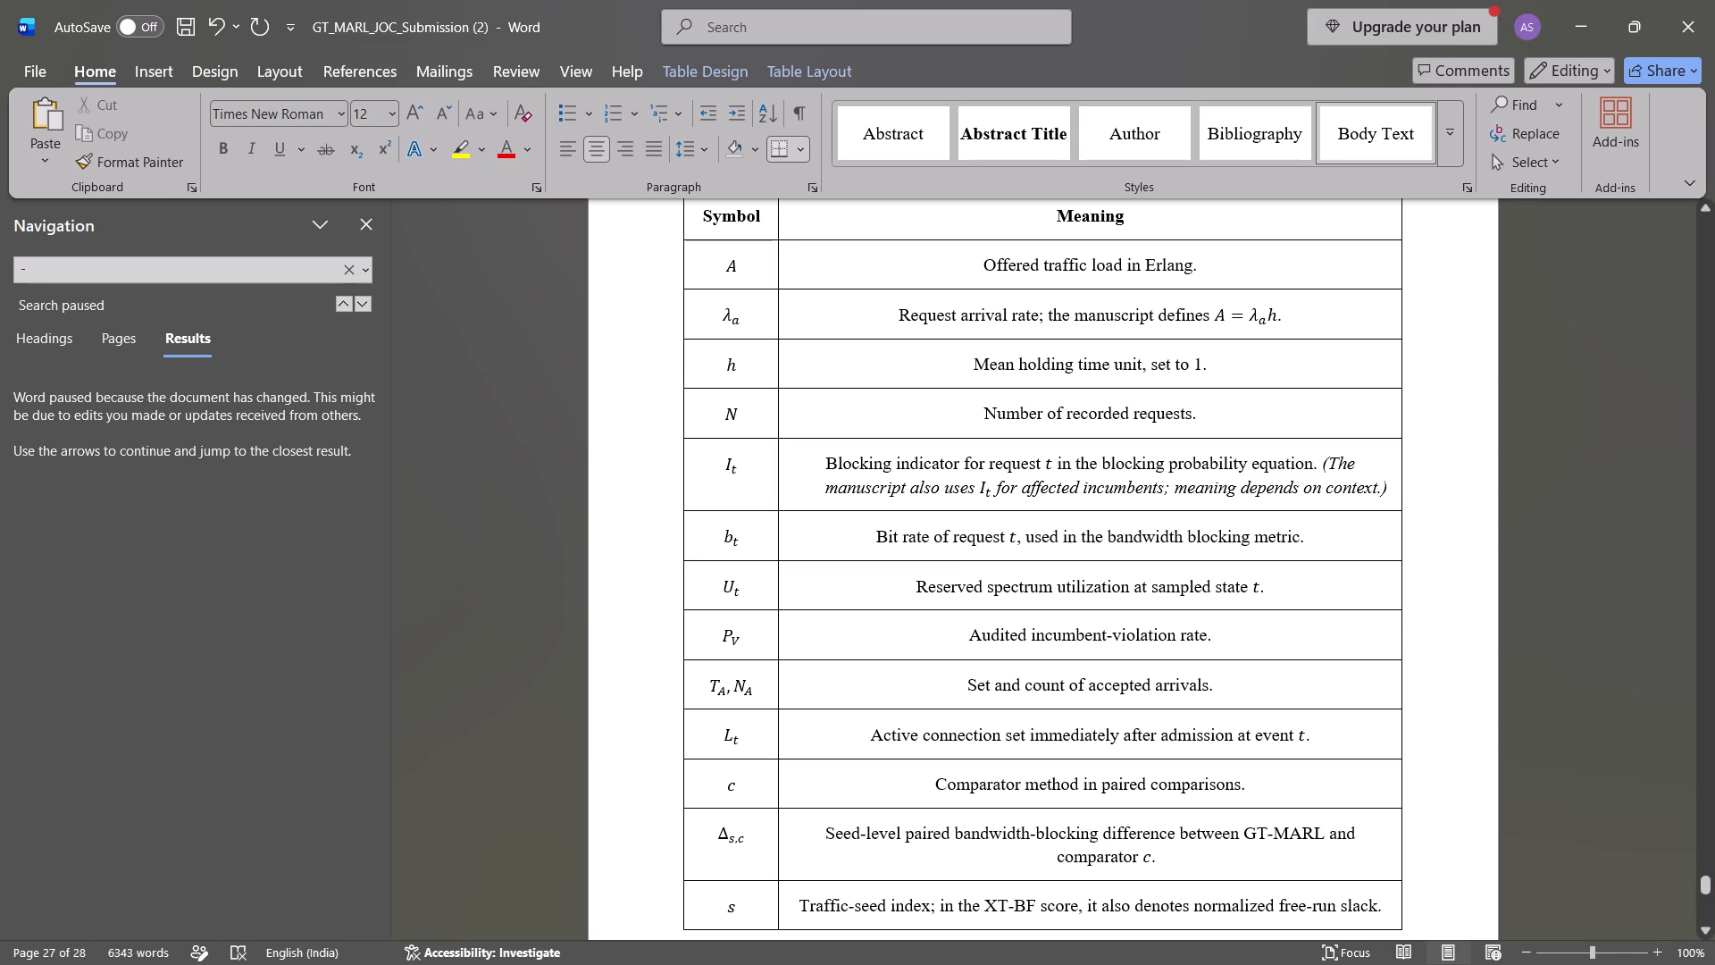
left_click(1117, 641)
key("Left")
key("BackSpace")
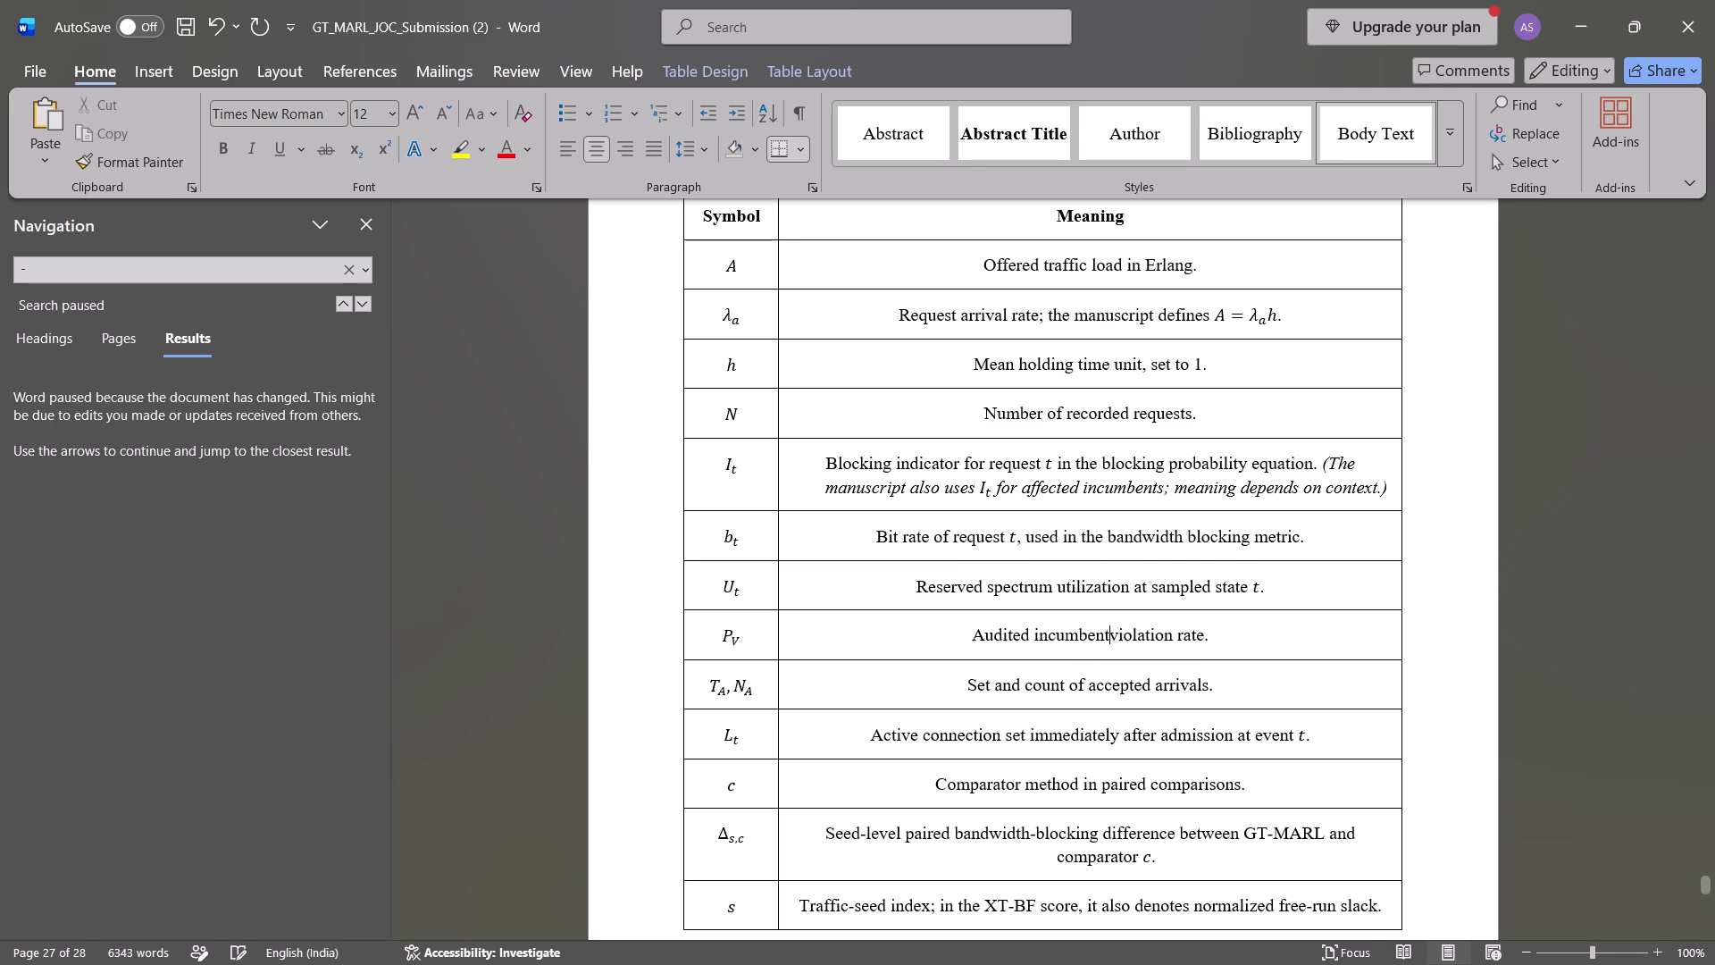
key("space")
Replace the hyphens in "Seed-level" and "bandwidth-blocking difference" with spaces in the paired difference definition, keeping the one in GT-MARL.
scroll(1121, 730, "down", 1)
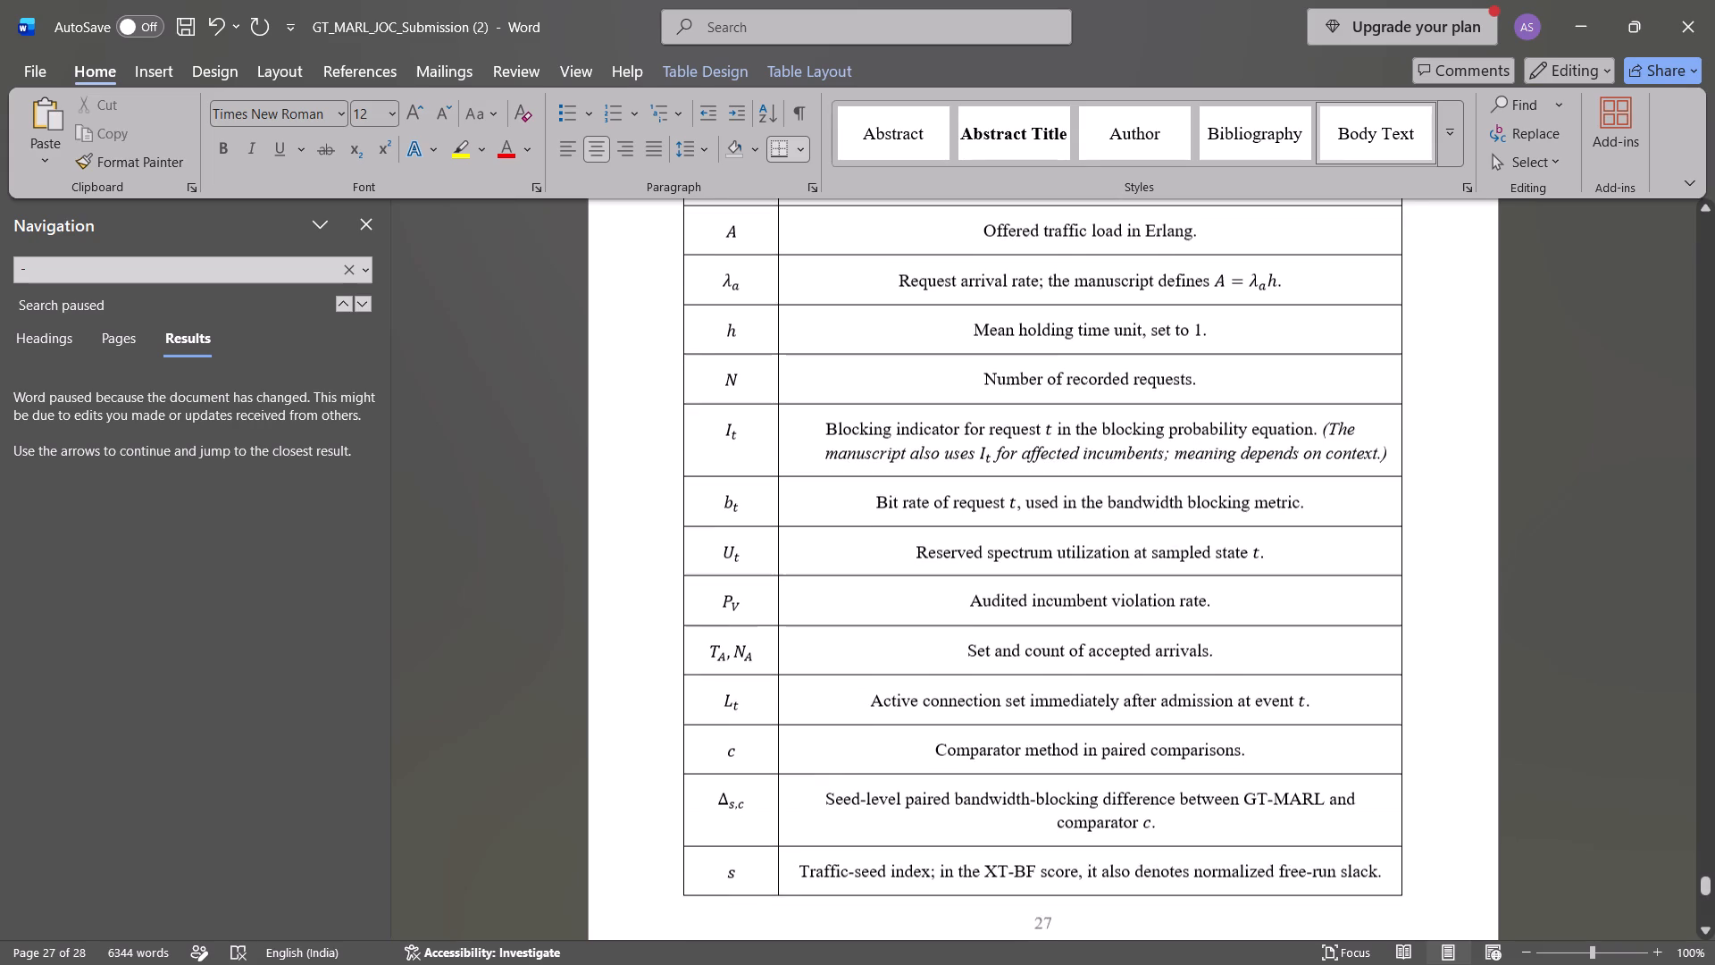
scroll(1121, 730, "down", 1)
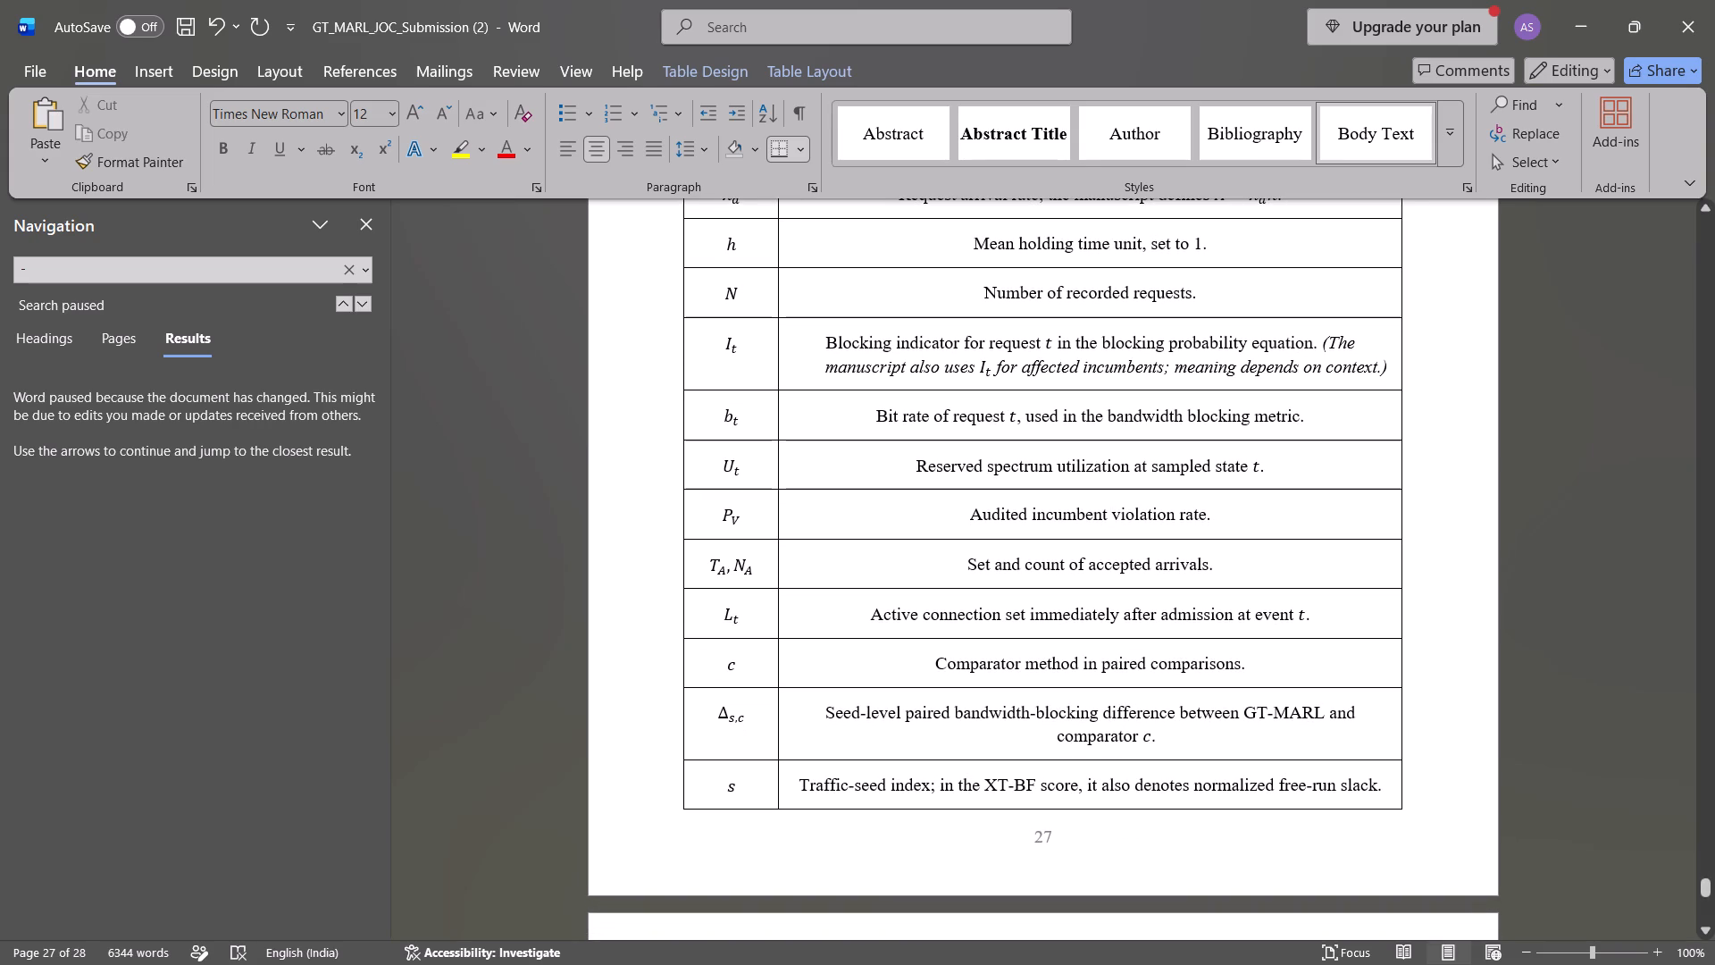
left_click(867, 712)
key("BackSpace")
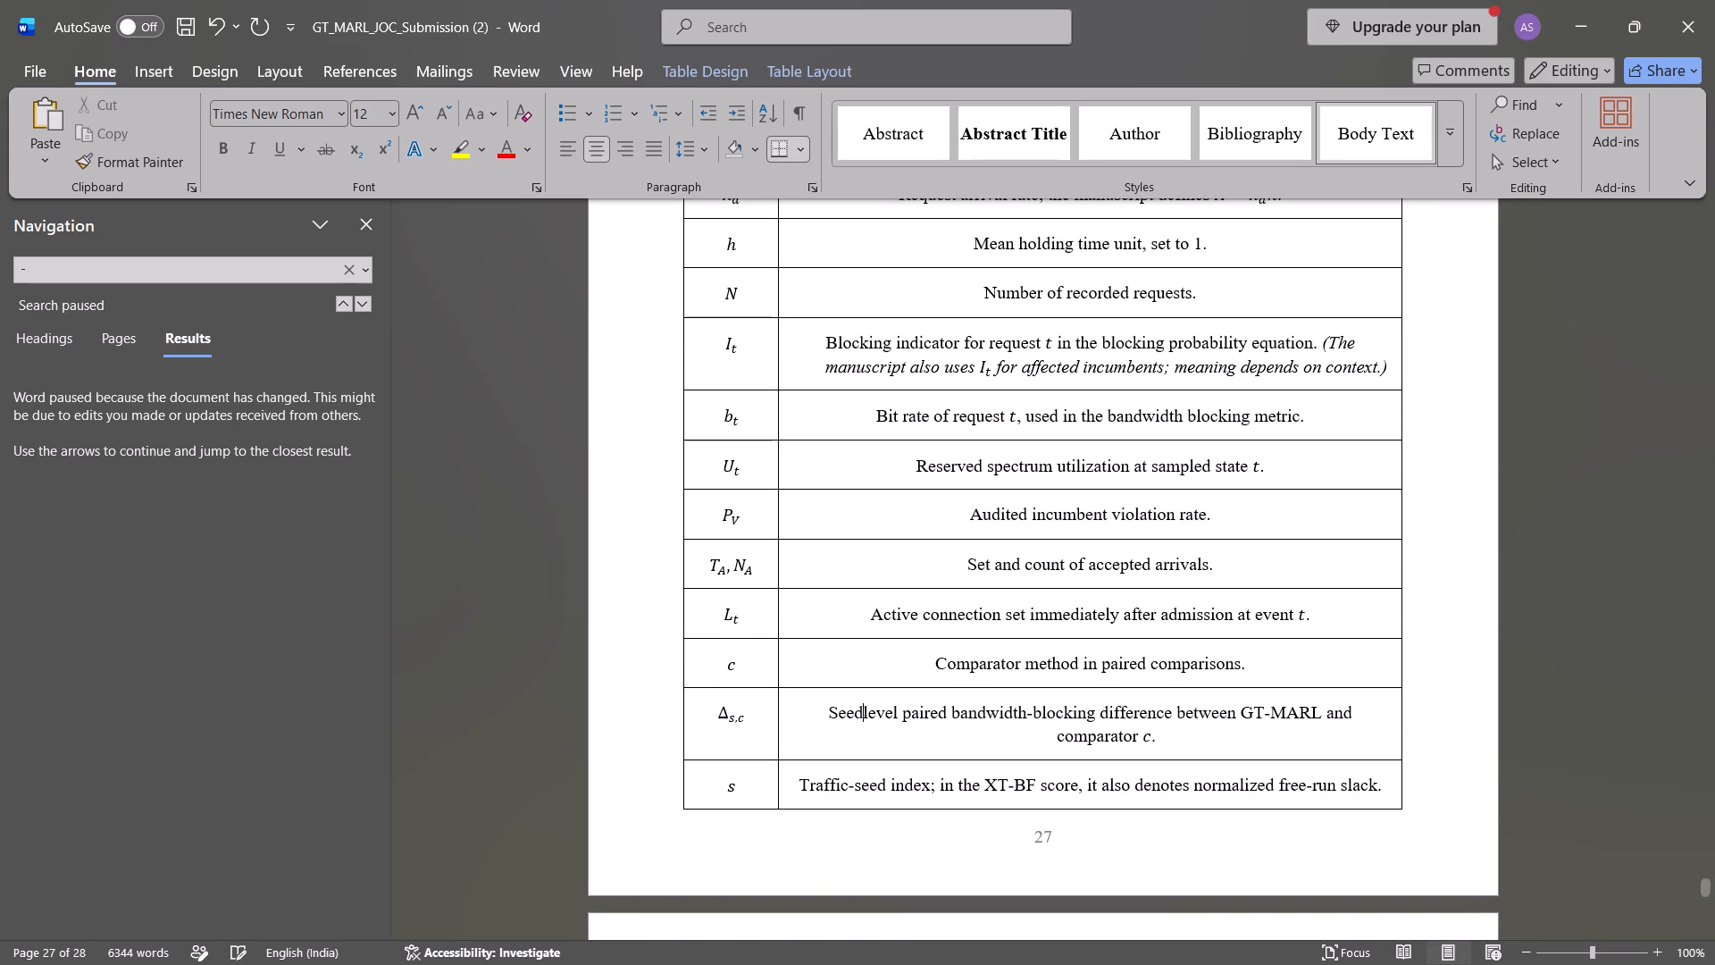
key("space")
left_click(1037, 711)
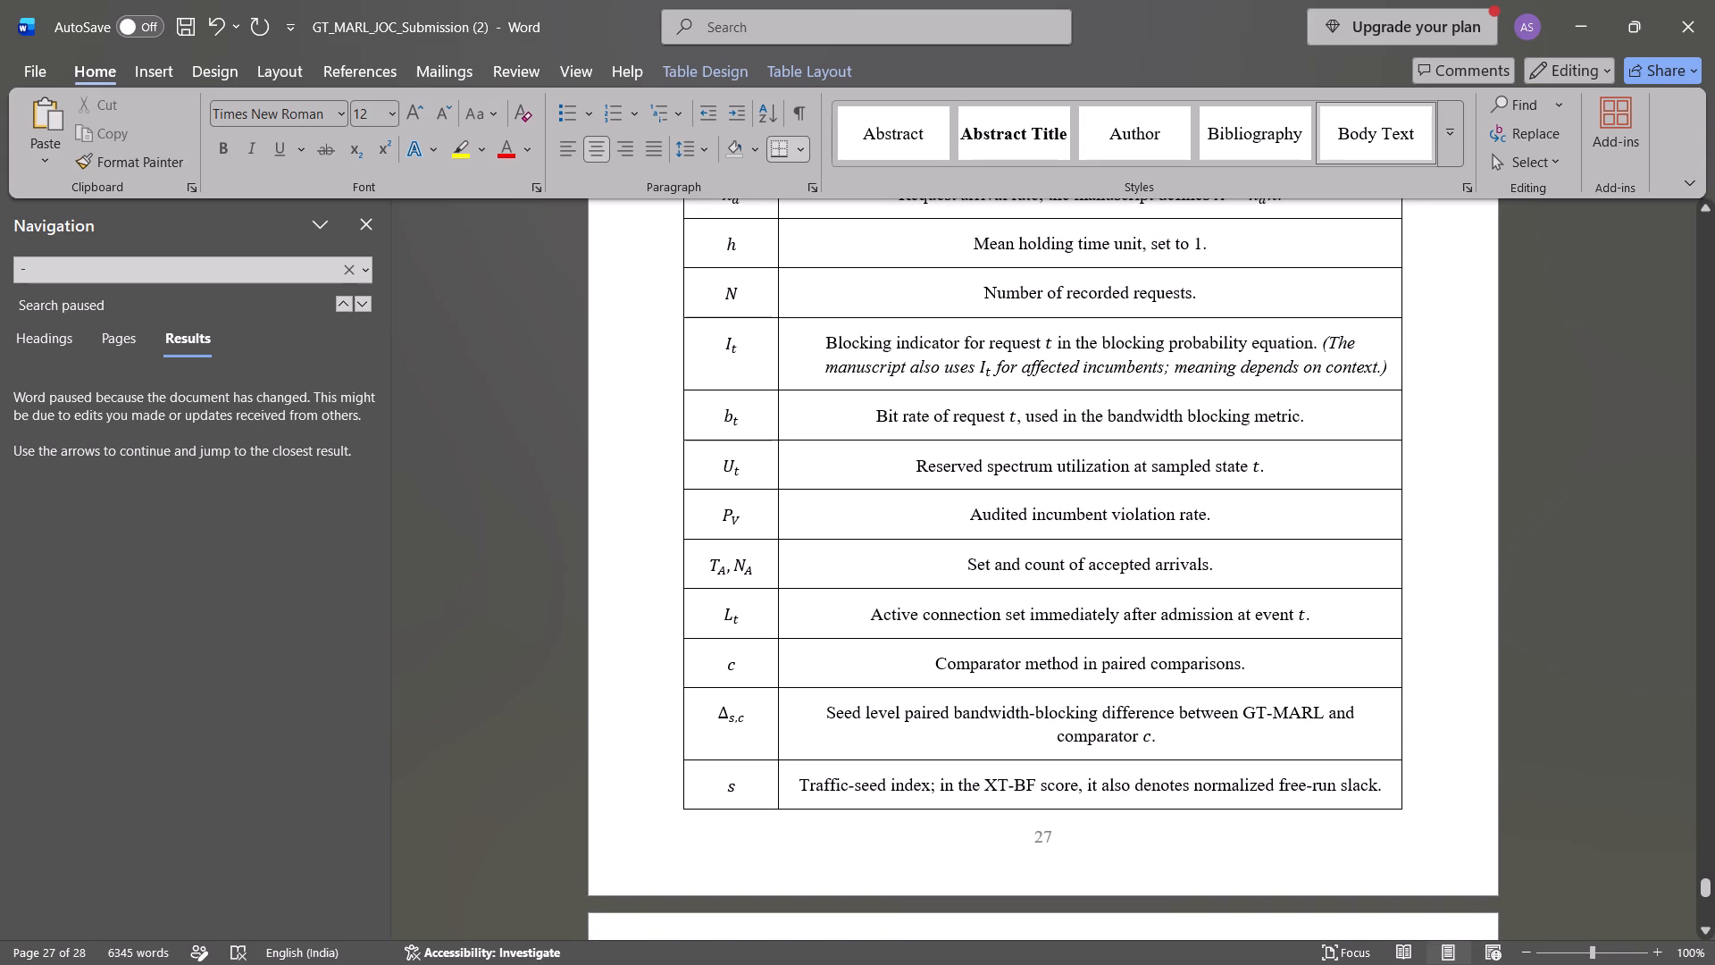
key("BackSpace")
key("Left")
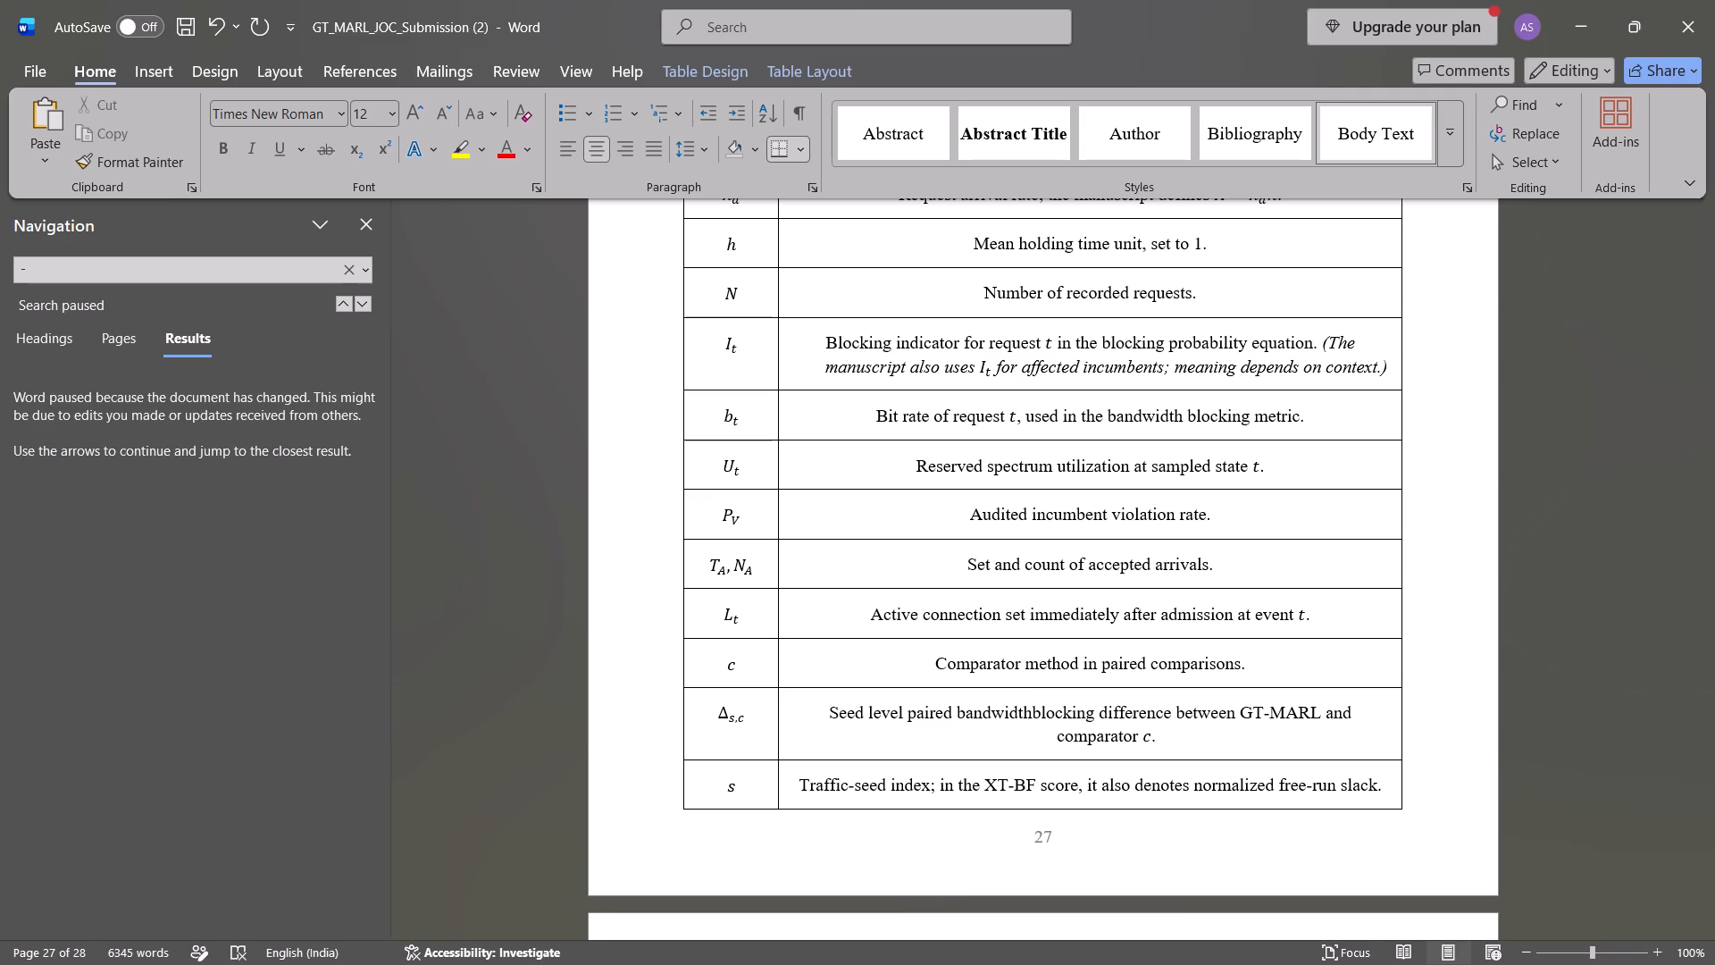
key("Right")
key("space")
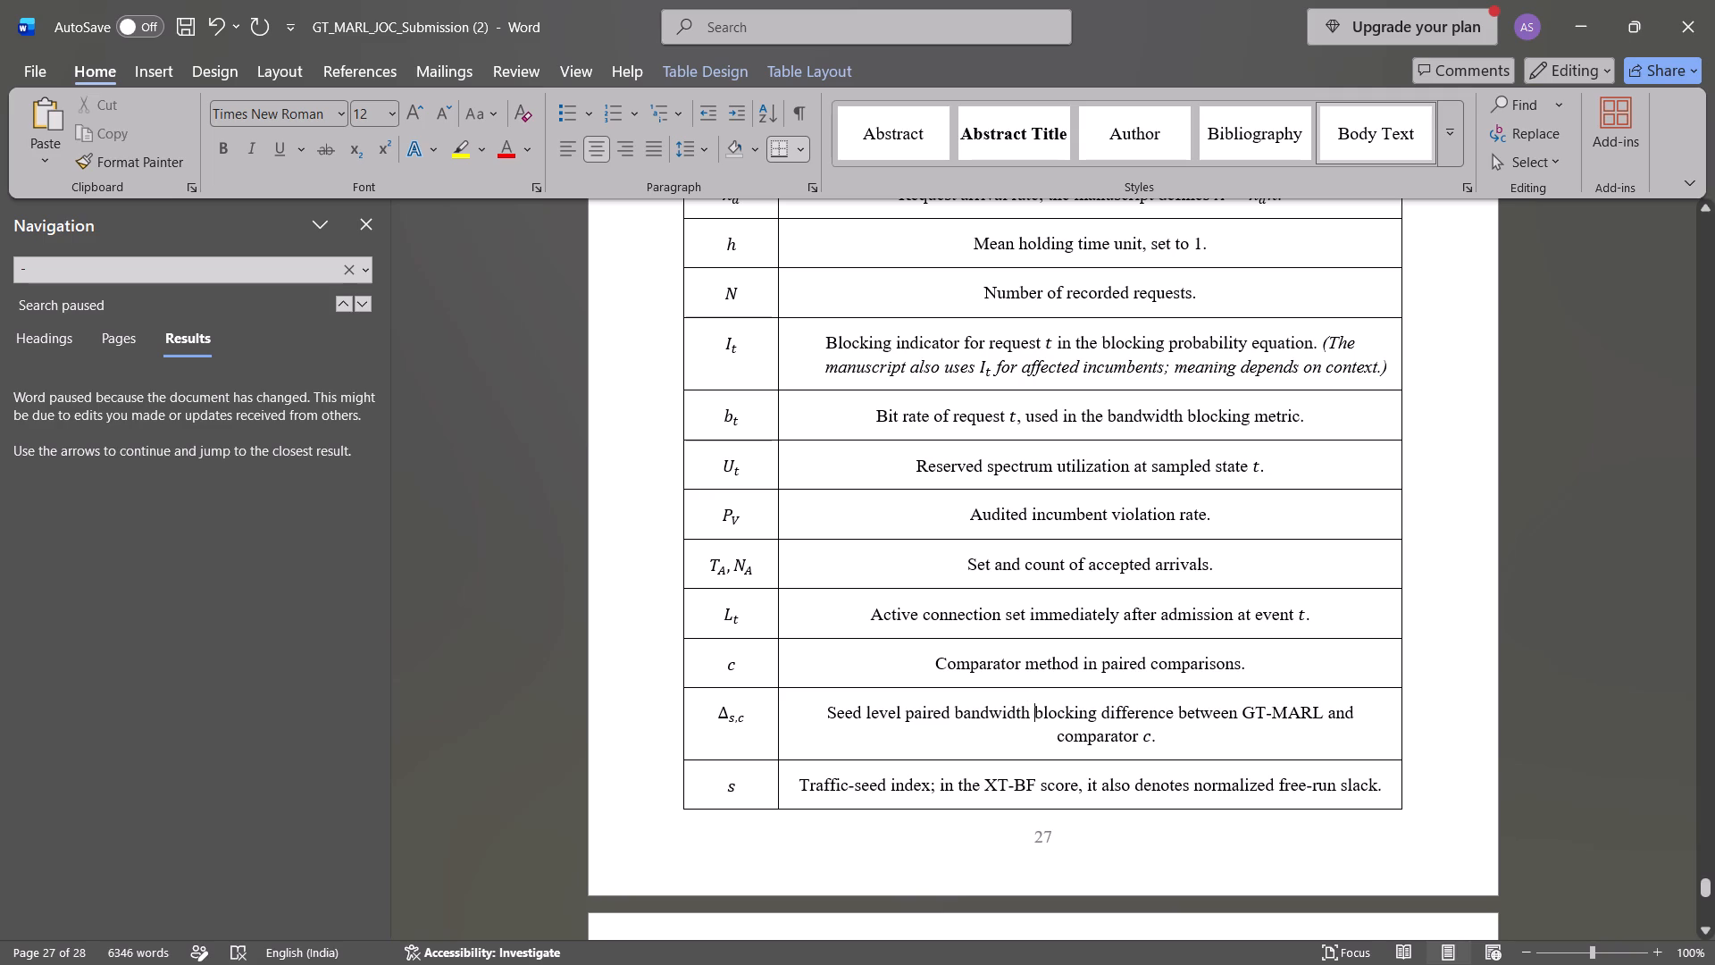
Replace the hyphens in "free-run slack" and "Traffic-seed index" with spaces in the definition of s, keeping the one in XT-BF.
left_click(1314, 793)
key("BackSpace")
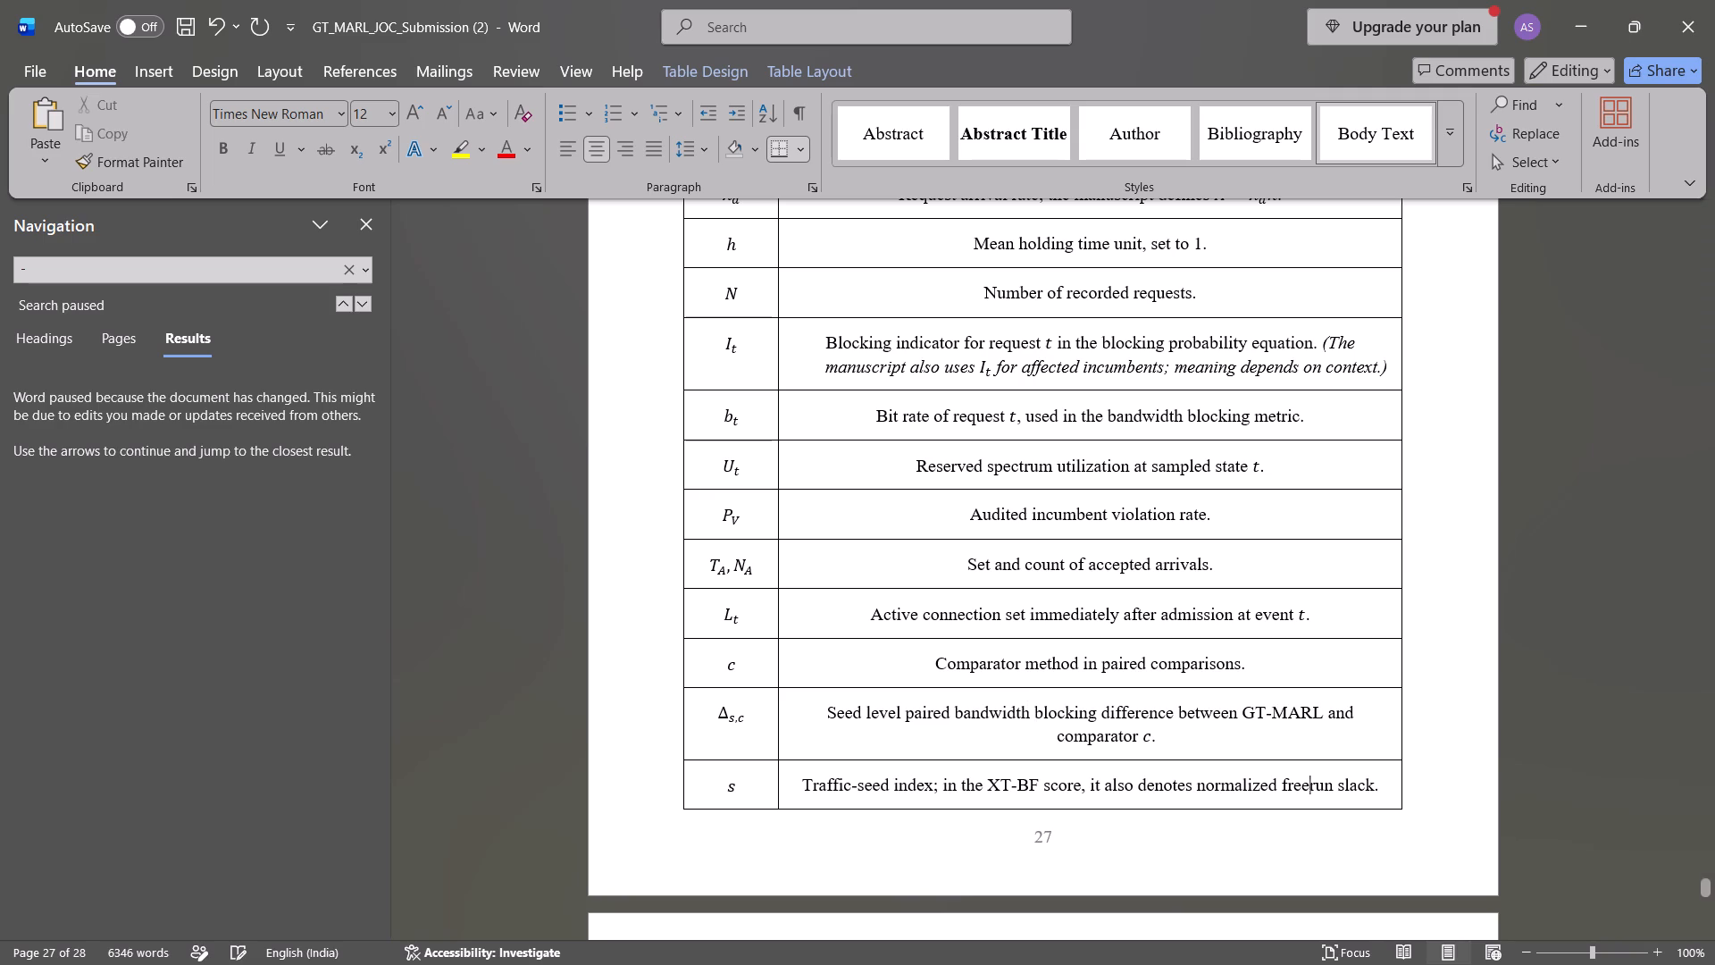
key("space")
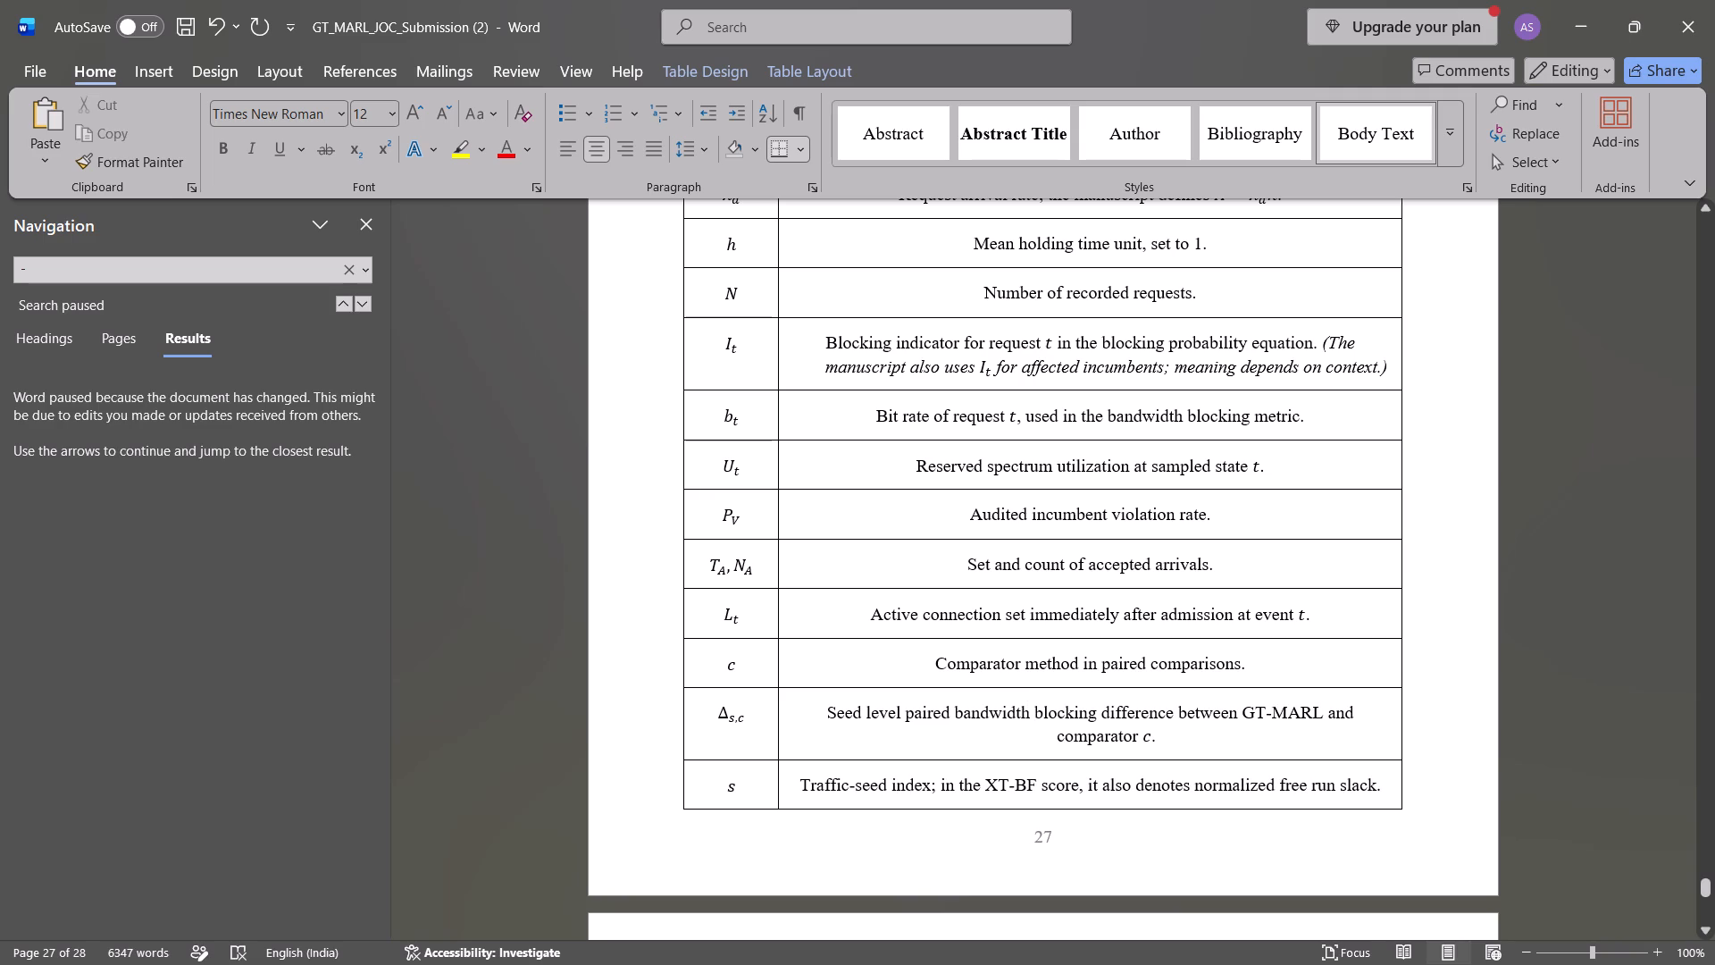
left_click(859, 786)
key("Left")
key("BackSpace")
key("space")
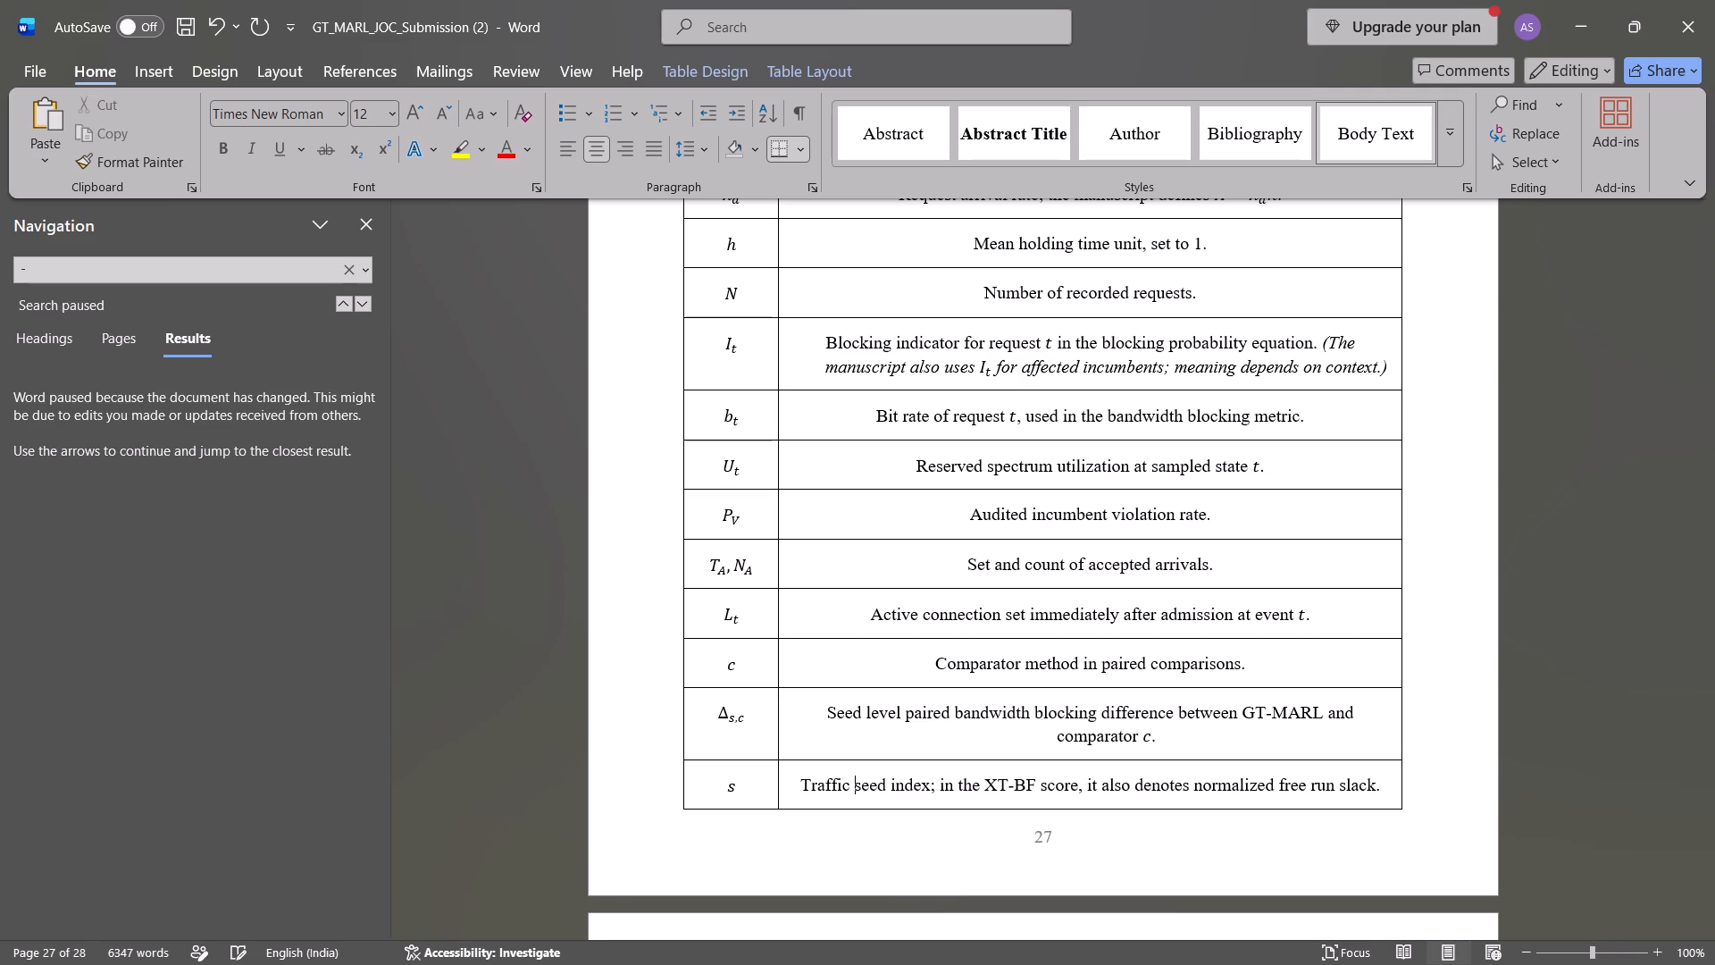
Check the remaining hyphen matches through the end of the symbol tables and back to the abstract, and close the search.
left_click(371, 306)
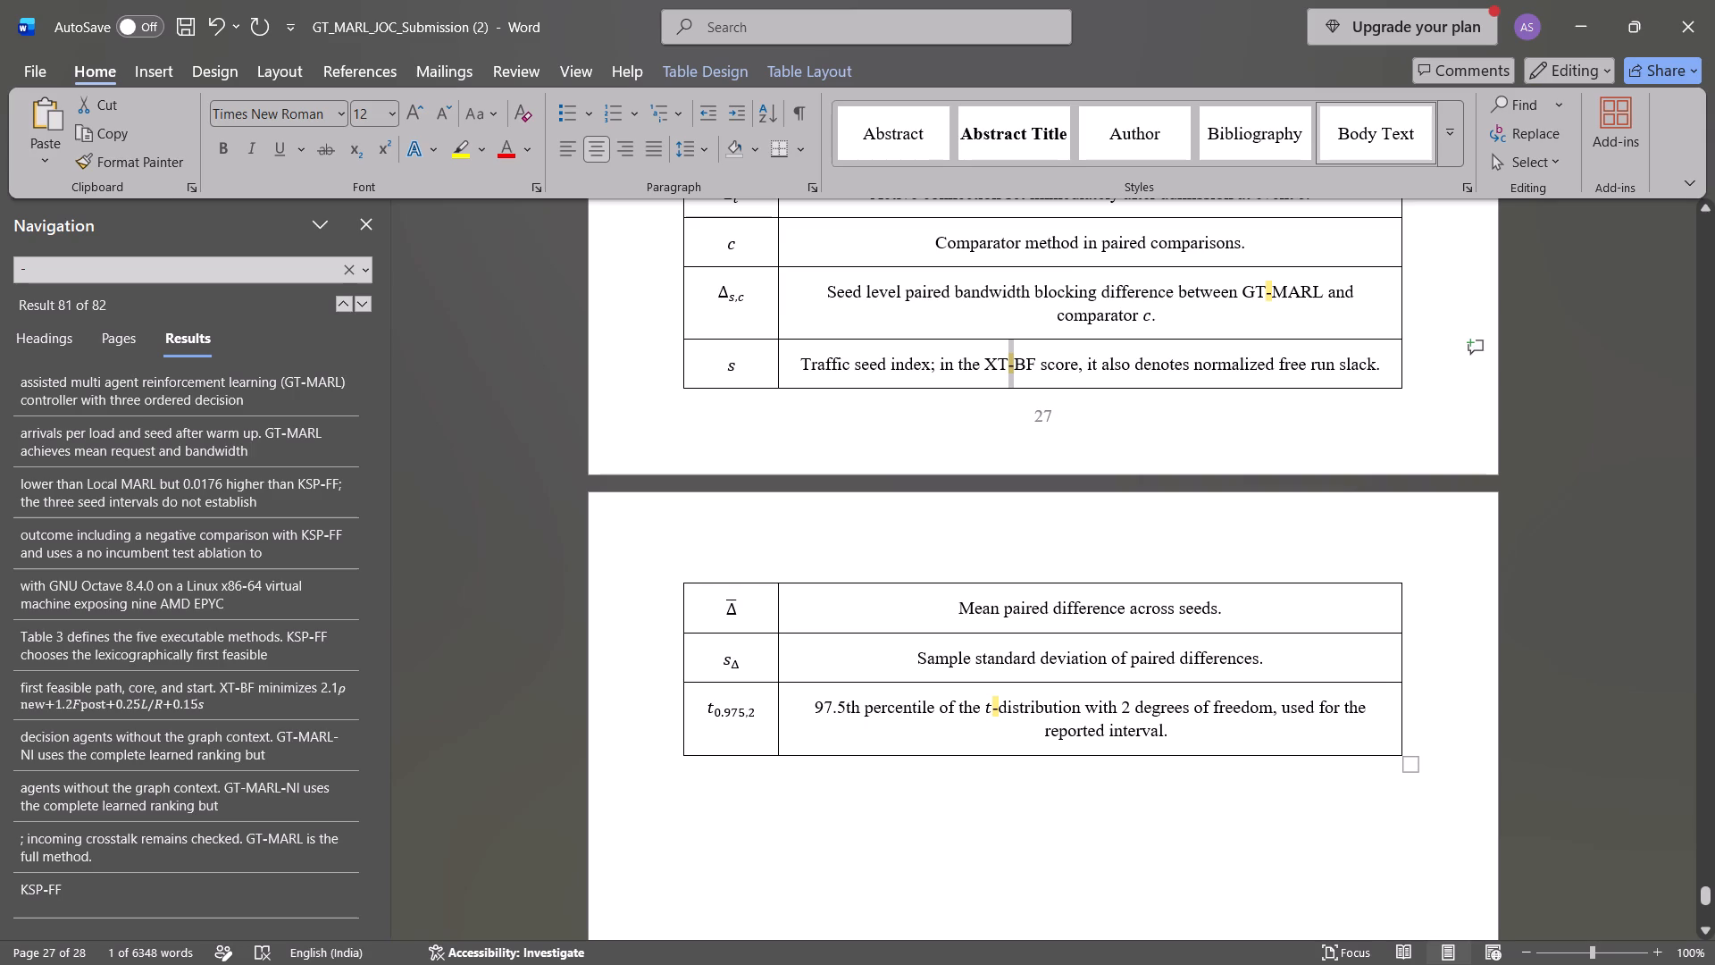
scroll(1081, 742, "down", 3)
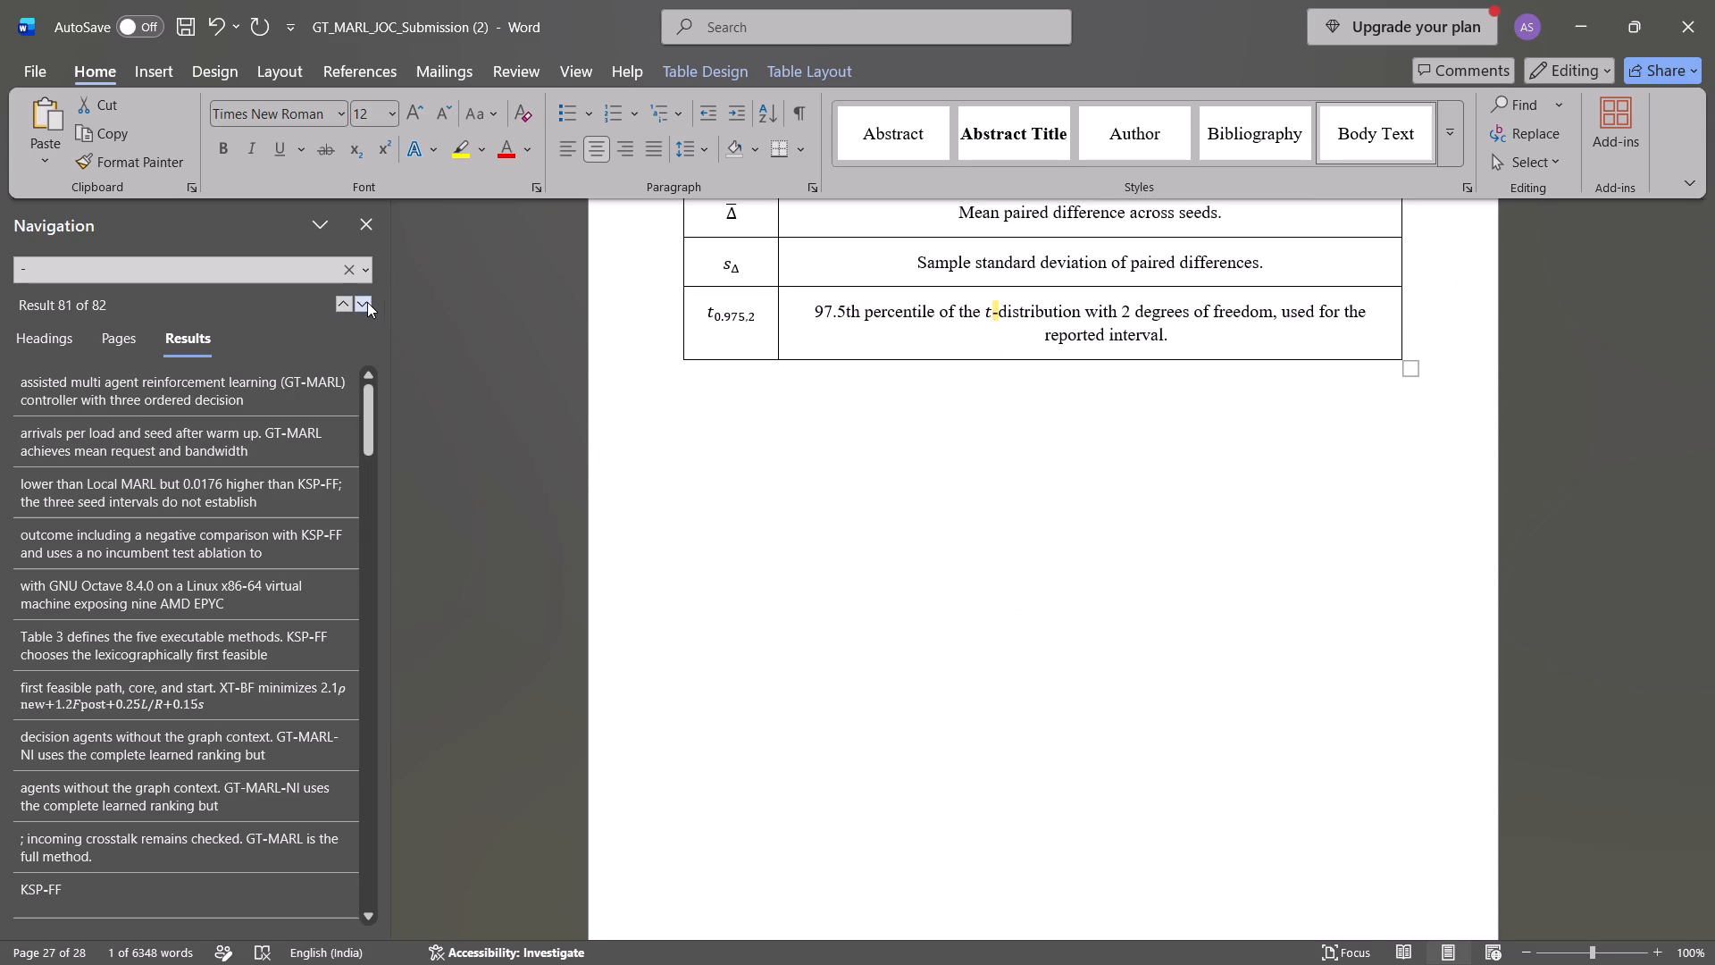
left_click(364, 302)
left_click(364, 302)
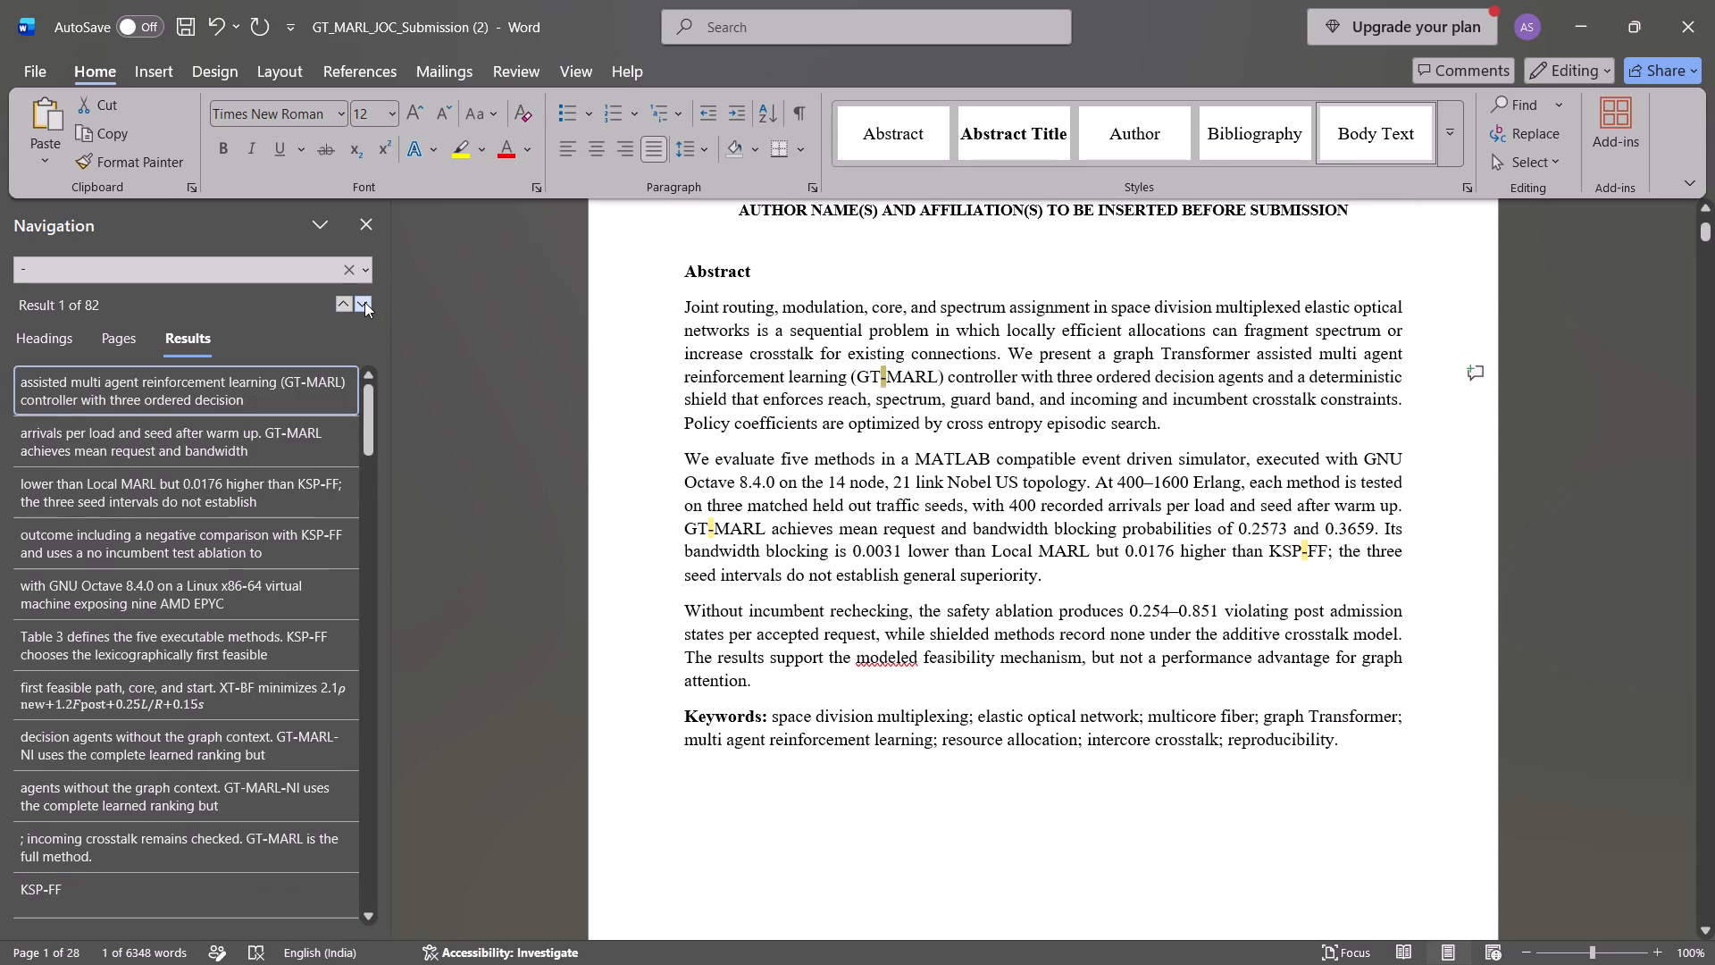
left_click(489, 394)
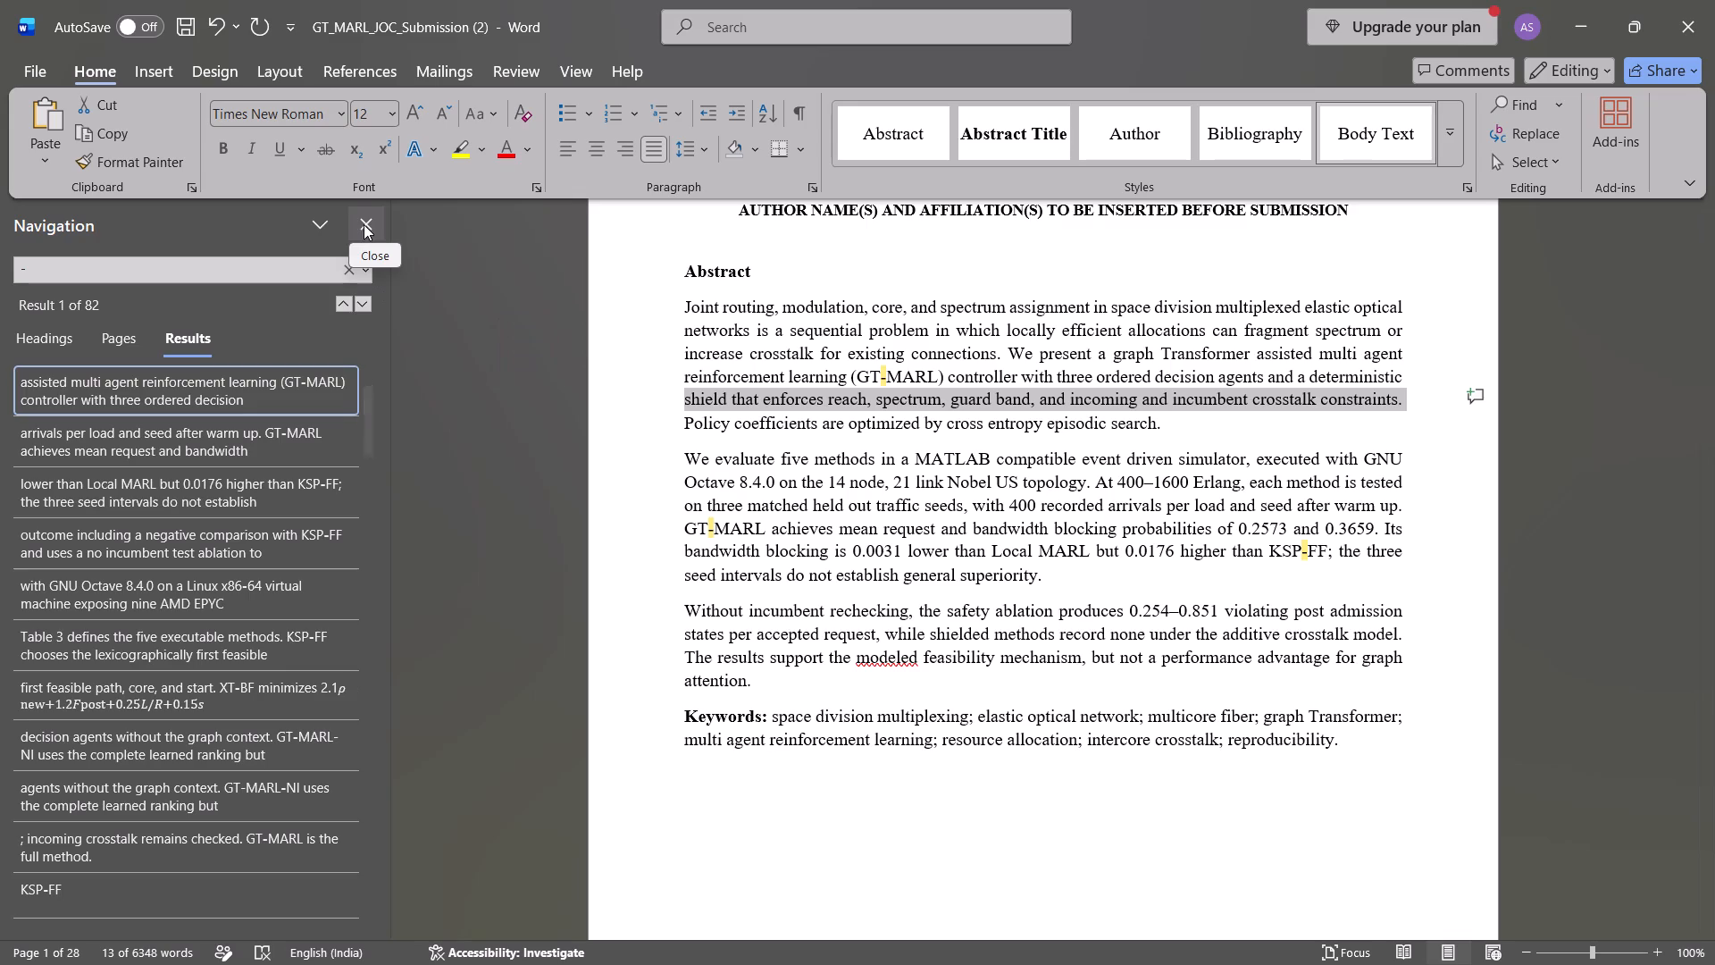
left_click(364, 224)
Review the edited manuscript from the abstract through the section on core adjacency, returning to Figure 1.
left_click(958, 497)
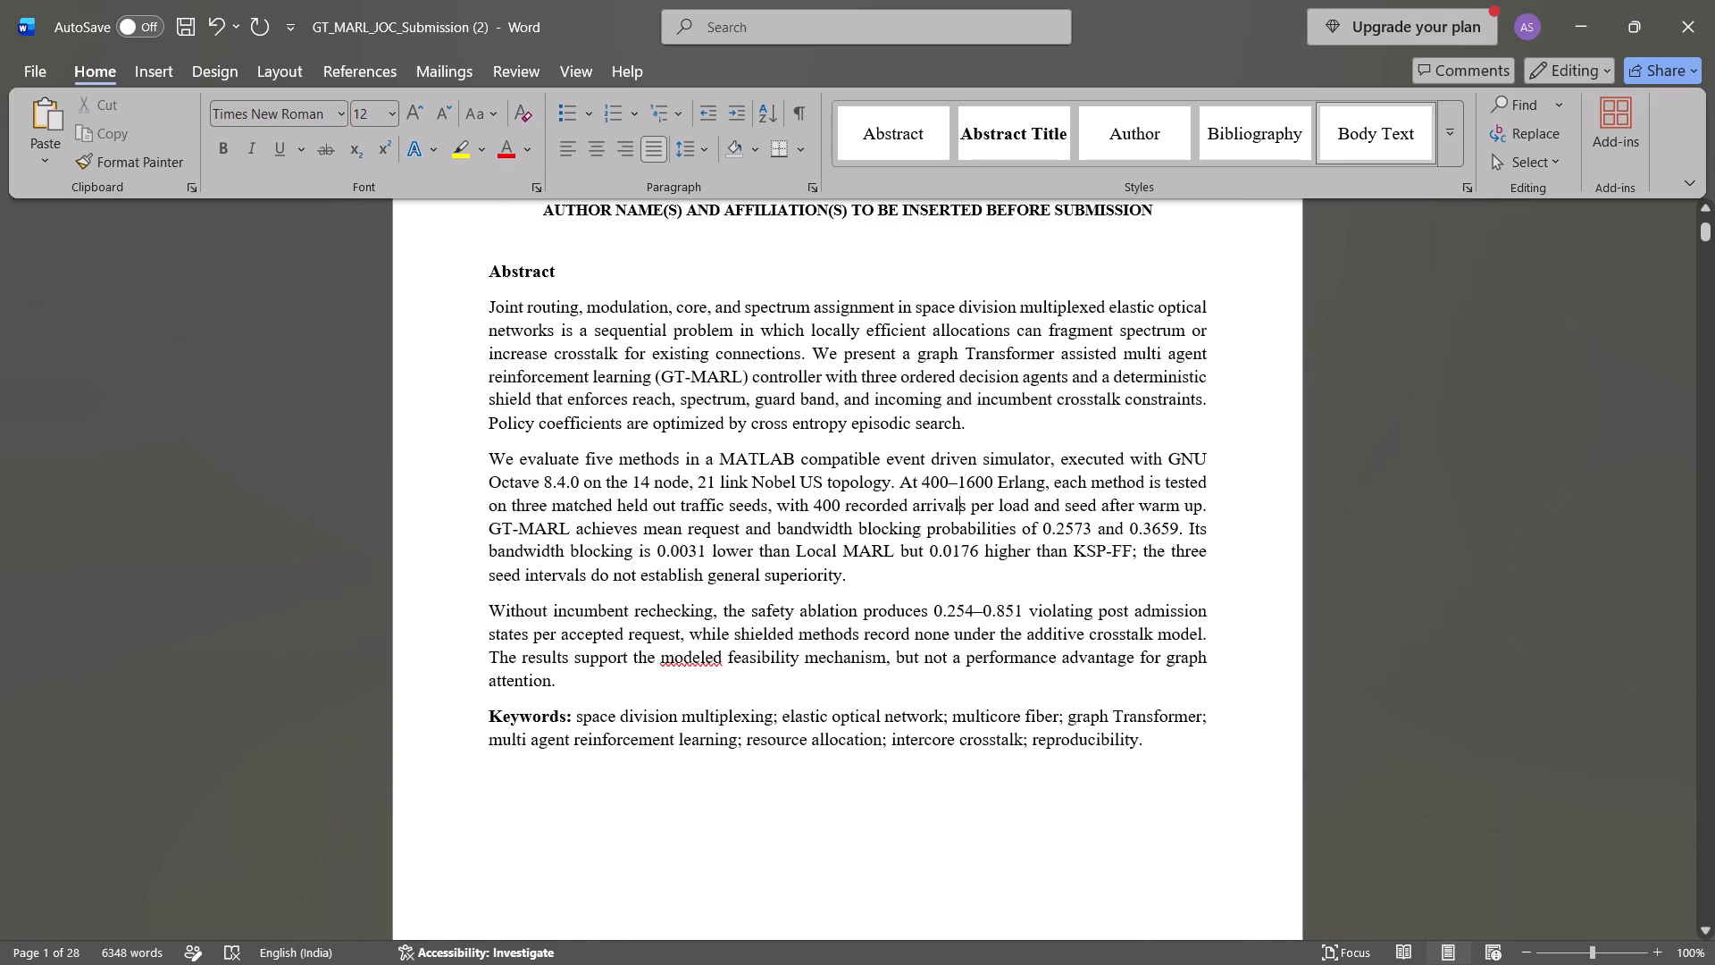
scroll(958, 497, "down", 2)
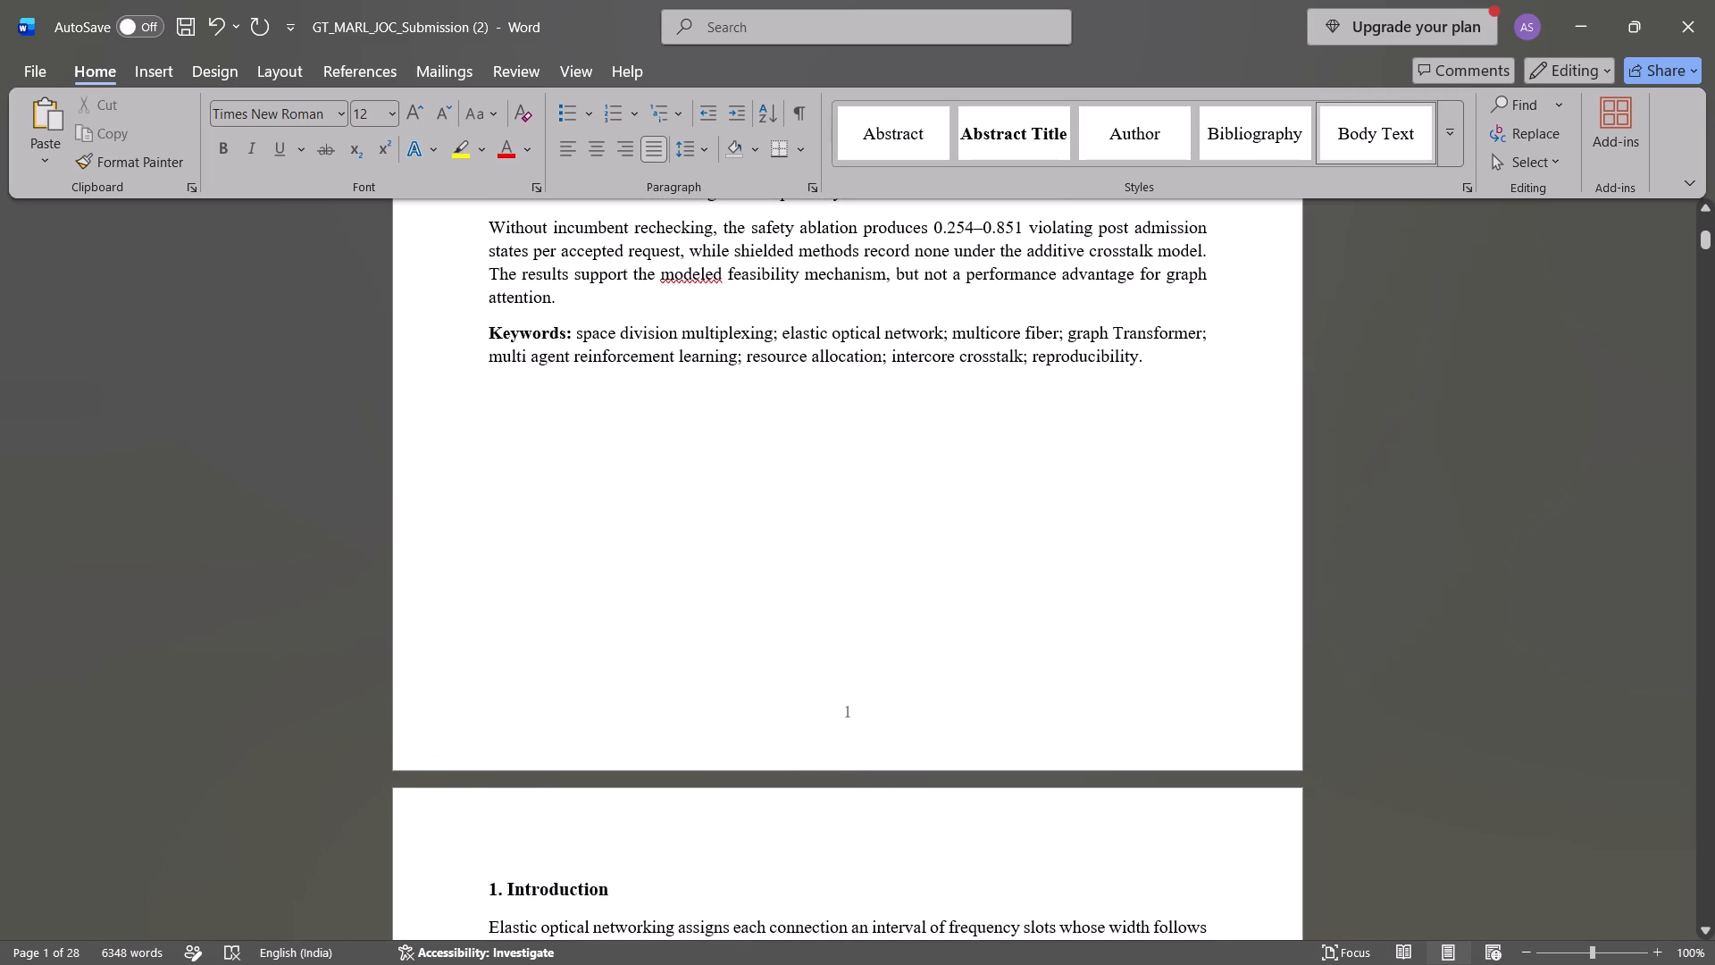
scroll(958, 497, "up", 2)
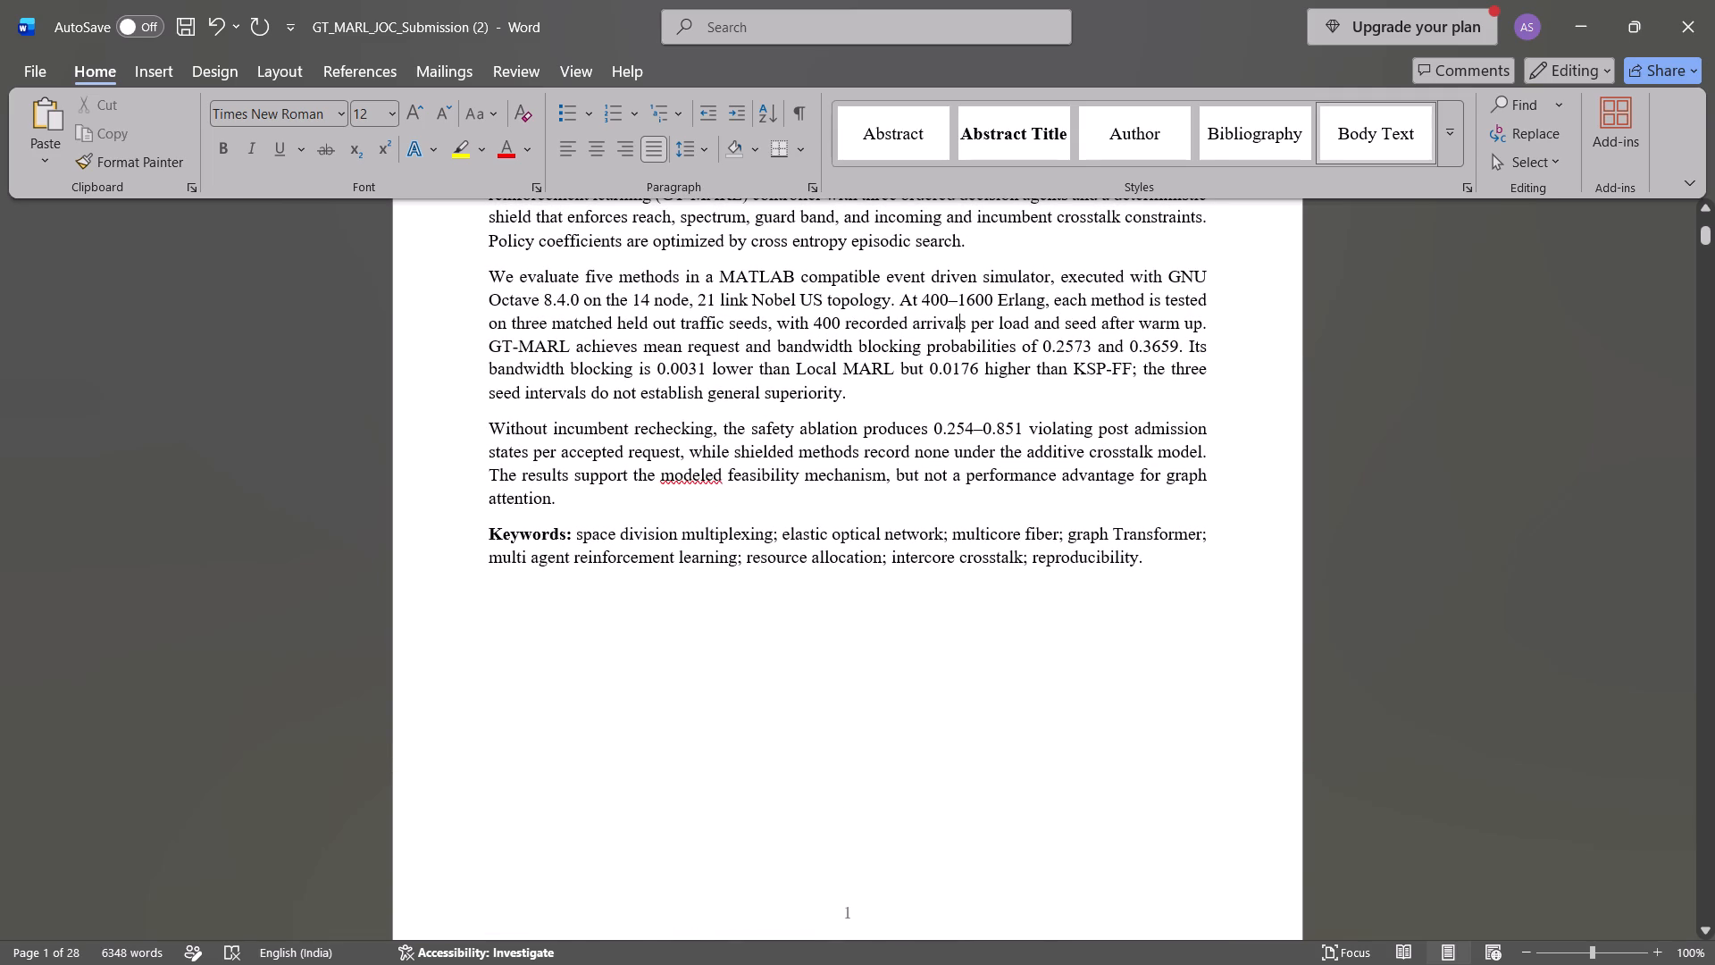
scroll(958, 497, "down", 11)
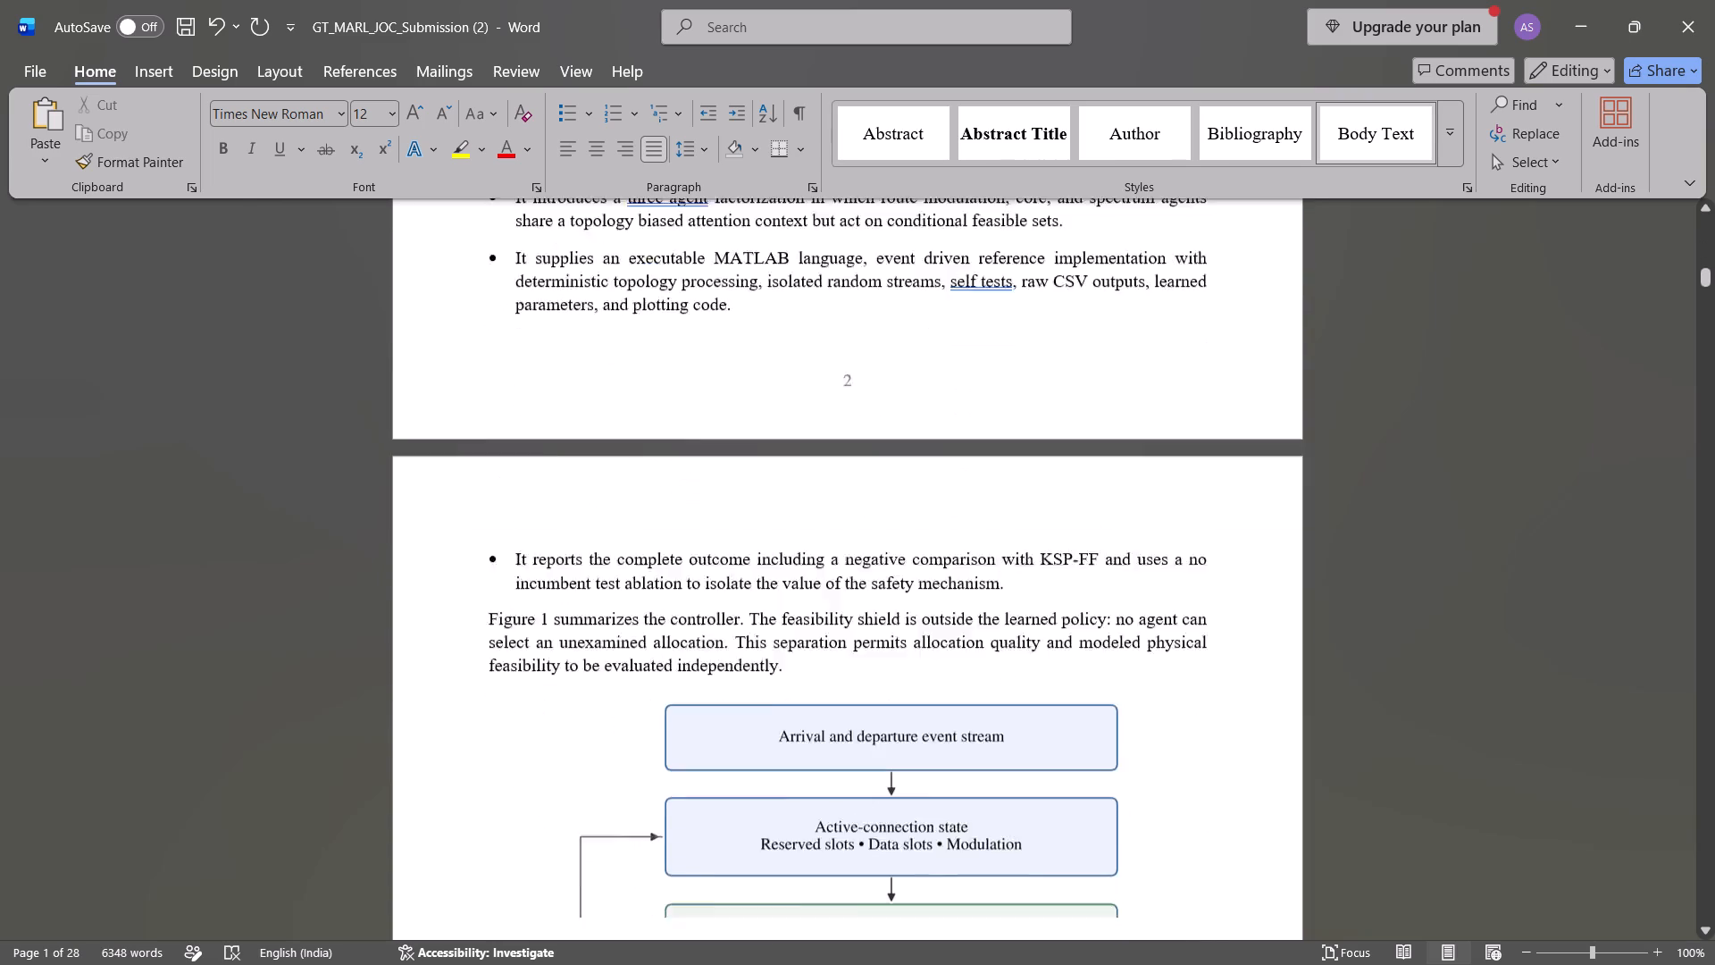
scroll(958, 497, "down", 10)
scroll(958, 497, "up", 4)
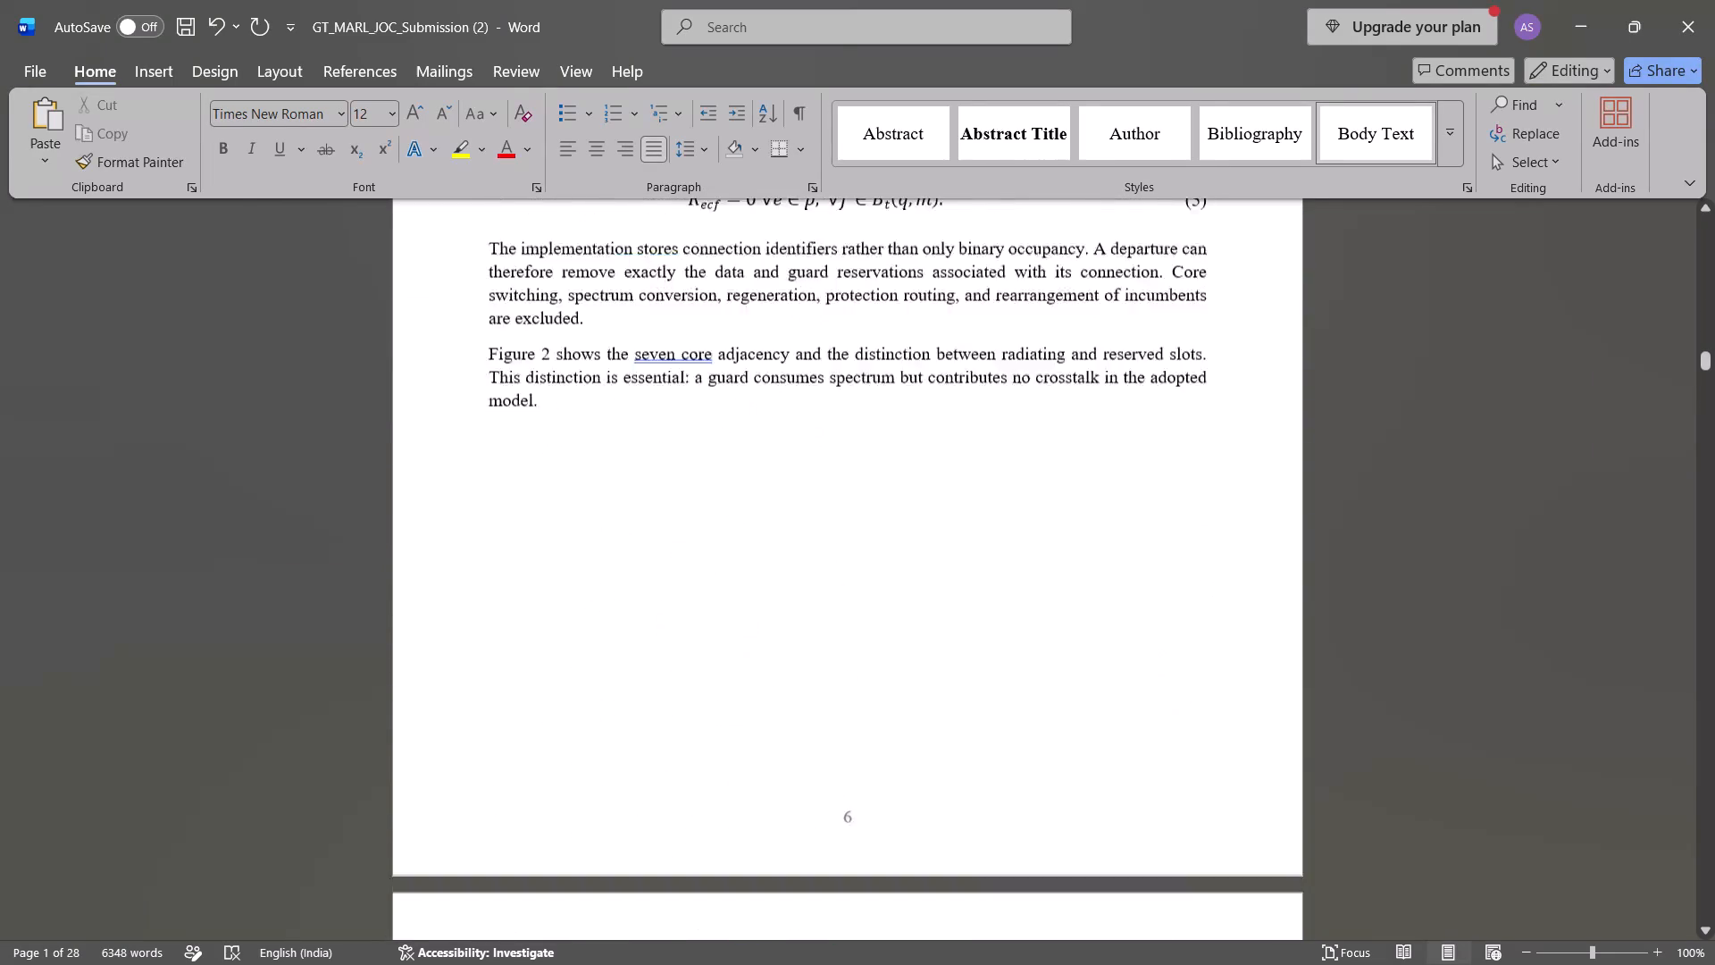
scroll(958, 497, "up", 7)
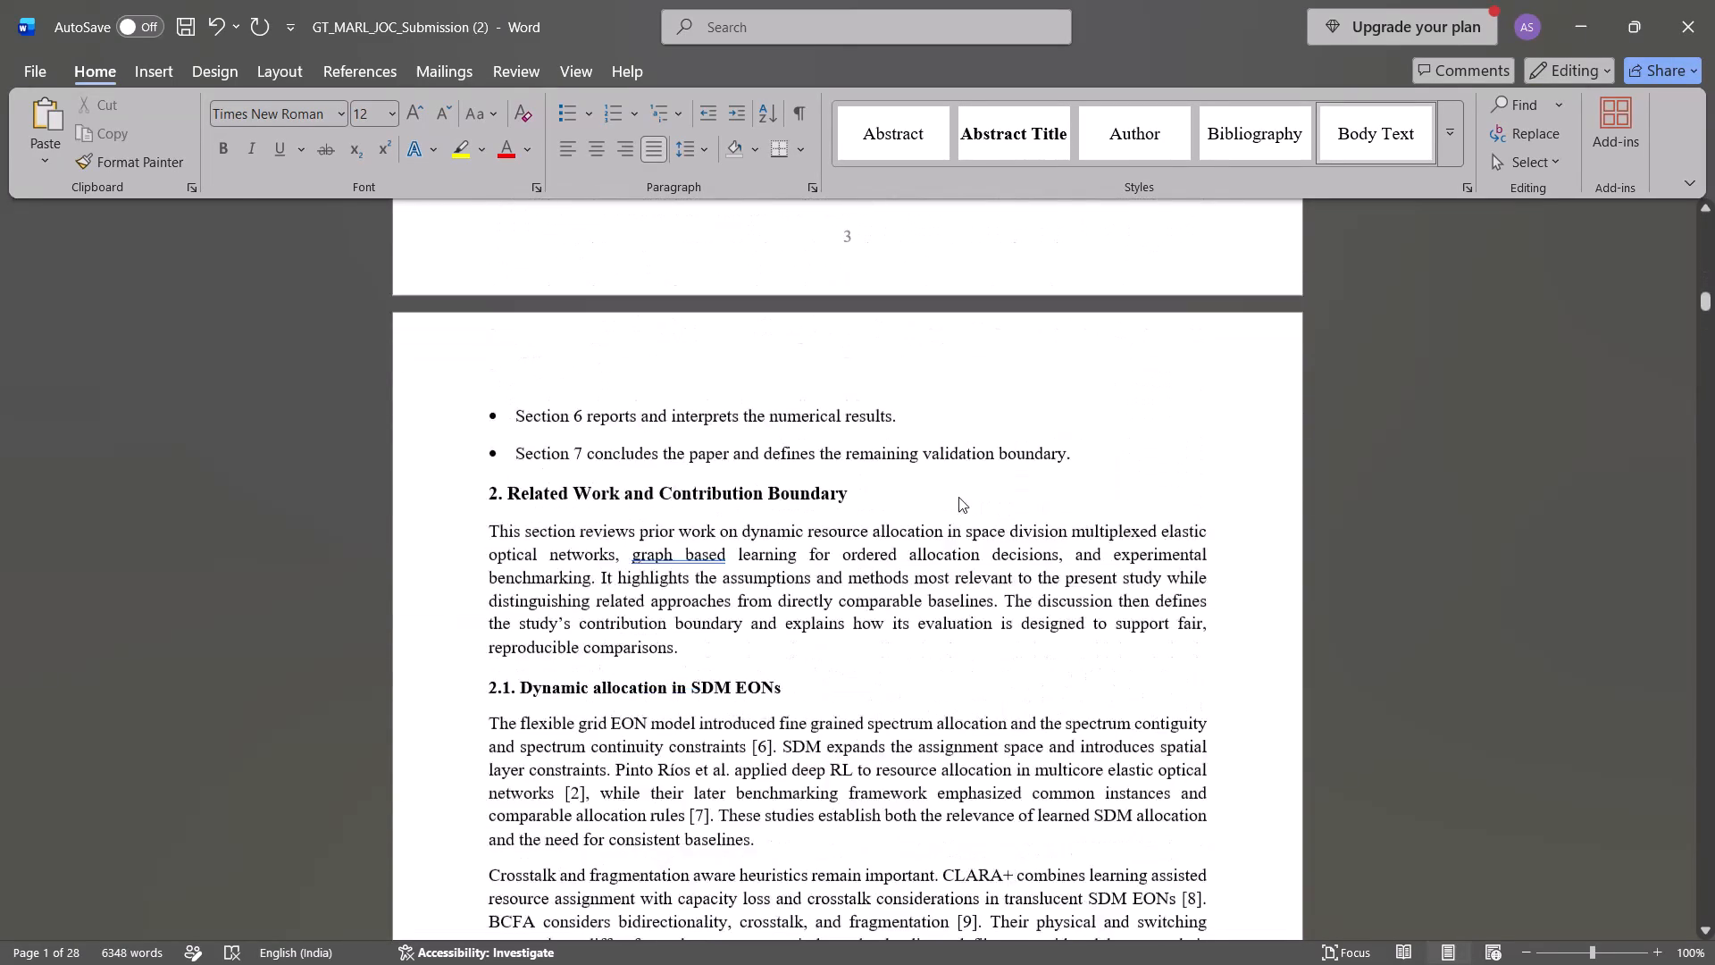
scroll(958, 497, "up", 3)
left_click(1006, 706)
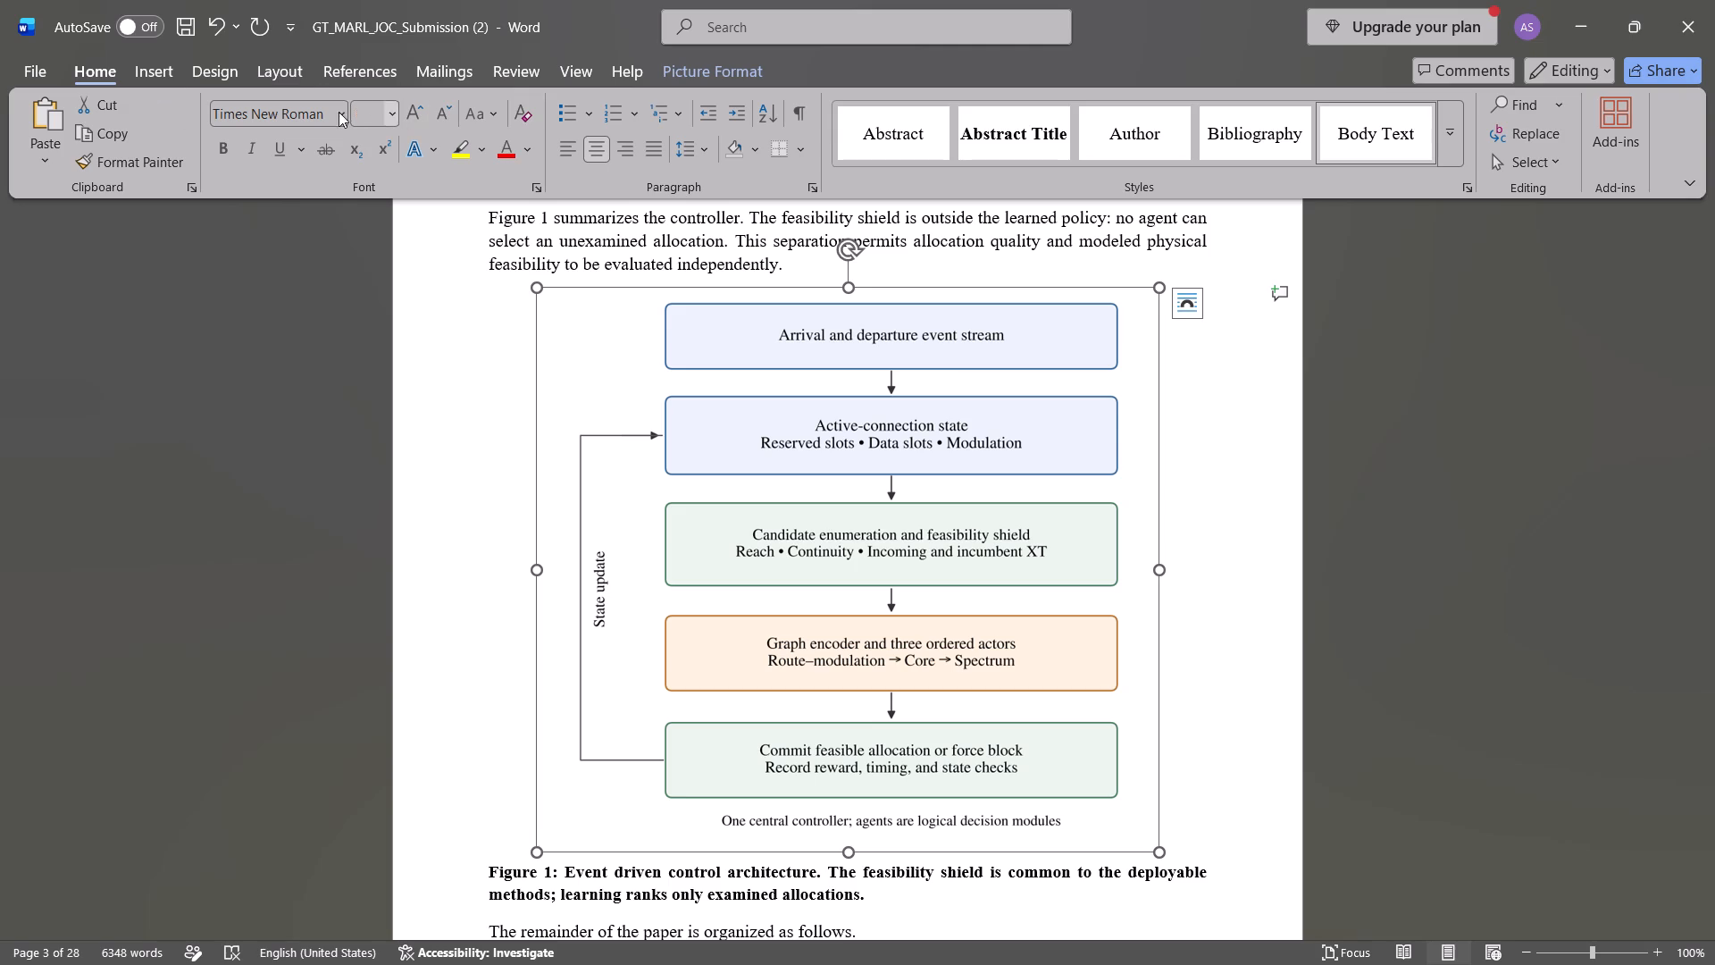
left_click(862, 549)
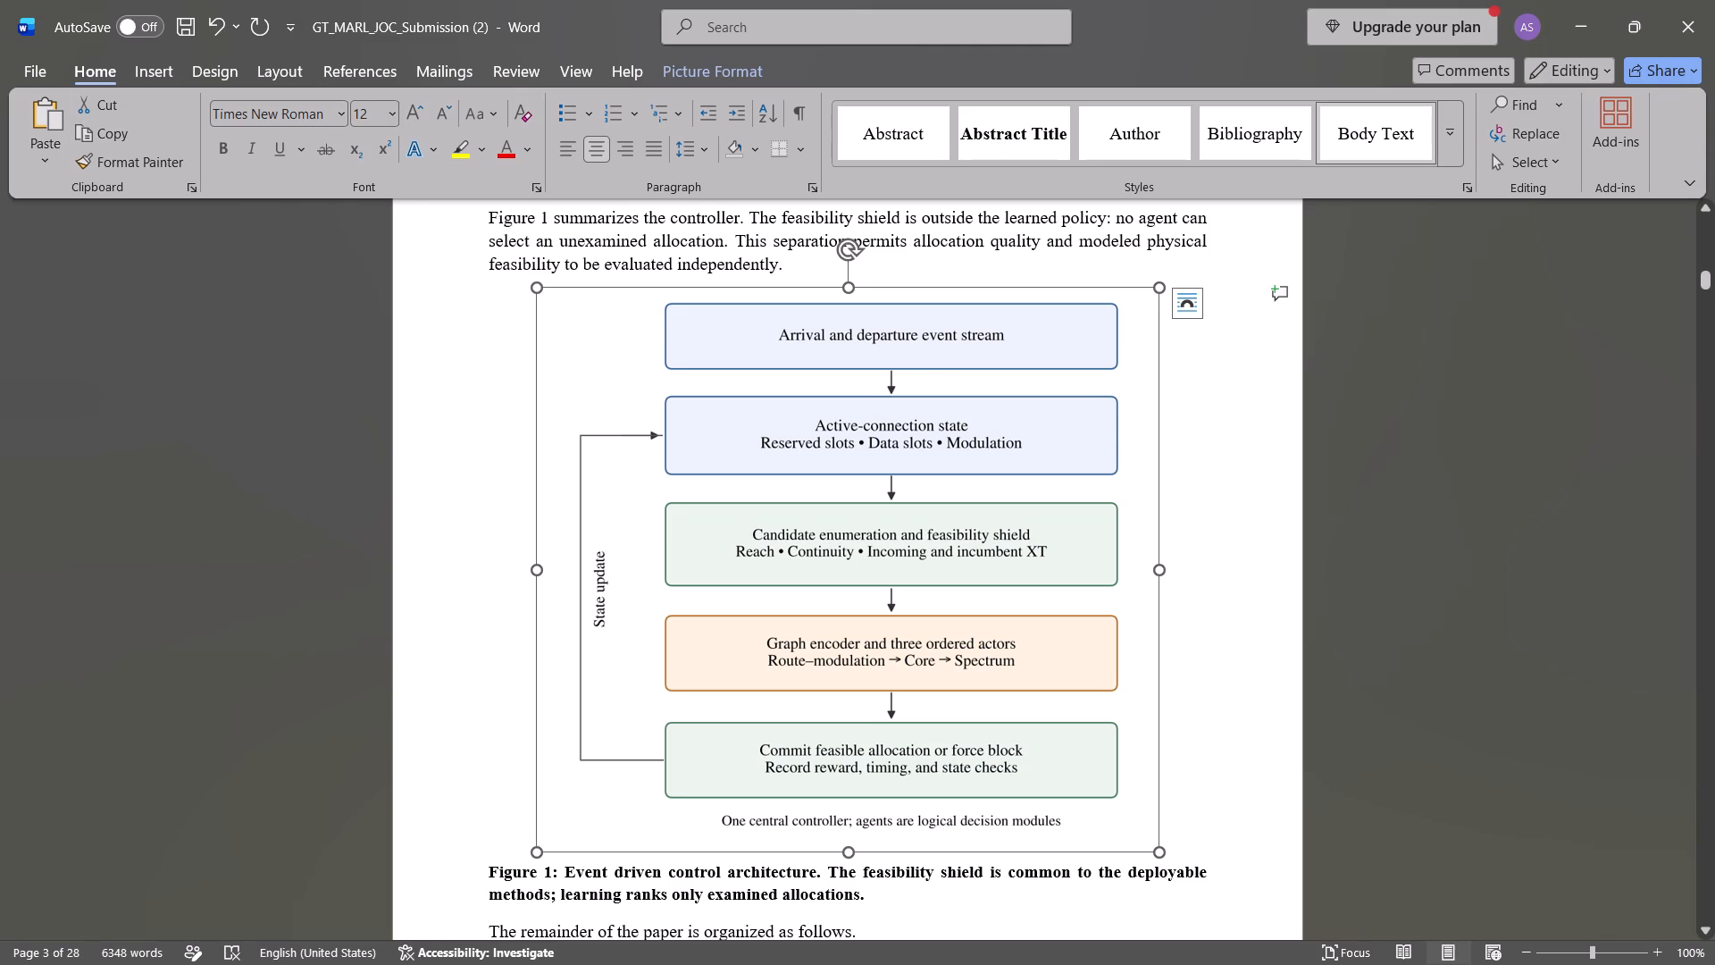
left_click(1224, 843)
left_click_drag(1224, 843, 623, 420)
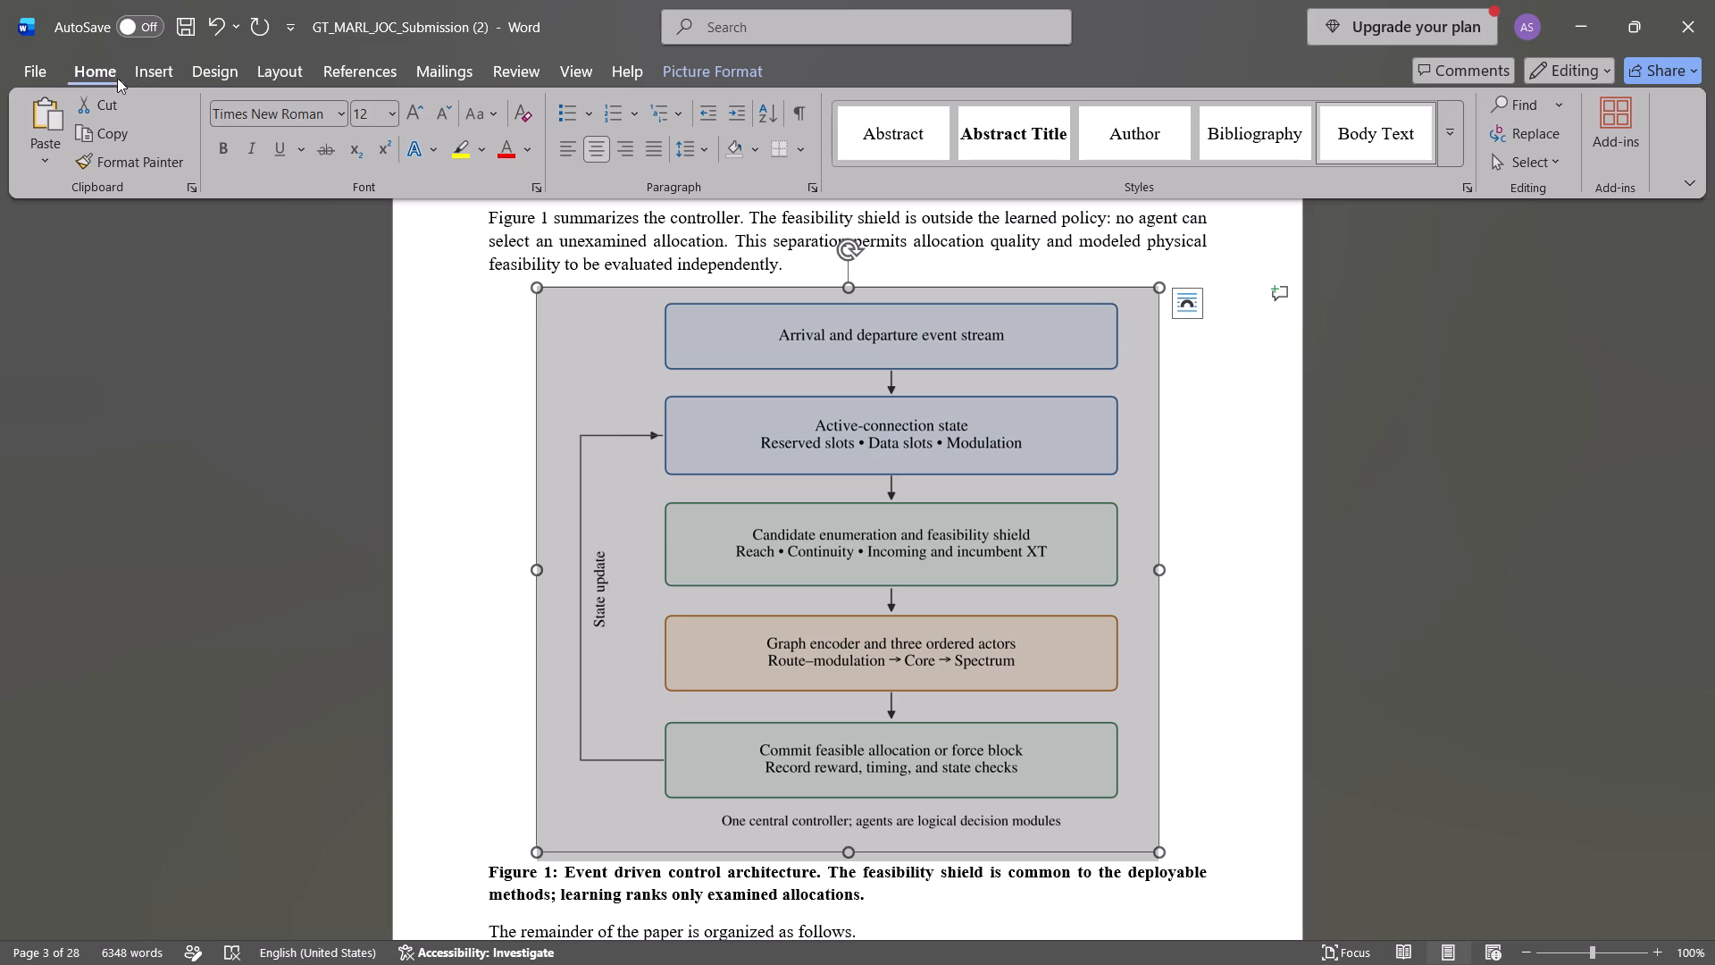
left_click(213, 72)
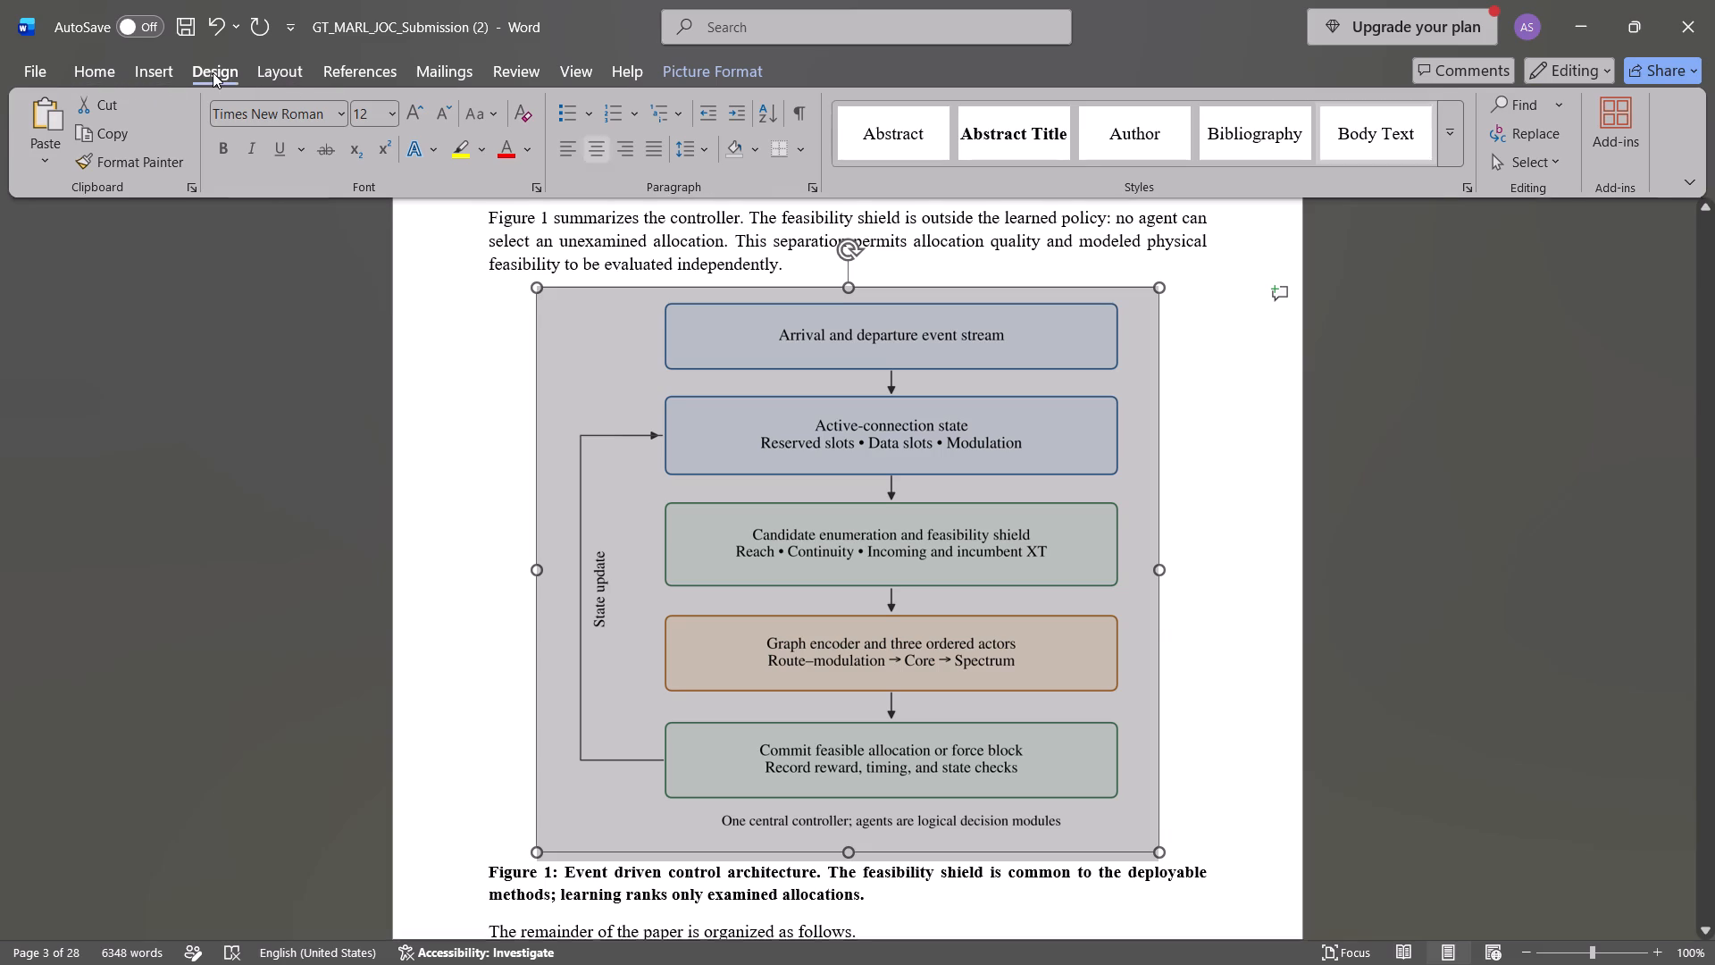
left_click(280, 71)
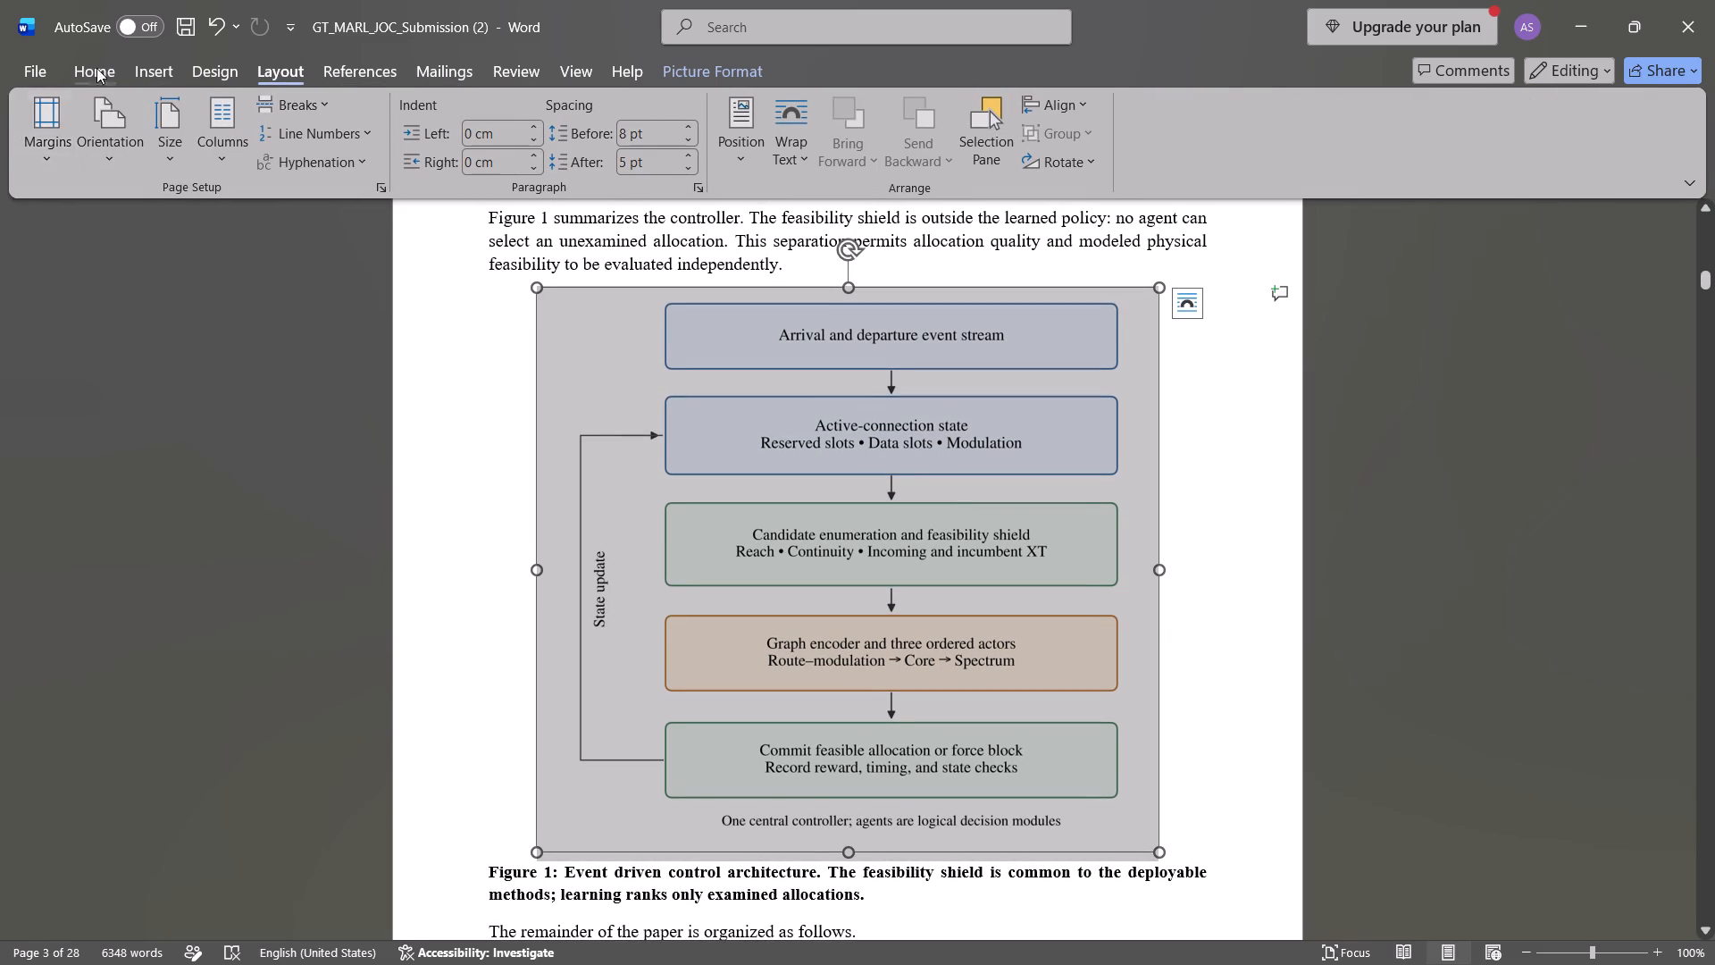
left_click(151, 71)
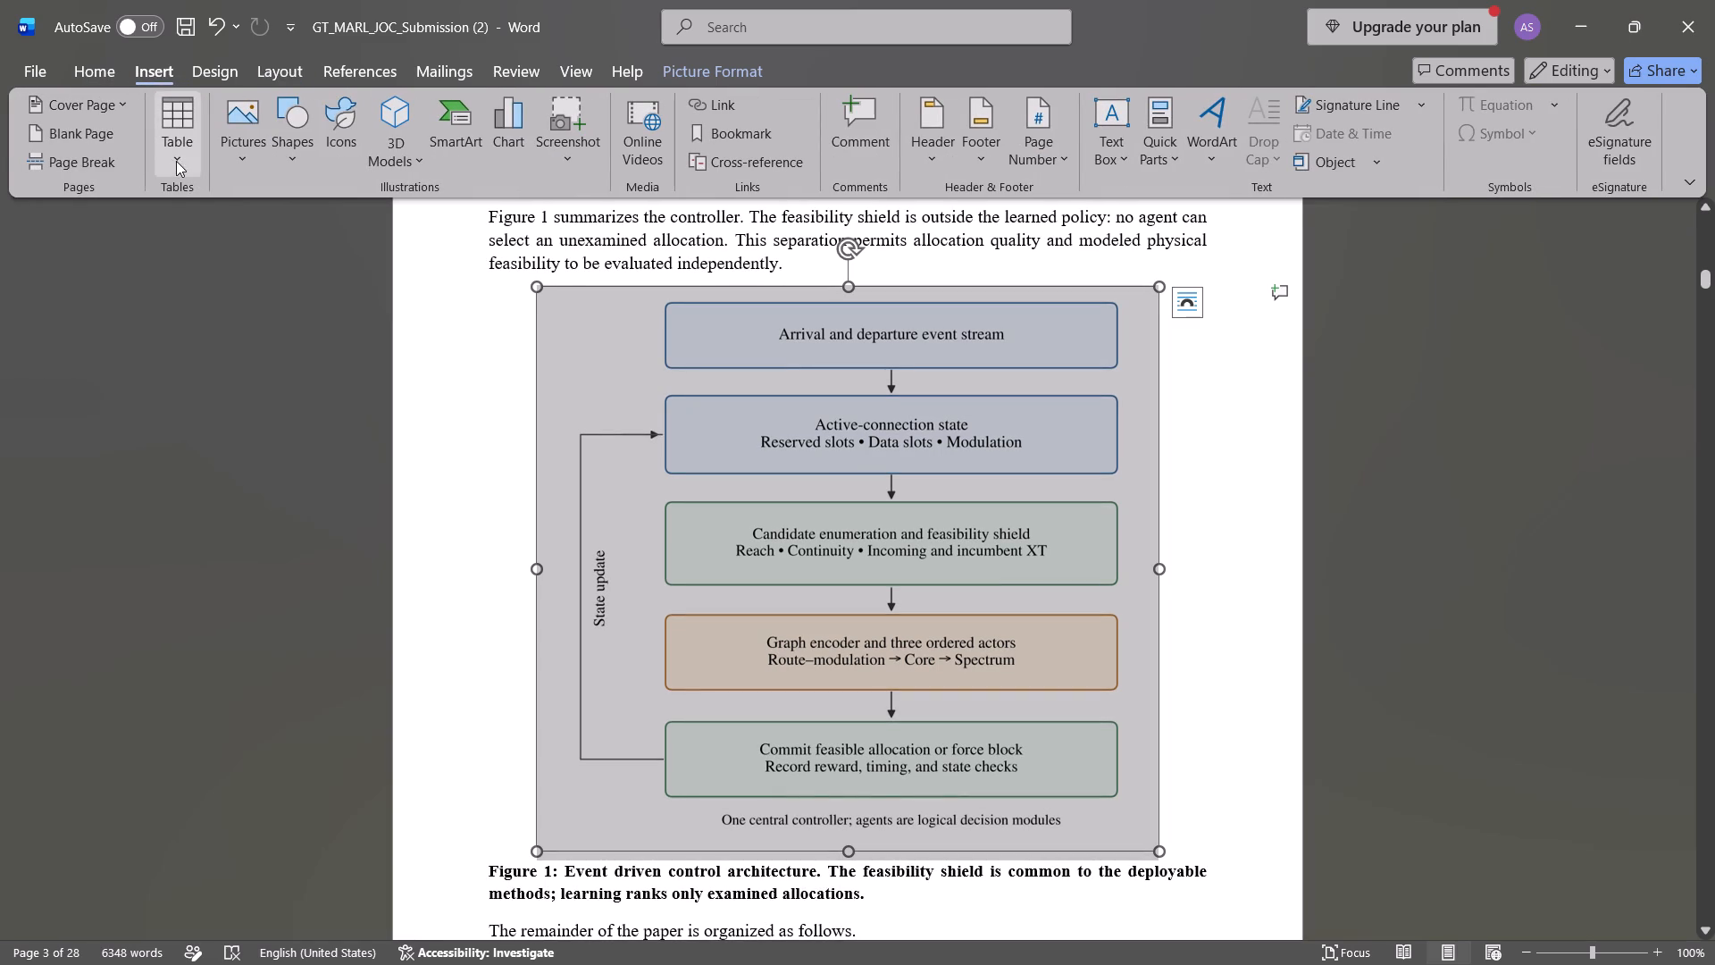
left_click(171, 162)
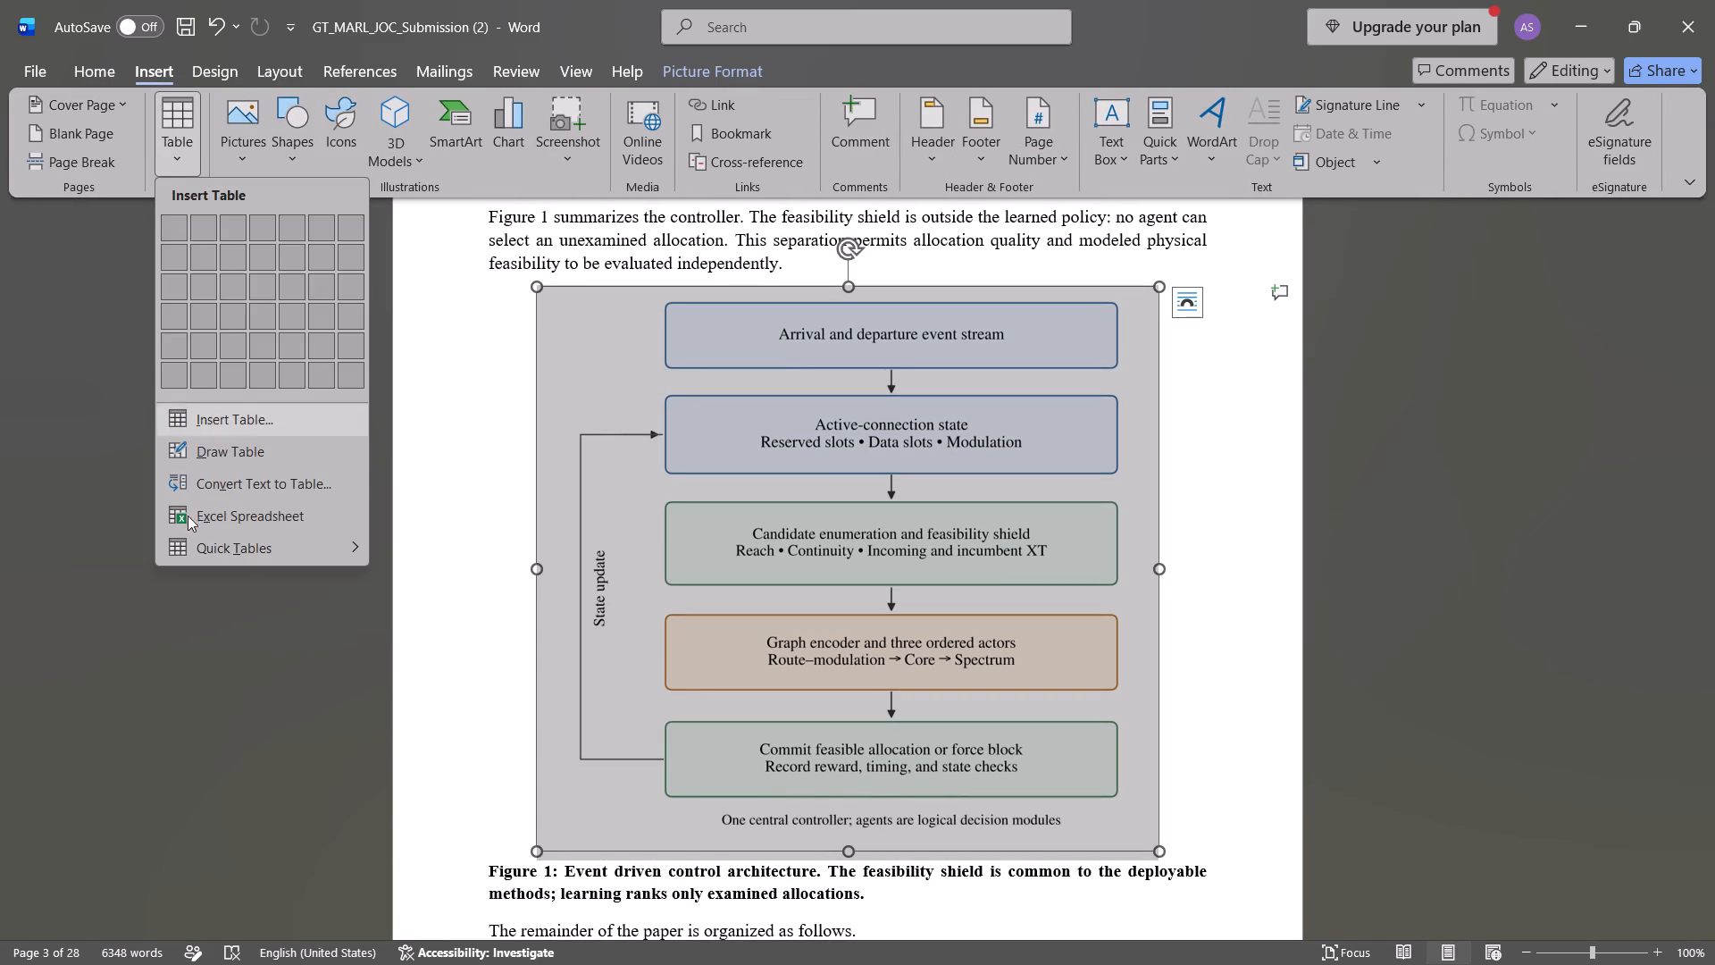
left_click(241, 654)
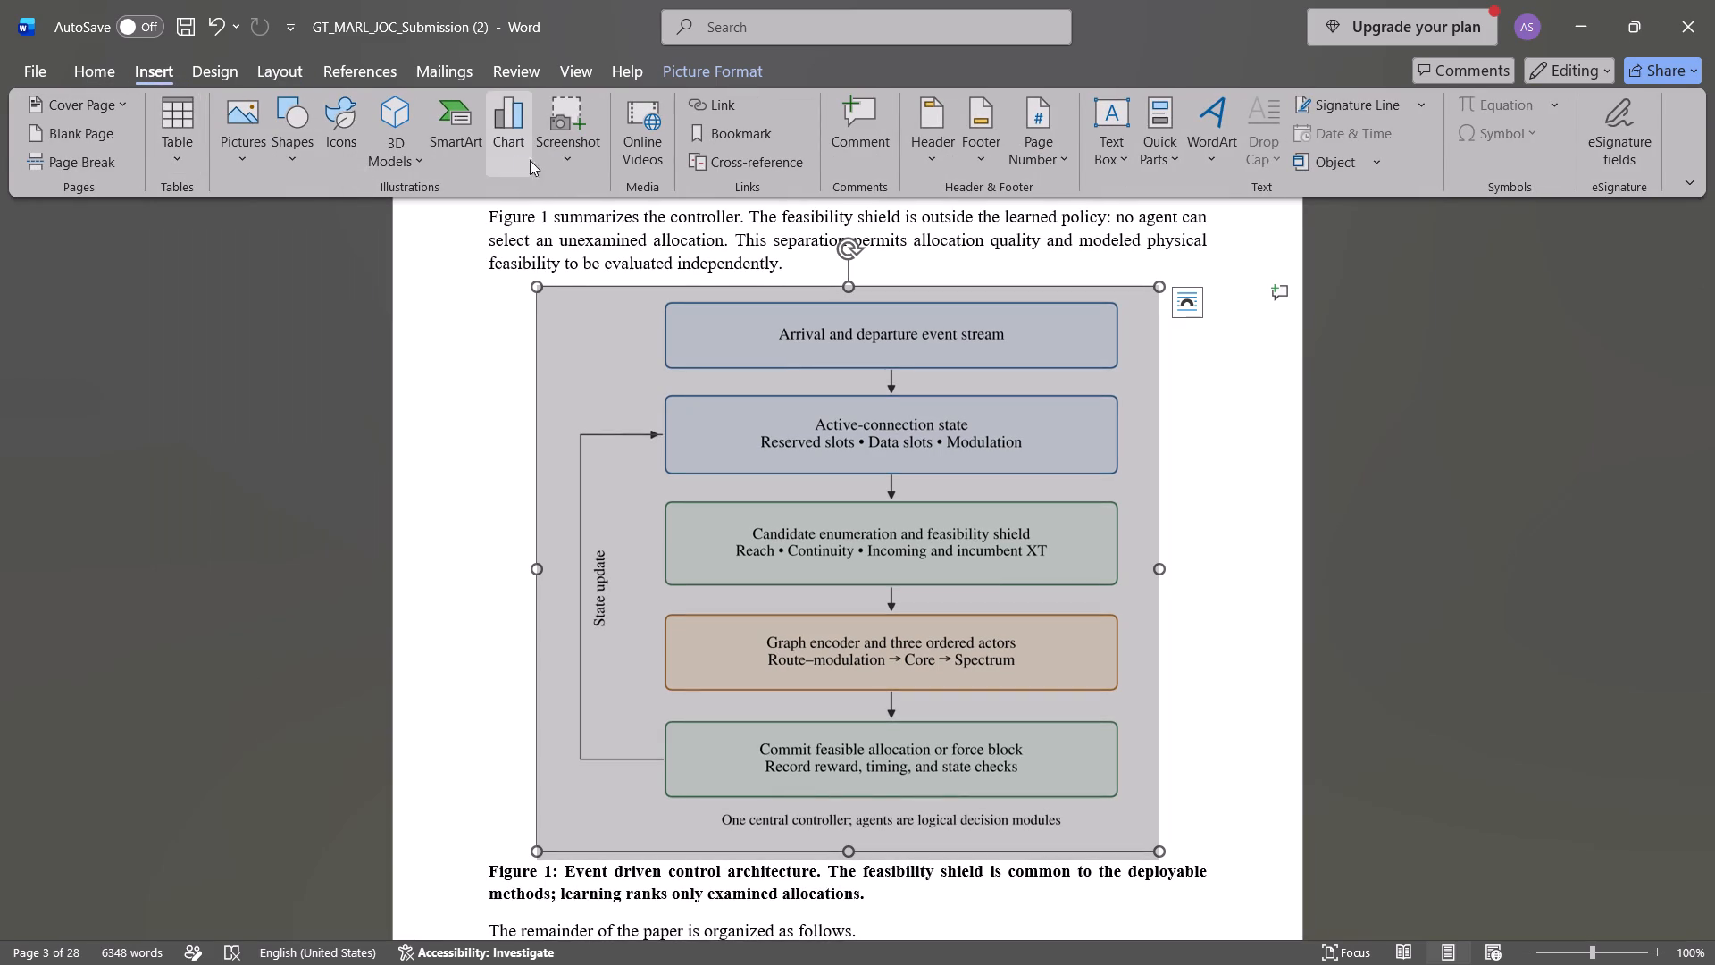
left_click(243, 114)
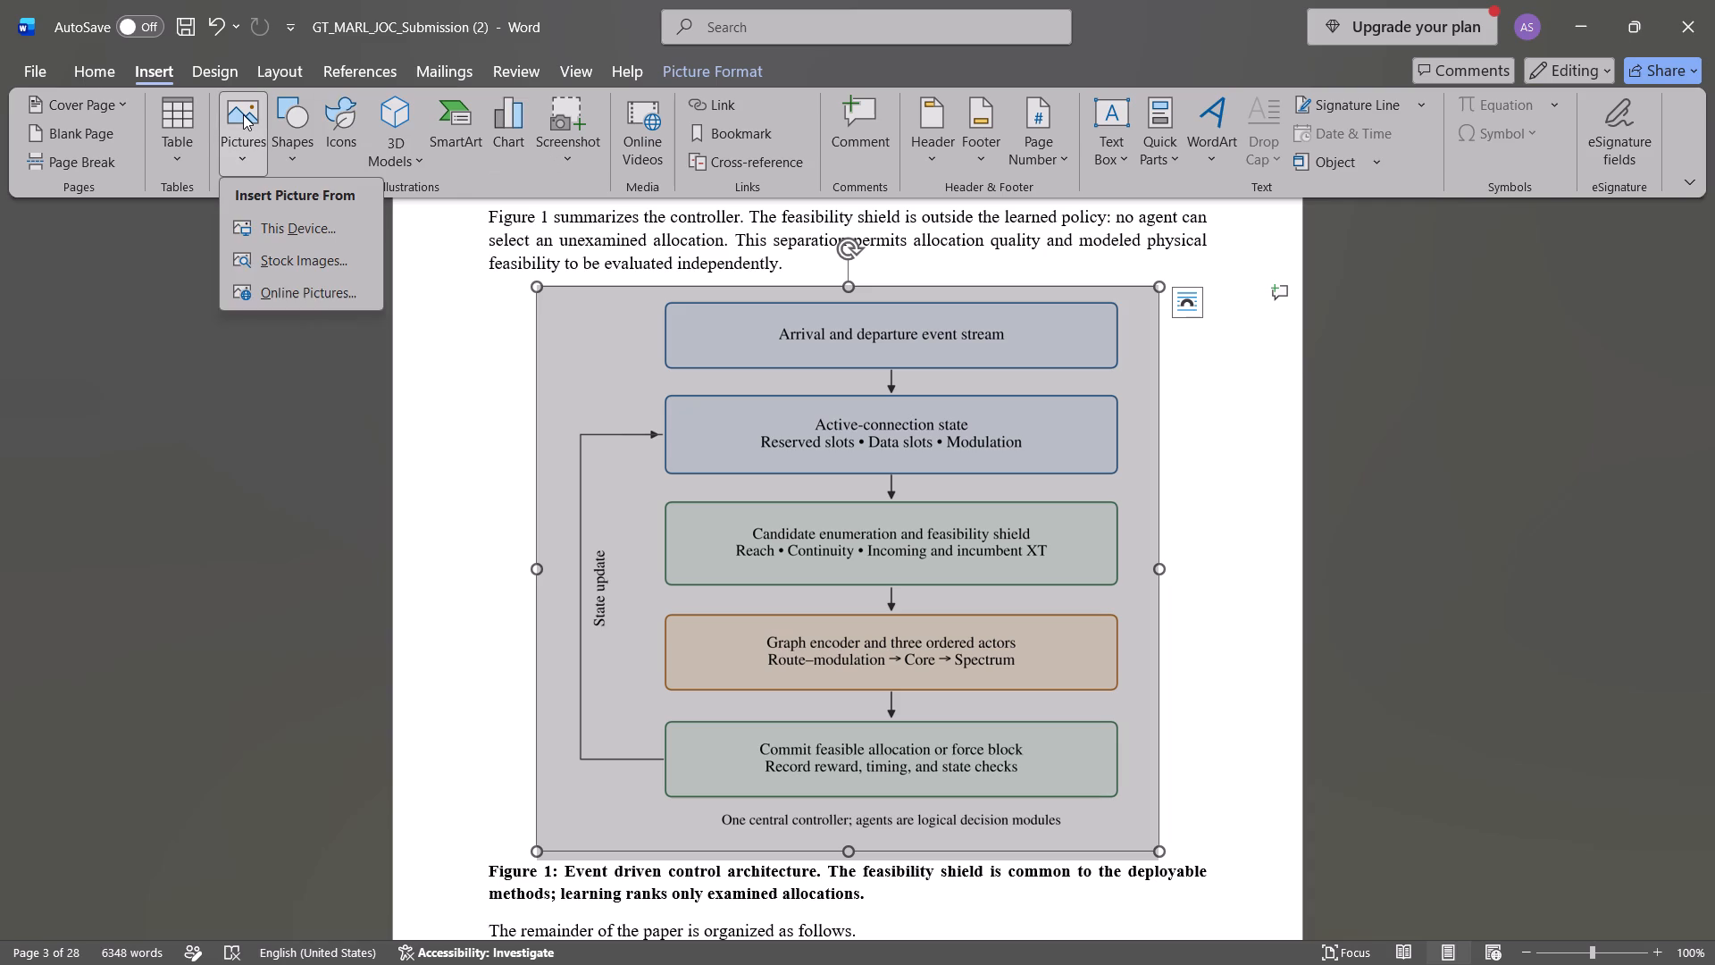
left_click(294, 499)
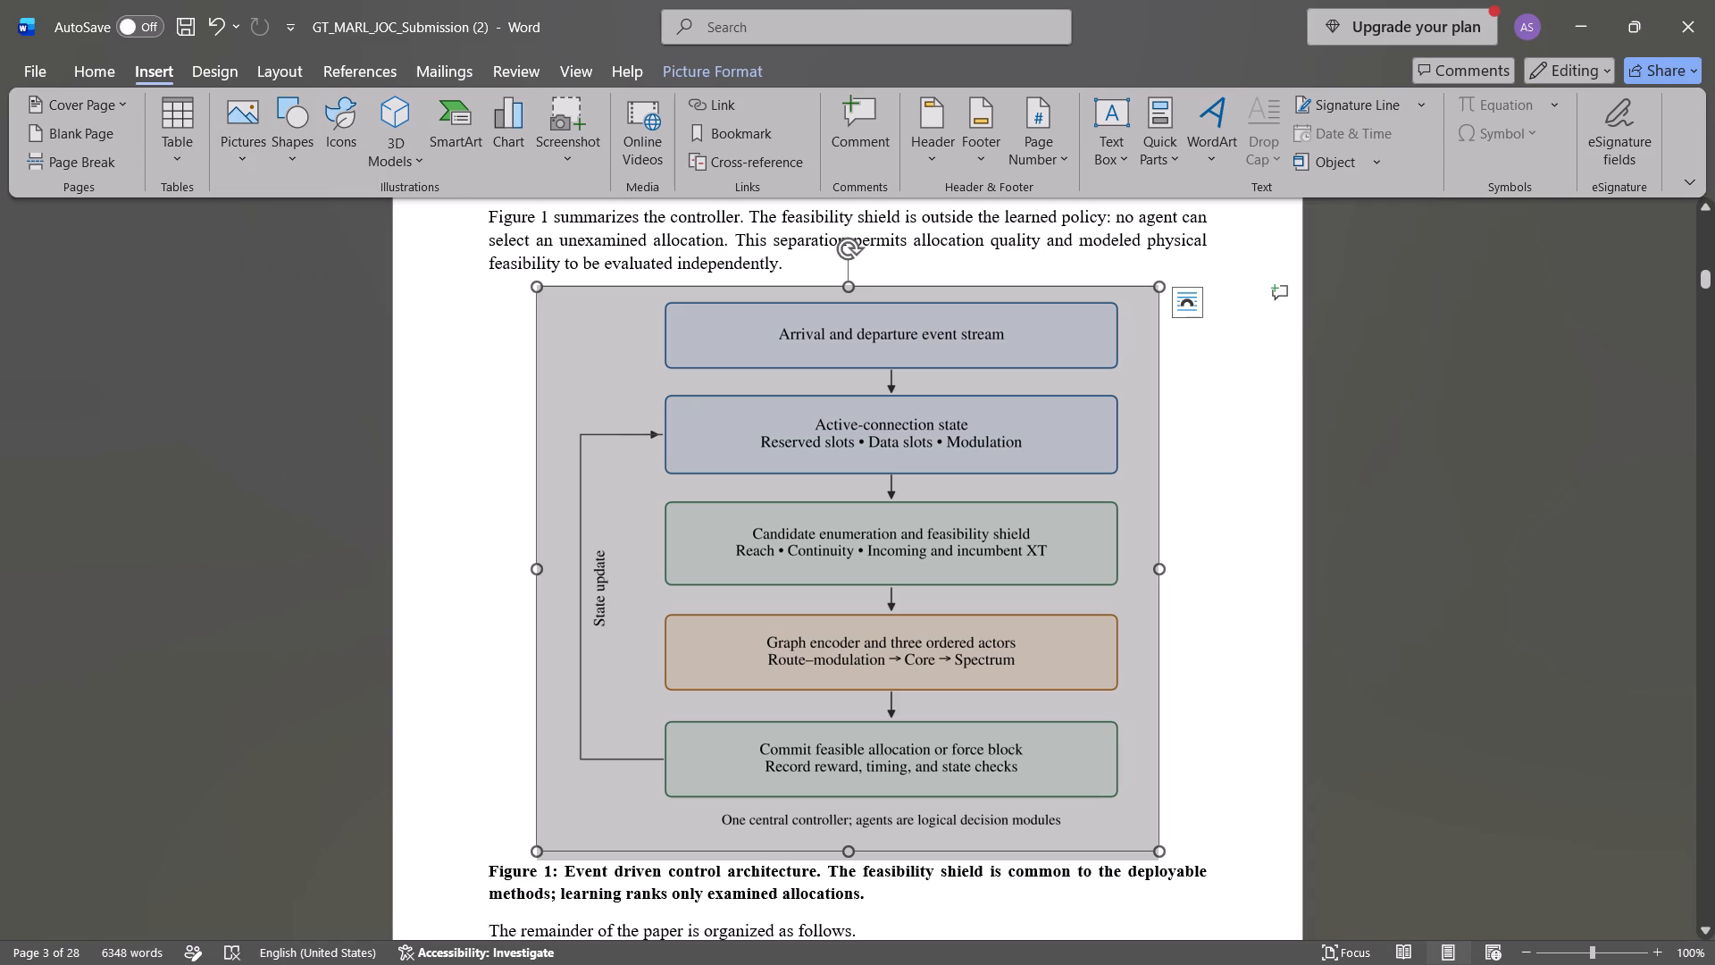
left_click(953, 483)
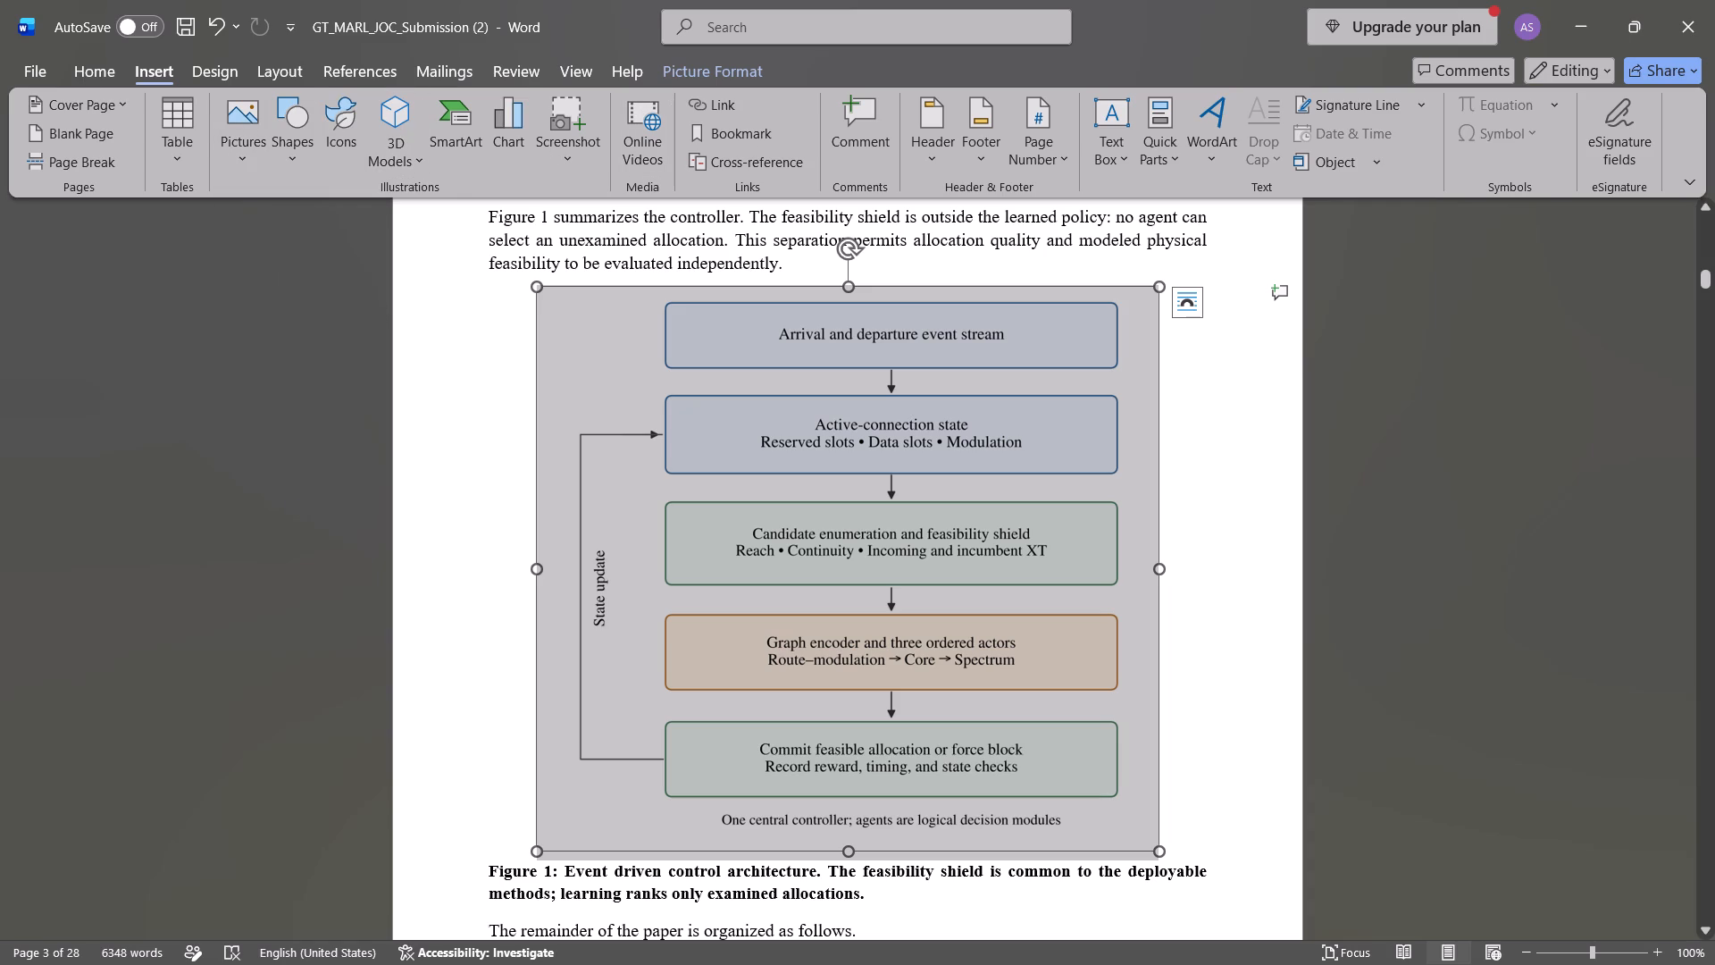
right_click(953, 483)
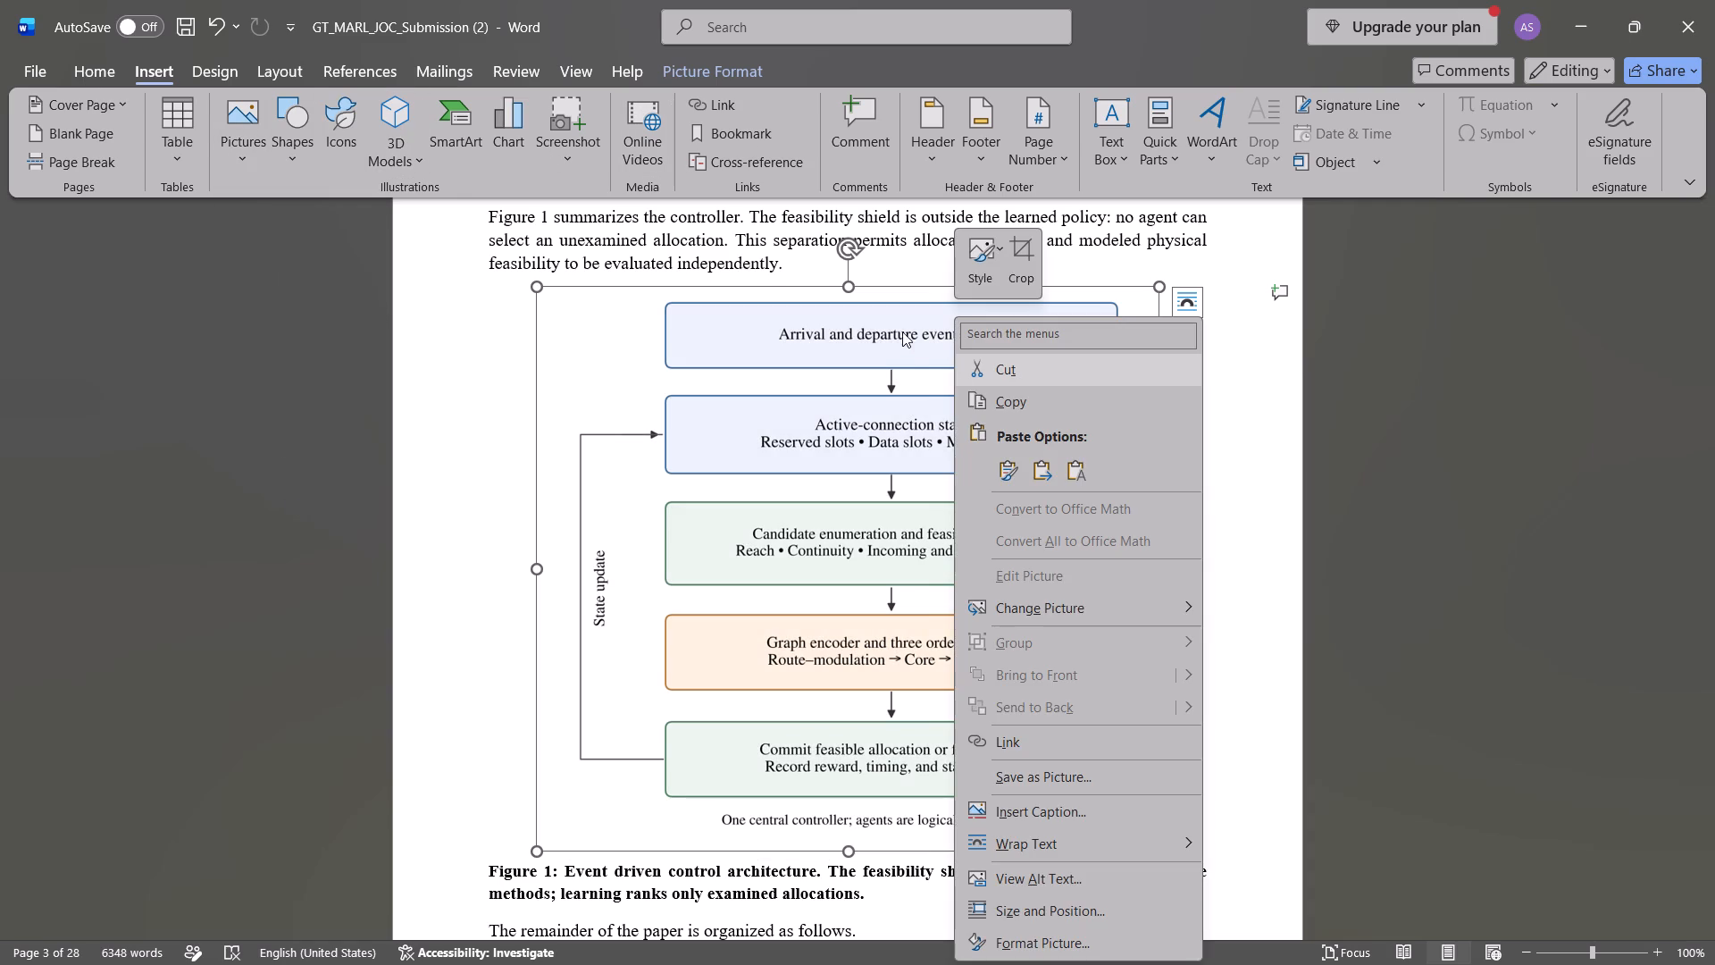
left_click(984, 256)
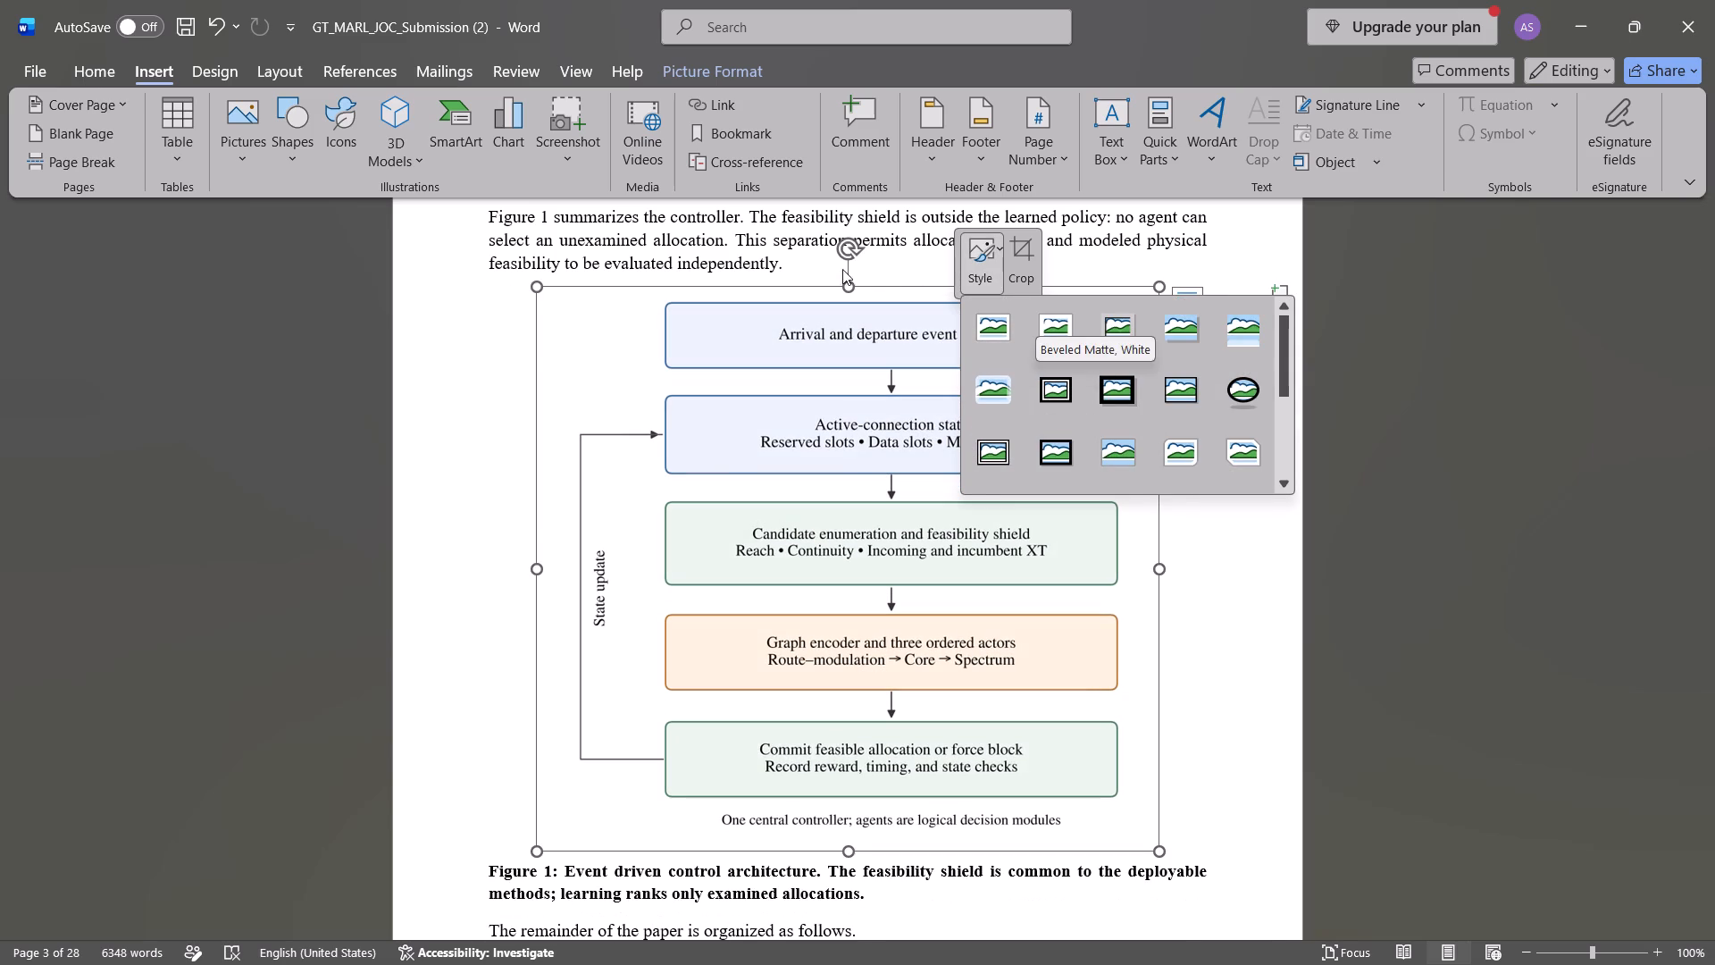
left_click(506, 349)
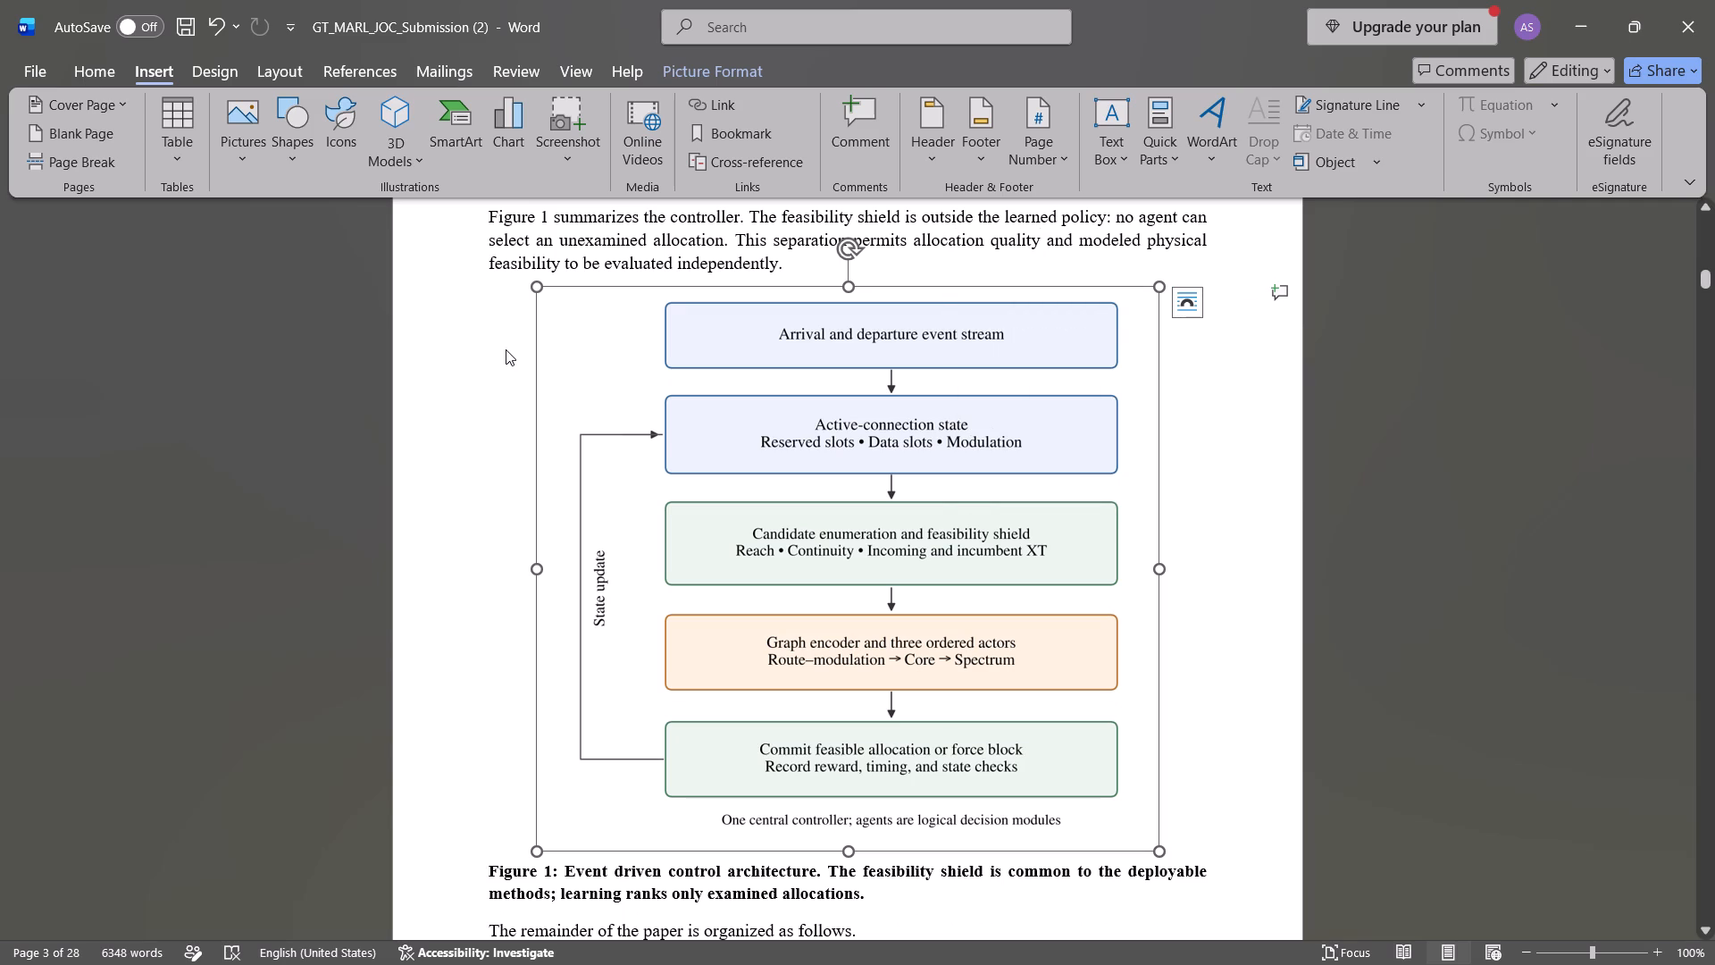
Set the Figure 1 control architecture picture's color saturation to 0%.
left_click(863, 550)
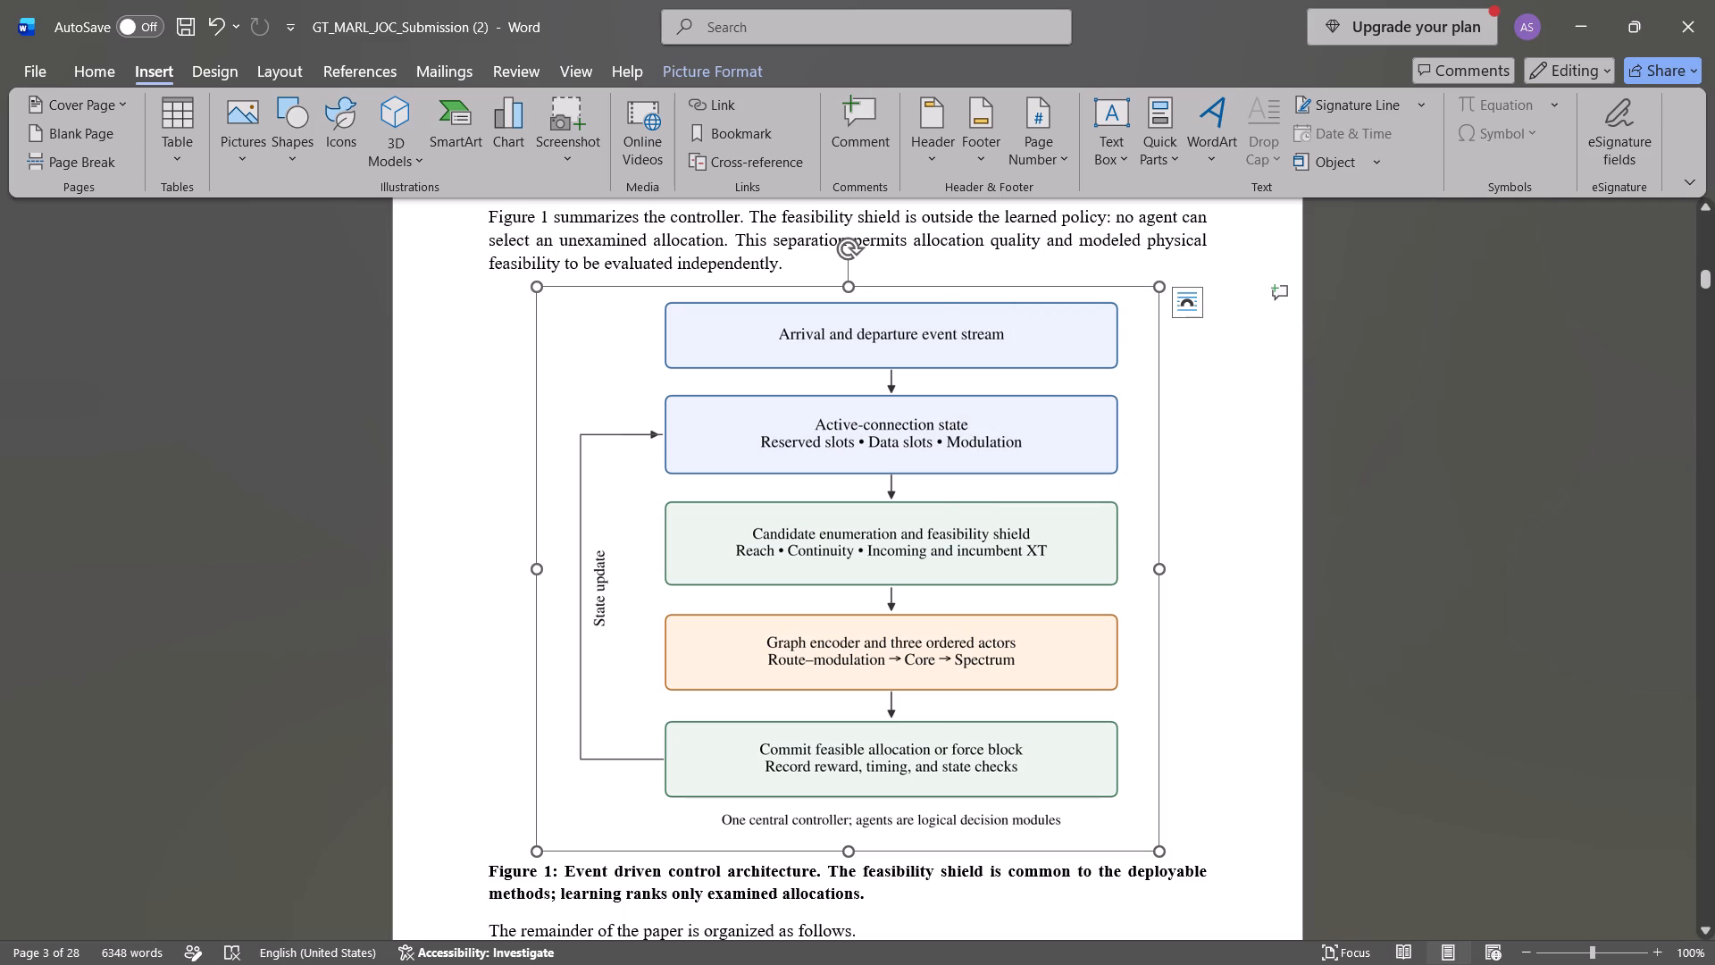
triple_click(863, 550)
left_click(860, 559)
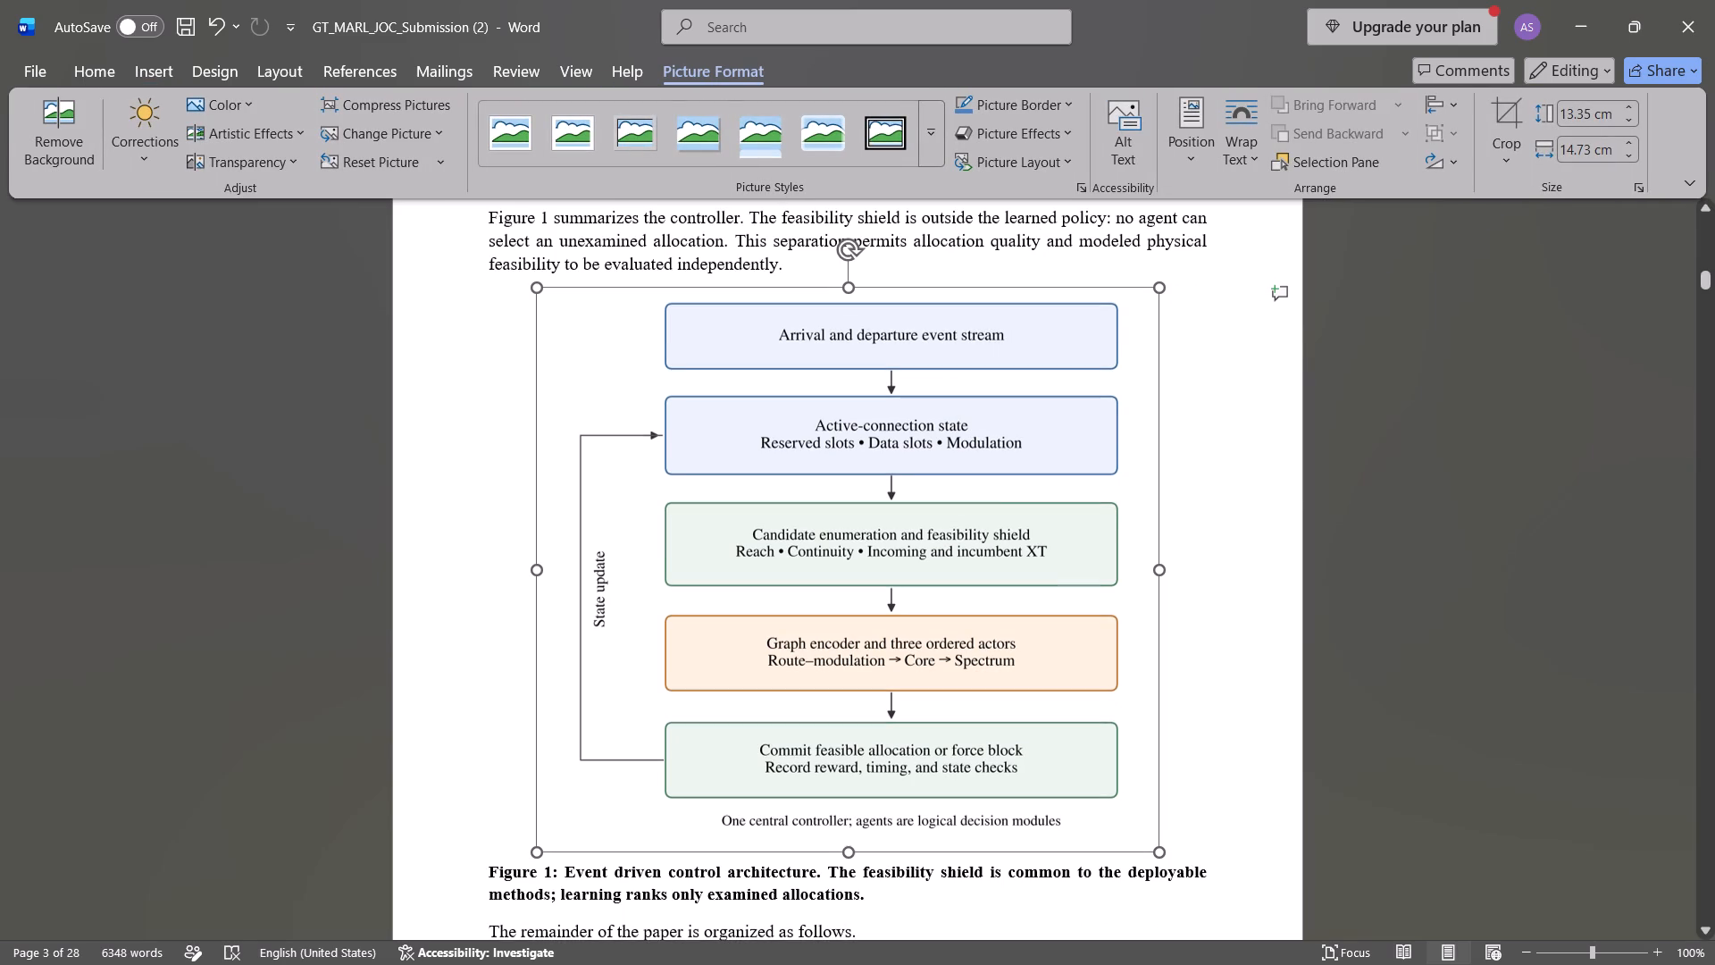
left_click(237, 112)
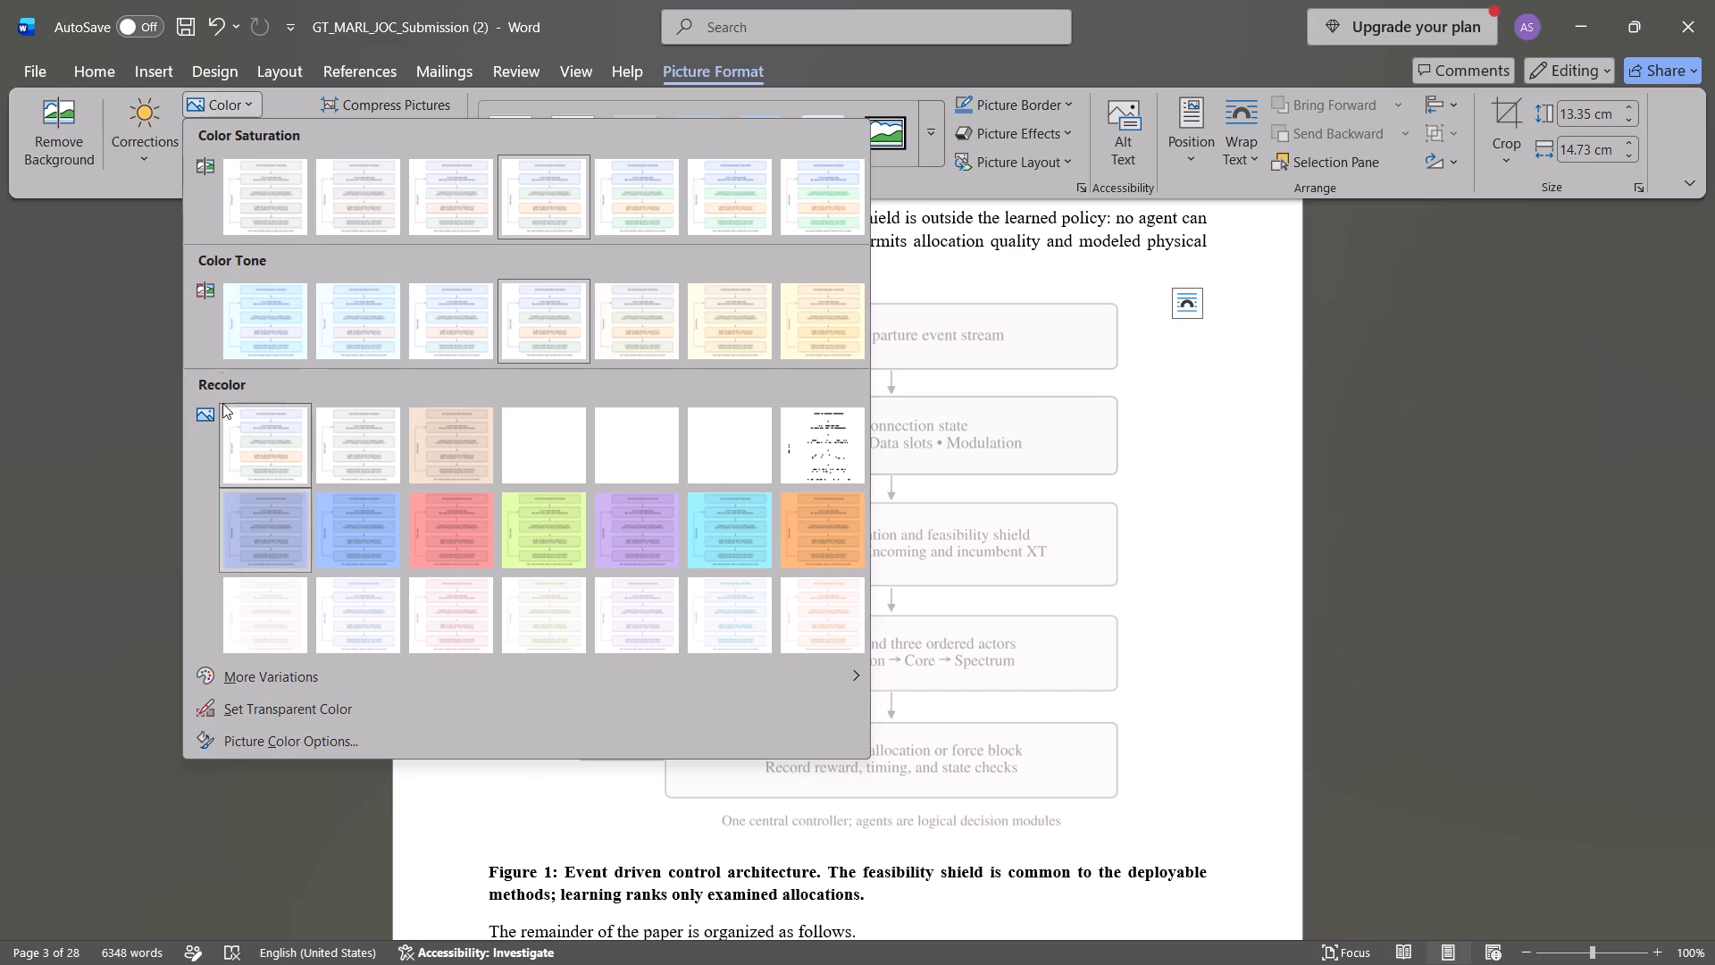
left_click(274, 210)
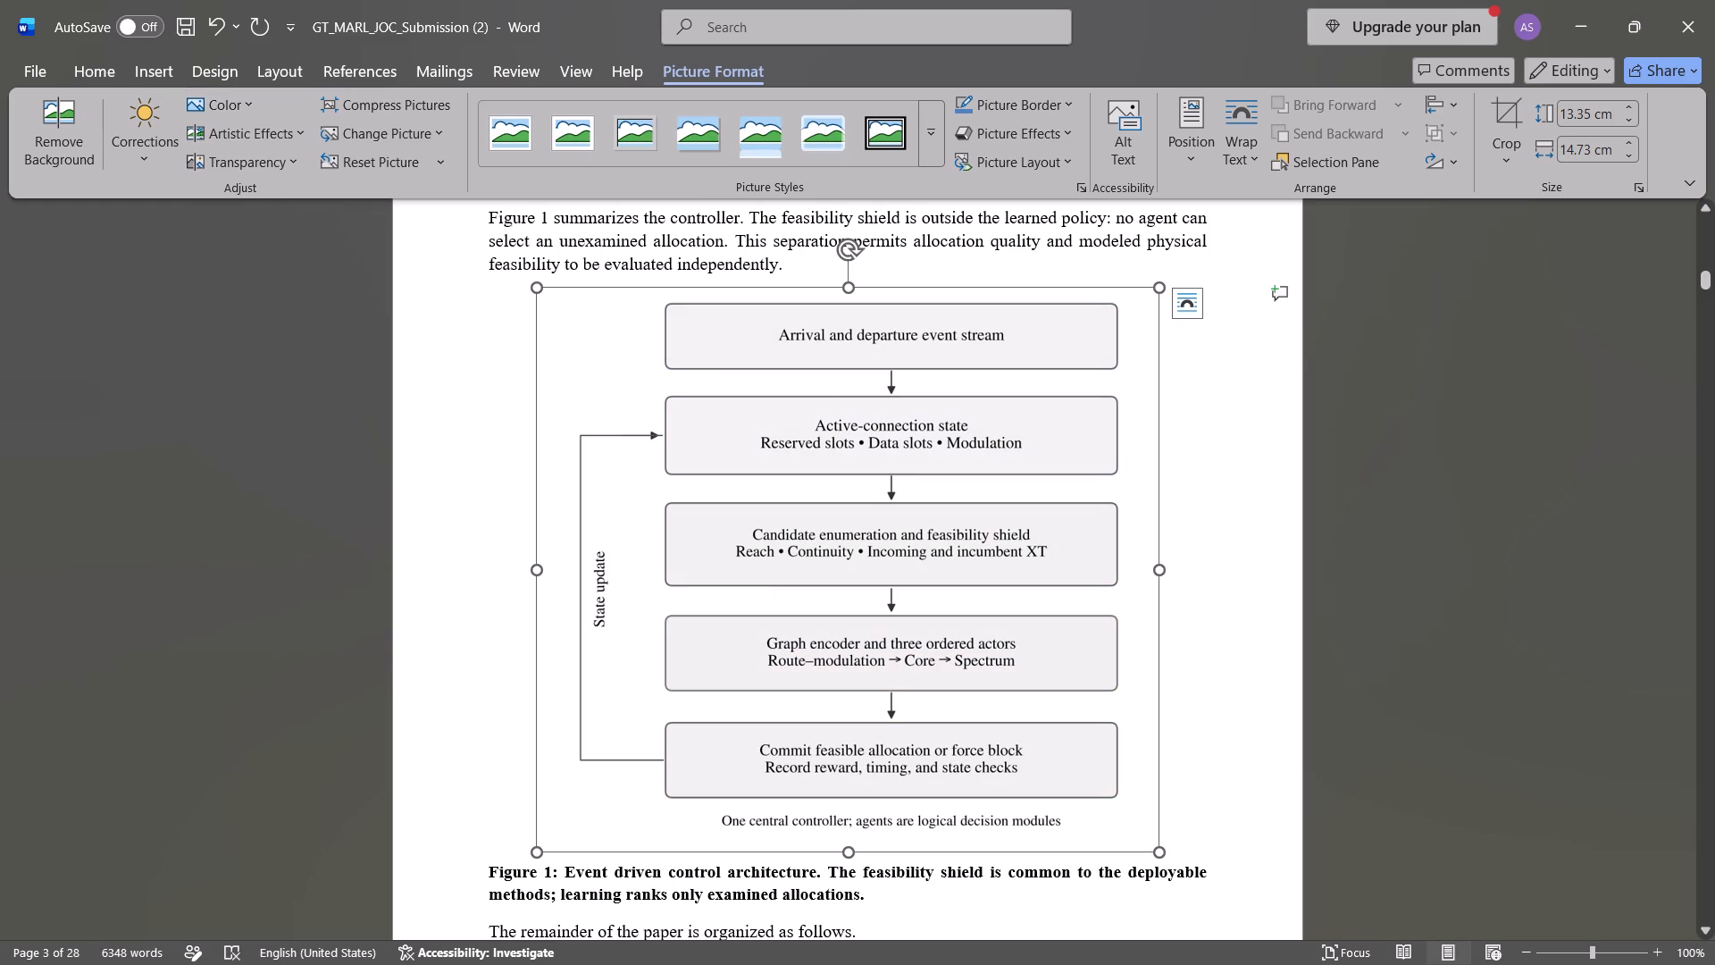
left_click(1234, 653)
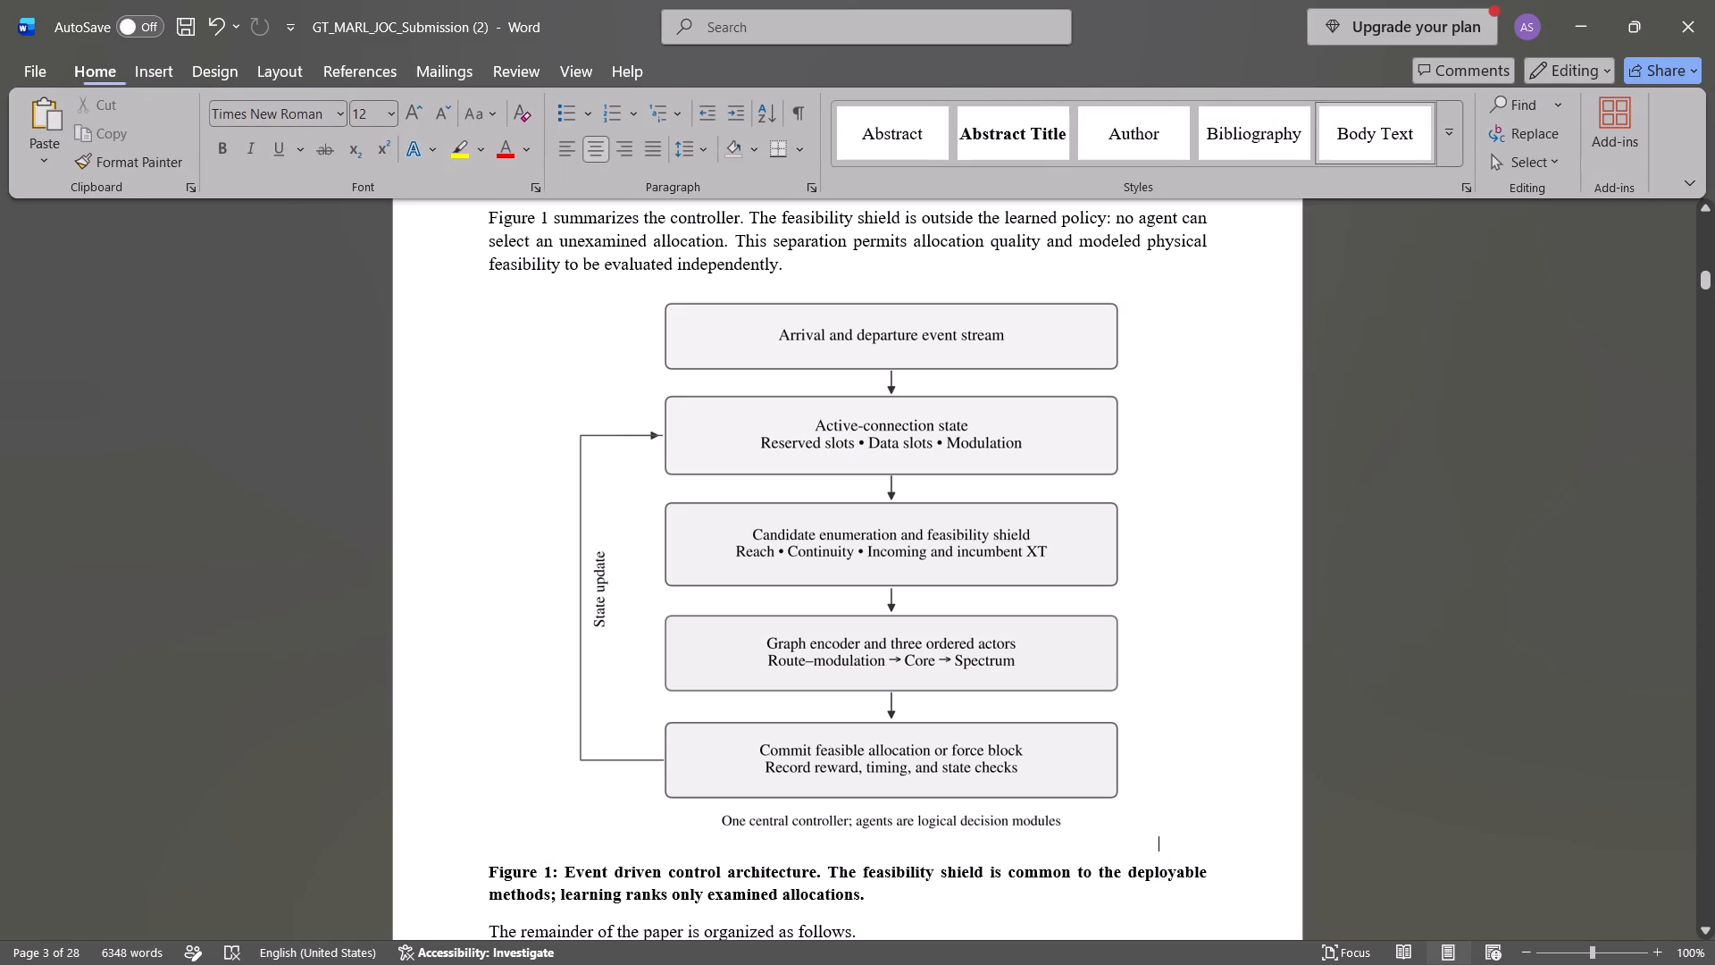
Crop the bottom of the Figure 1 picture to a height of 12.38 cm, cutting off the note "One central controller; agents are logical decision modules".
left_click(980, 796)
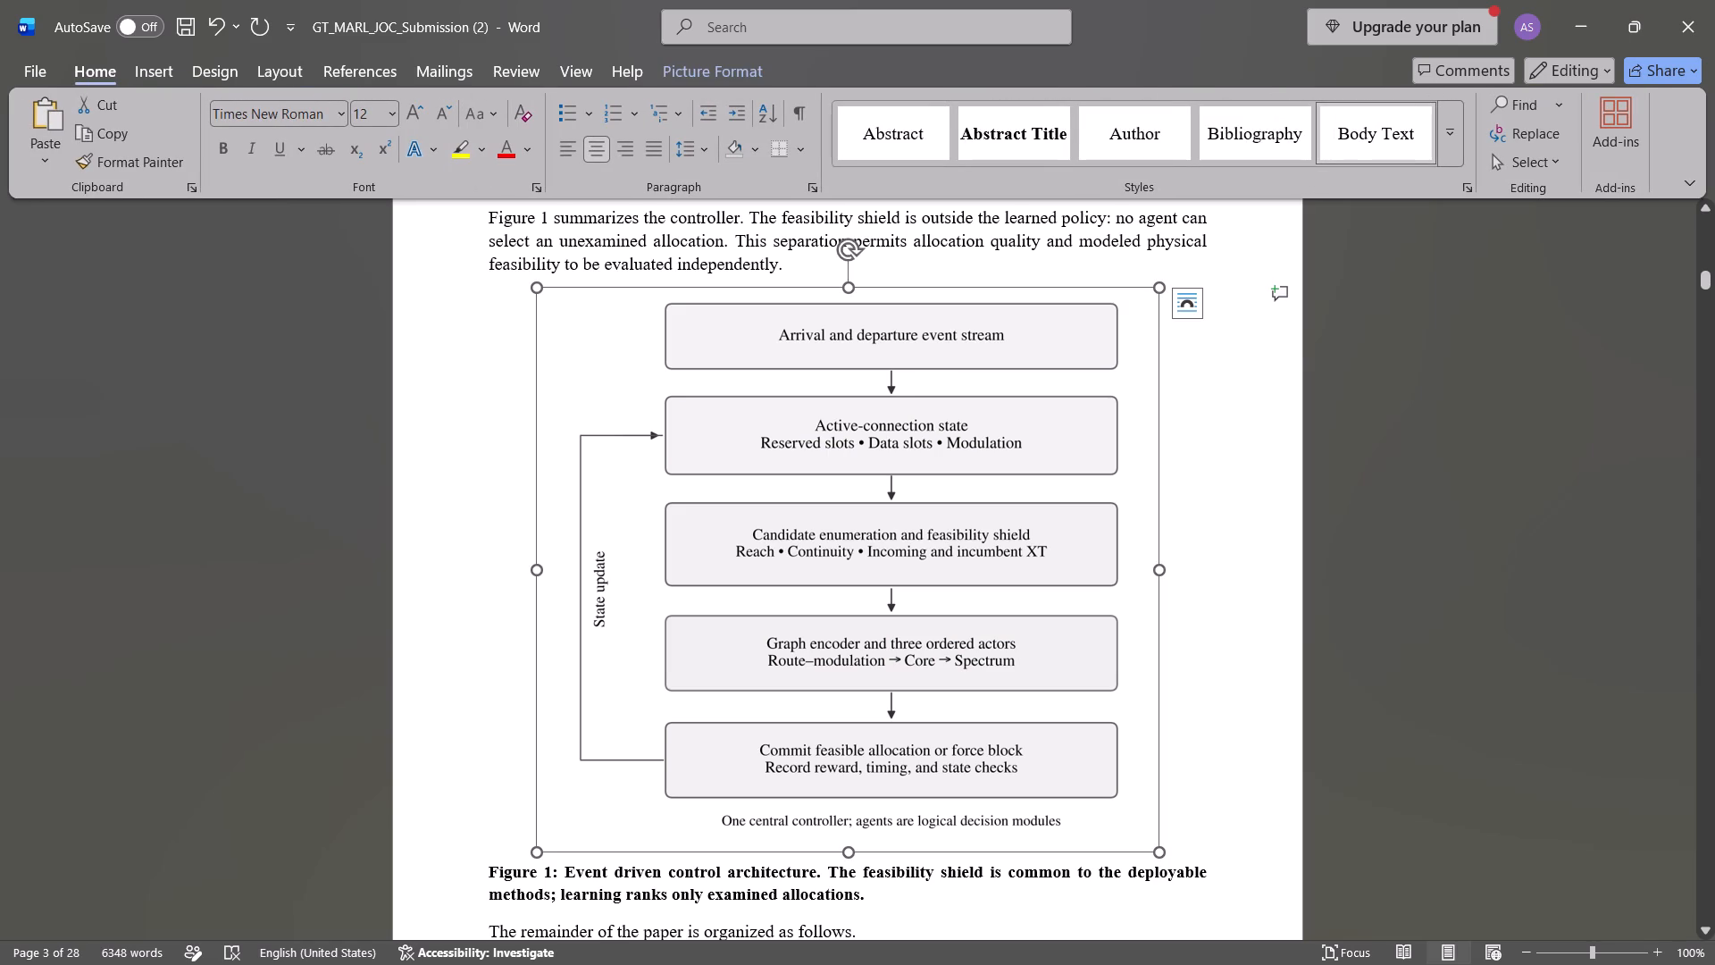
left_click(899, 843)
double_click(764, 522)
right_click(764, 522)
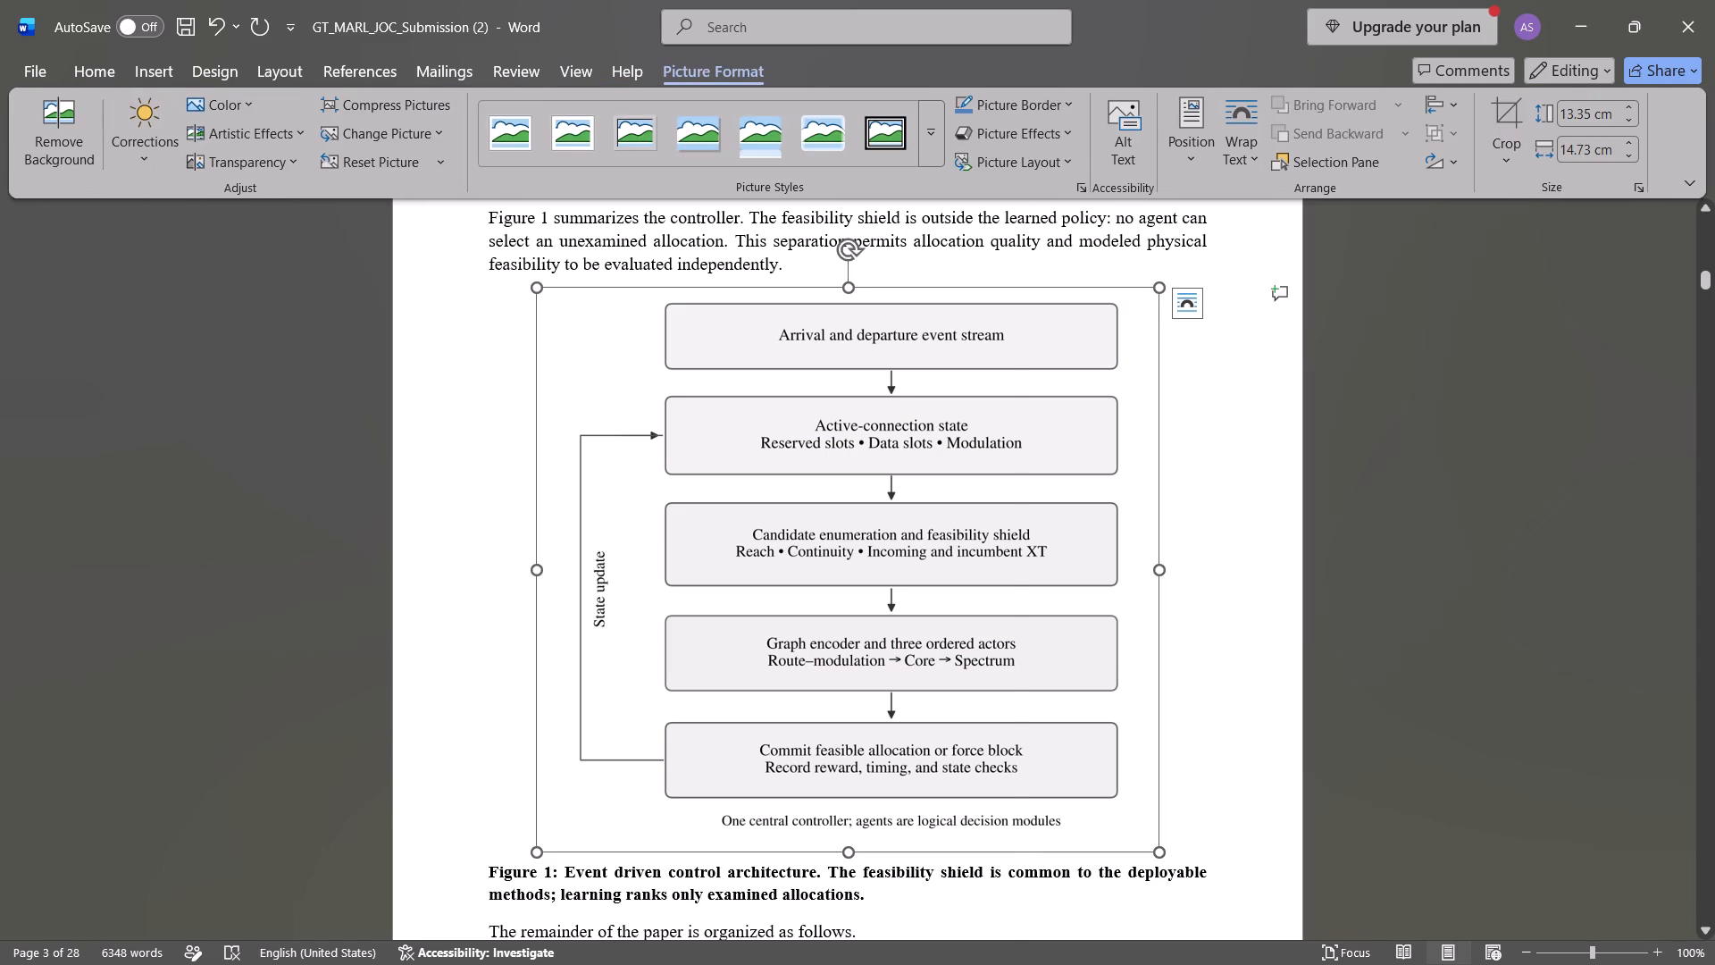
left_click(698, 491)
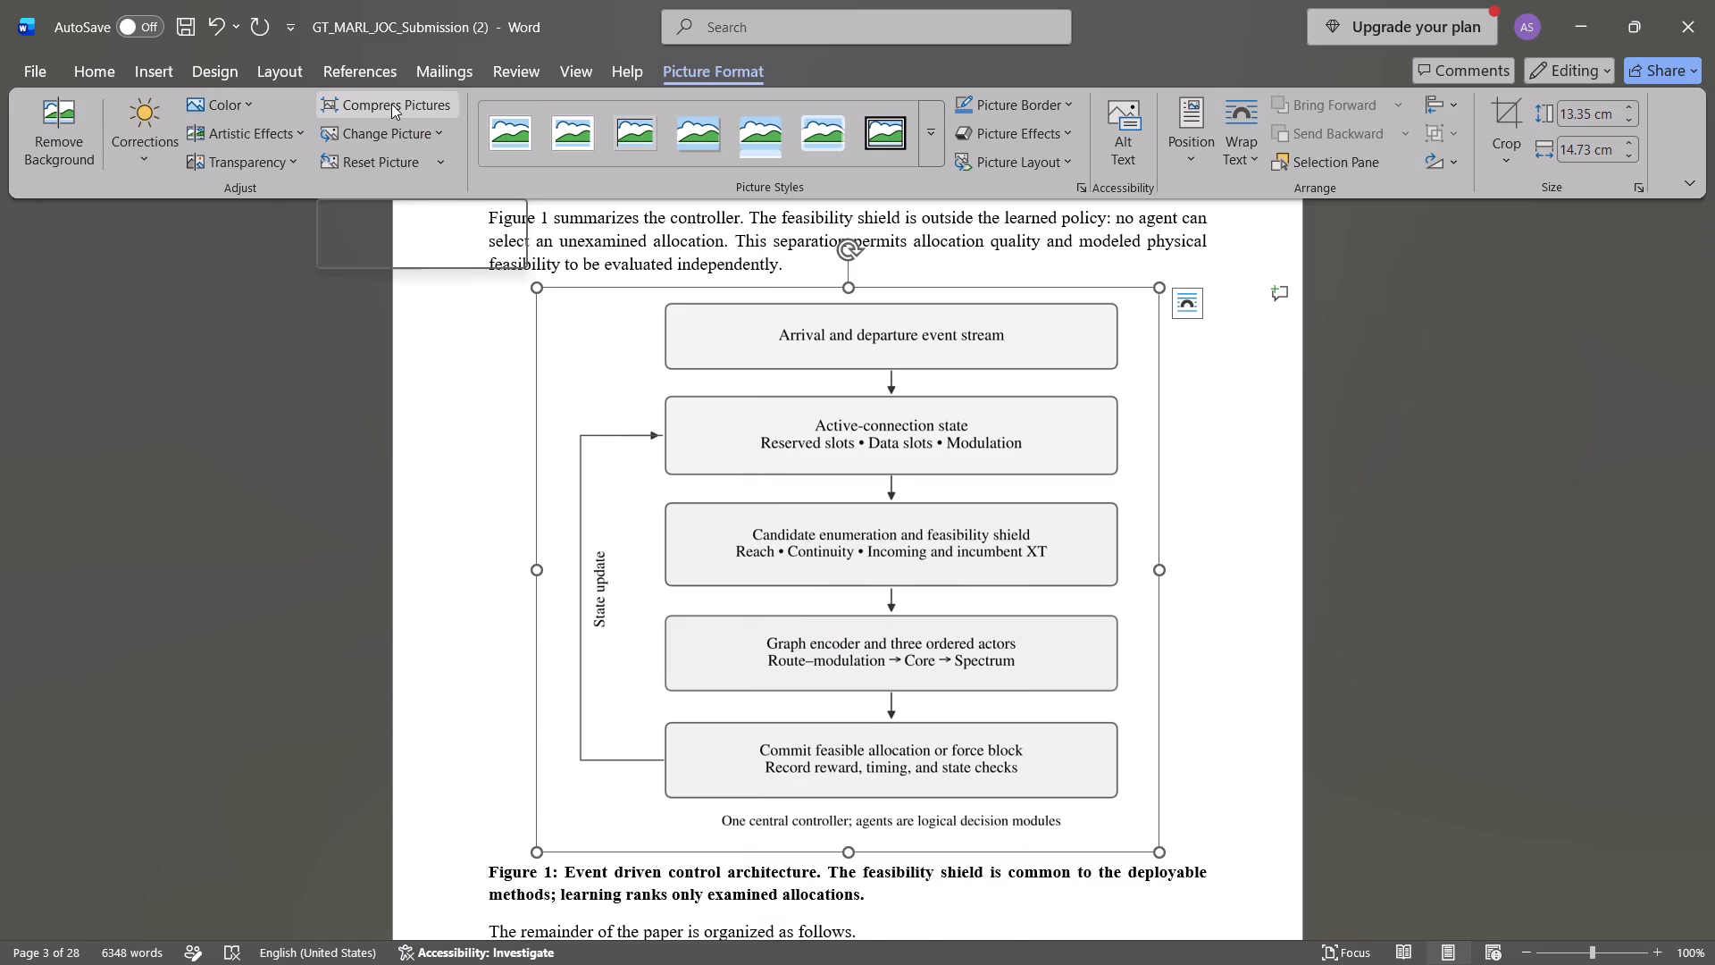
left_click(1486, 162)
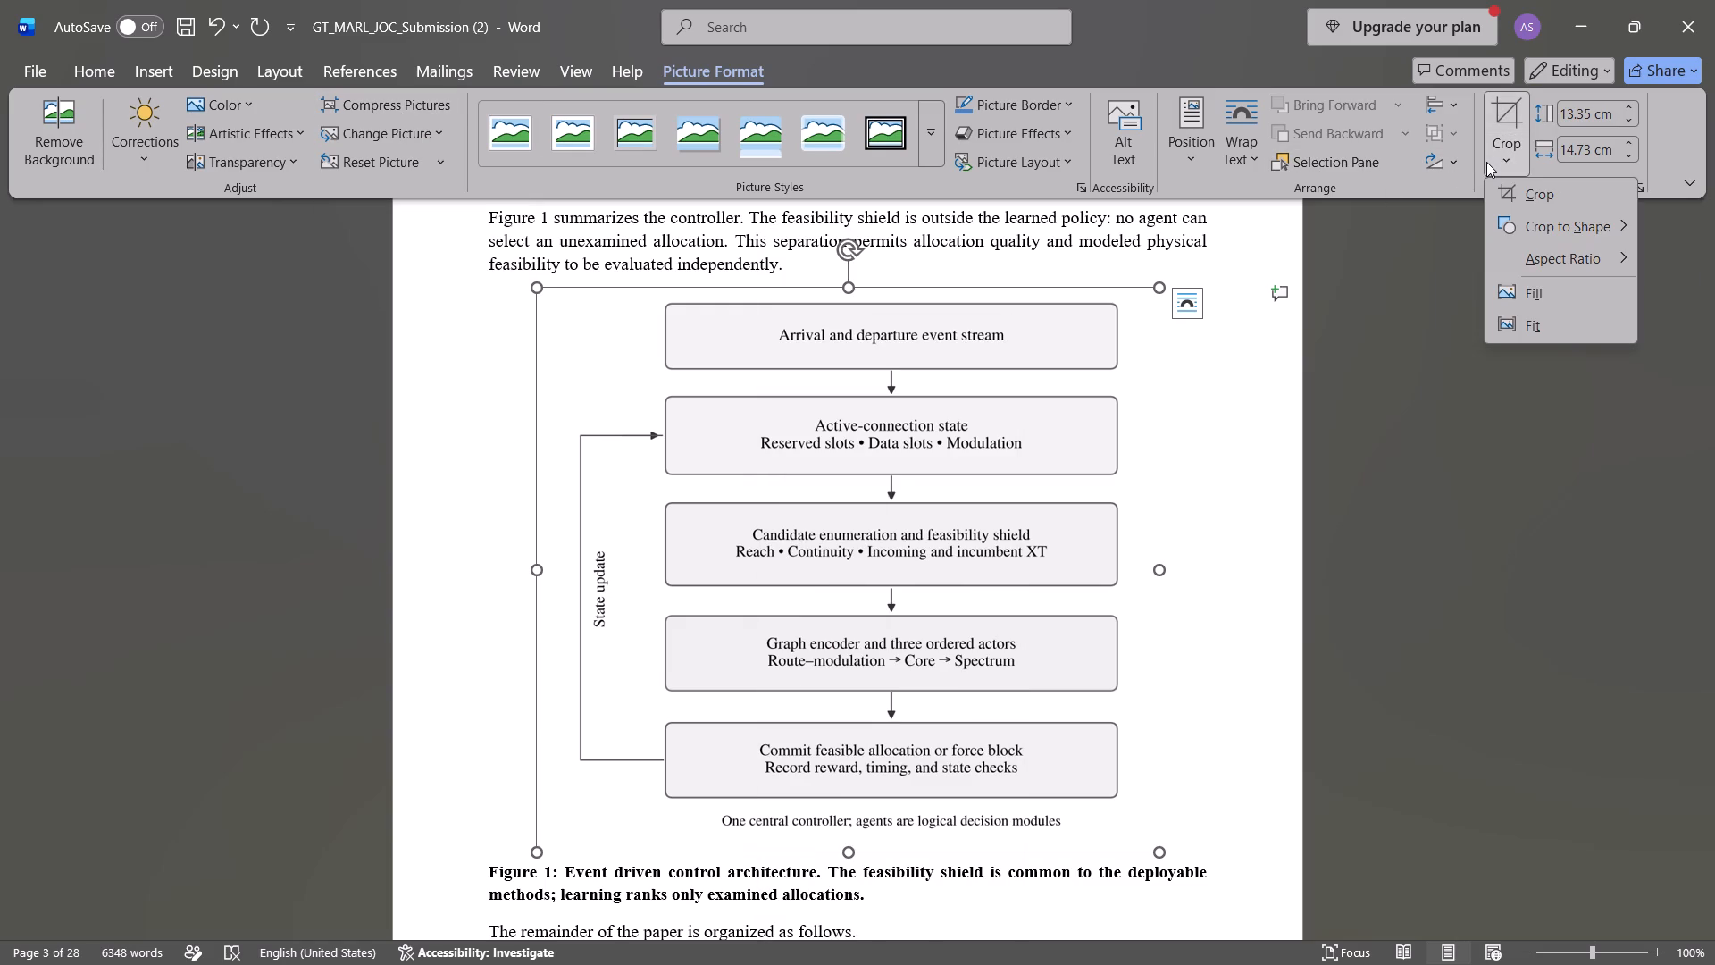
left_click(1502, 191)
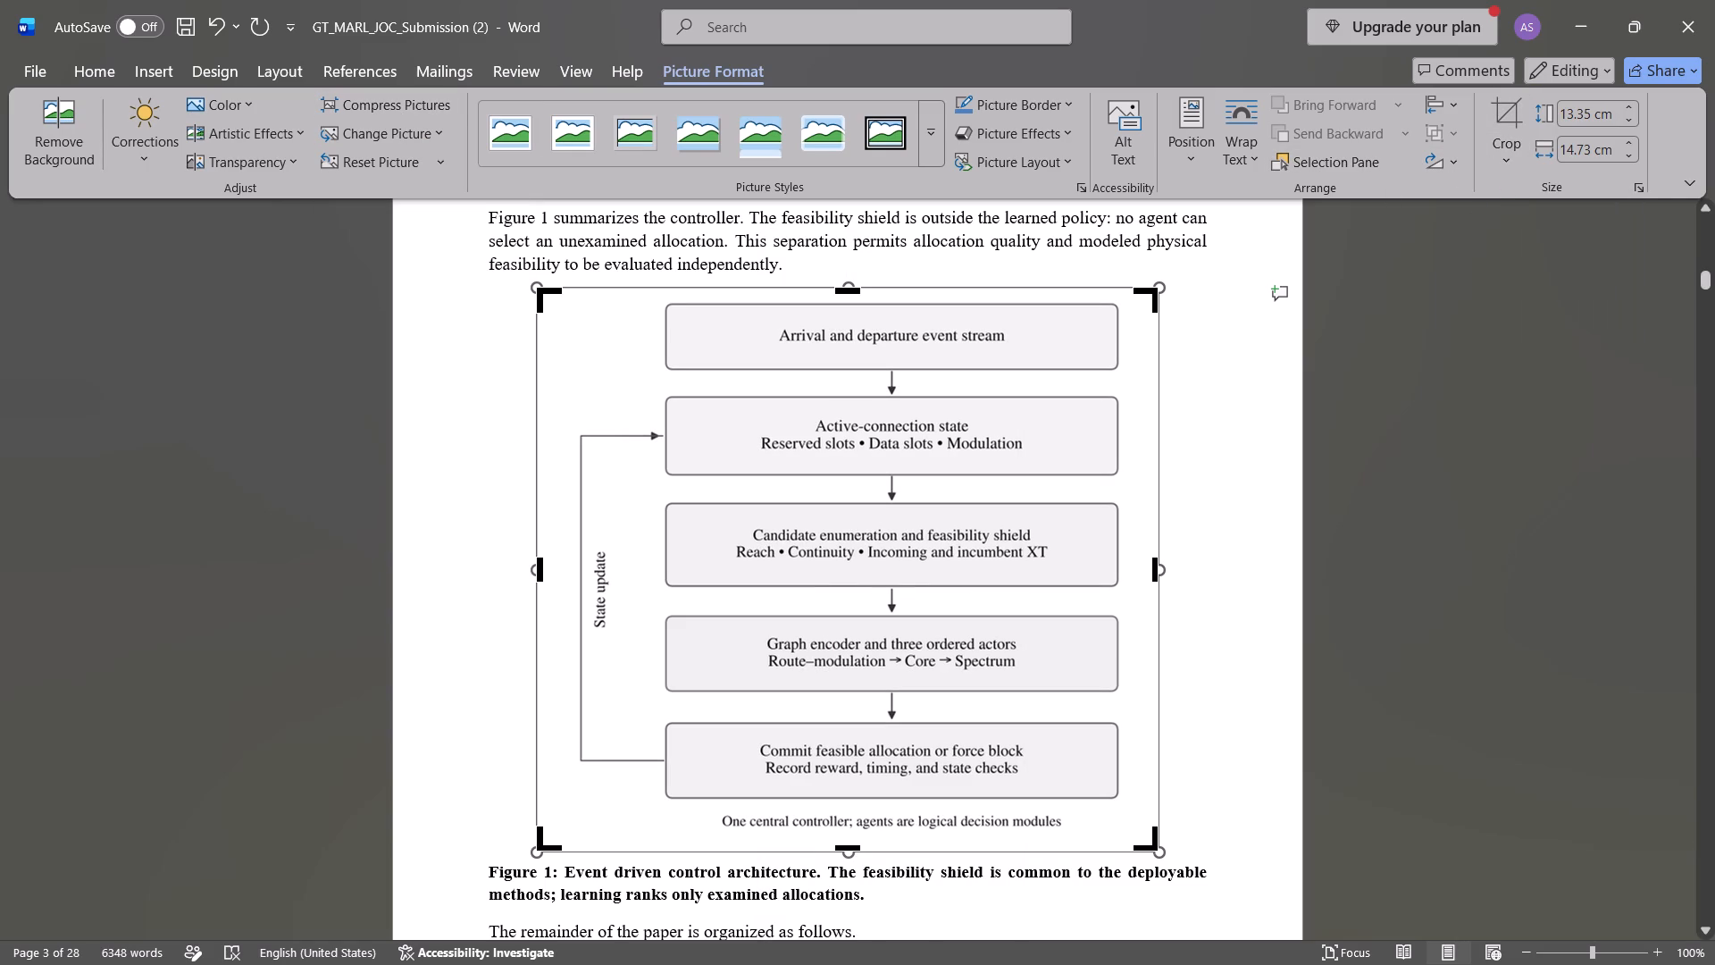
left_click_drag(845, 852, 841, 815)
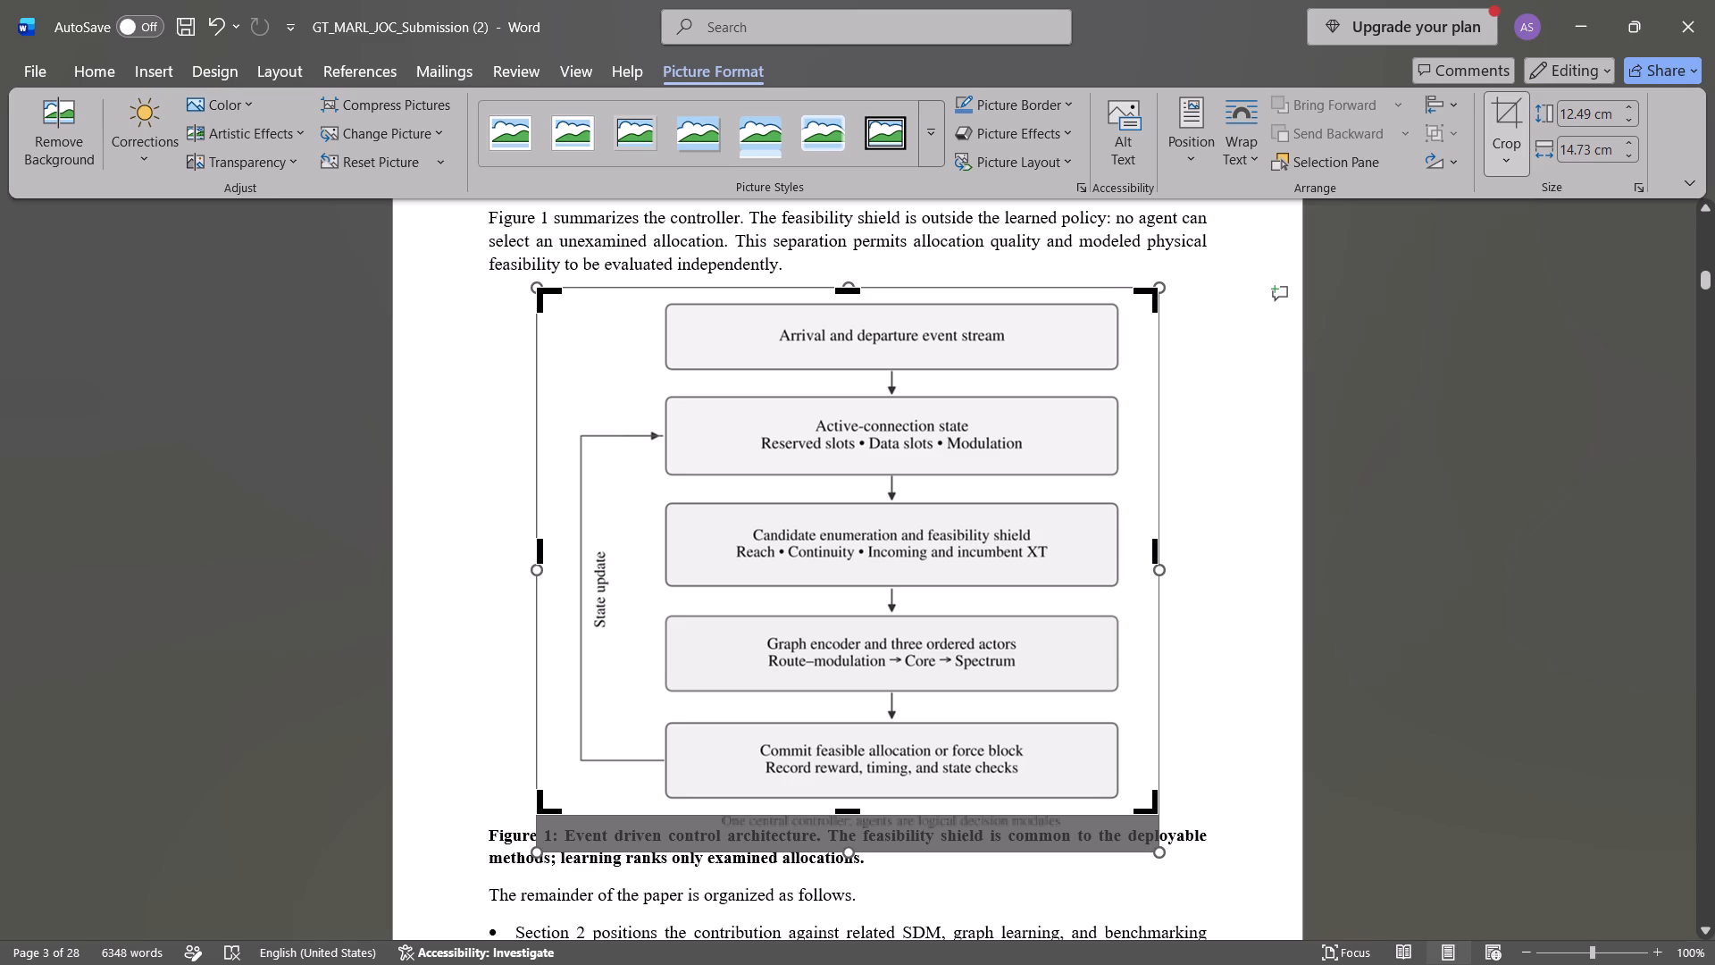
left_click_drag(842, 812, 852, 850)
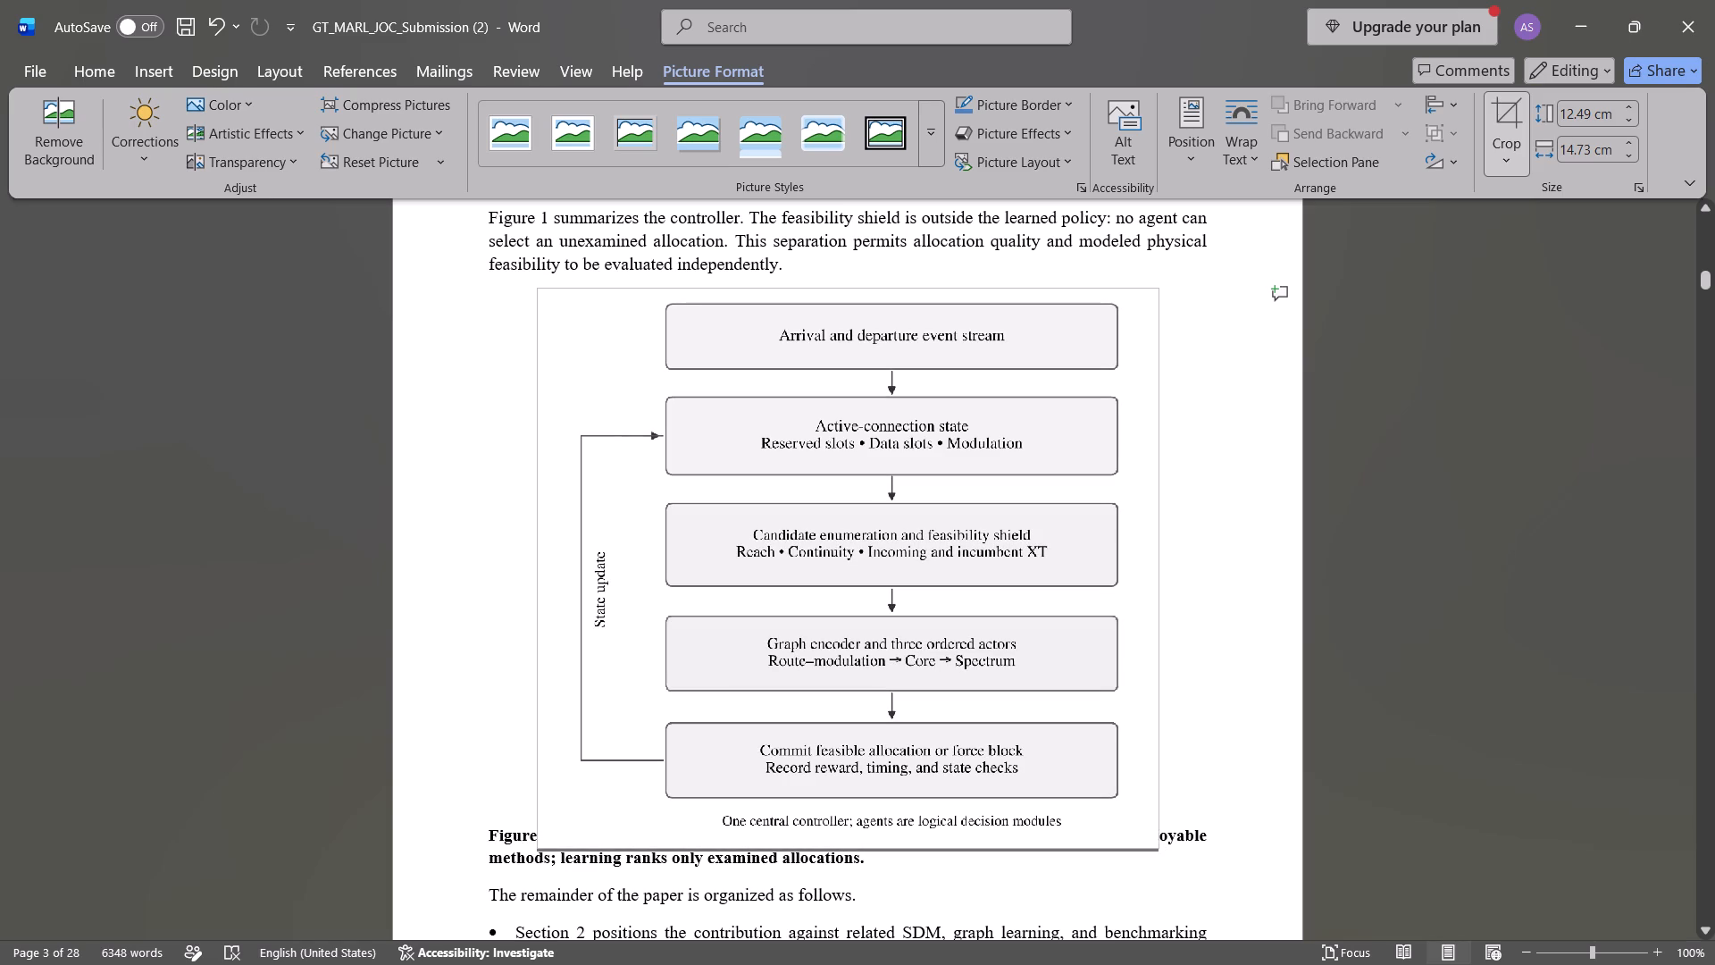
left_click_drag(852, 850, 852, 843)
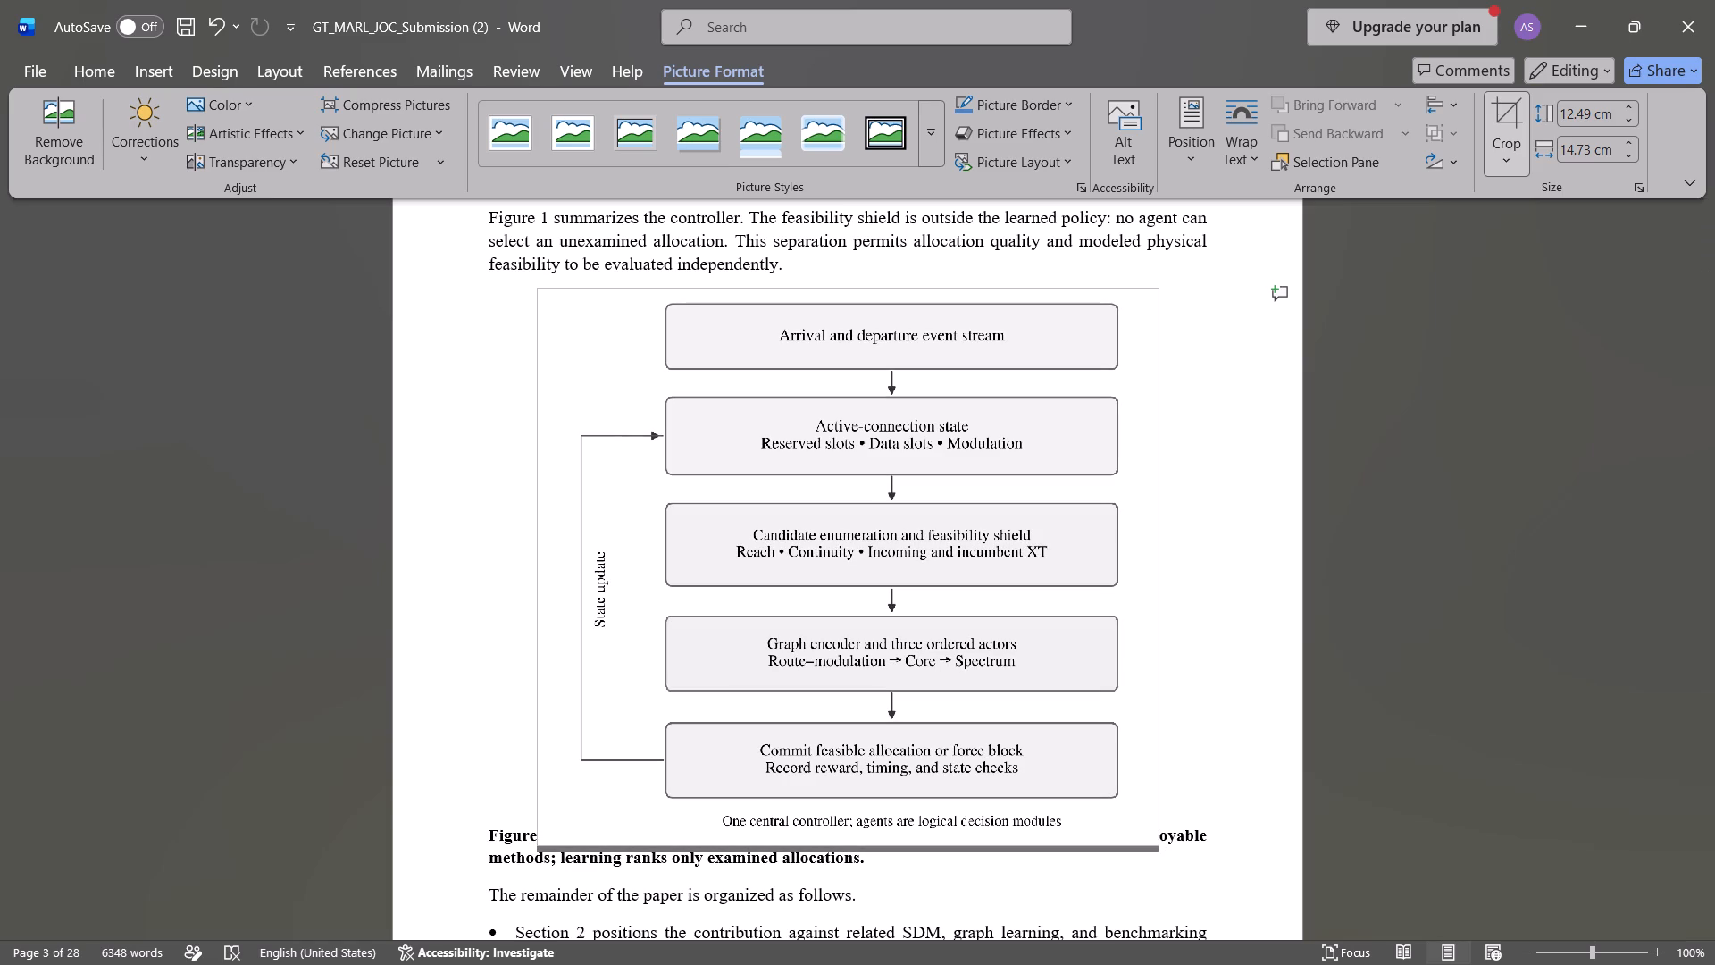
left_click_drag(852, 843, 853, 815)
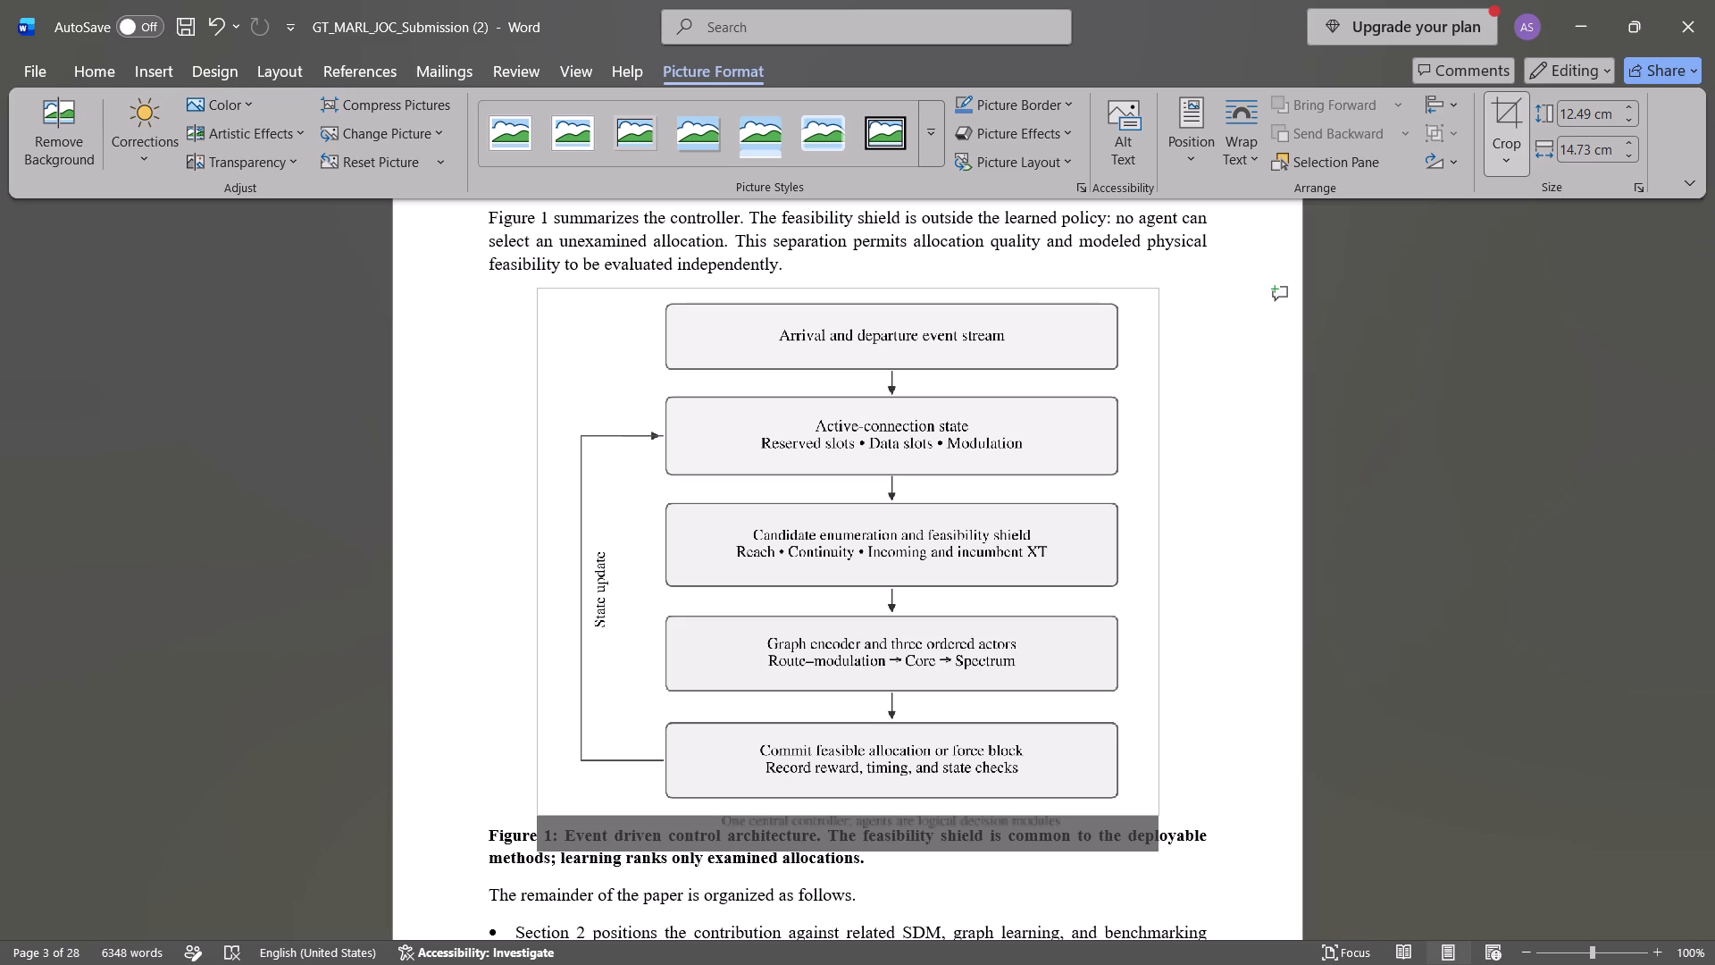
left_click_drag(853, 815, 852, 810)
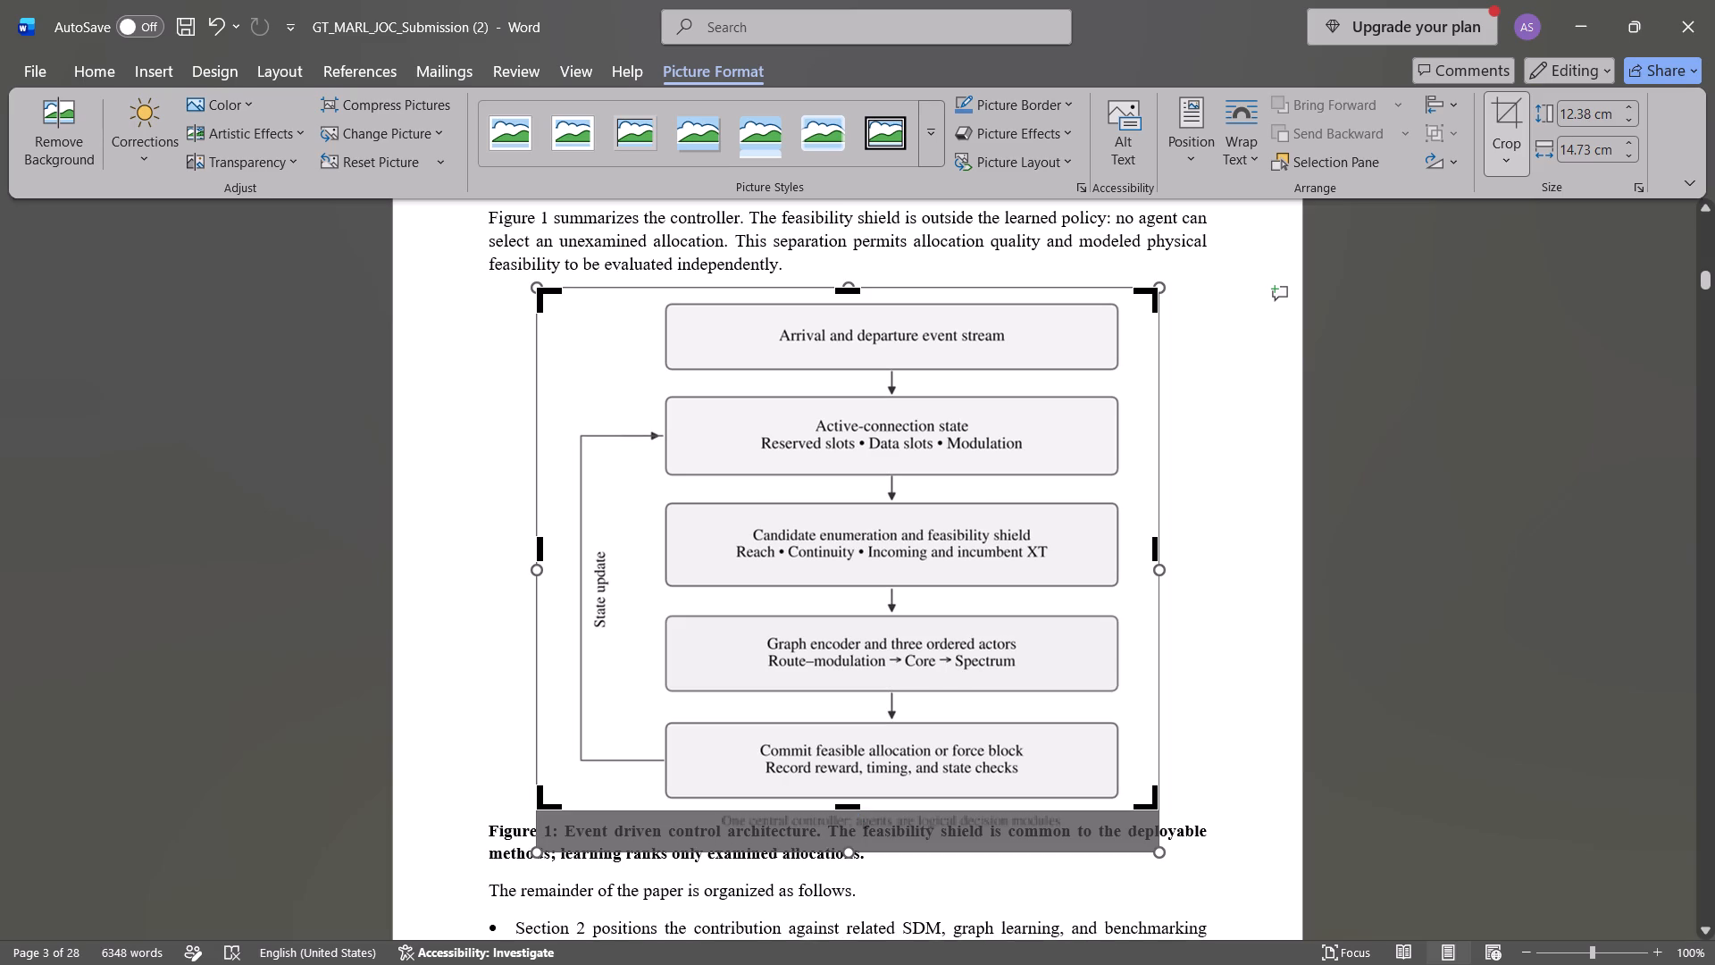
left_click(1245, 488)
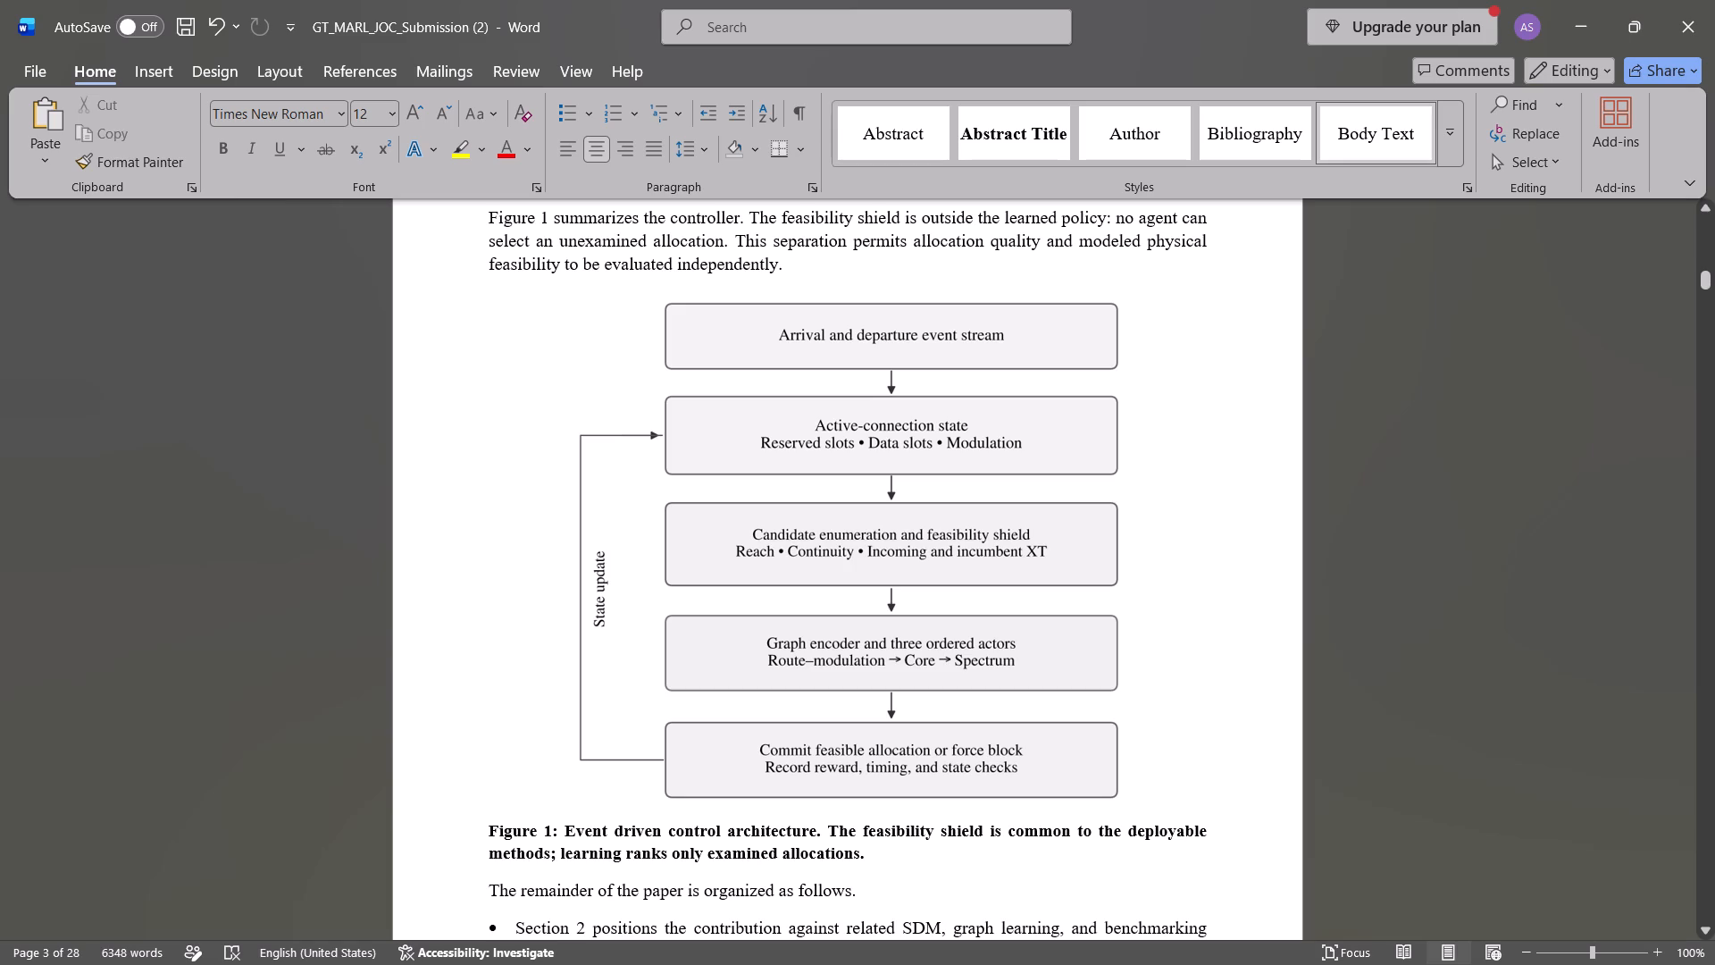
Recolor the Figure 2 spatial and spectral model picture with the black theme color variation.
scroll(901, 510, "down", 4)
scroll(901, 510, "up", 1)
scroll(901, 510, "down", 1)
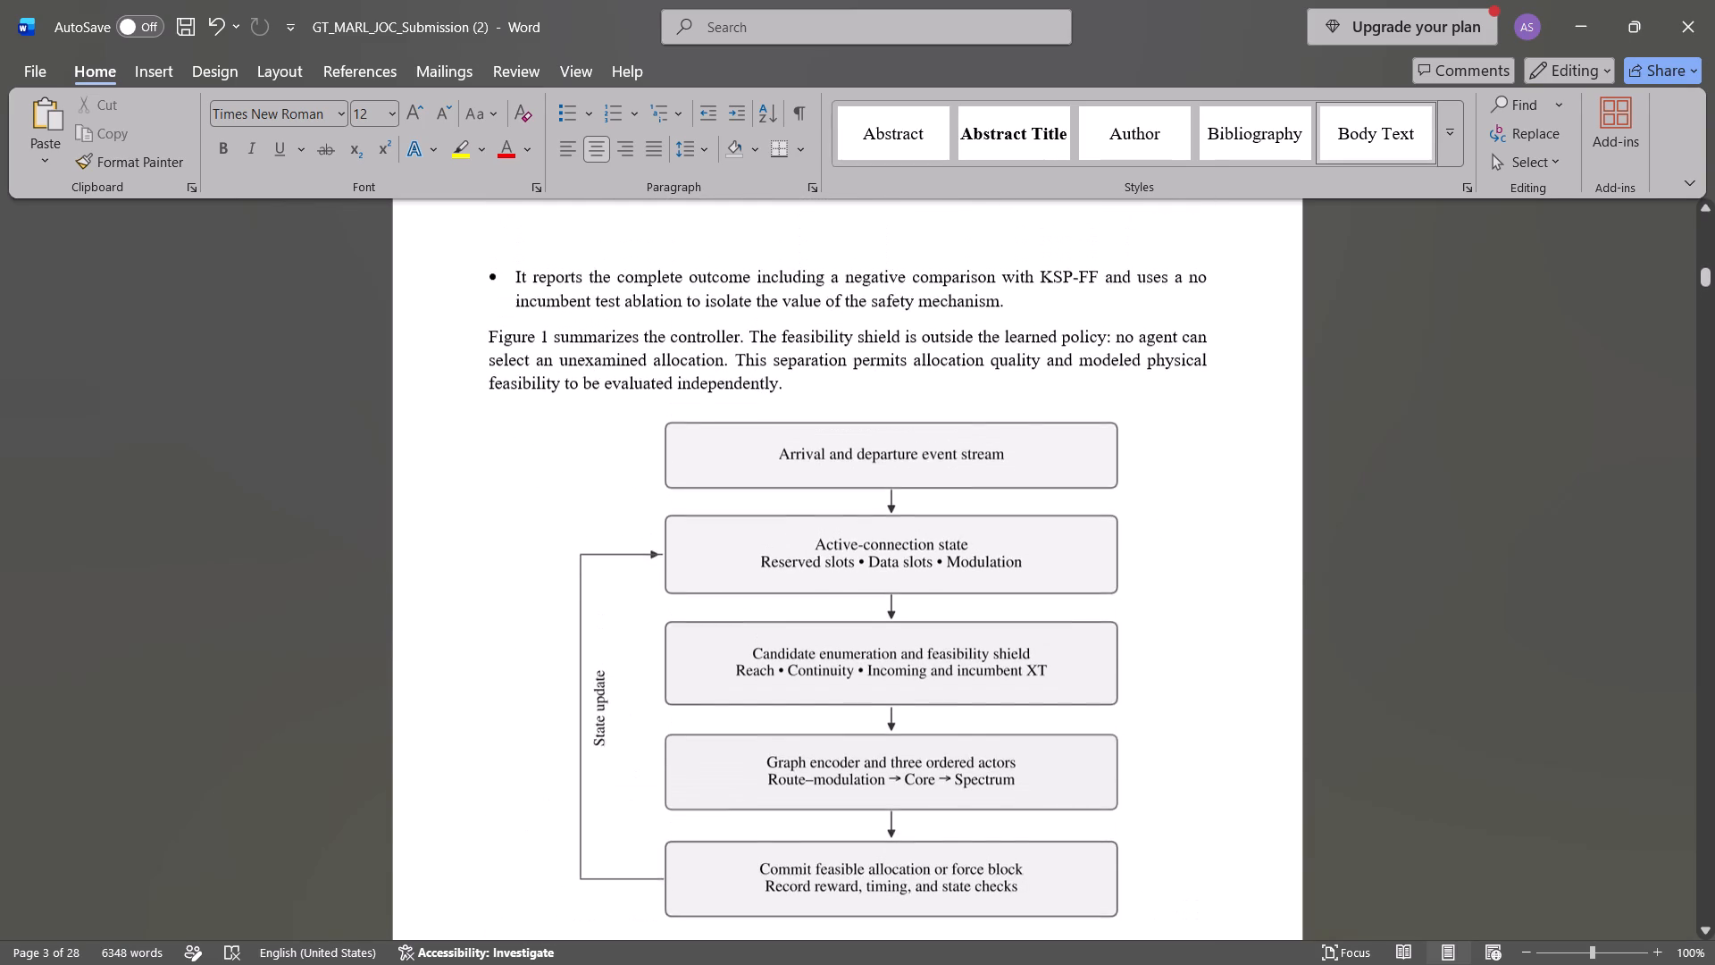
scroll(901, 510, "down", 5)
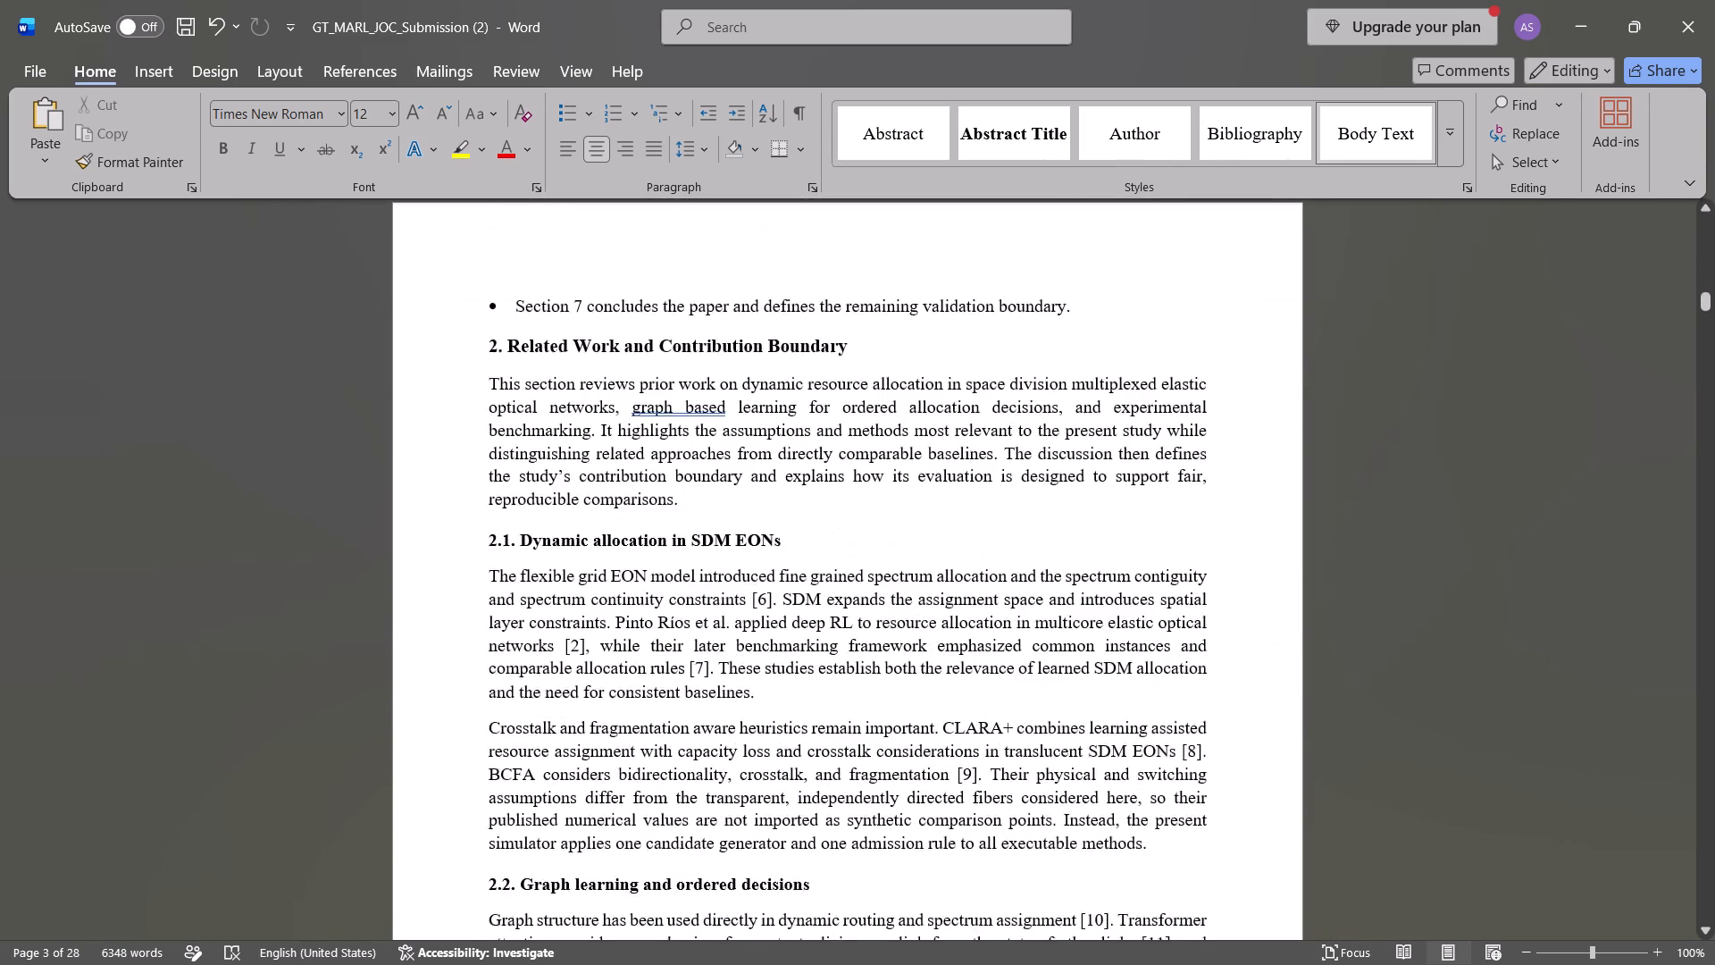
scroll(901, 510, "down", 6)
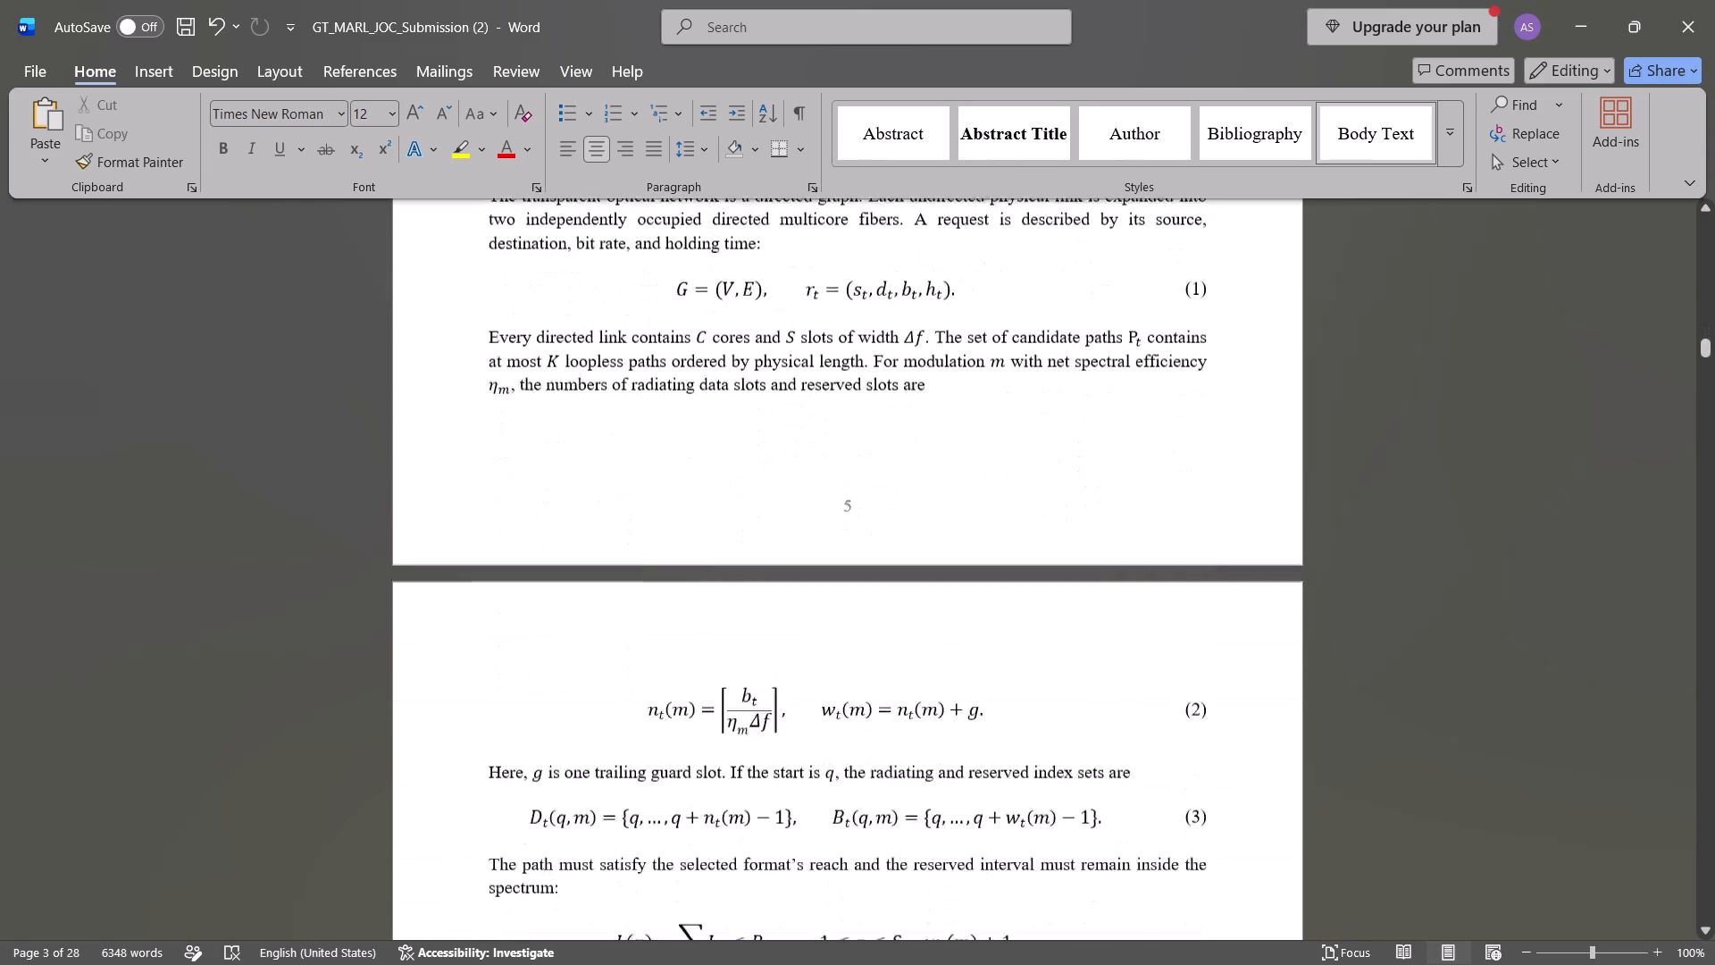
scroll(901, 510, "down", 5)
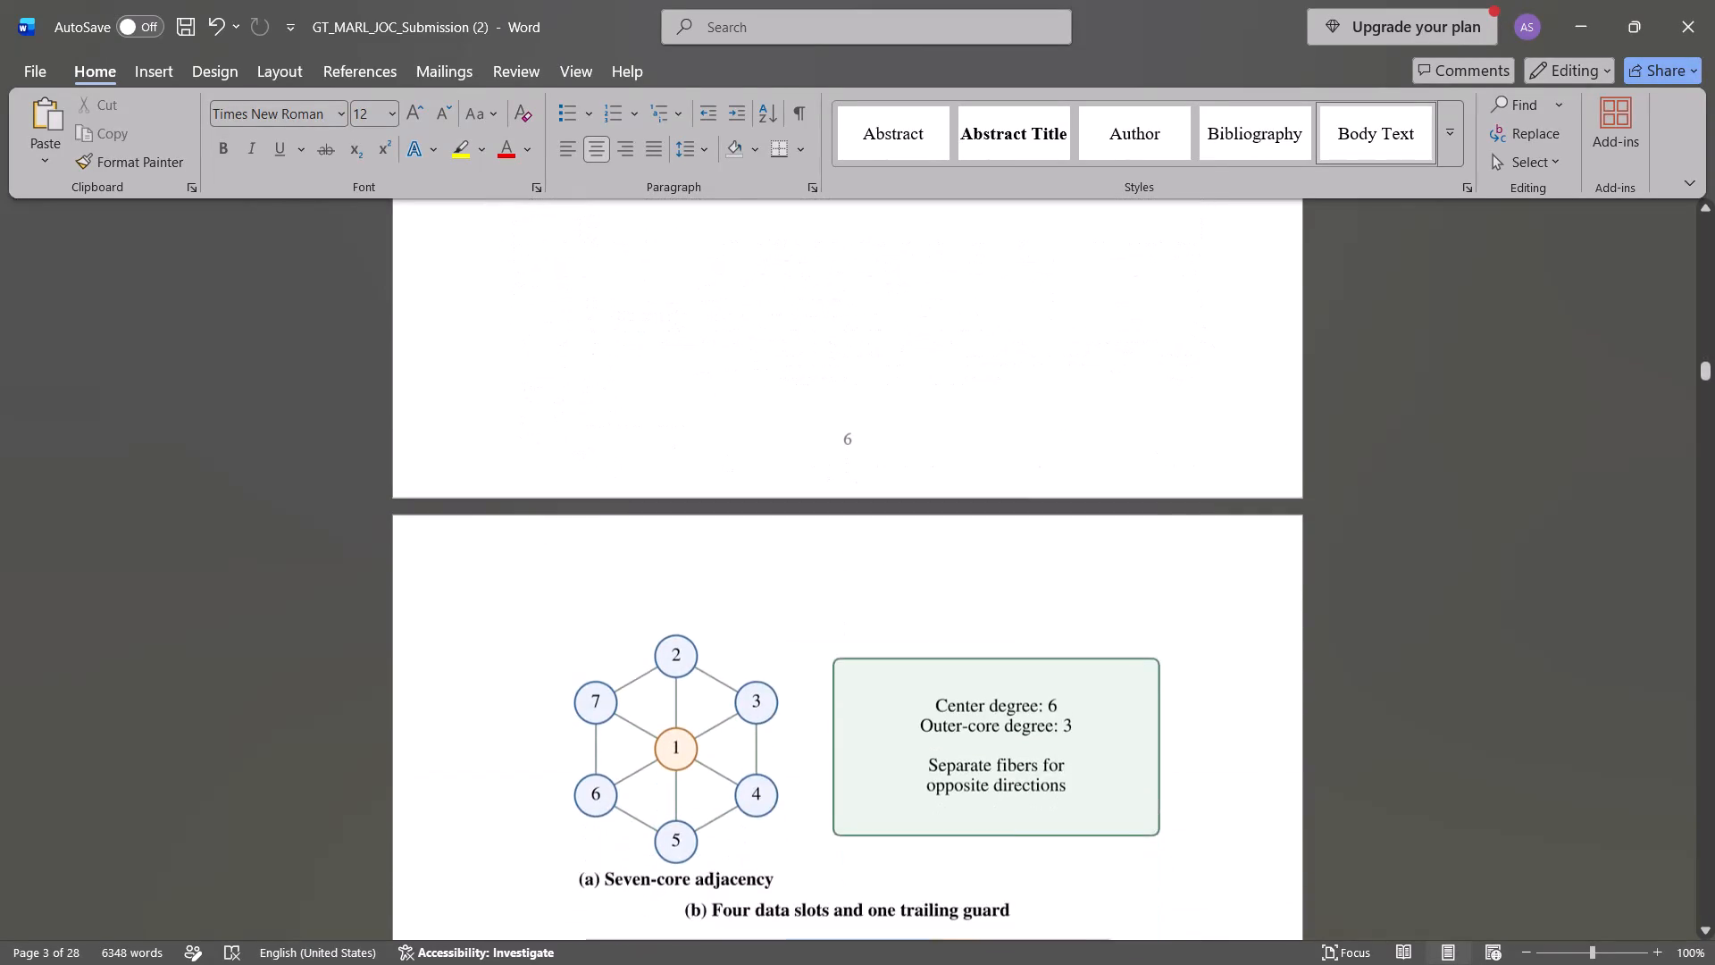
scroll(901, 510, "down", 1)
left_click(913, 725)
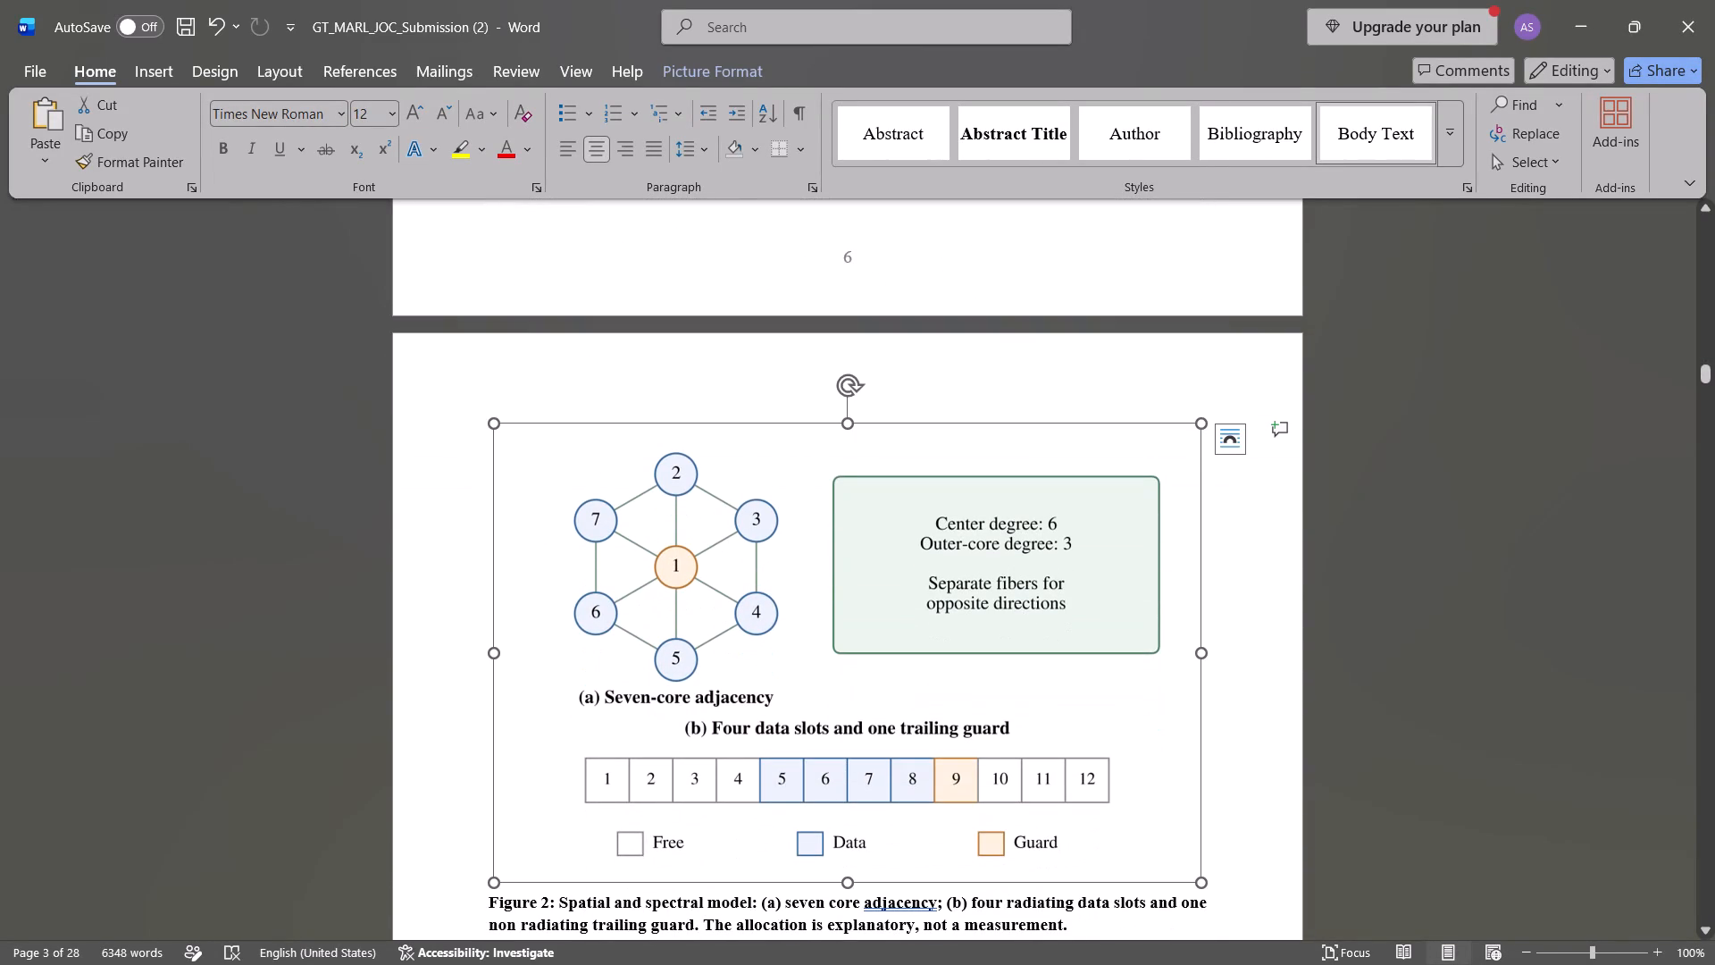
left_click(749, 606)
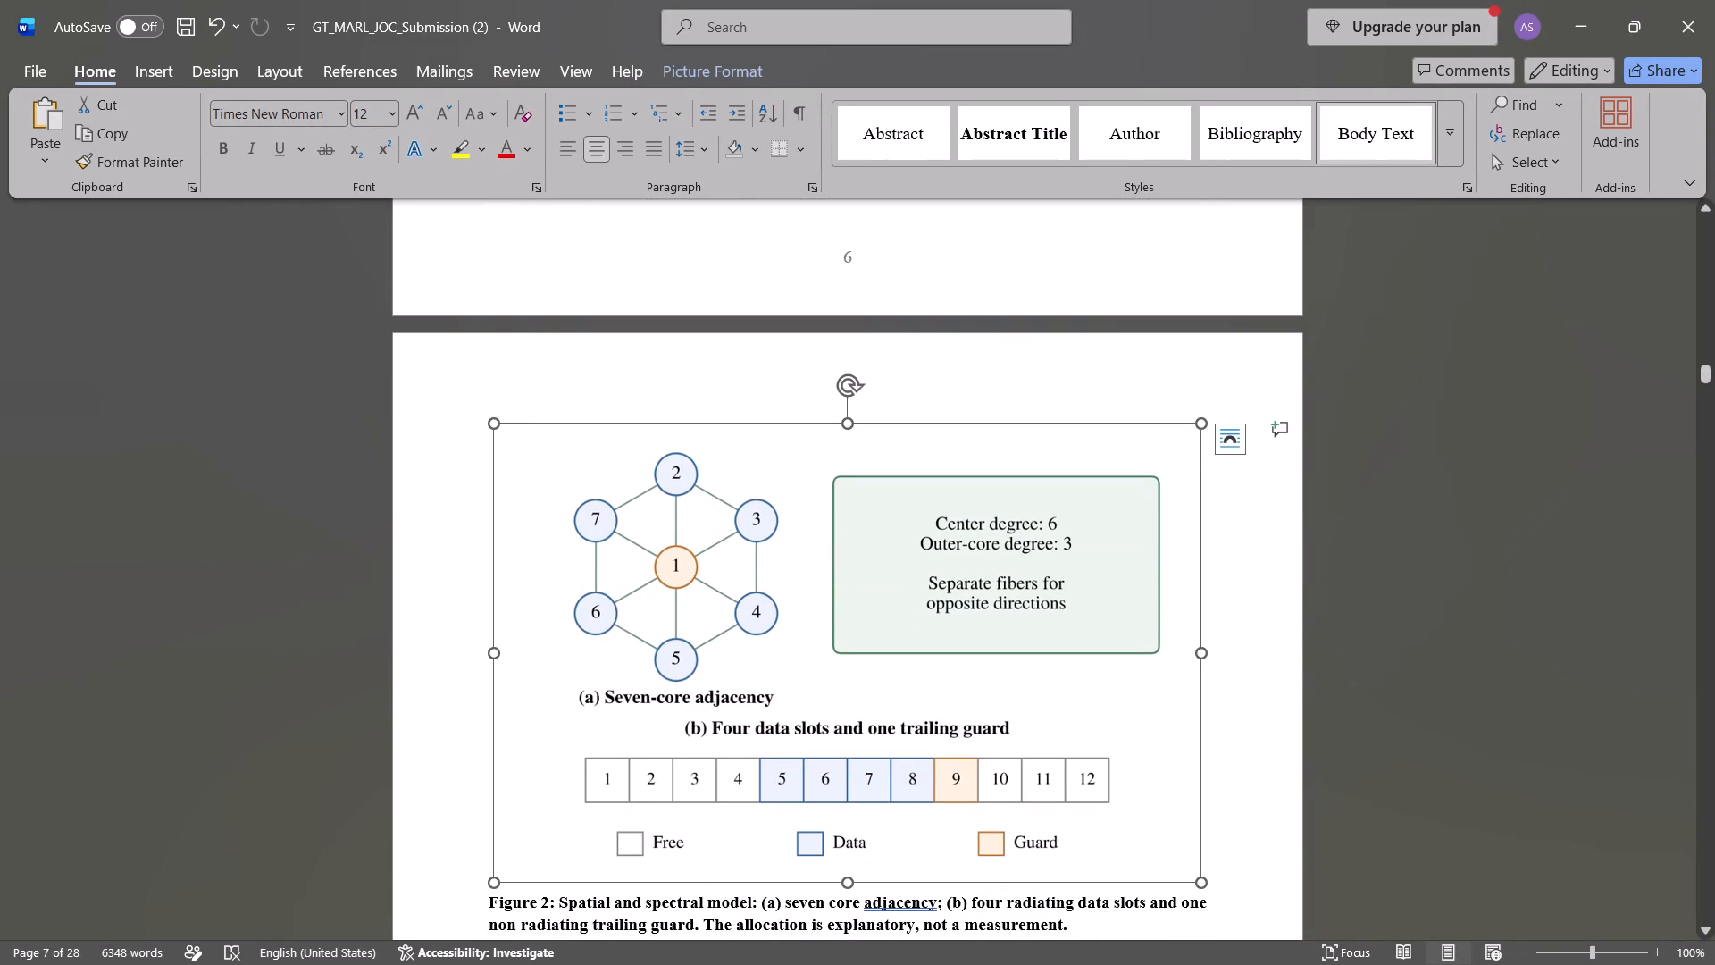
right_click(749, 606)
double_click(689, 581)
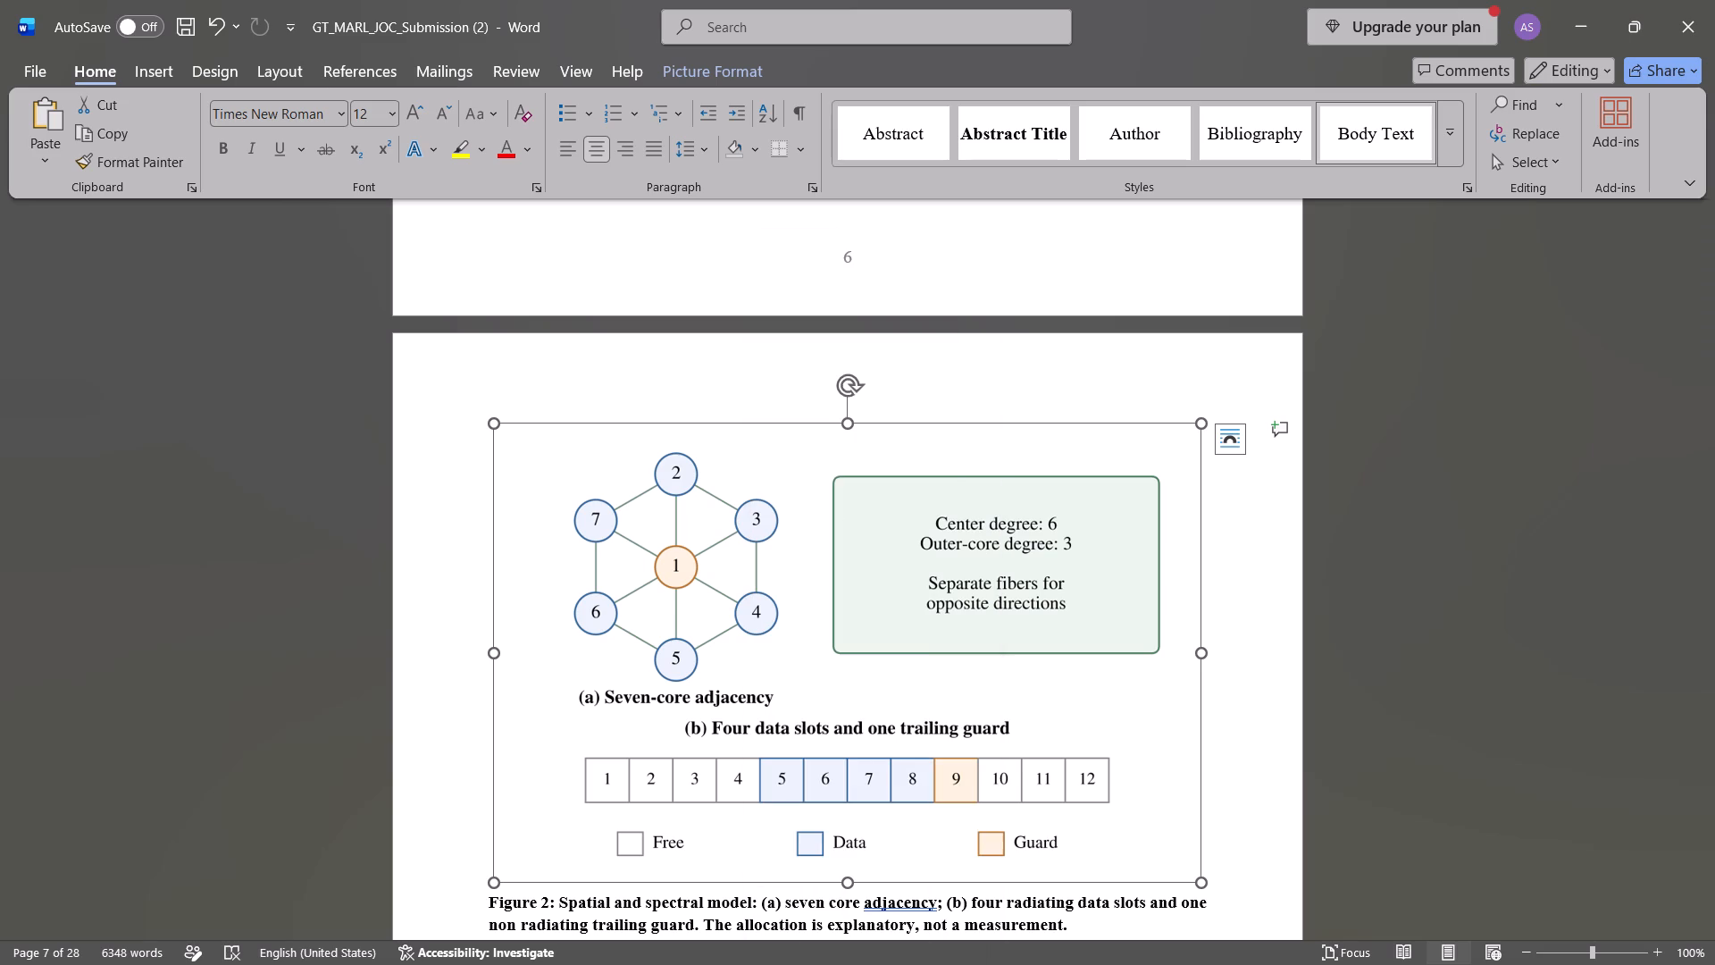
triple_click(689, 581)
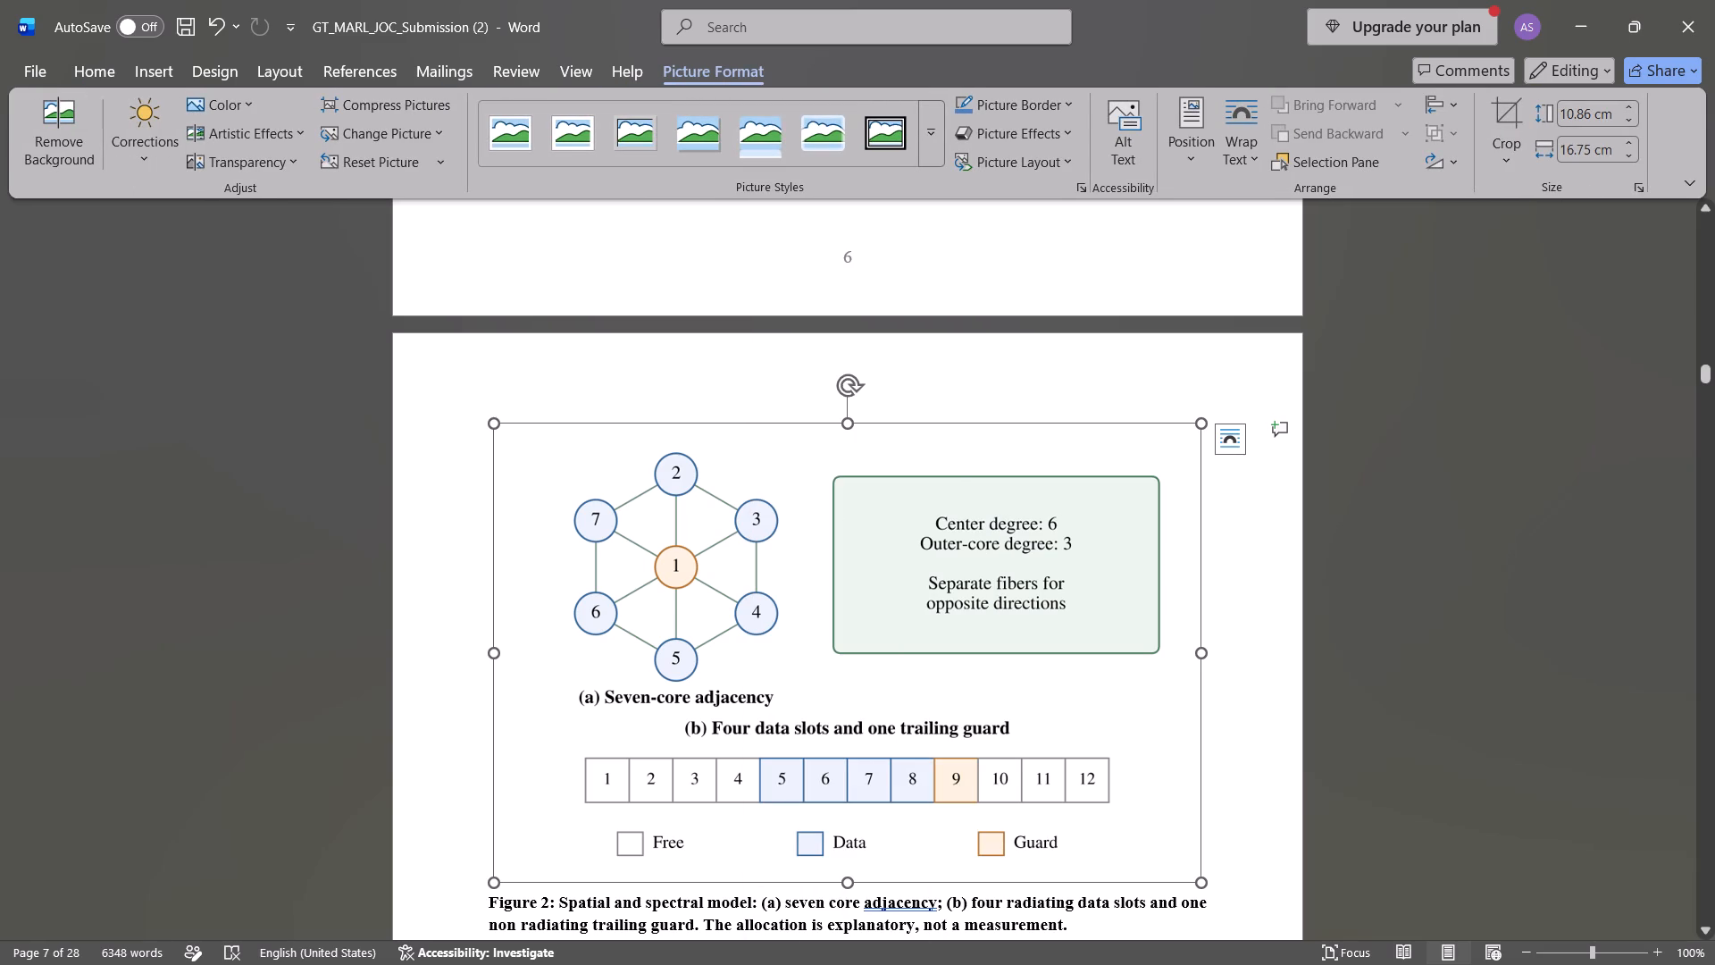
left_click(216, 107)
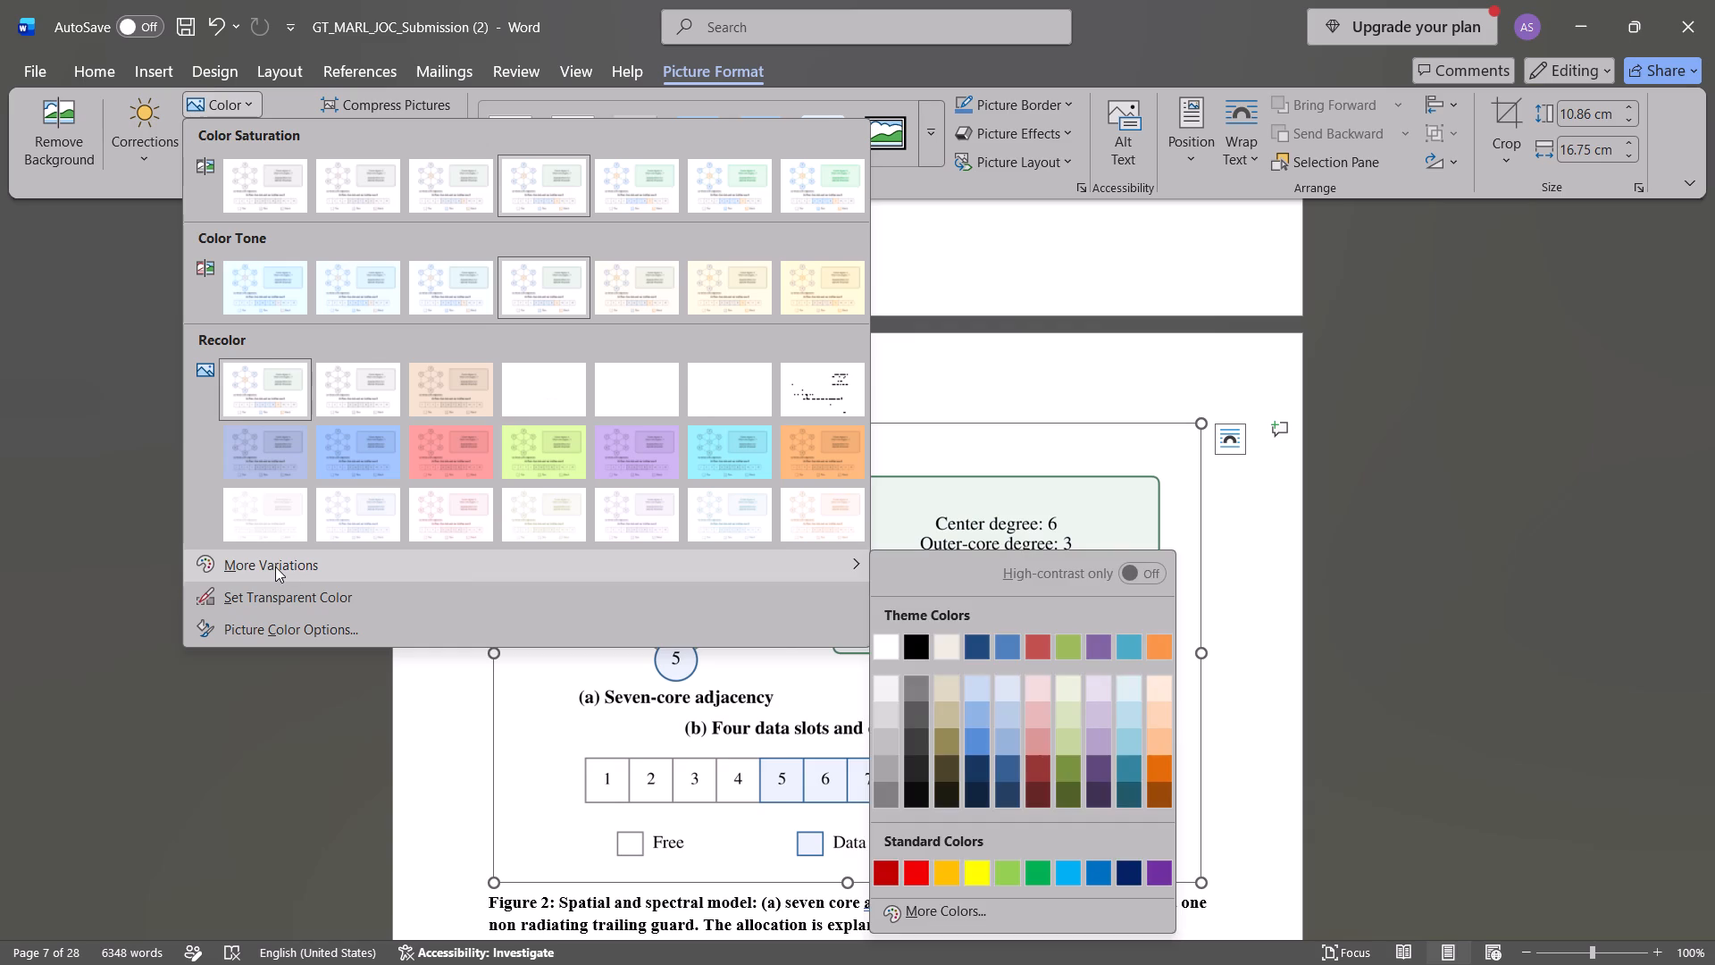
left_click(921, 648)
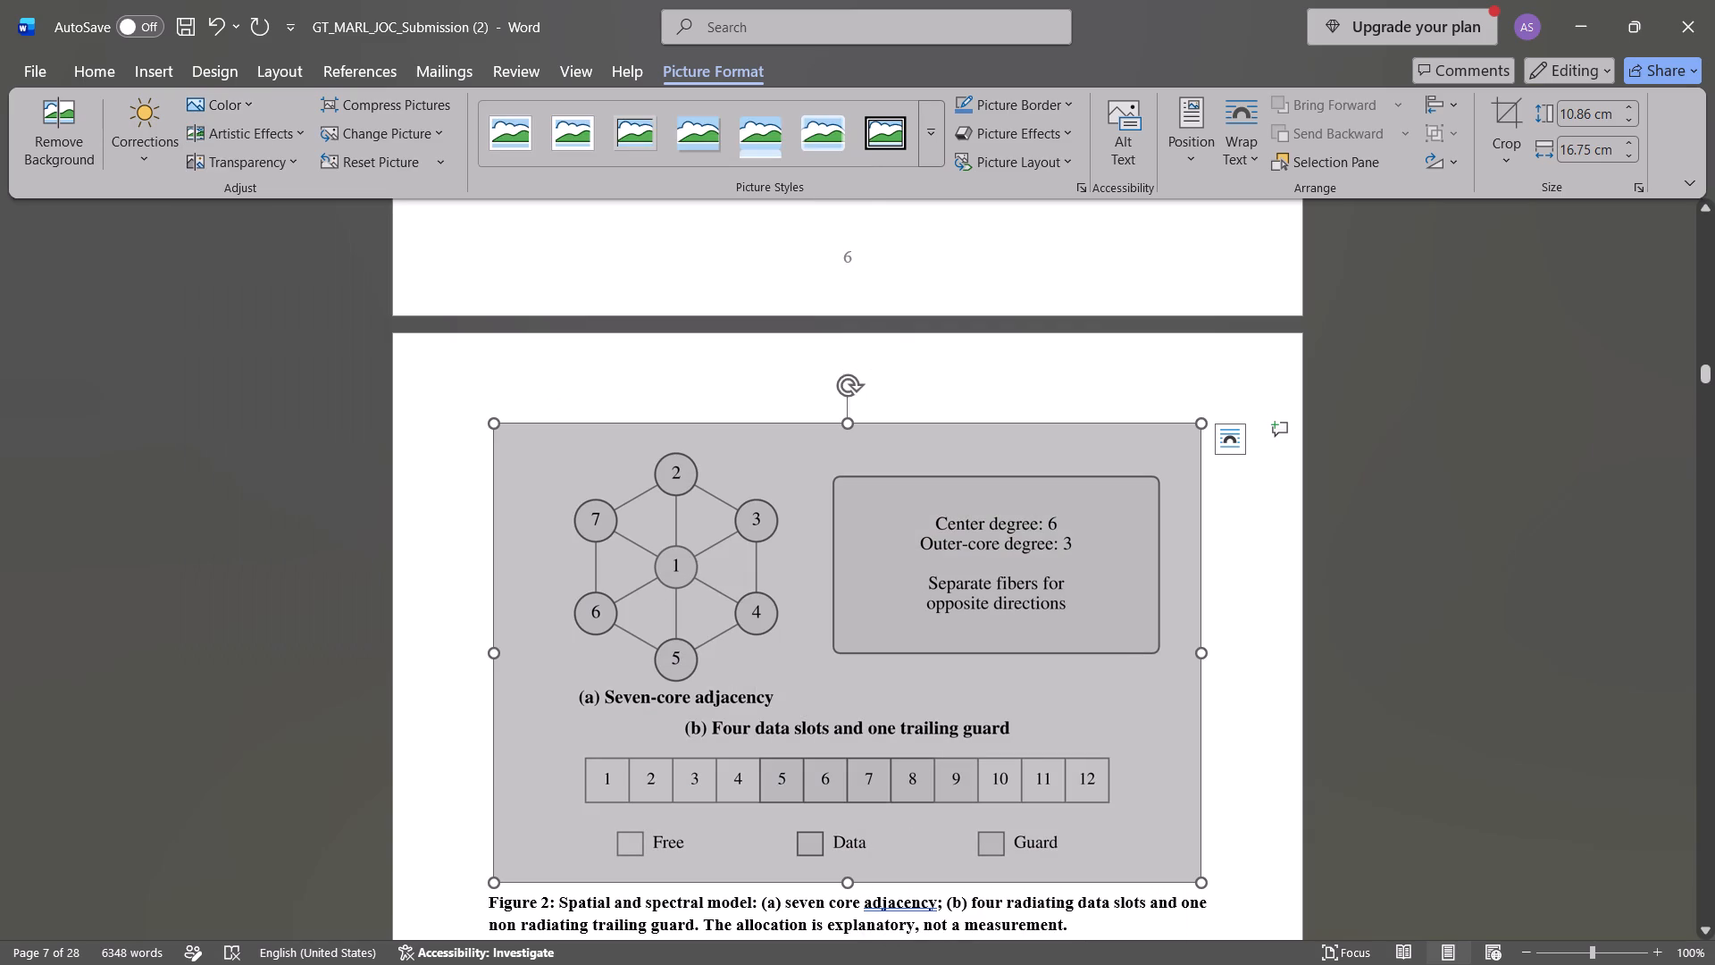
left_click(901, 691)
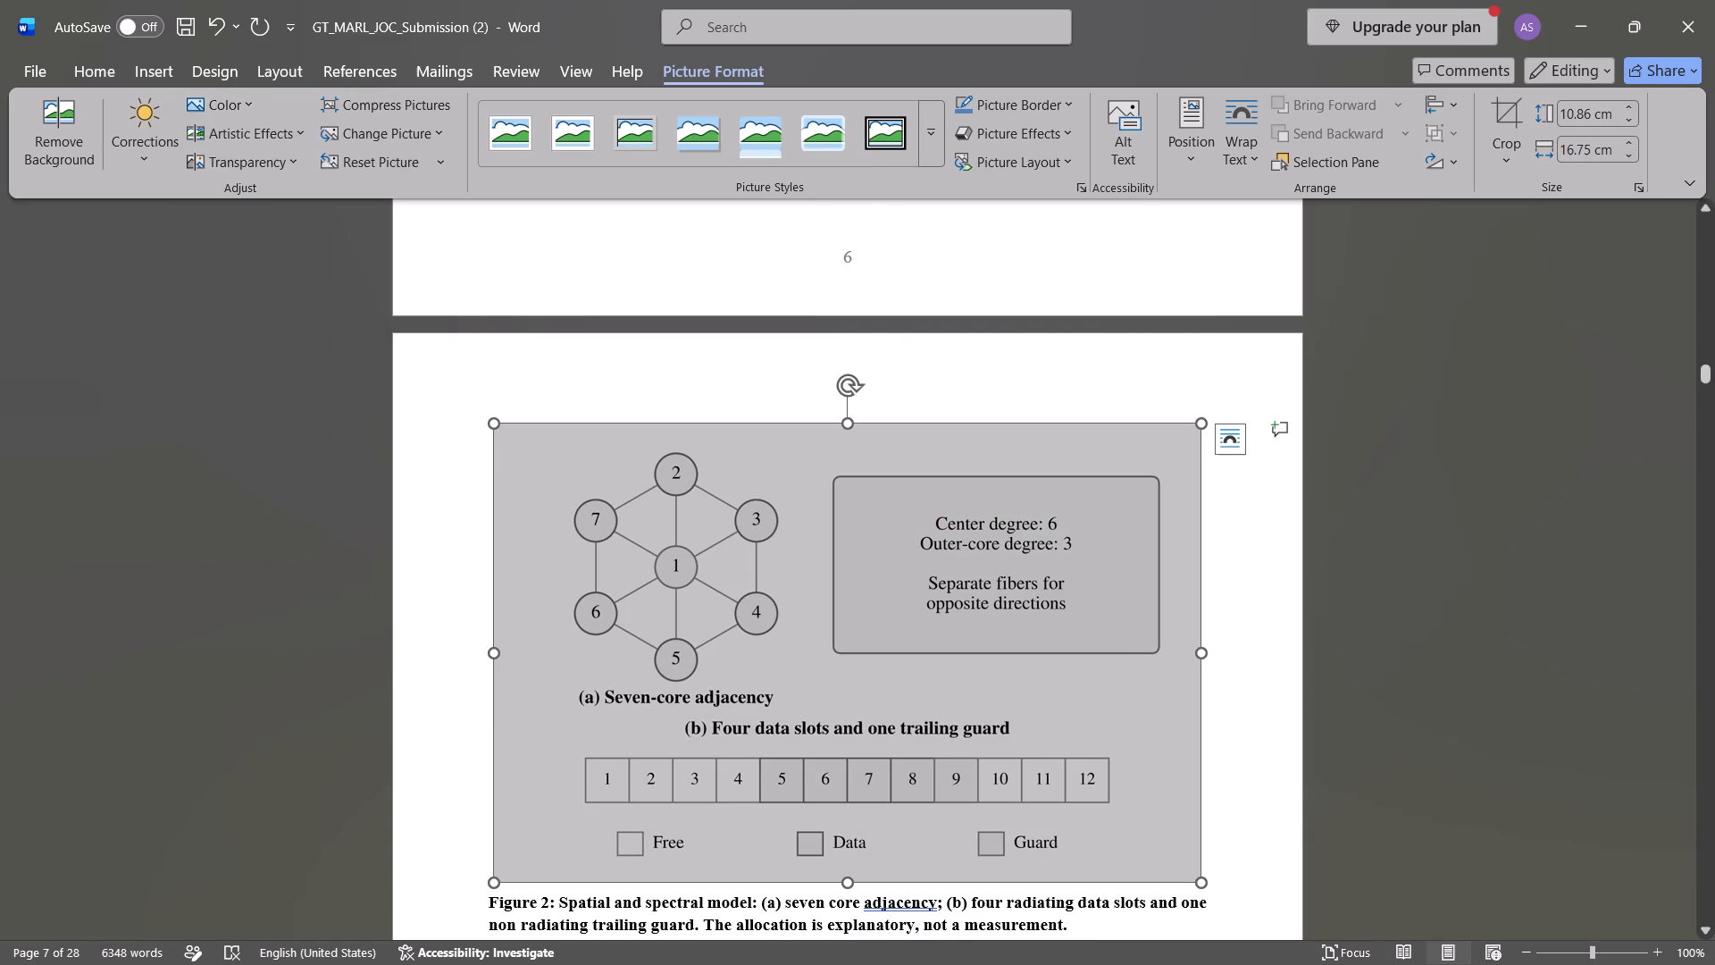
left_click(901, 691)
Recolor the Figure 2 picture with the white theme color variation.
left_click(224, 99)
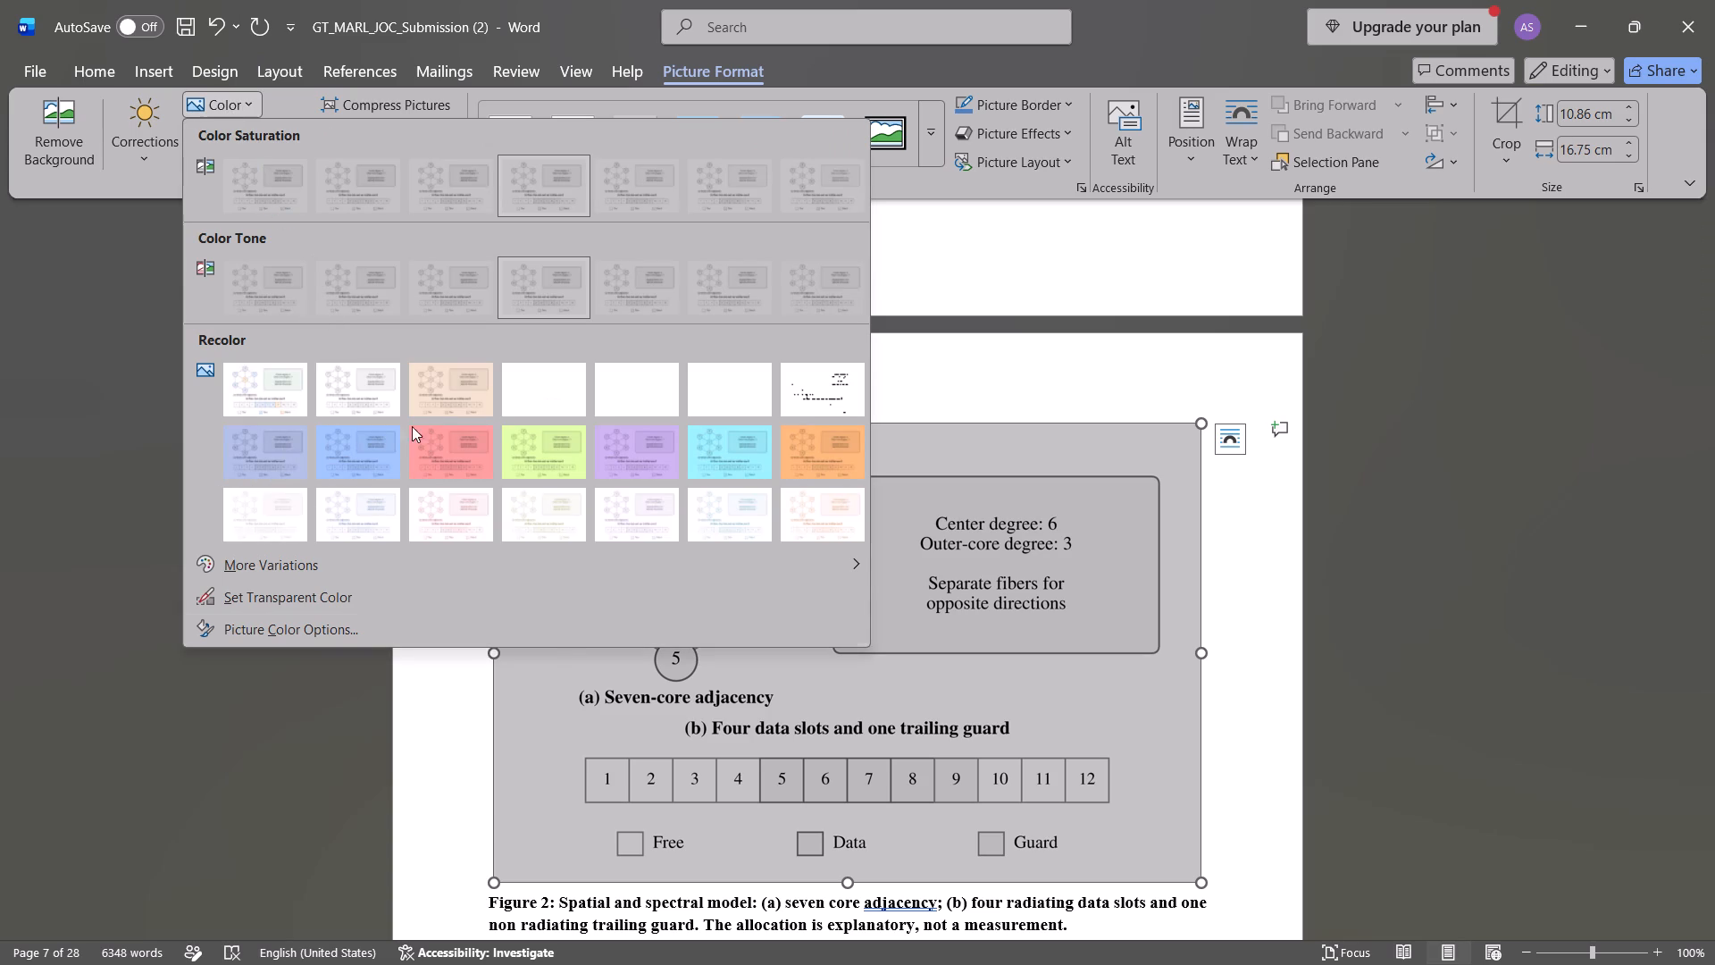
left_click(473, 561)
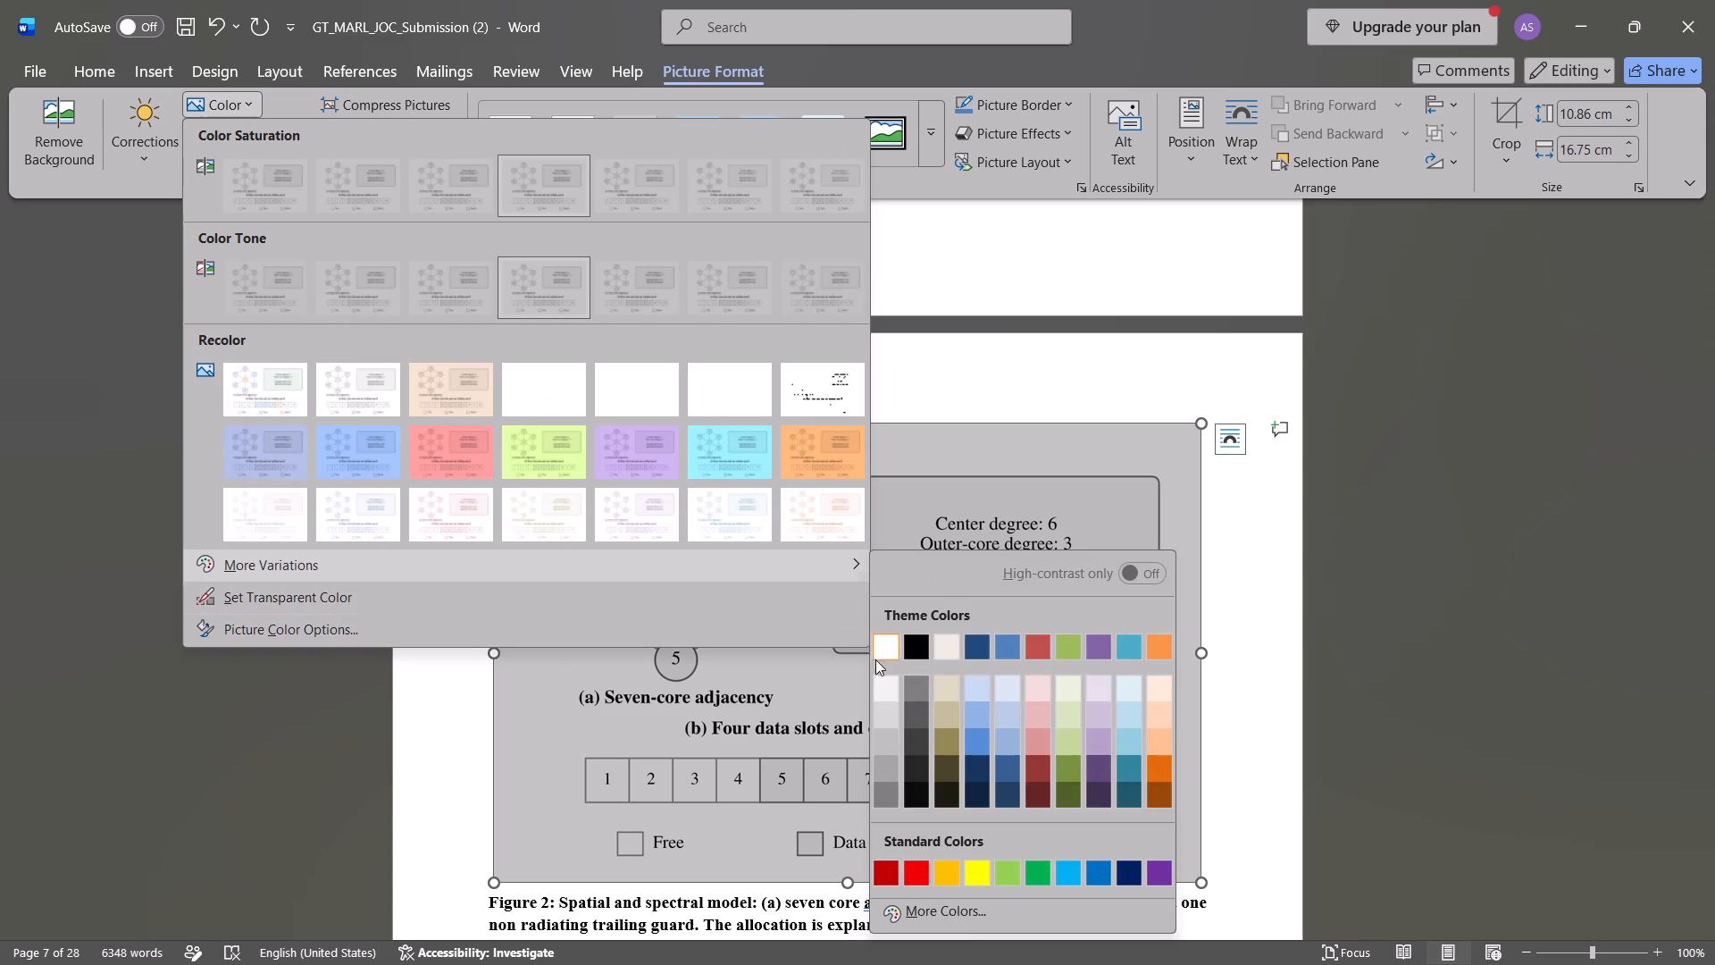
left_click(886, 644)
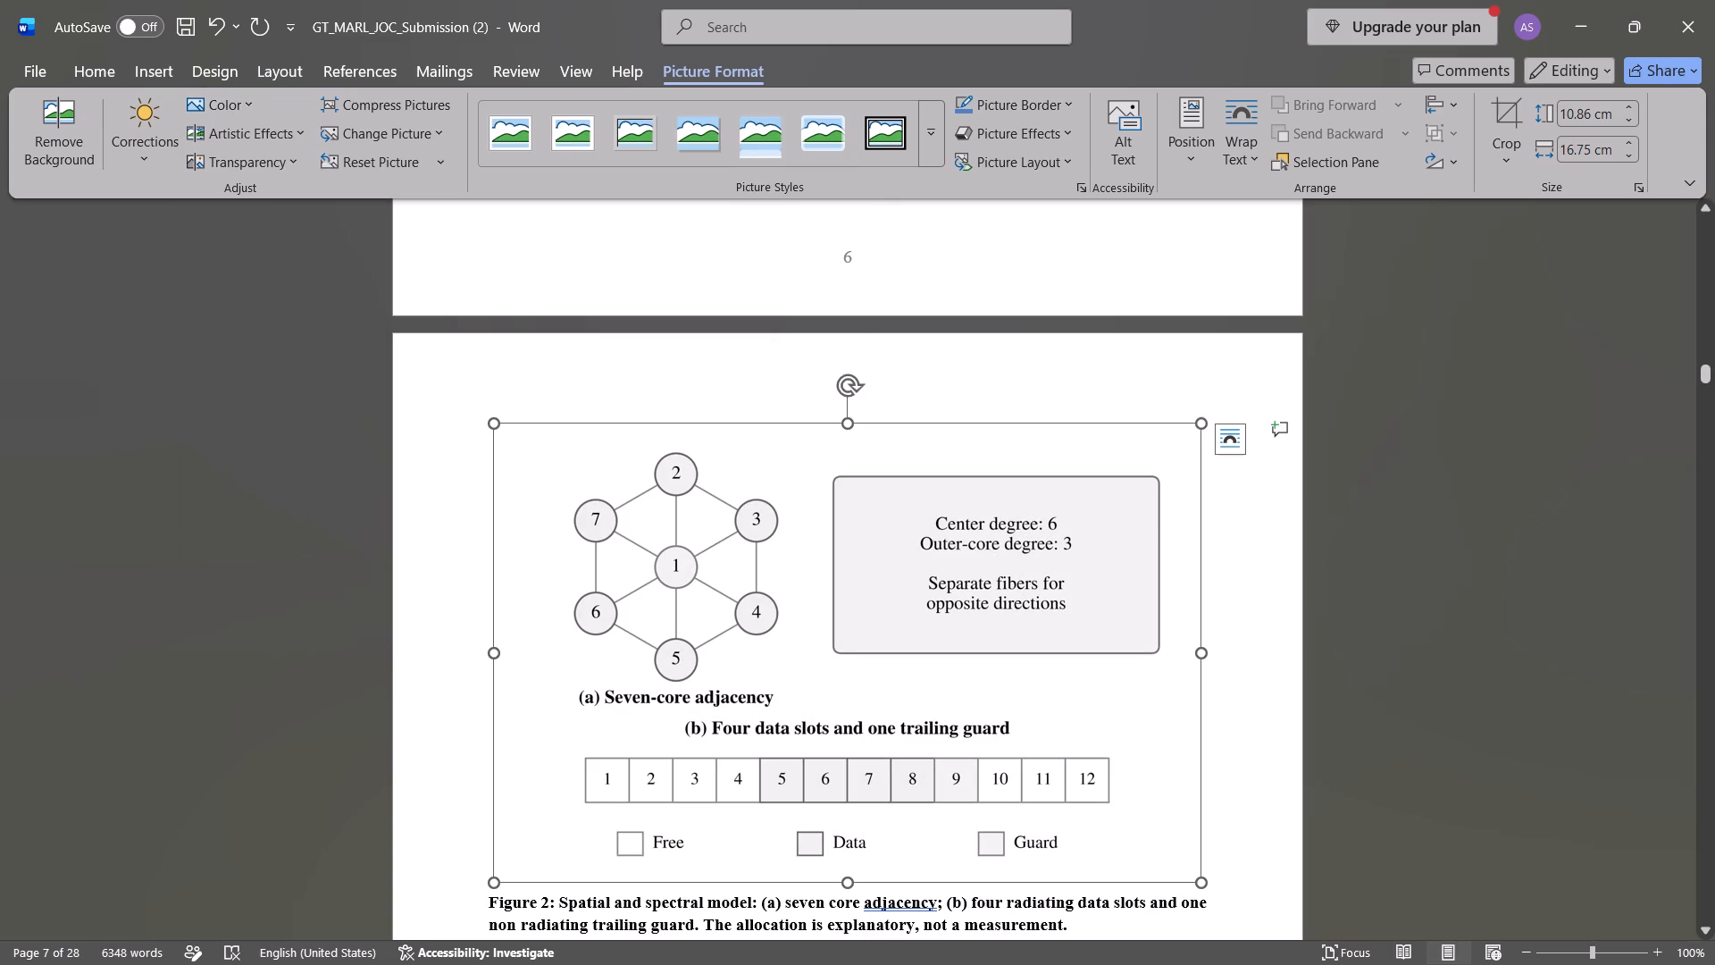
left_click(1267, 701)
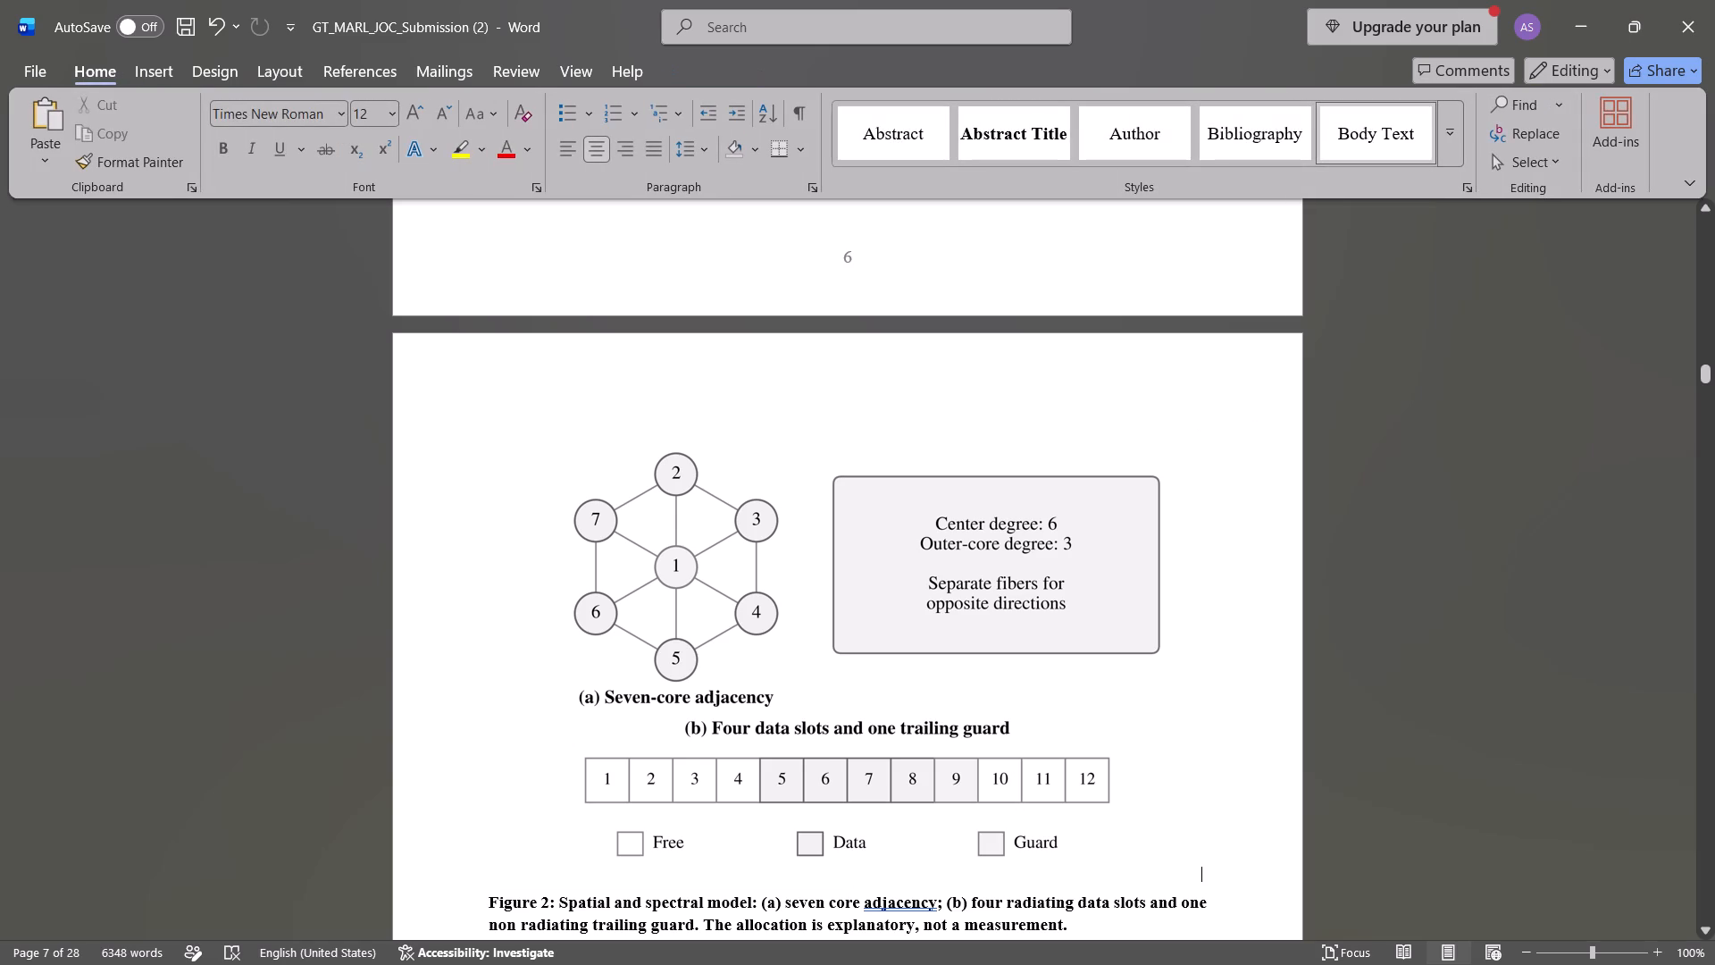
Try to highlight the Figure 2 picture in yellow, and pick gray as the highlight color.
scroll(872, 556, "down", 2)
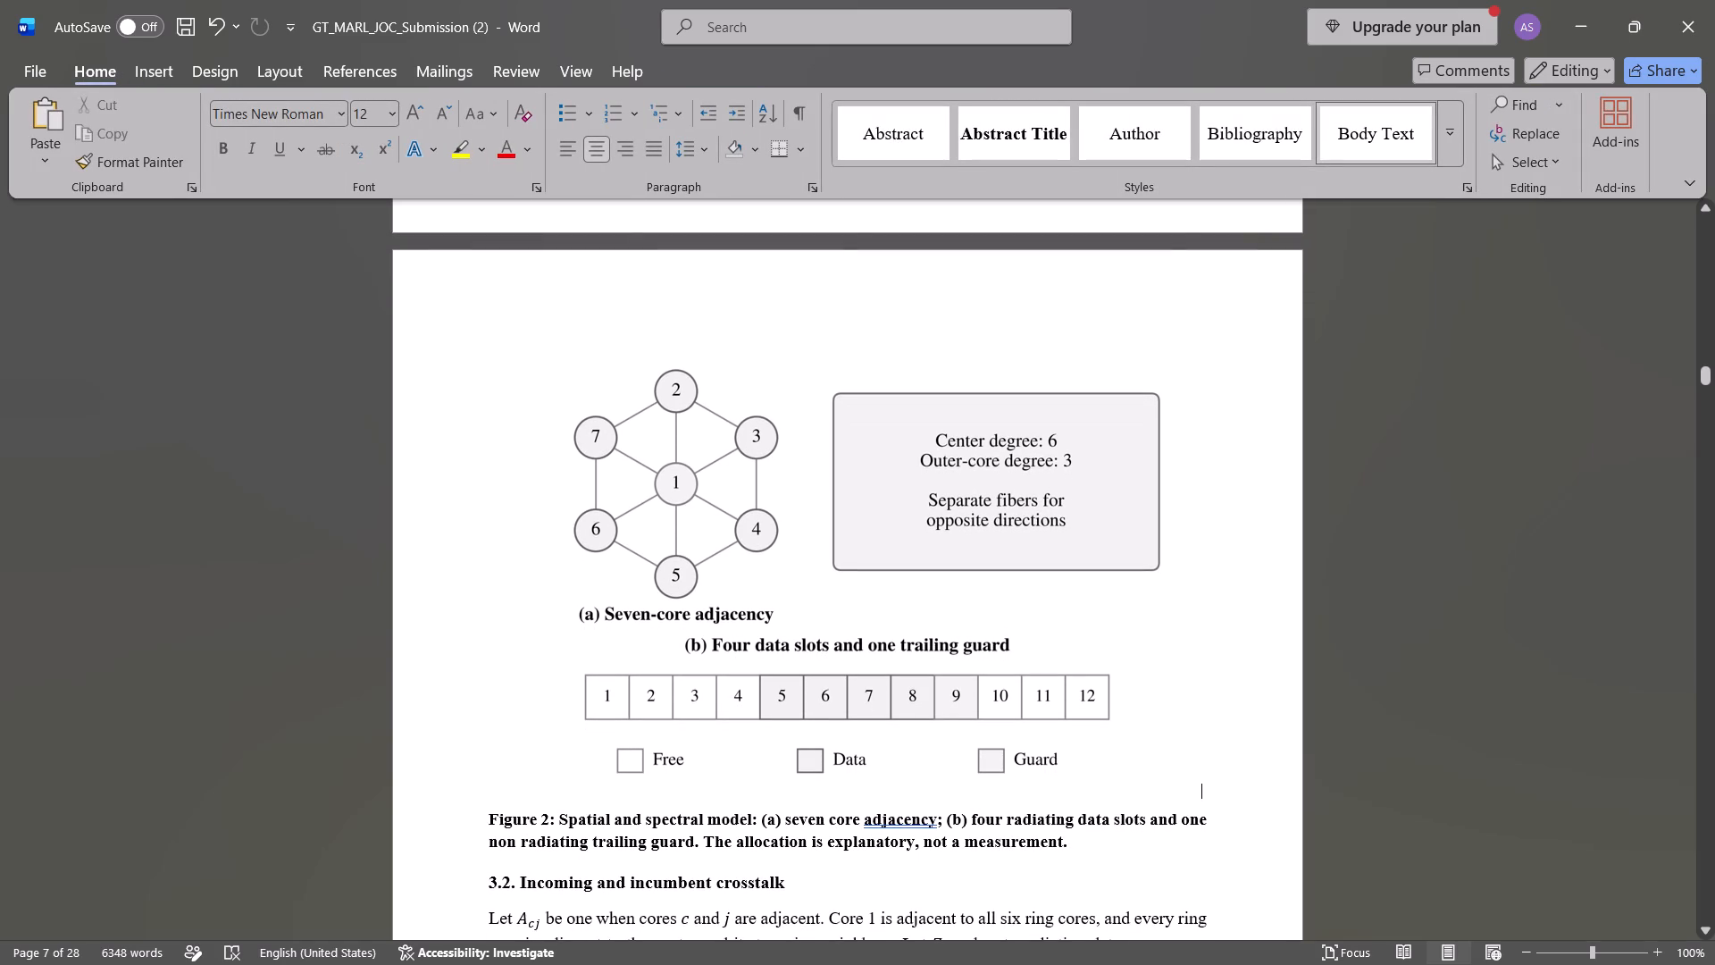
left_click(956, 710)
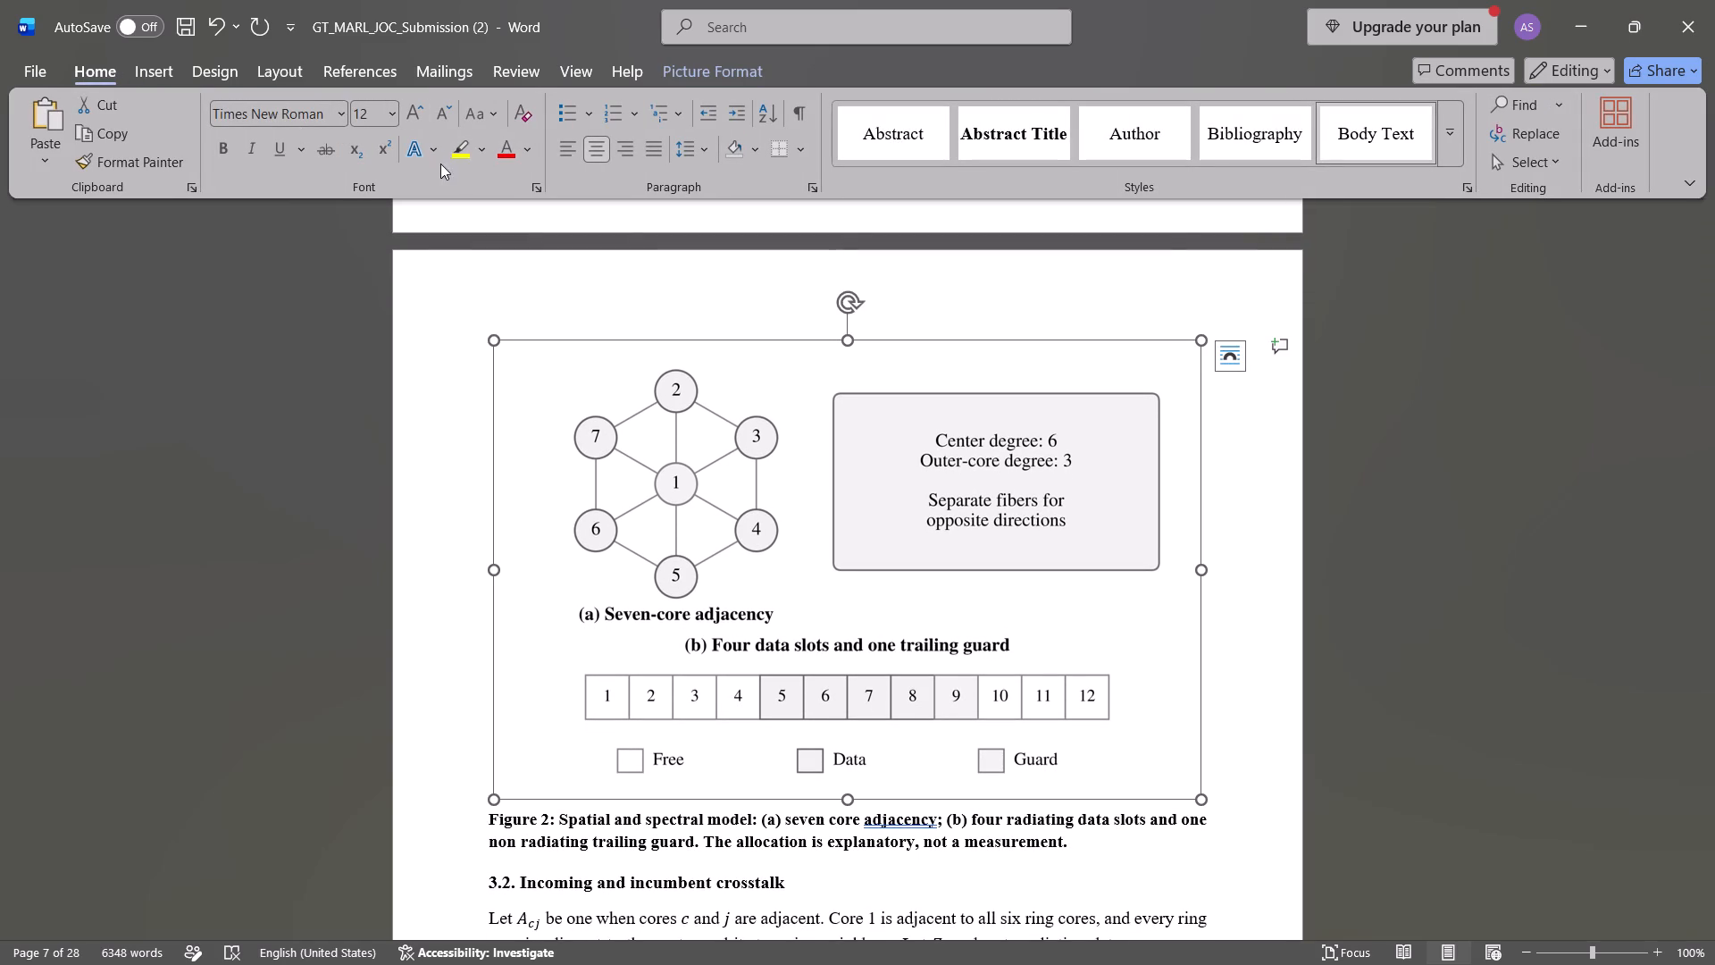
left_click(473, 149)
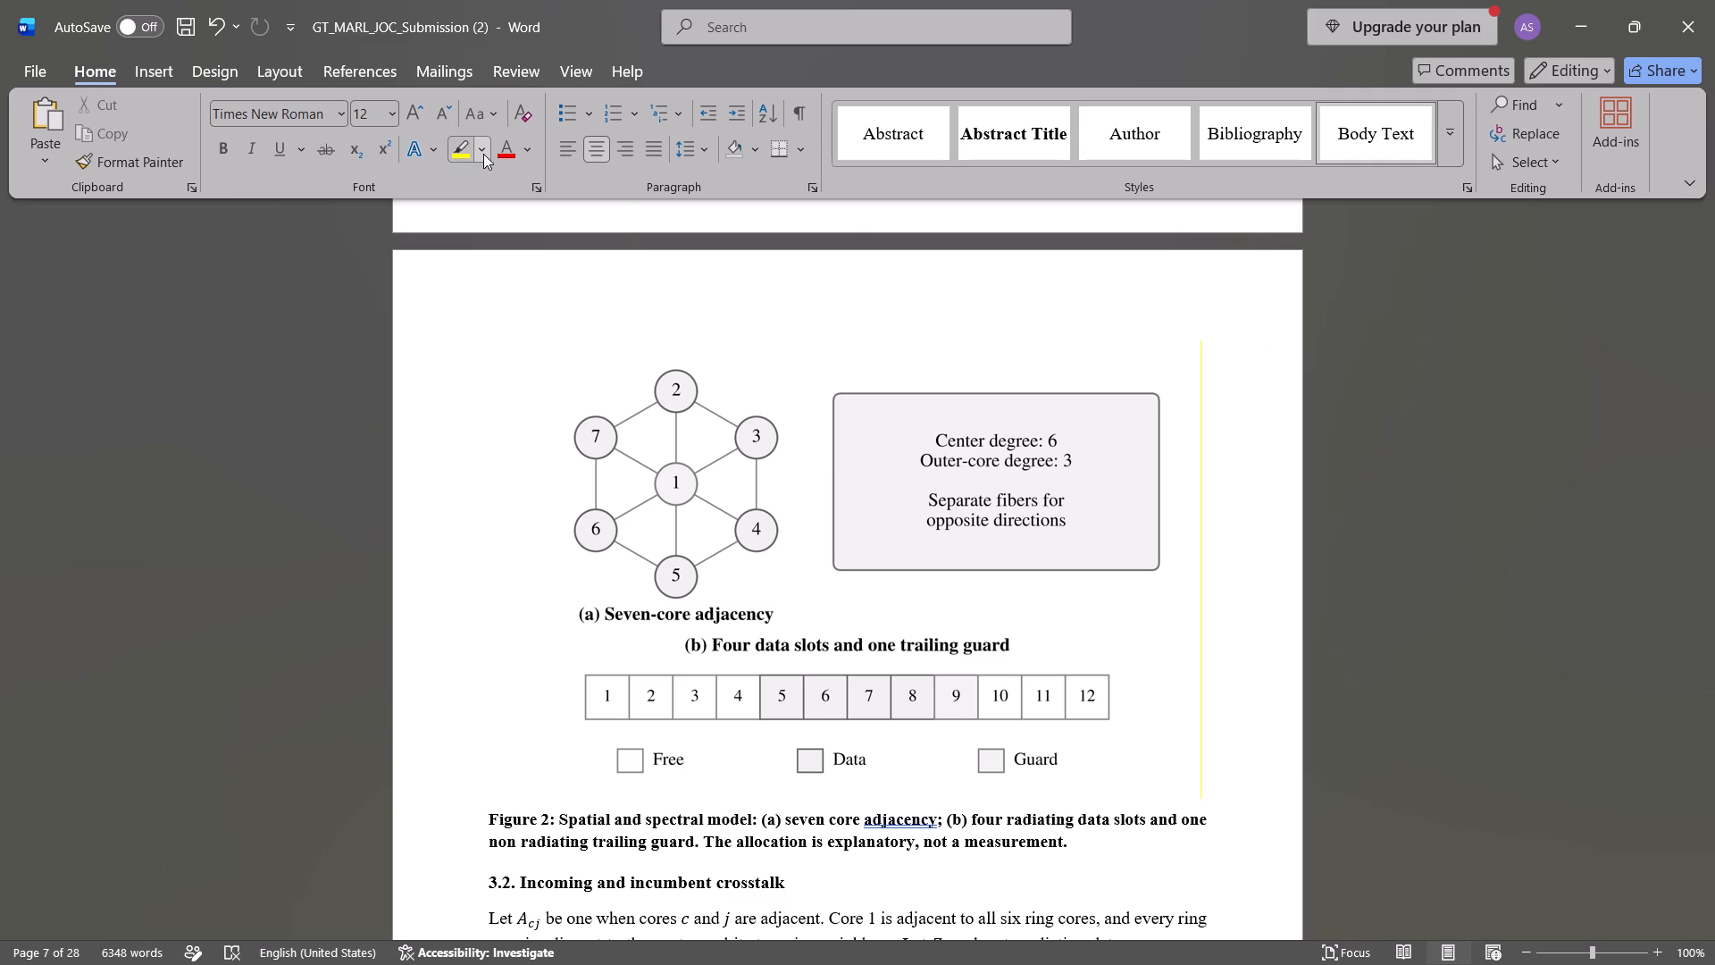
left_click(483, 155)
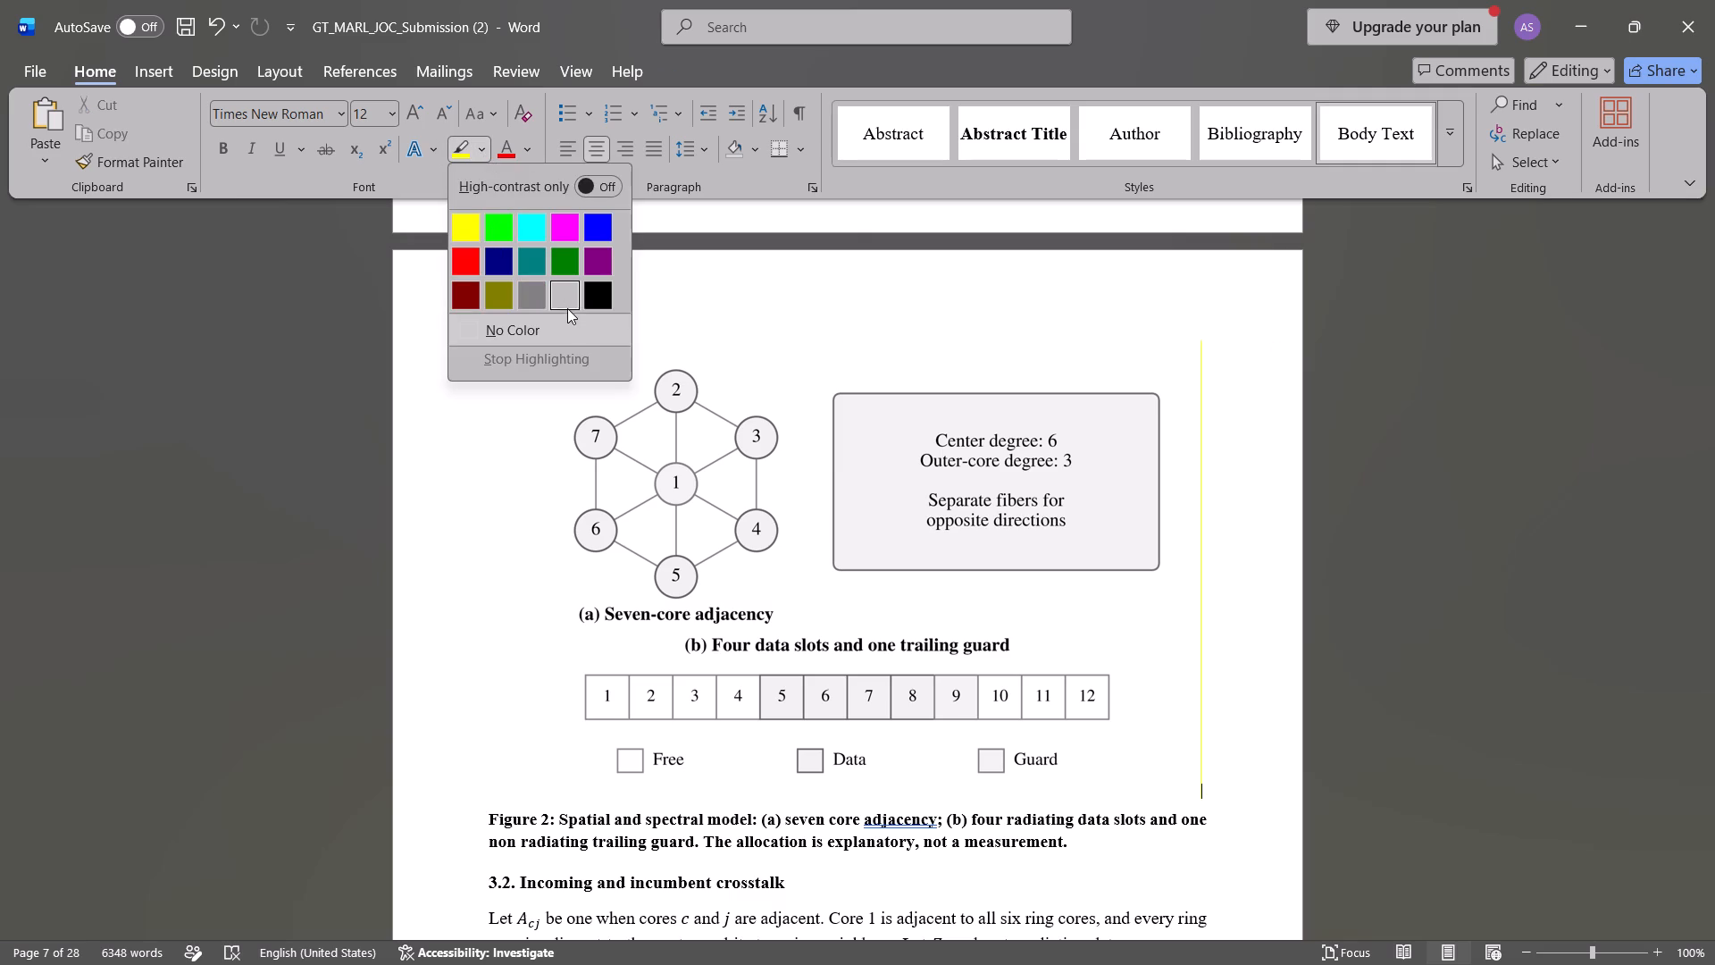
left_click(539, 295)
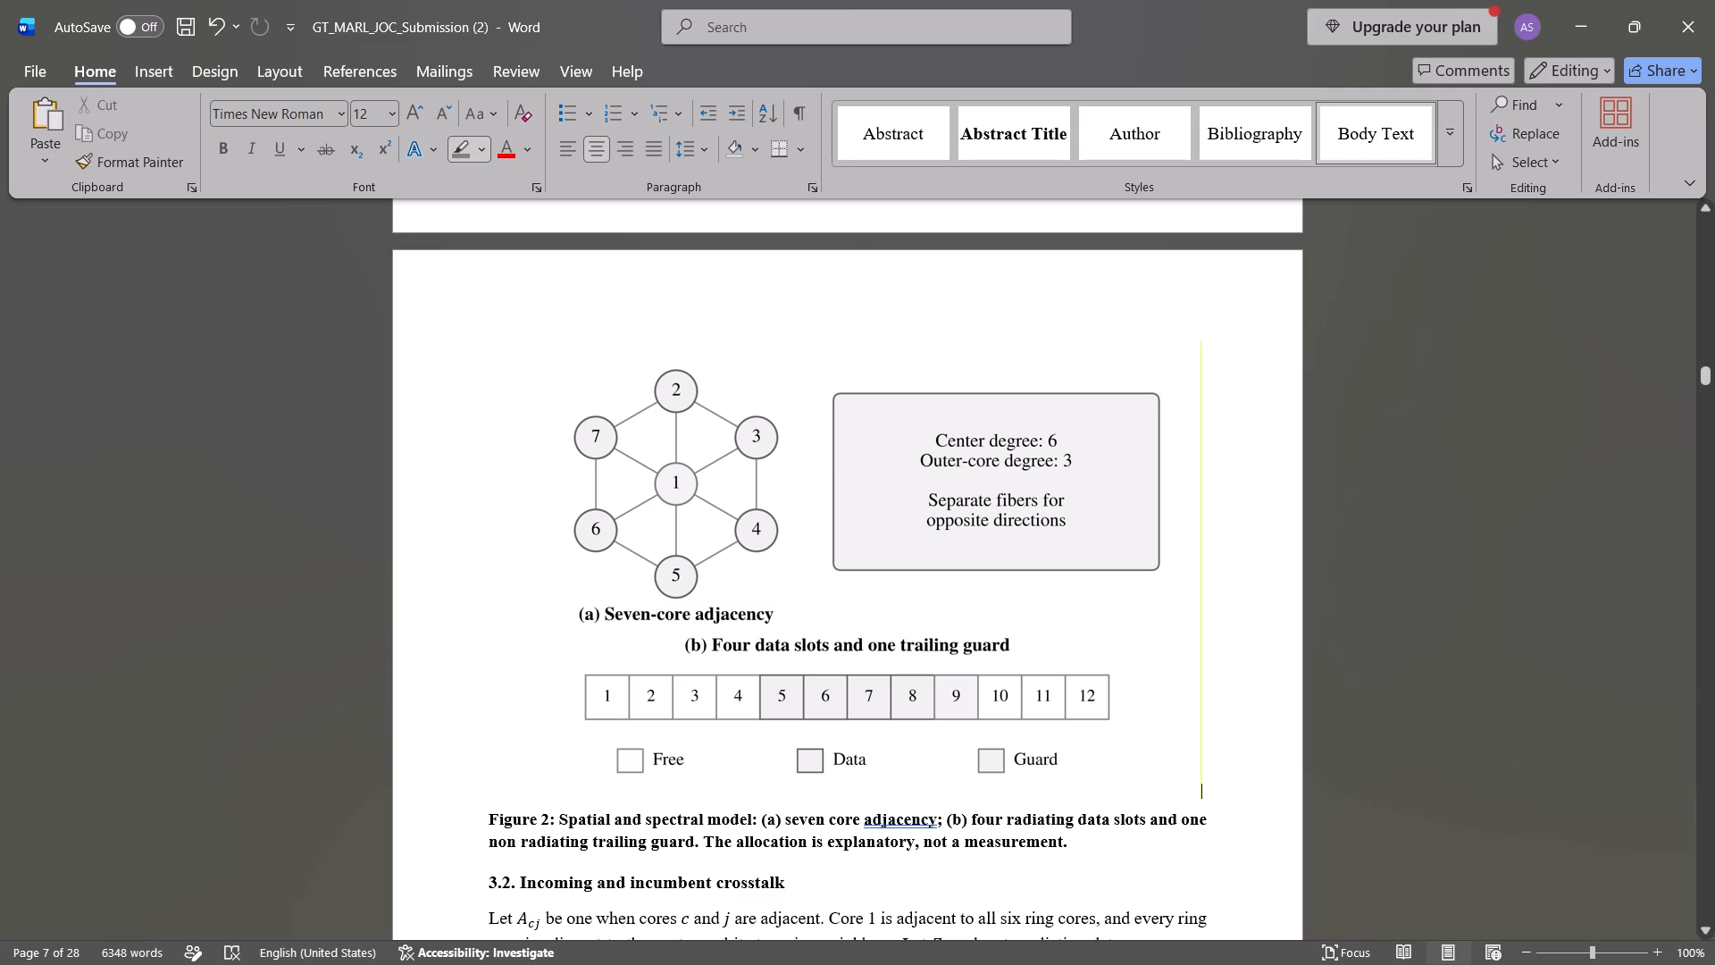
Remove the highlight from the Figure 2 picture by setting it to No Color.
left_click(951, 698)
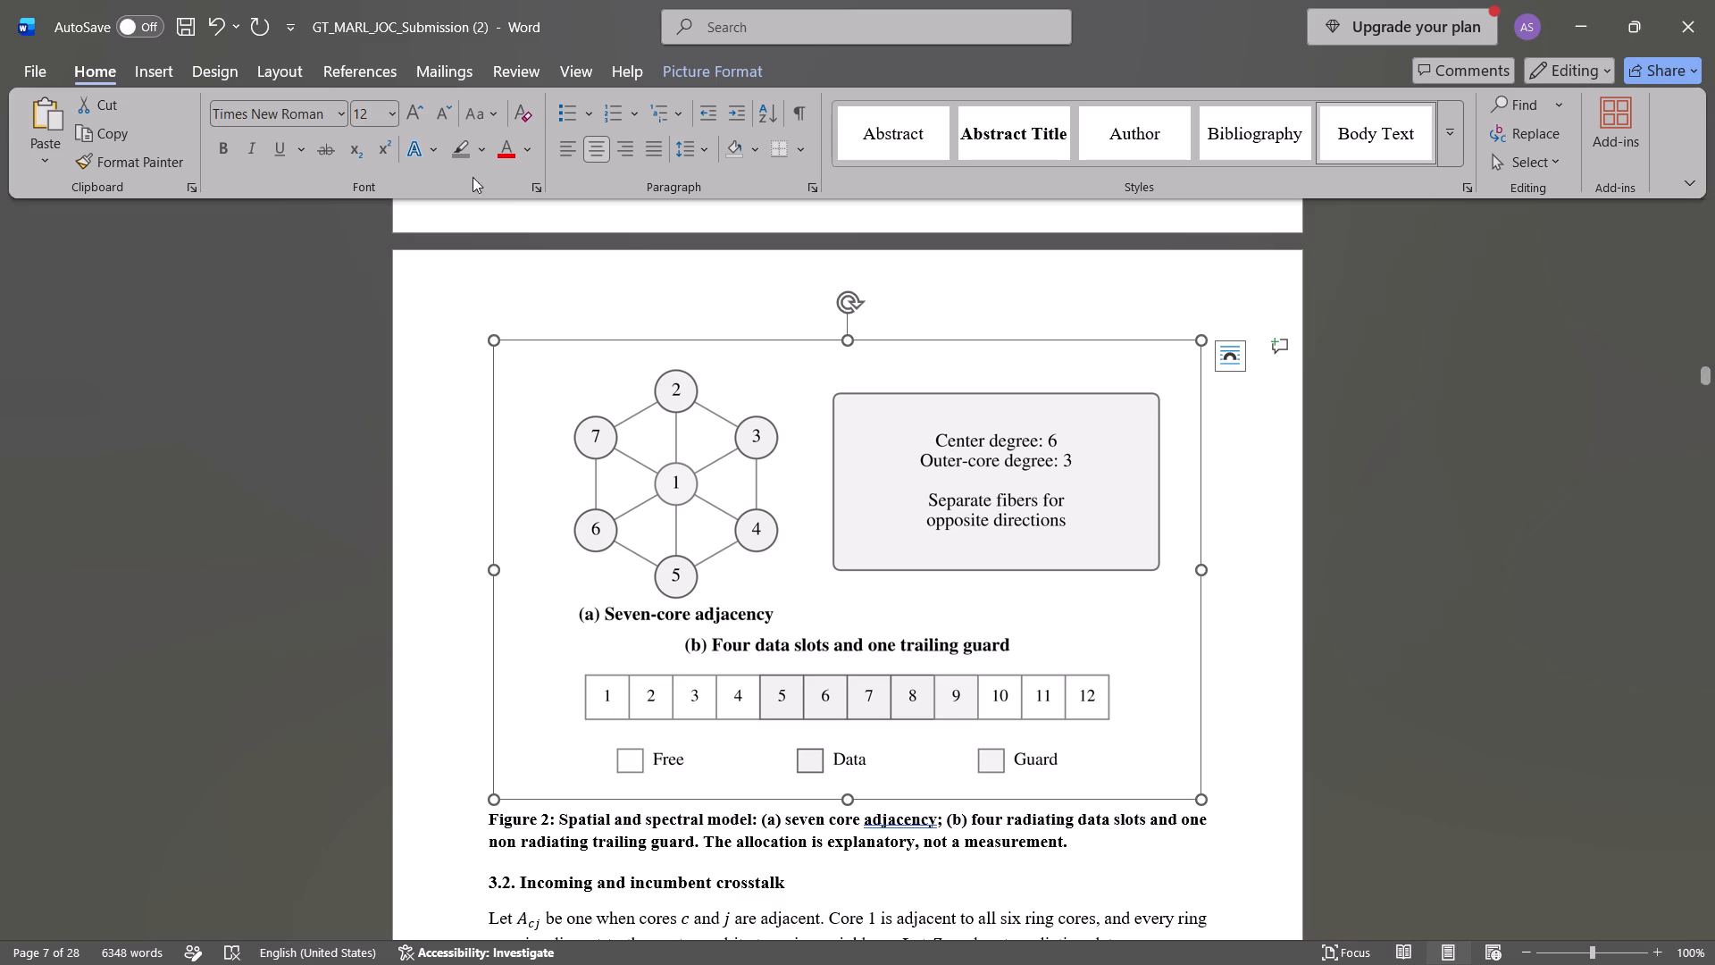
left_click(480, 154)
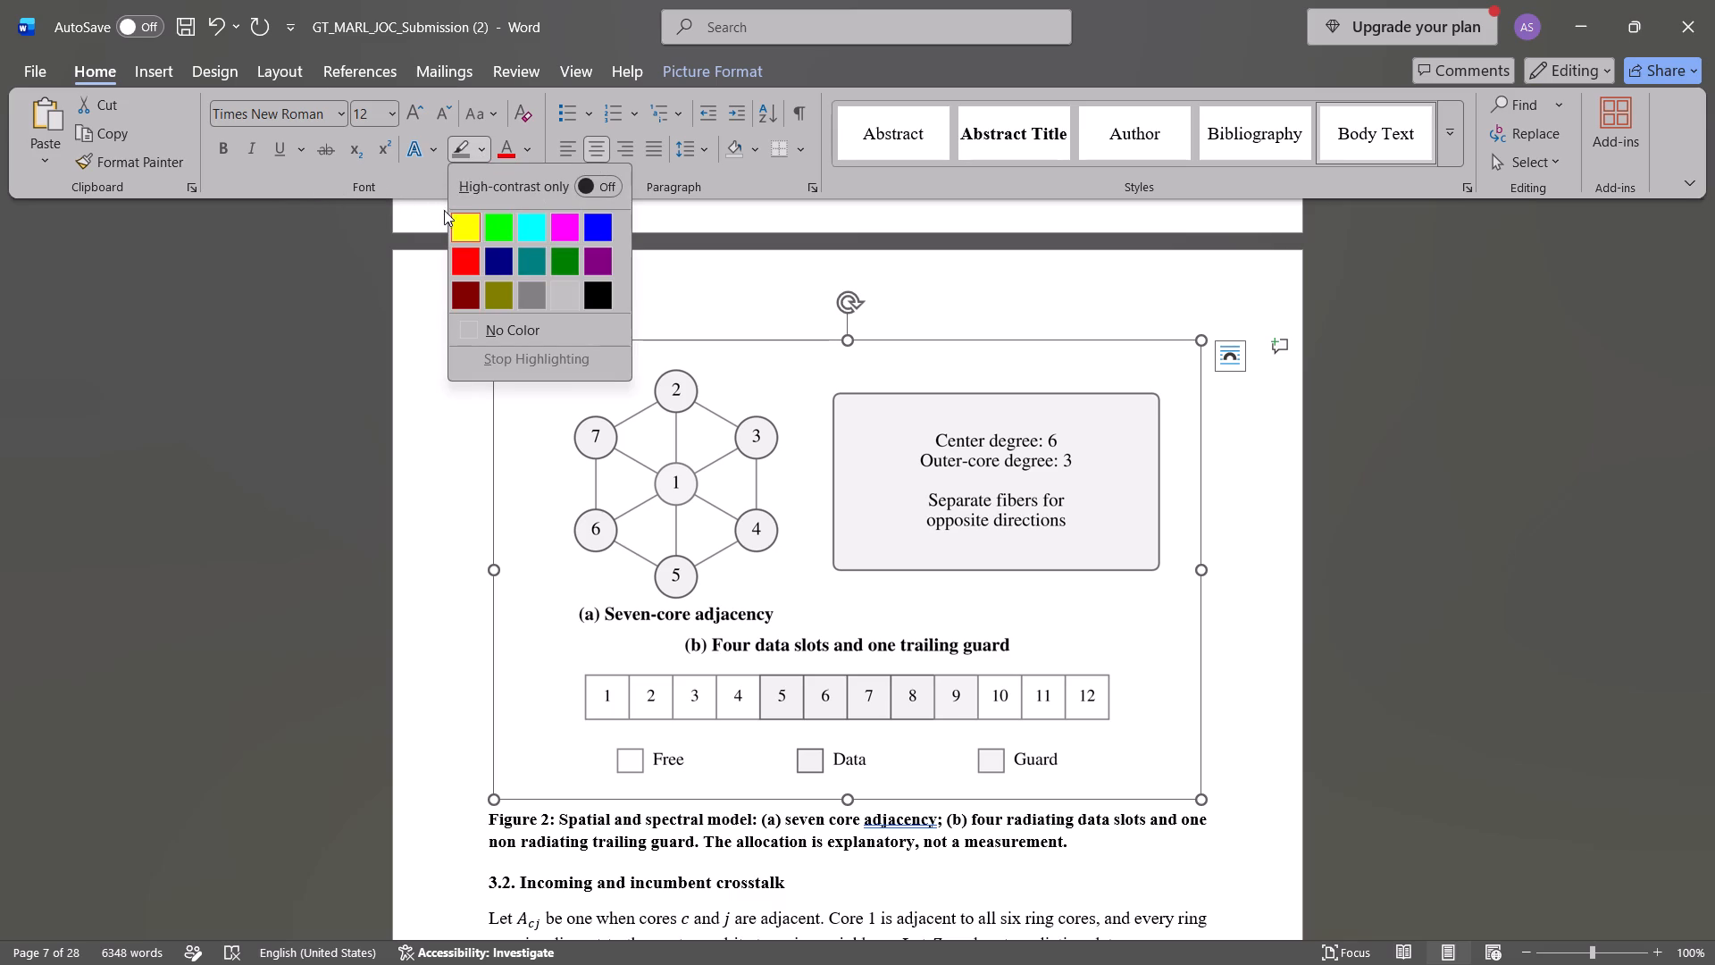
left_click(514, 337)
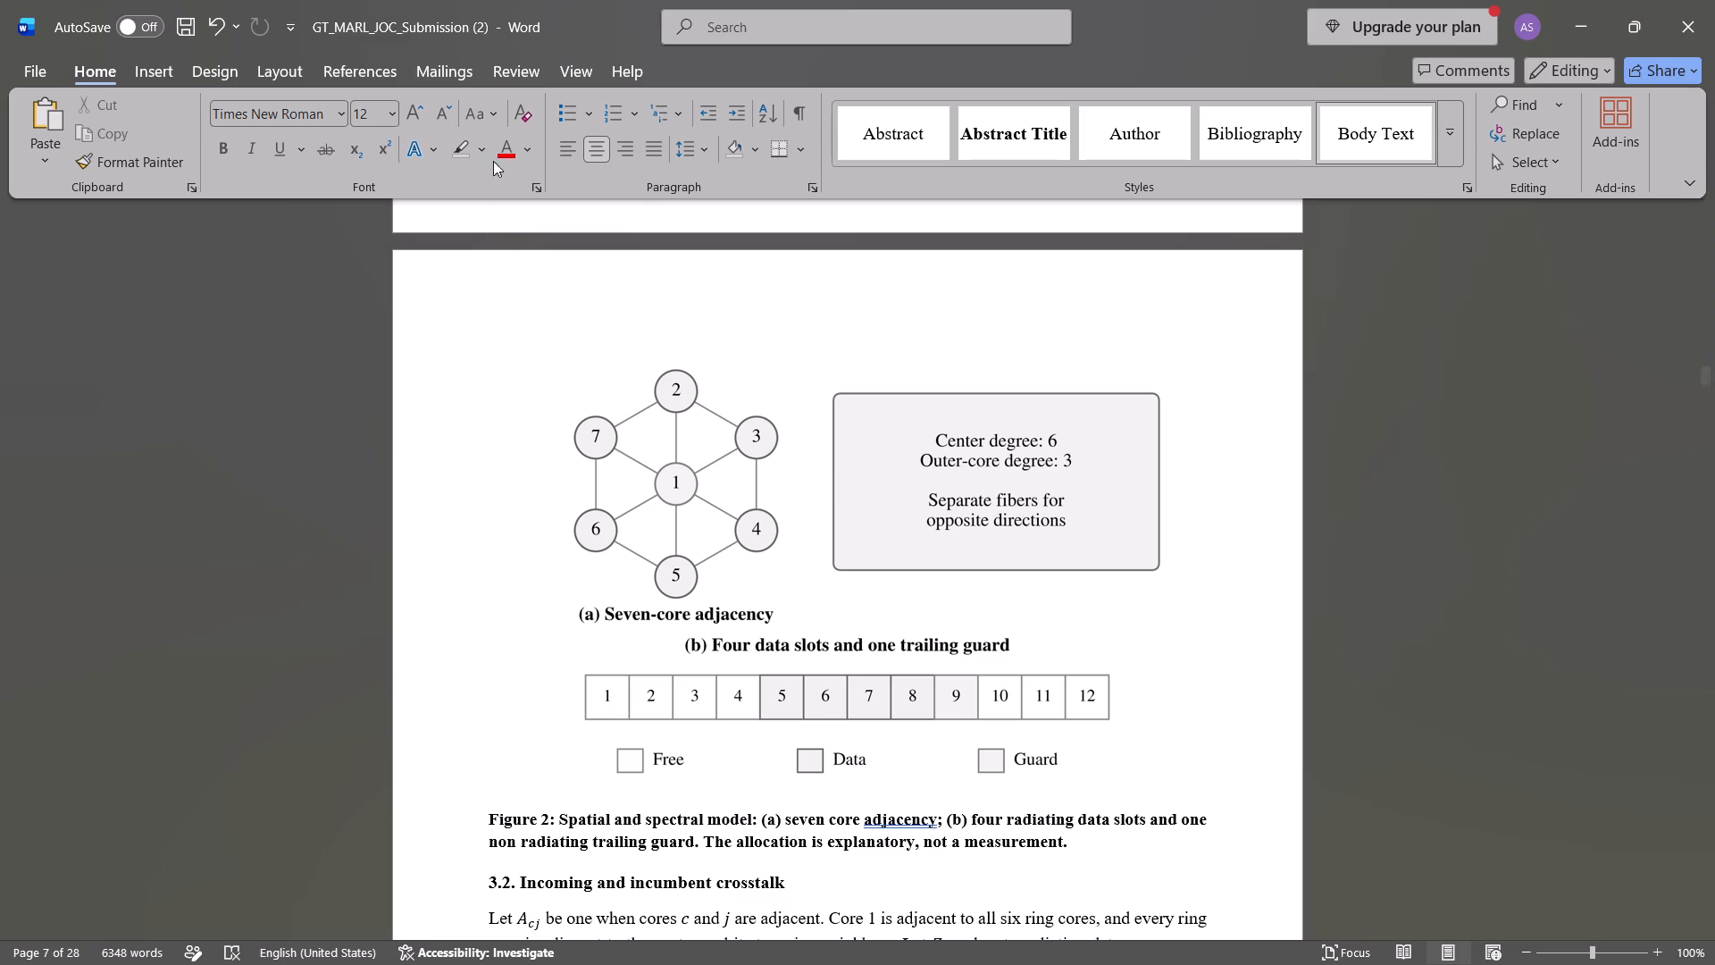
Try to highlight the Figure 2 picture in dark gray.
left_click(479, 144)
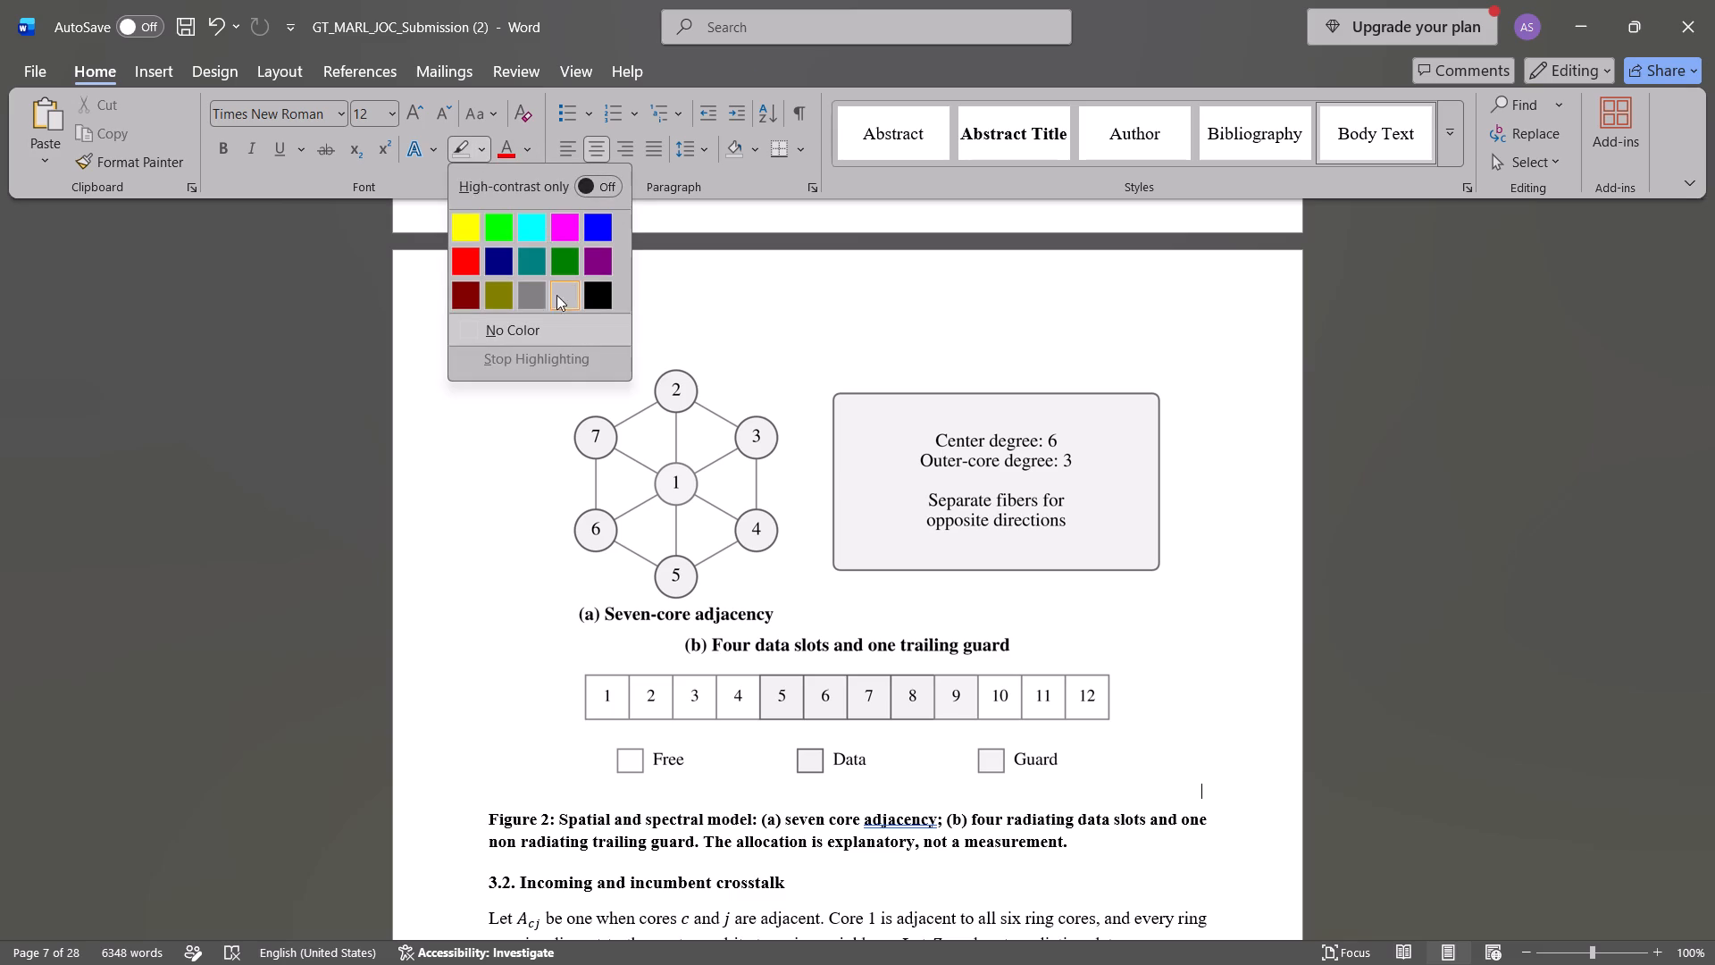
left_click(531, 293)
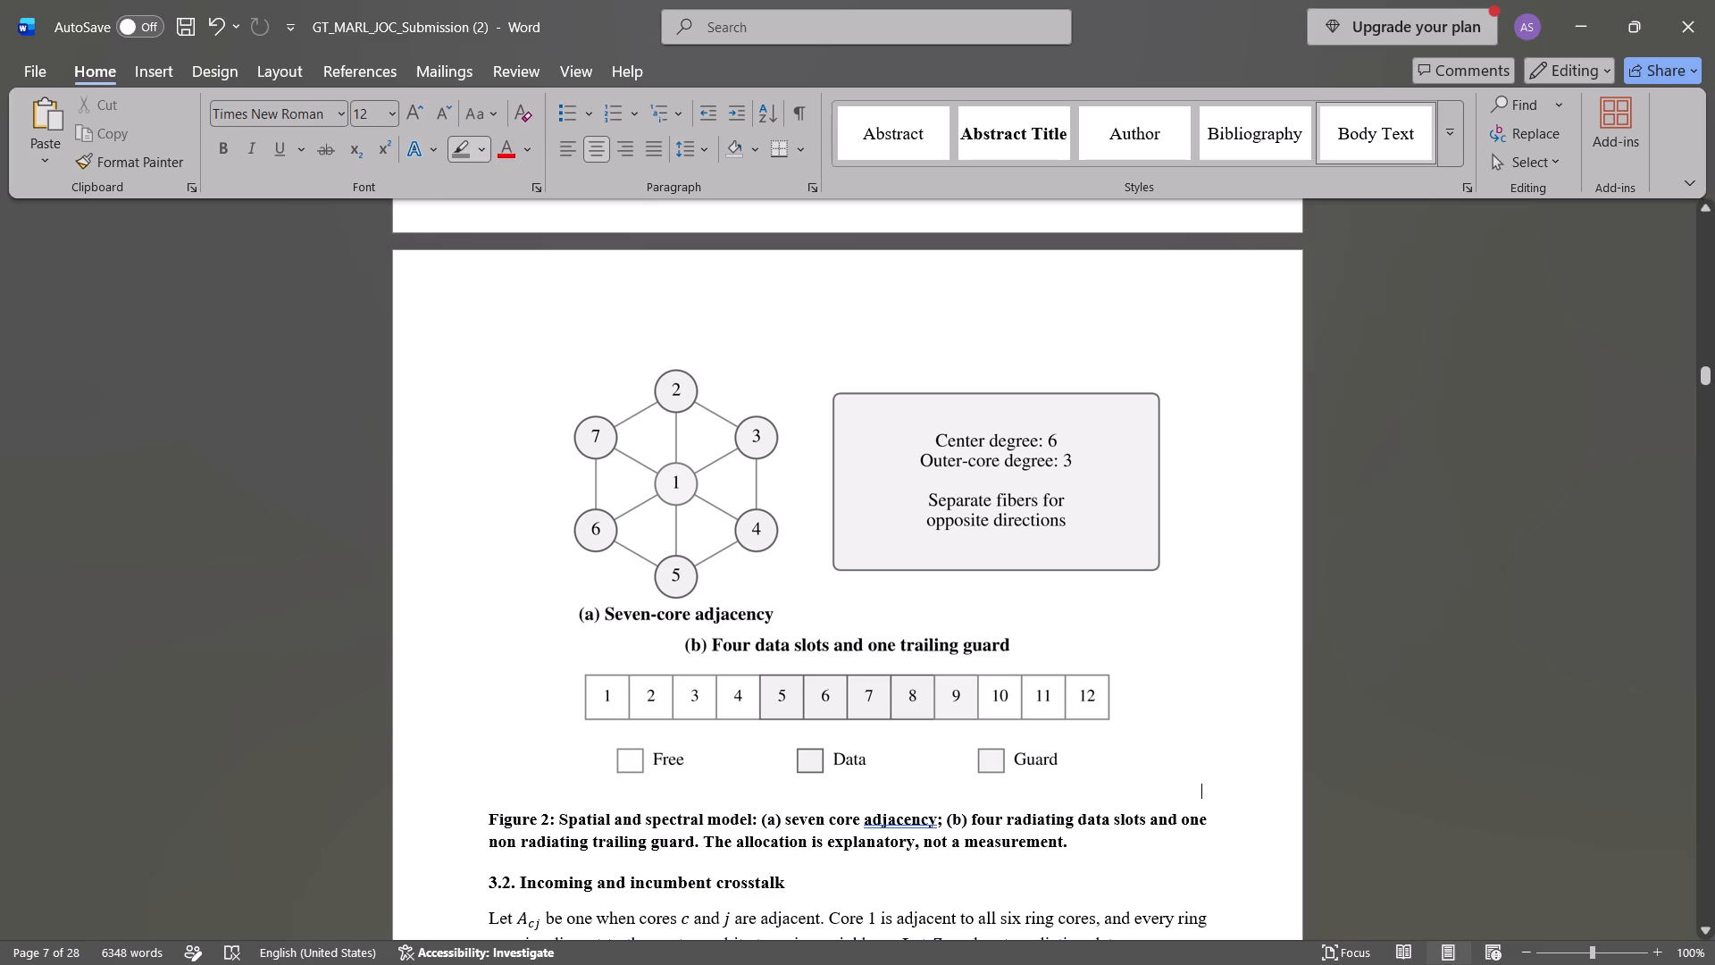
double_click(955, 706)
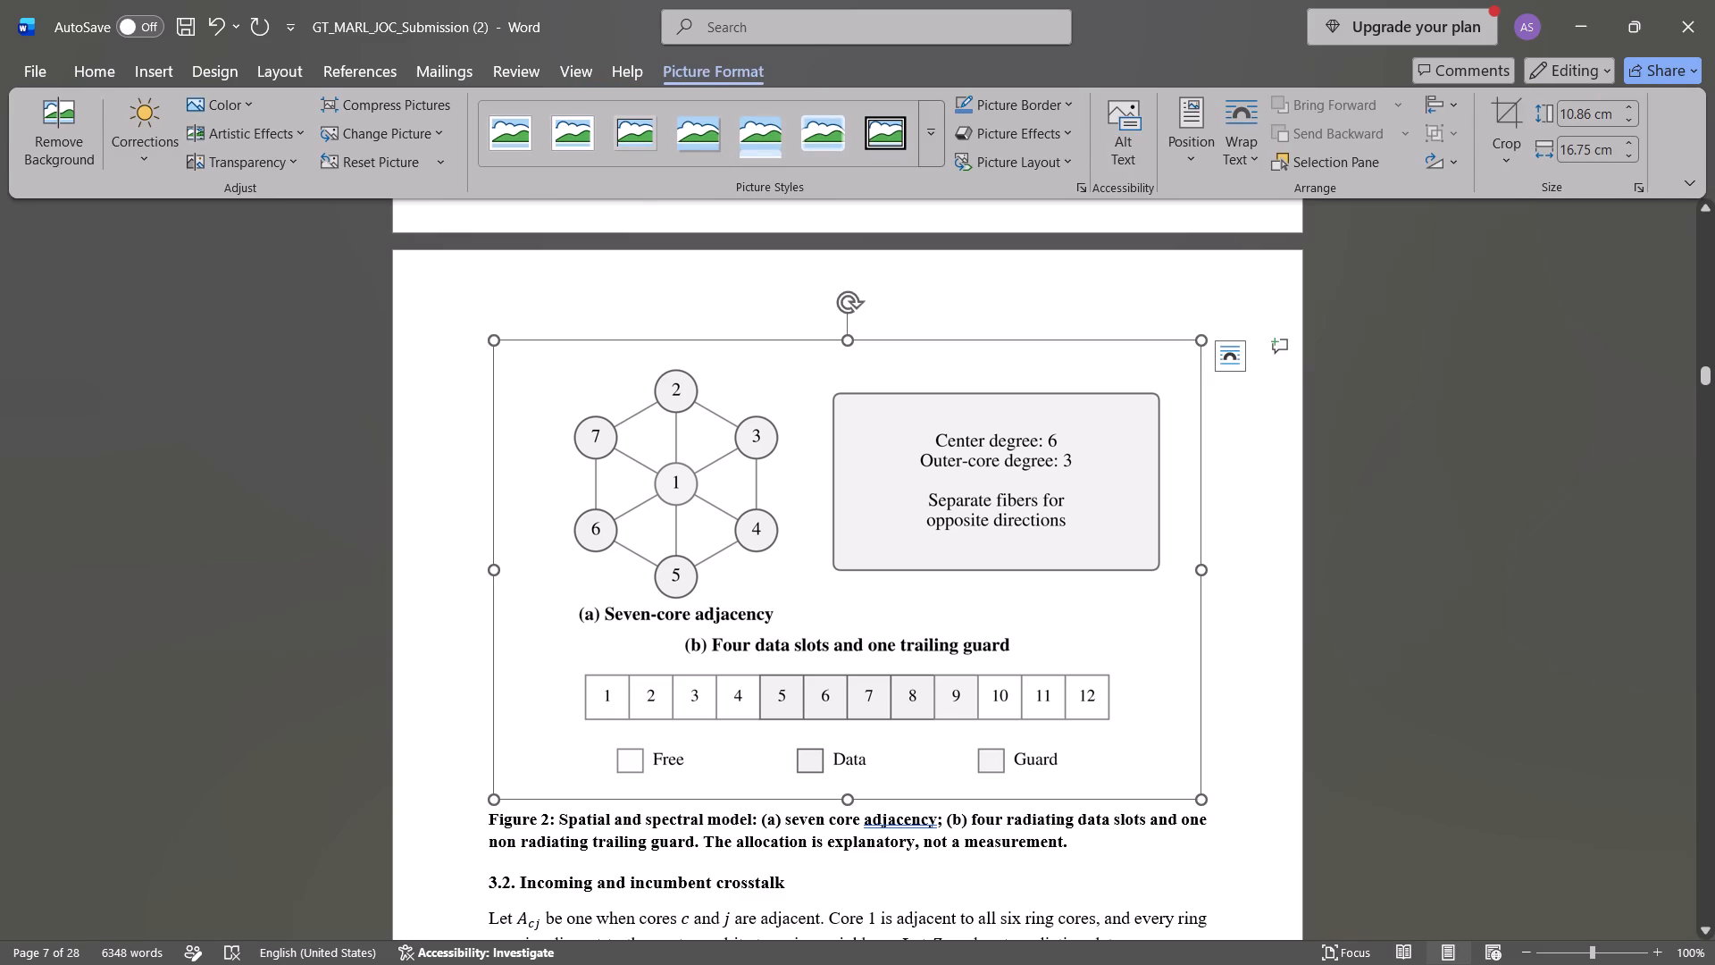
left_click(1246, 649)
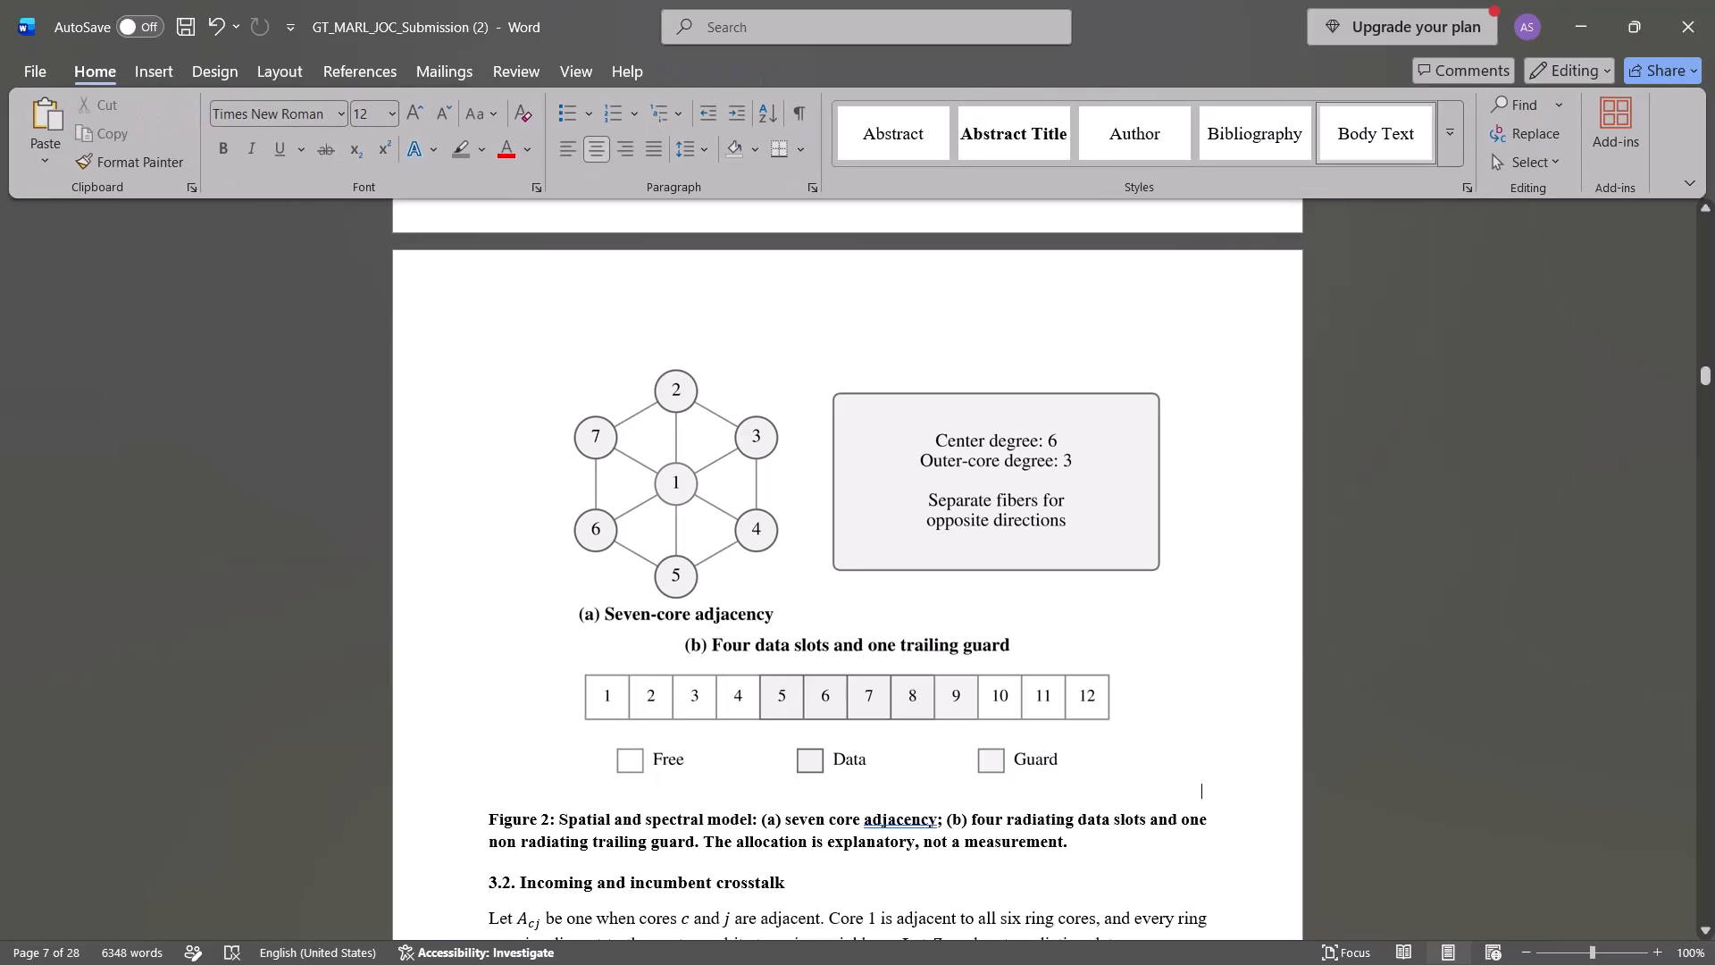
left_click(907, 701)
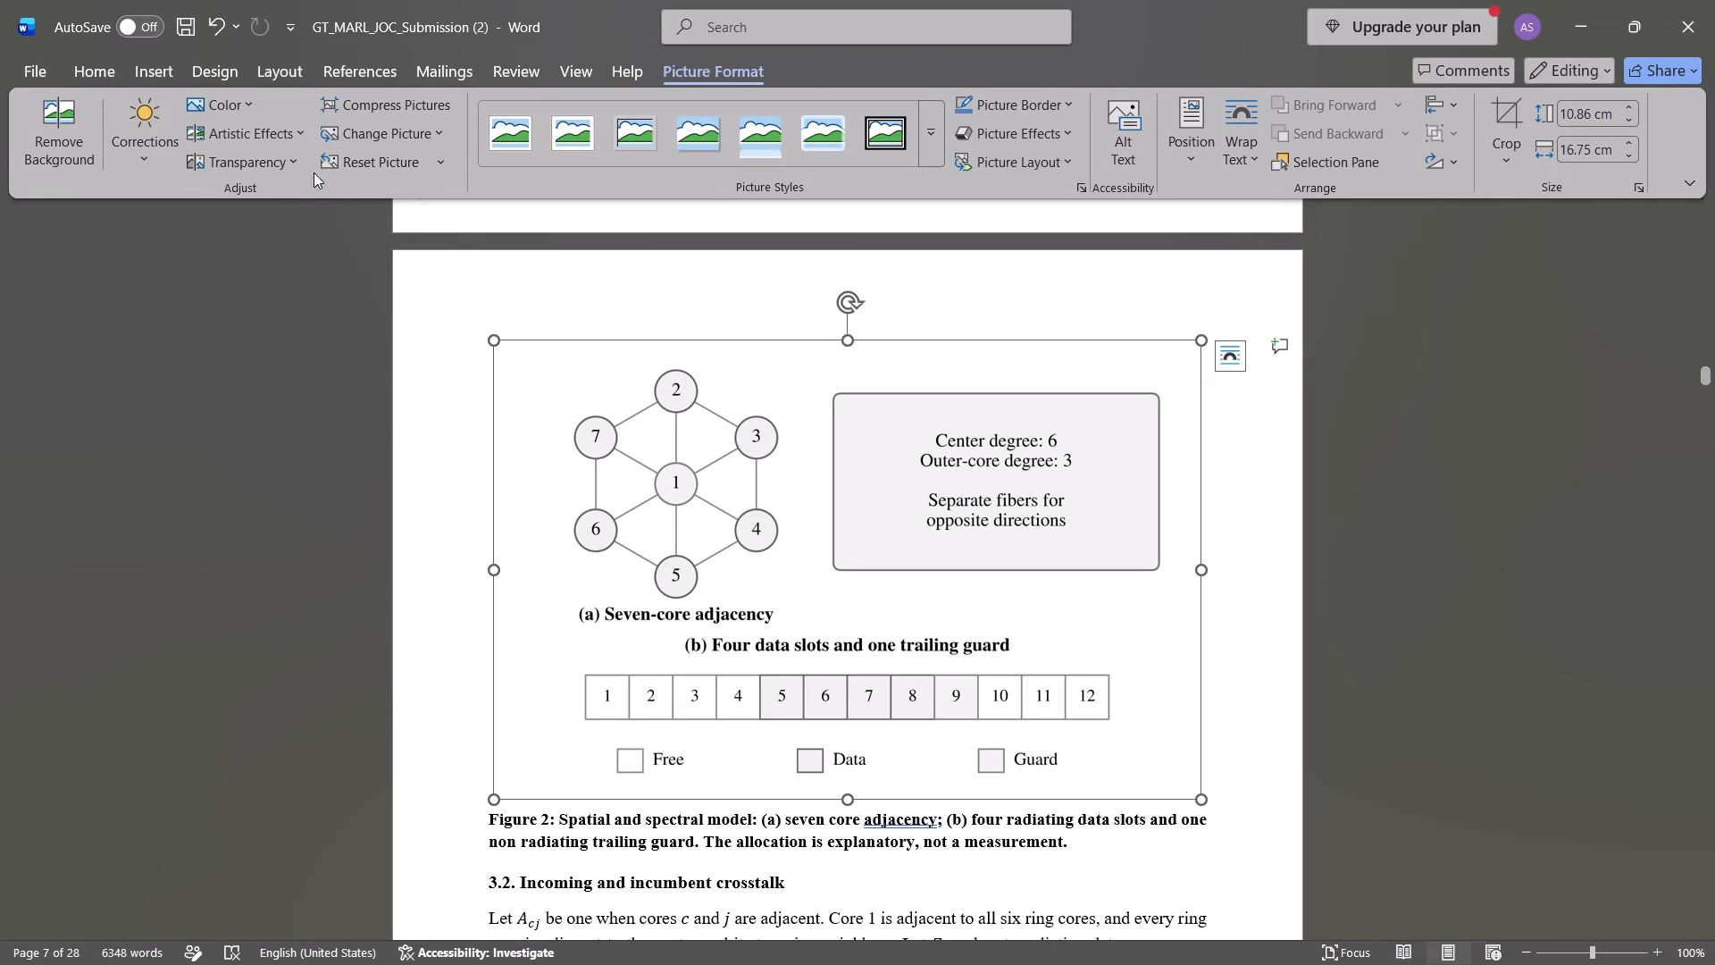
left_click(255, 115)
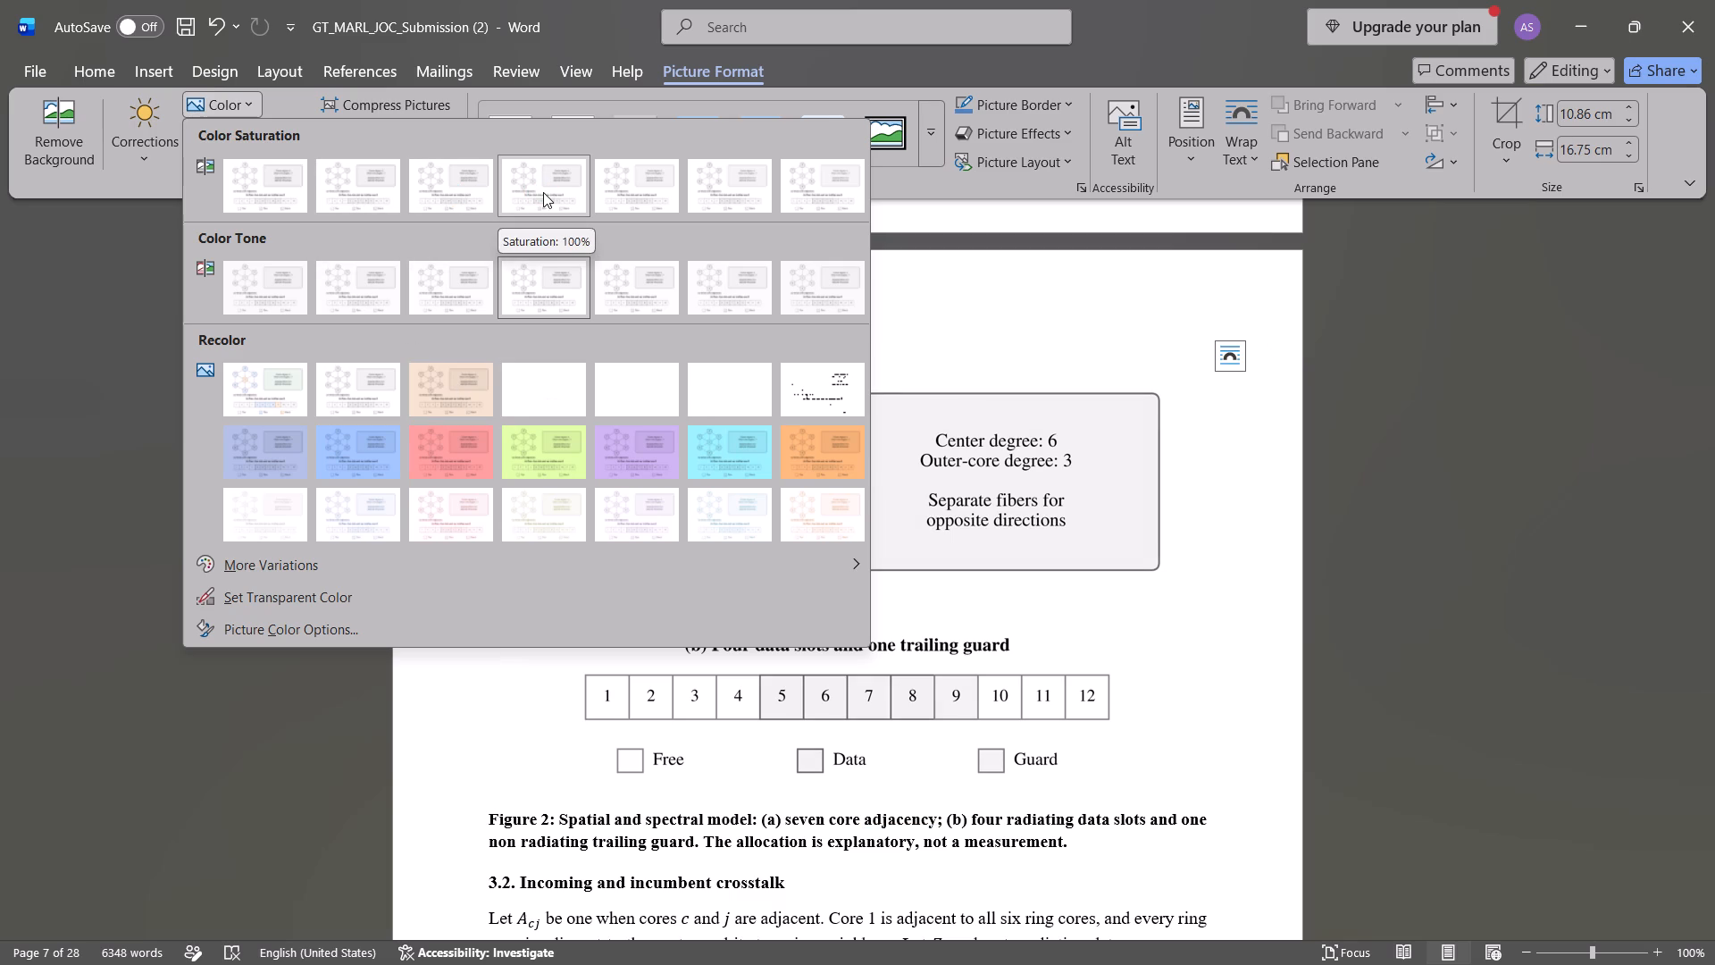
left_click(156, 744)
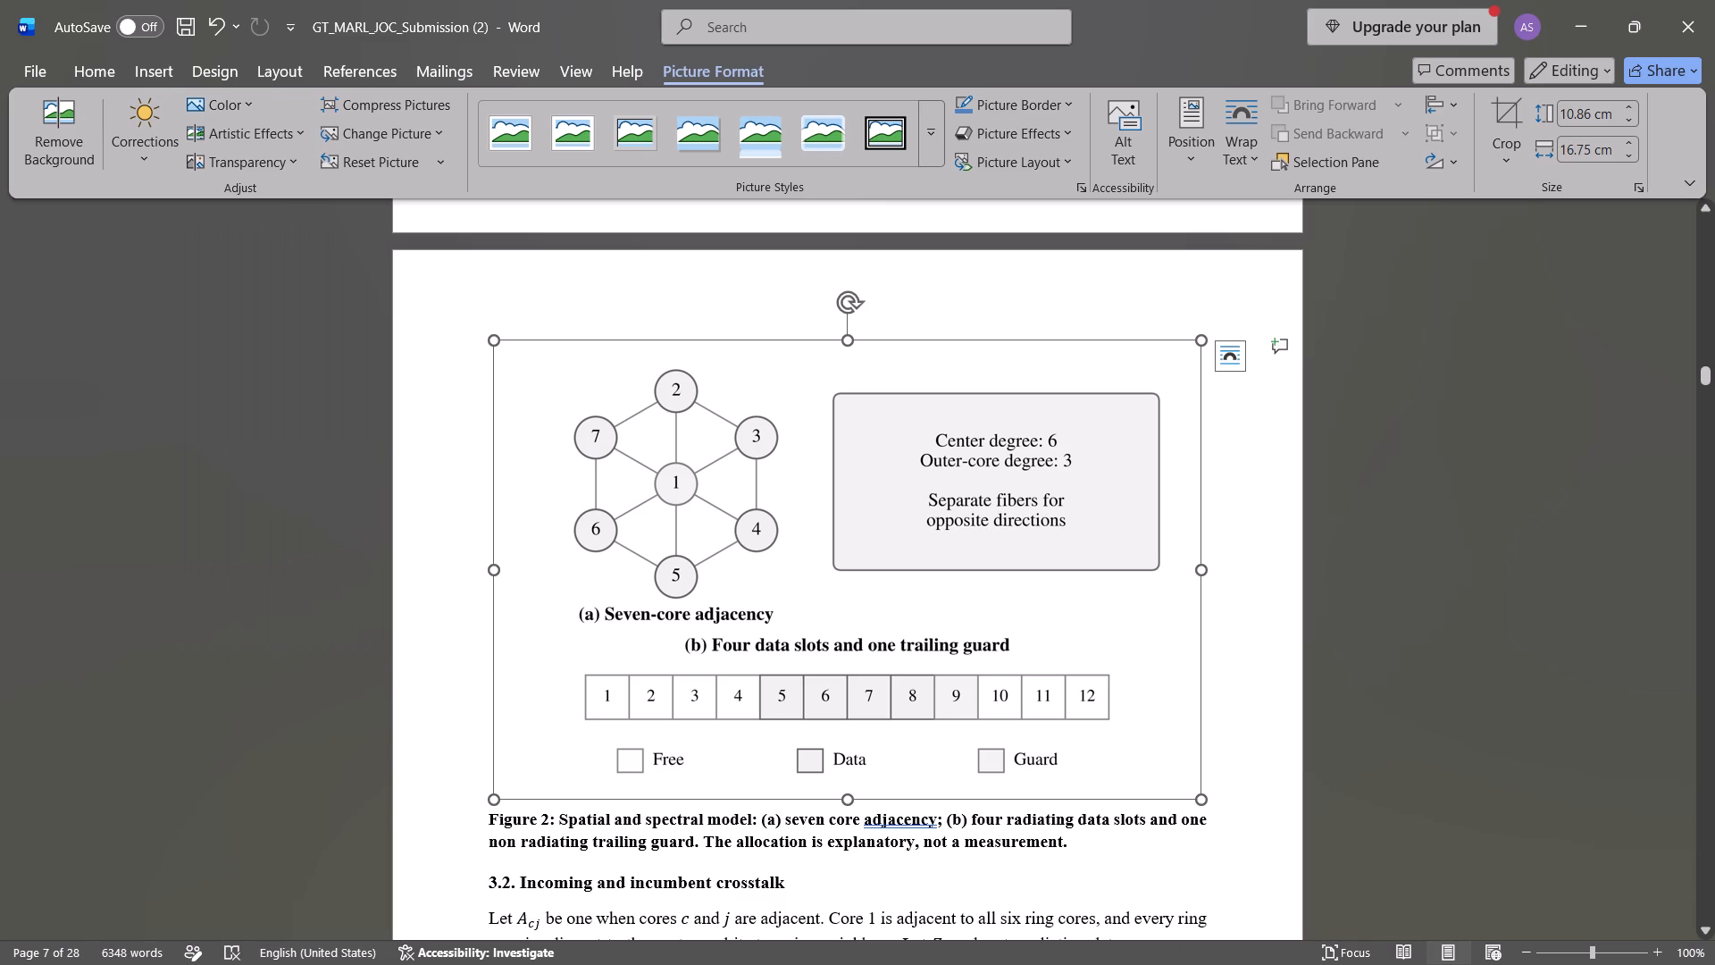
Undo the recent highlight and recolor changes on Figure 2 back to its original colors.
left_click(222, 23)
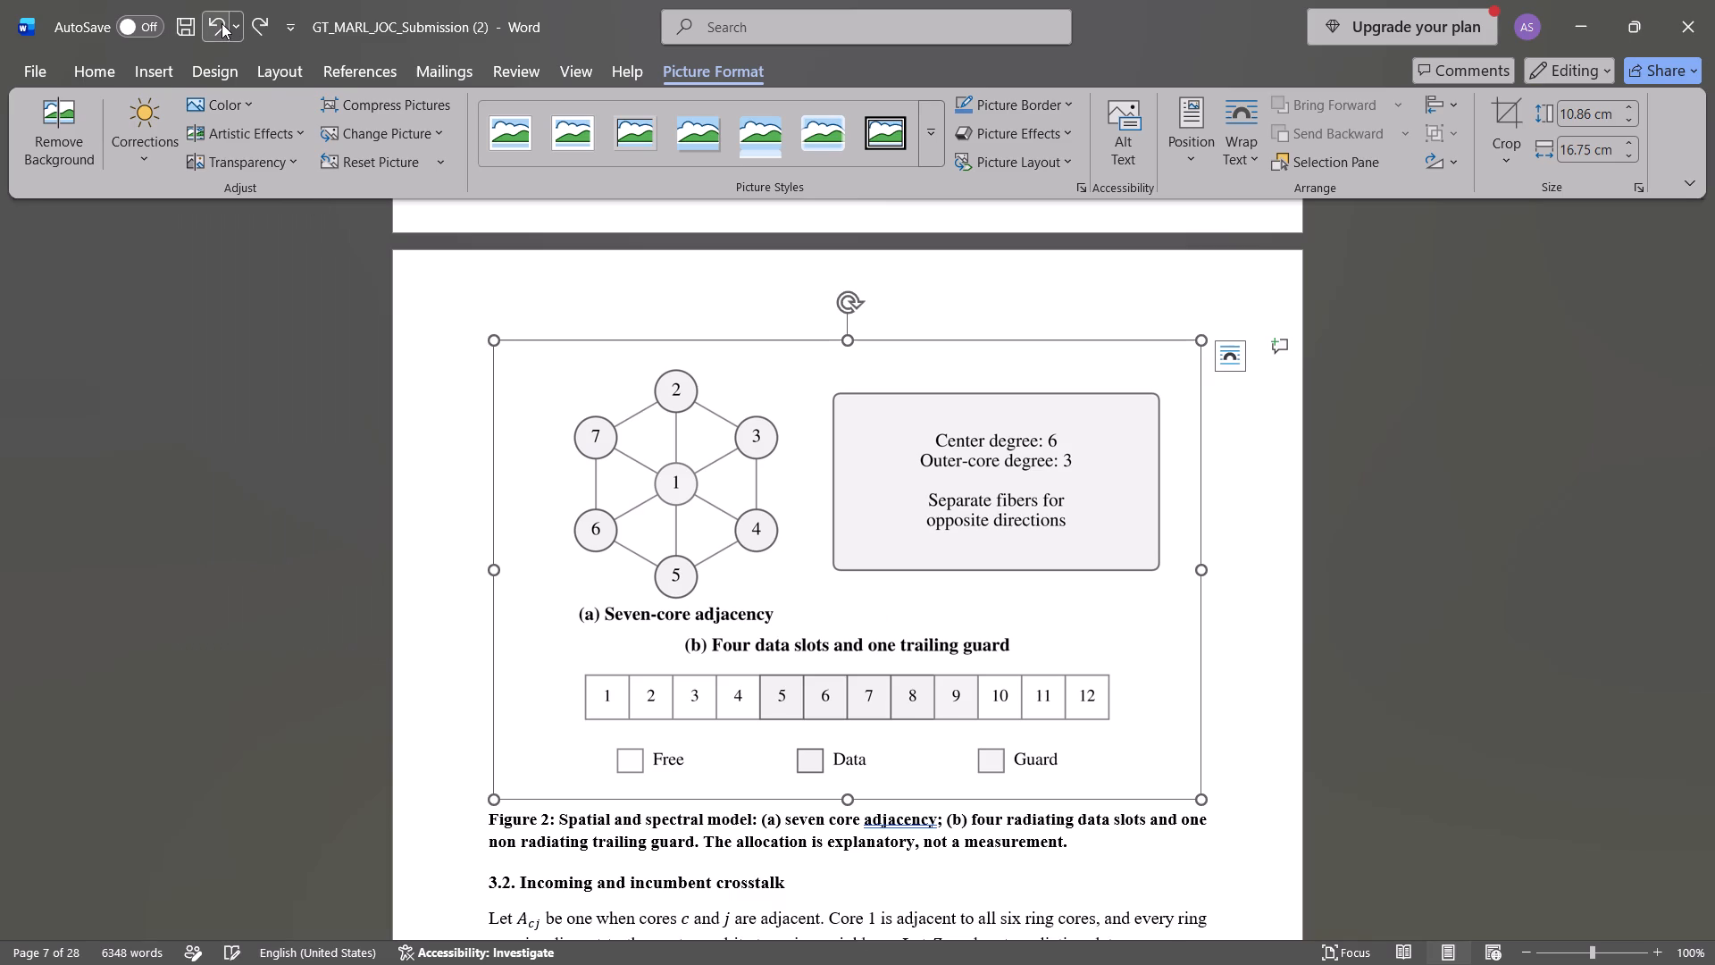
left_click(222, 23)
left_click(222, 23)
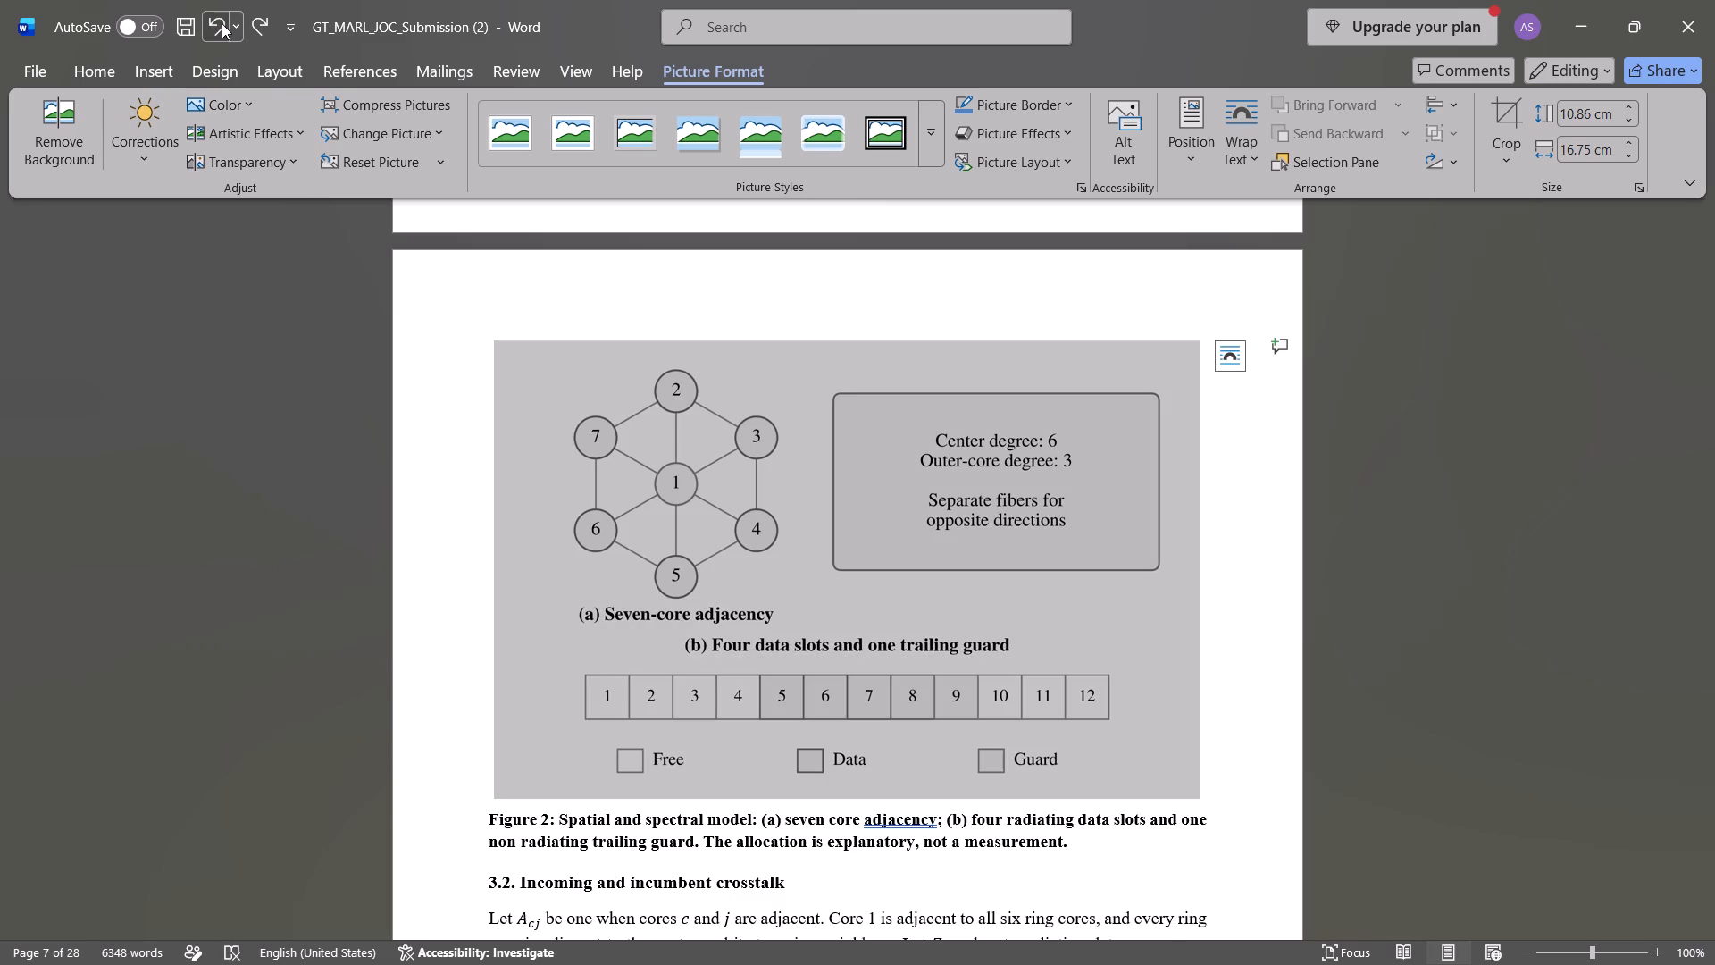
left_click(222, 23)
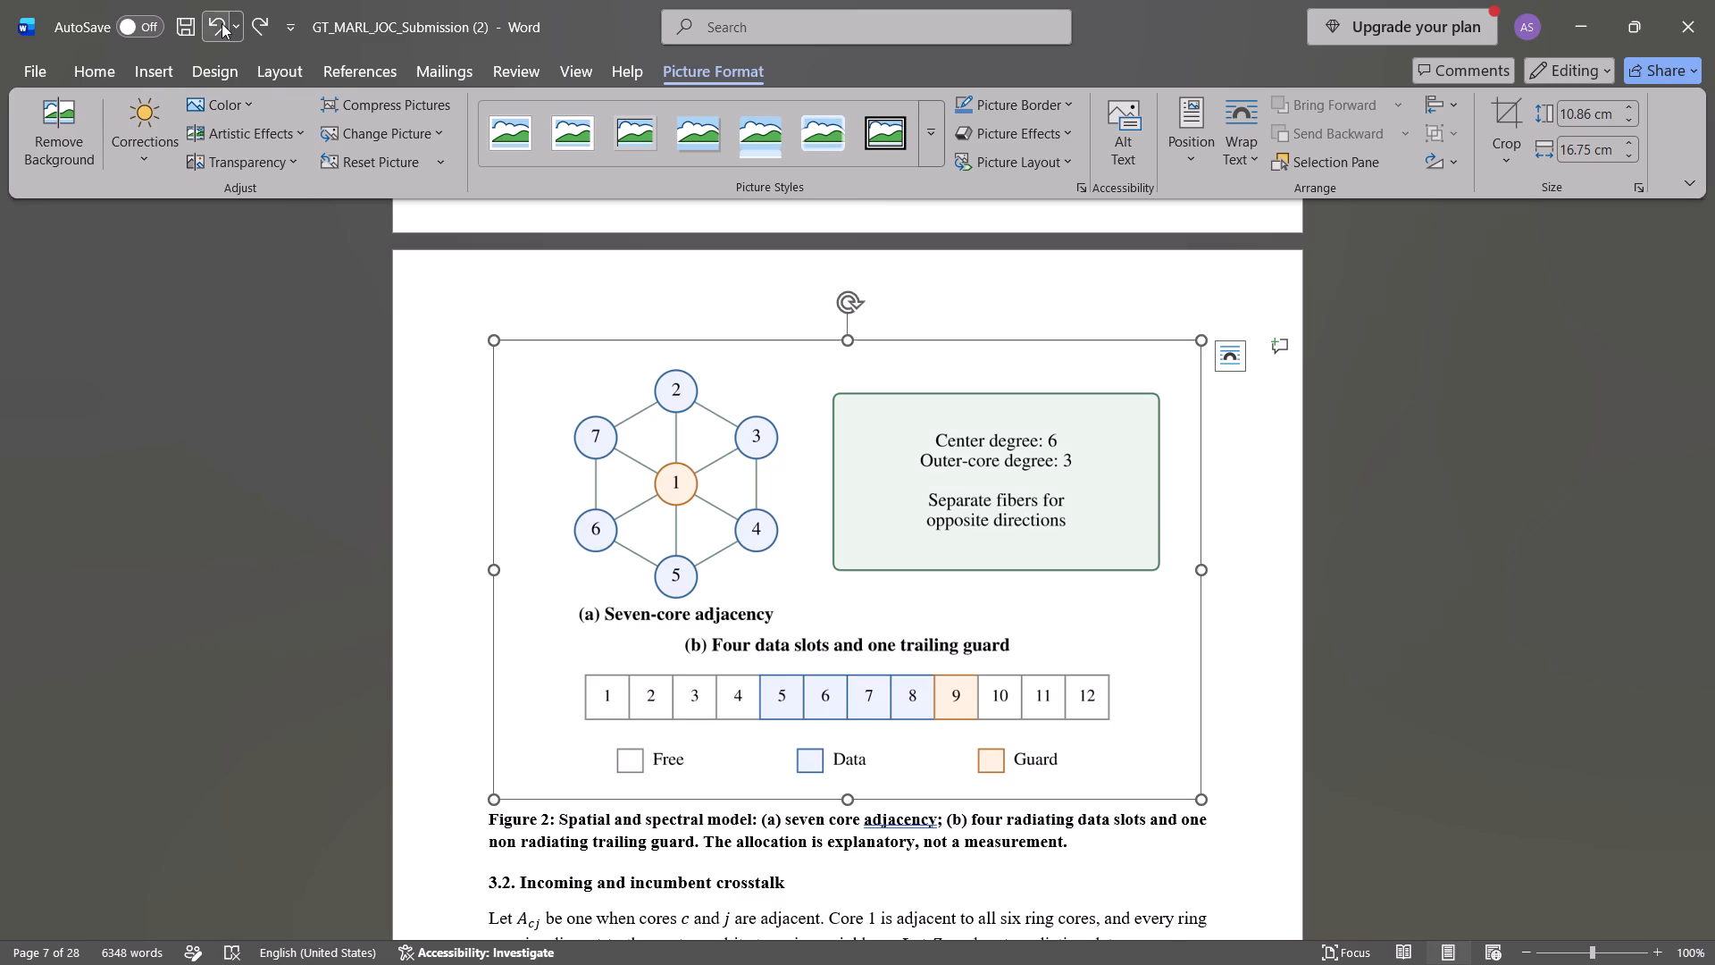
Set the color saturation of the Figure 2 spatial and spectral model picture to 33%.
left_click(799, 662)
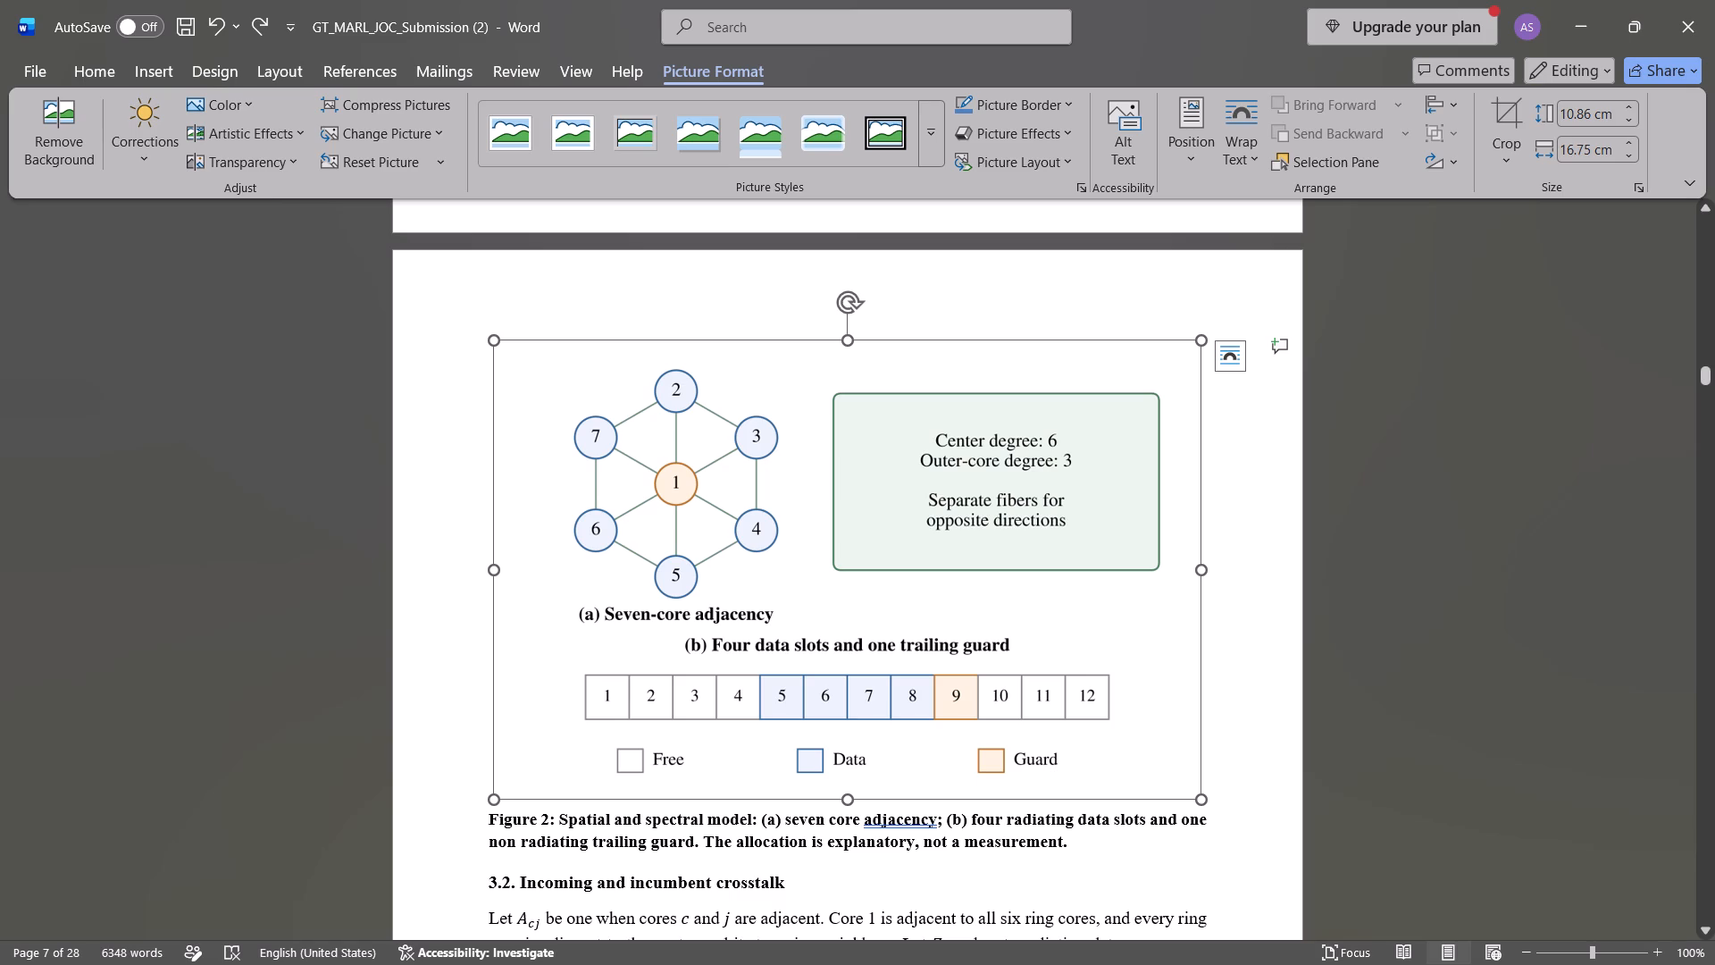
left_click(237, 96)
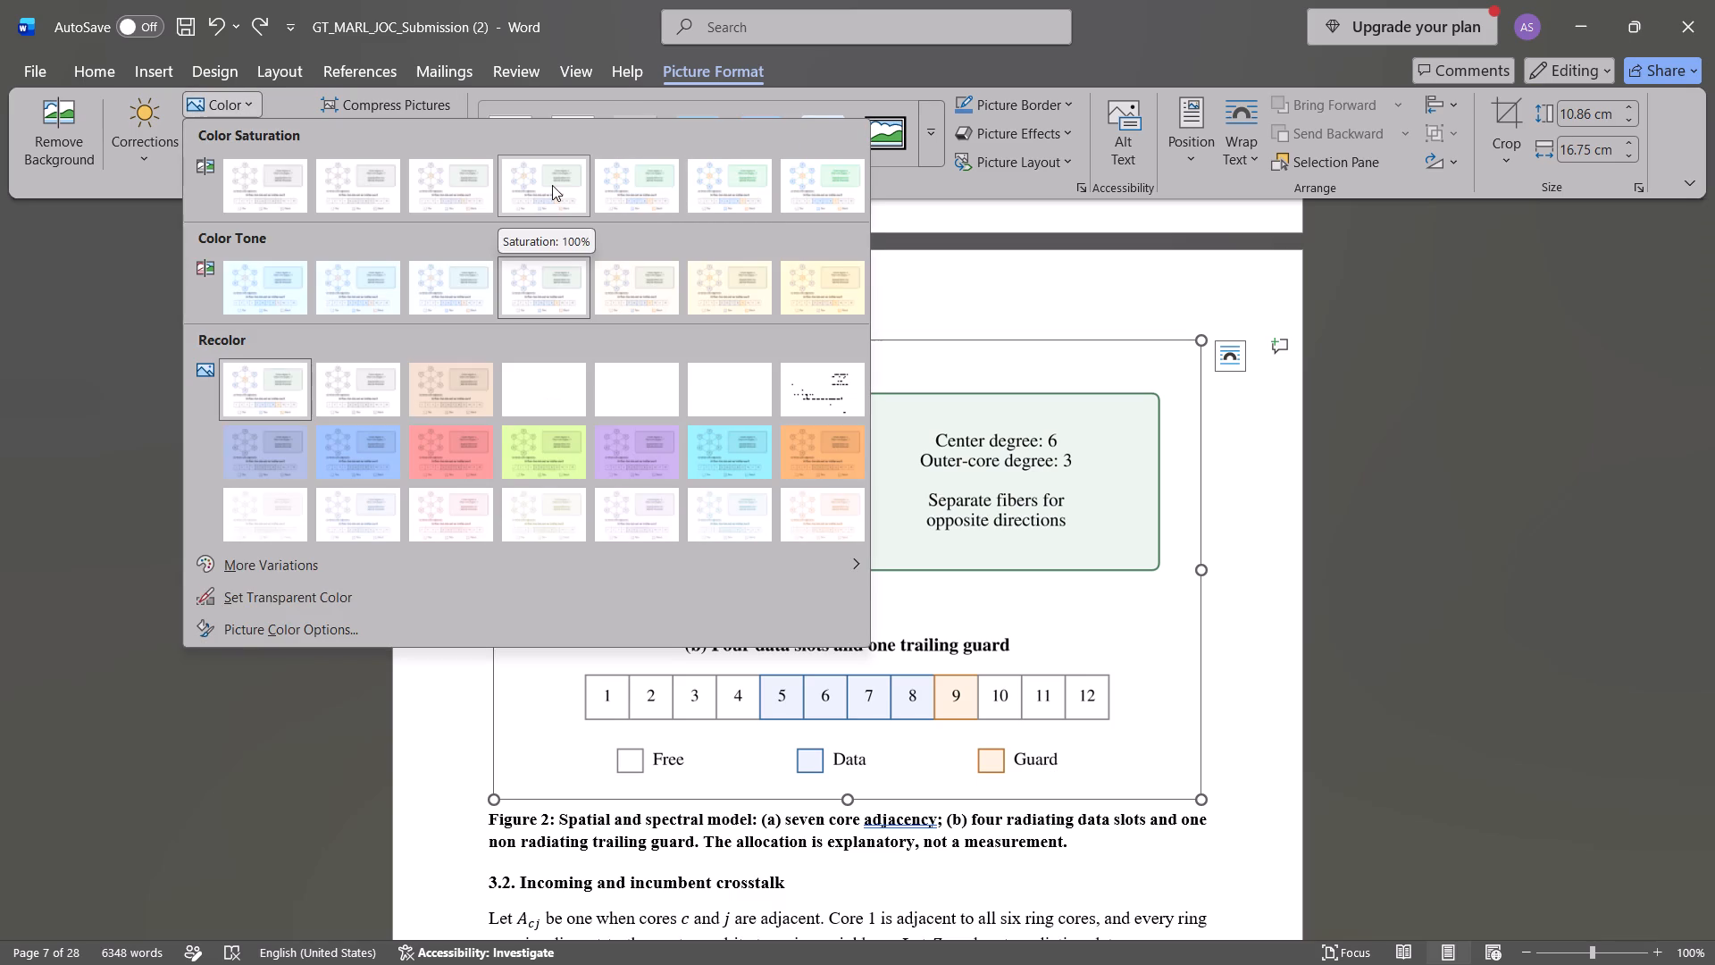
left_click(345, 190)
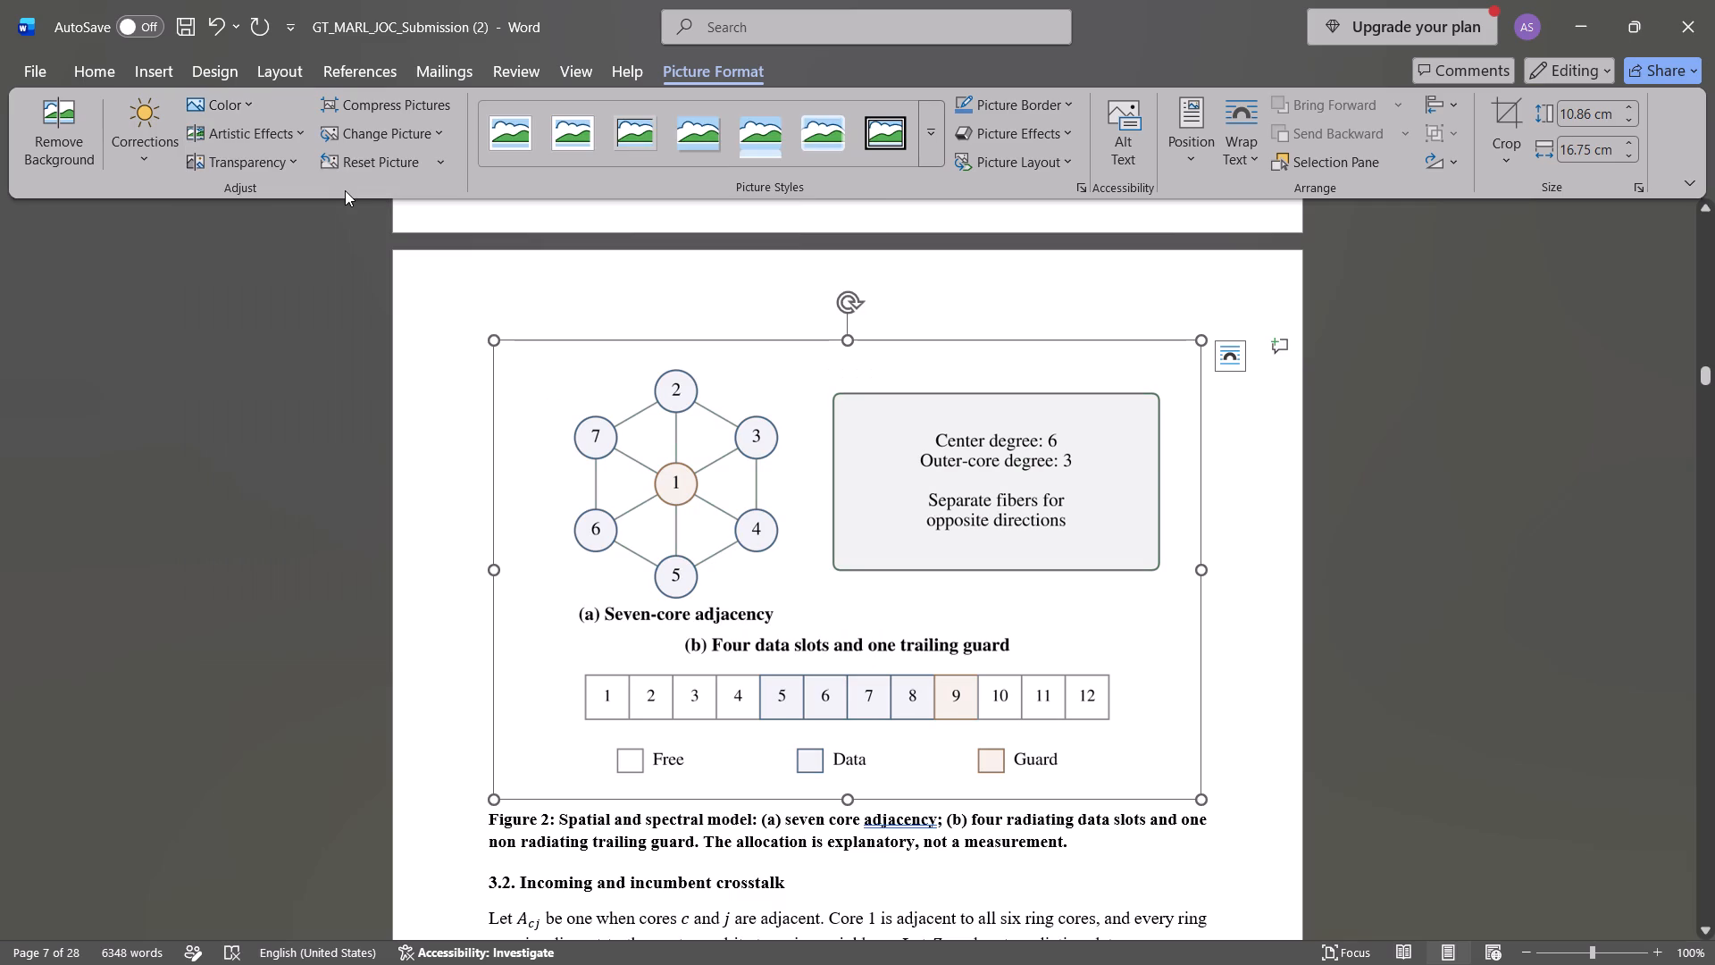
left_click(422, 449)
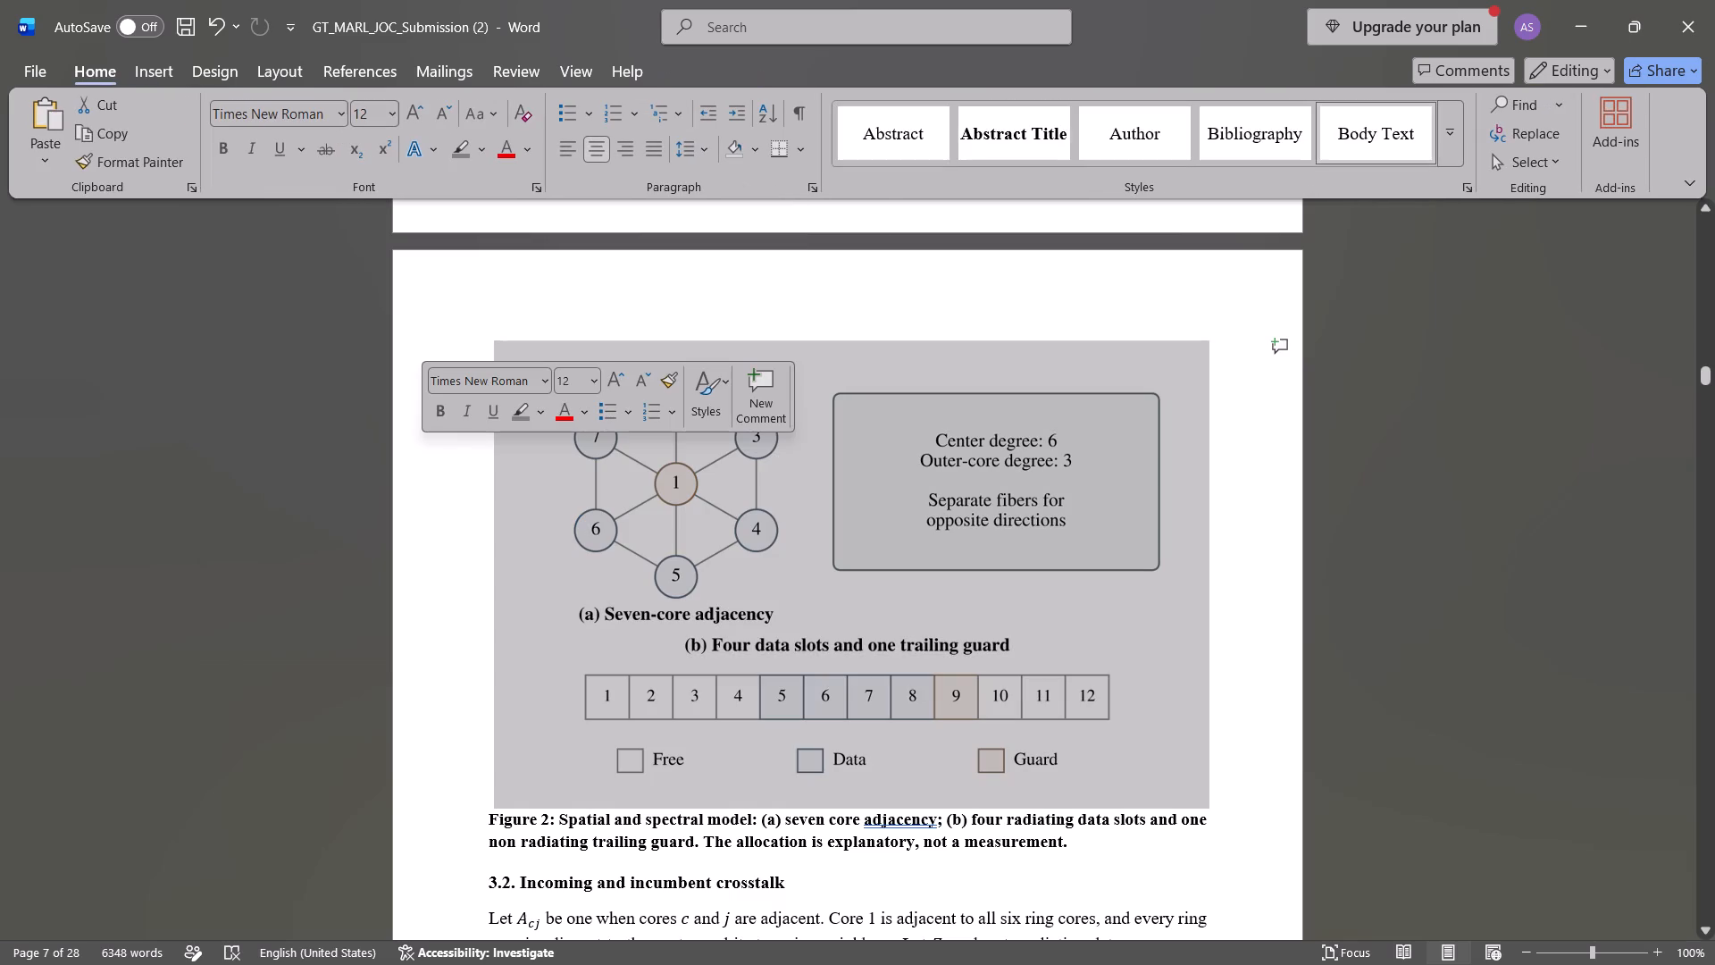
left_click(435, 502)
left_click(435, 502)
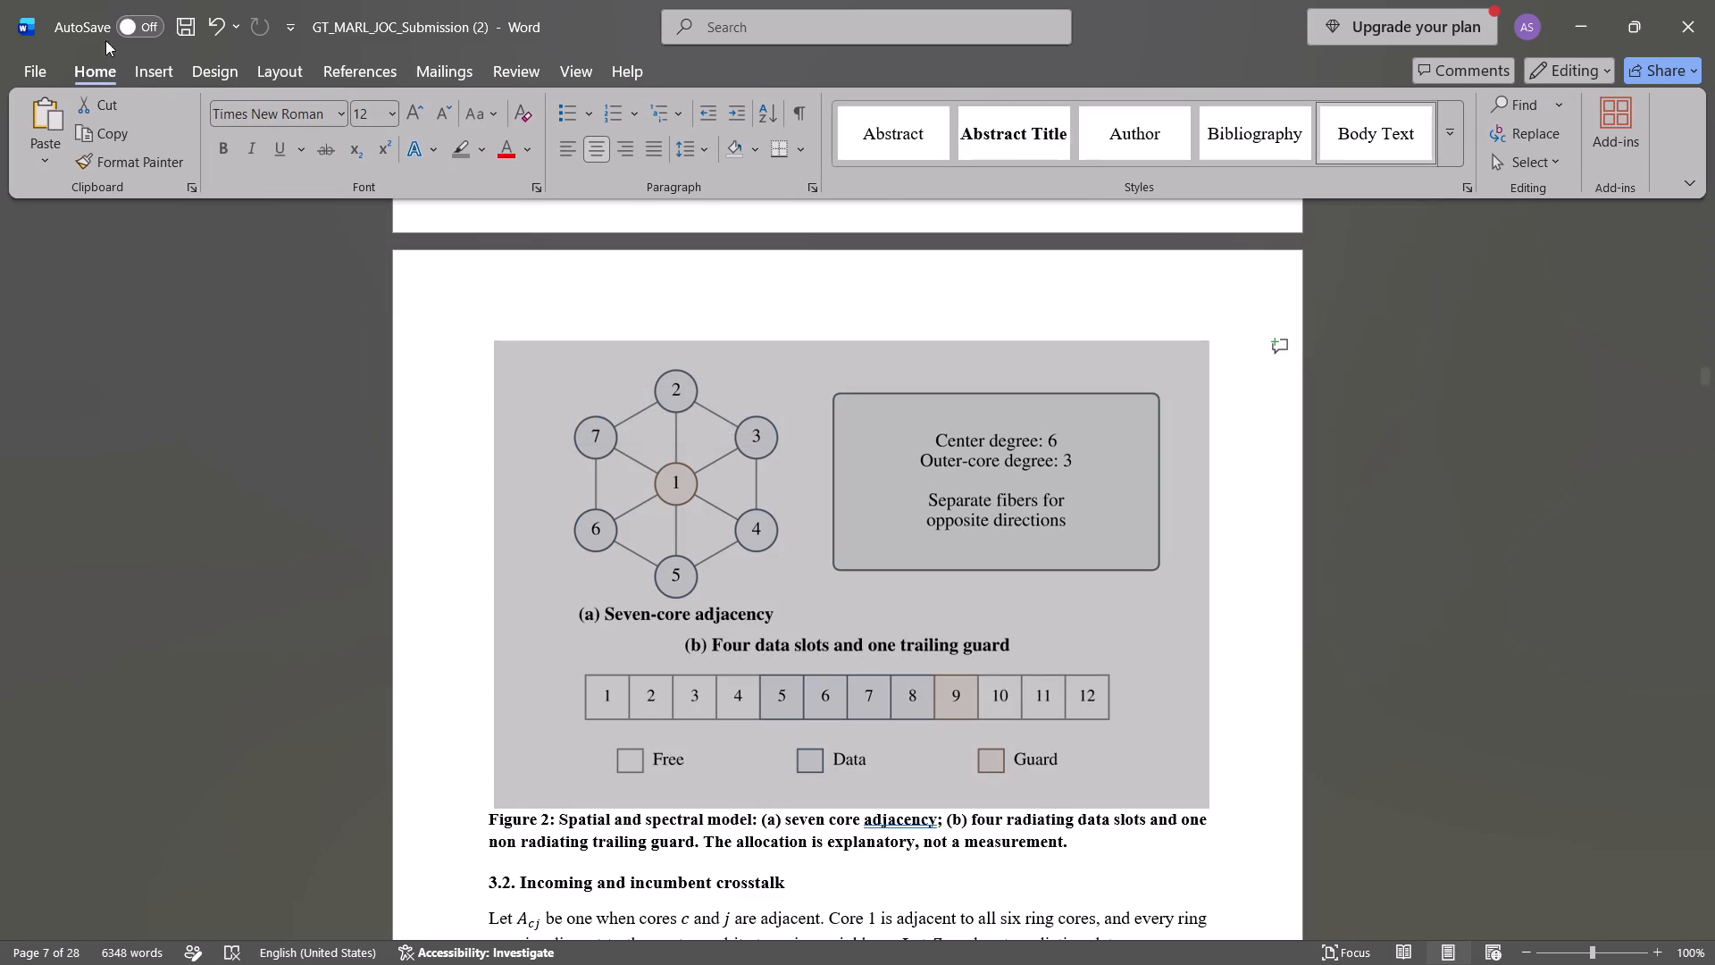
left_click(713, 568)
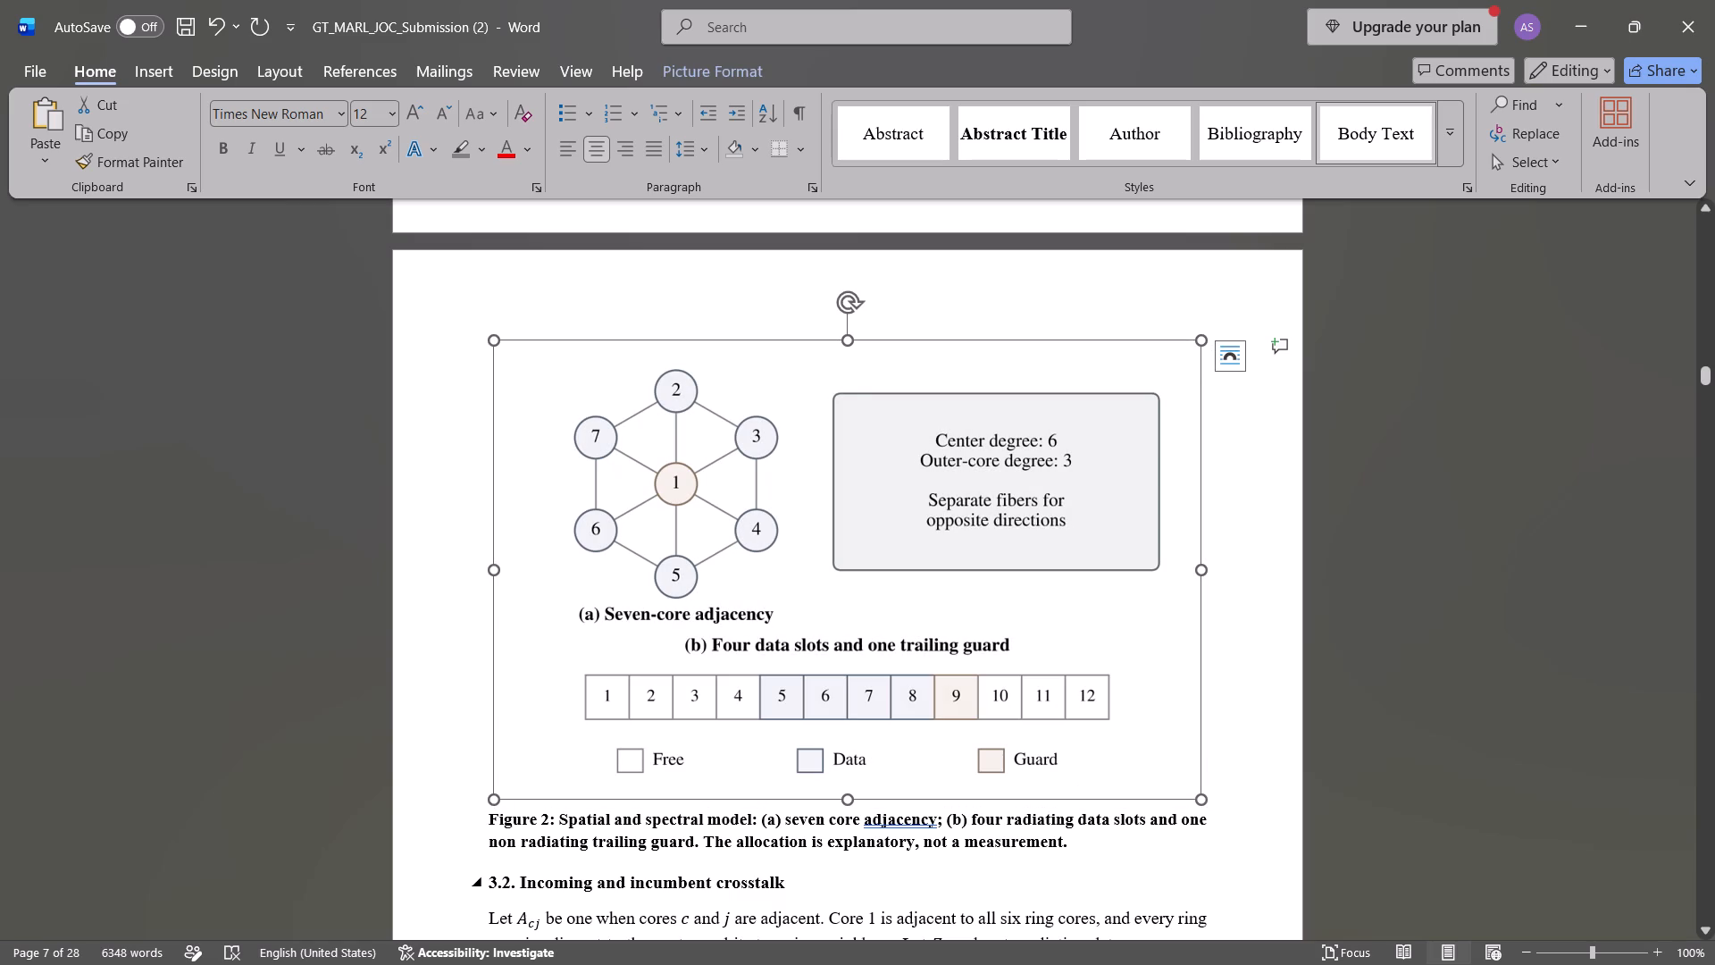
left_click(1207, 902)
Compare the coloring of the Figure 1 control architecture diagram with that of Figure 2.
scroll(1004, 550, "up", 1)
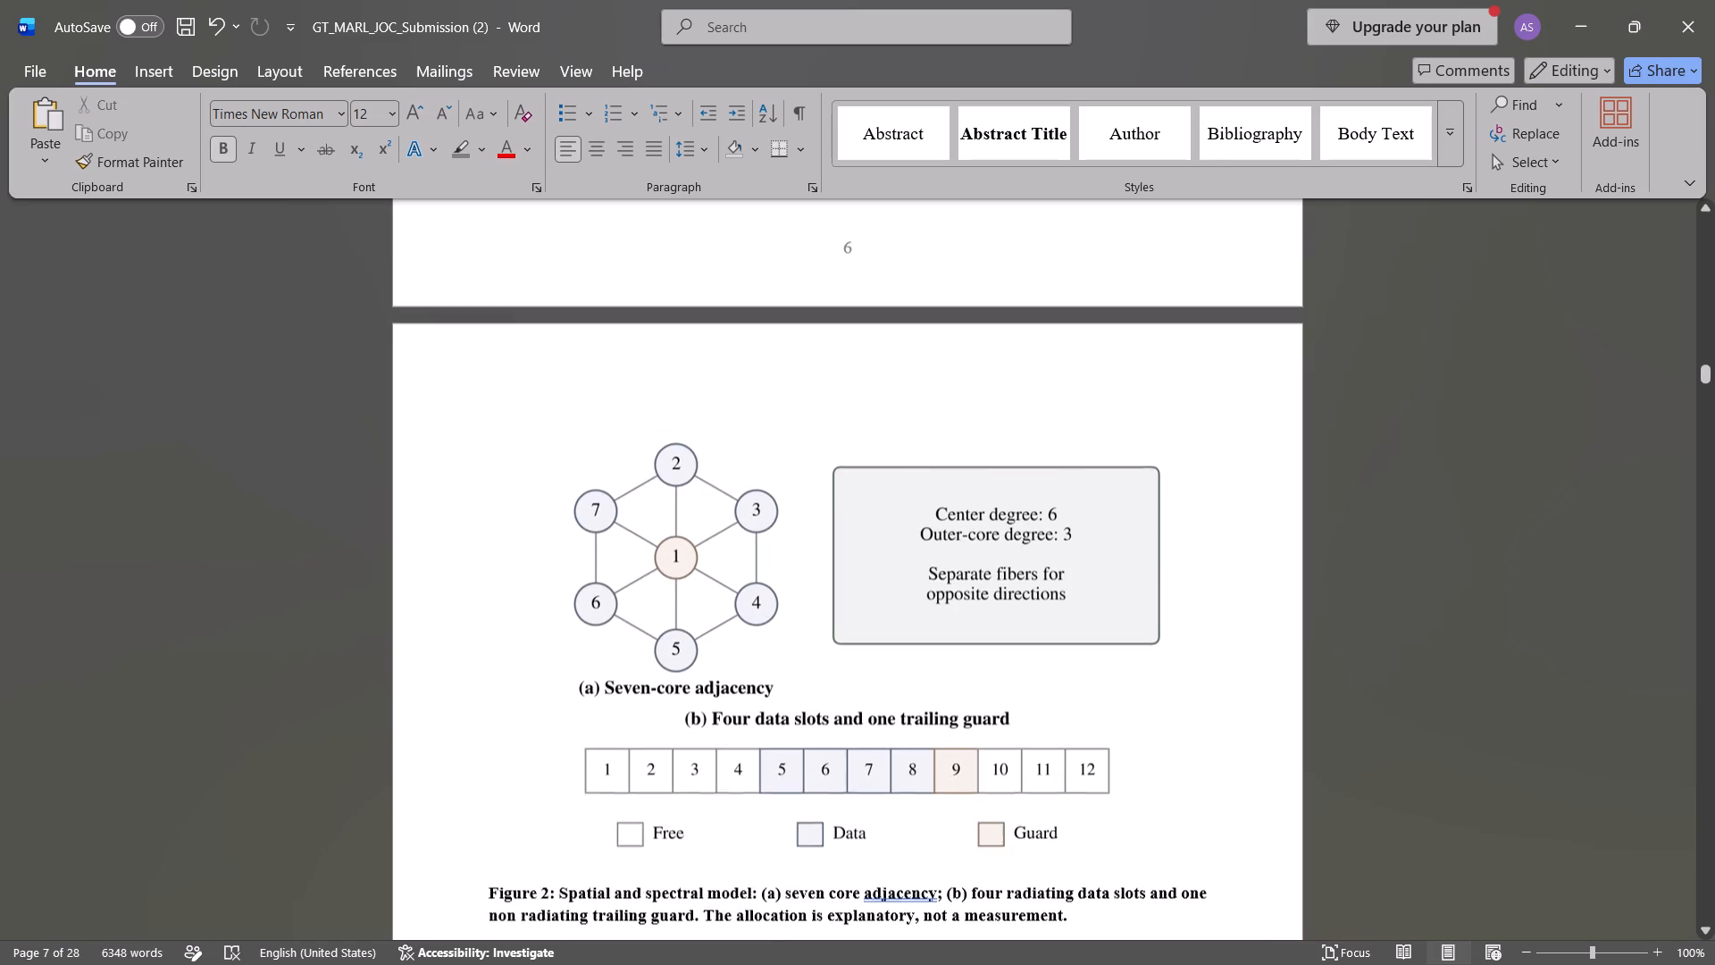
scroll(1004, 550, "up", 5)
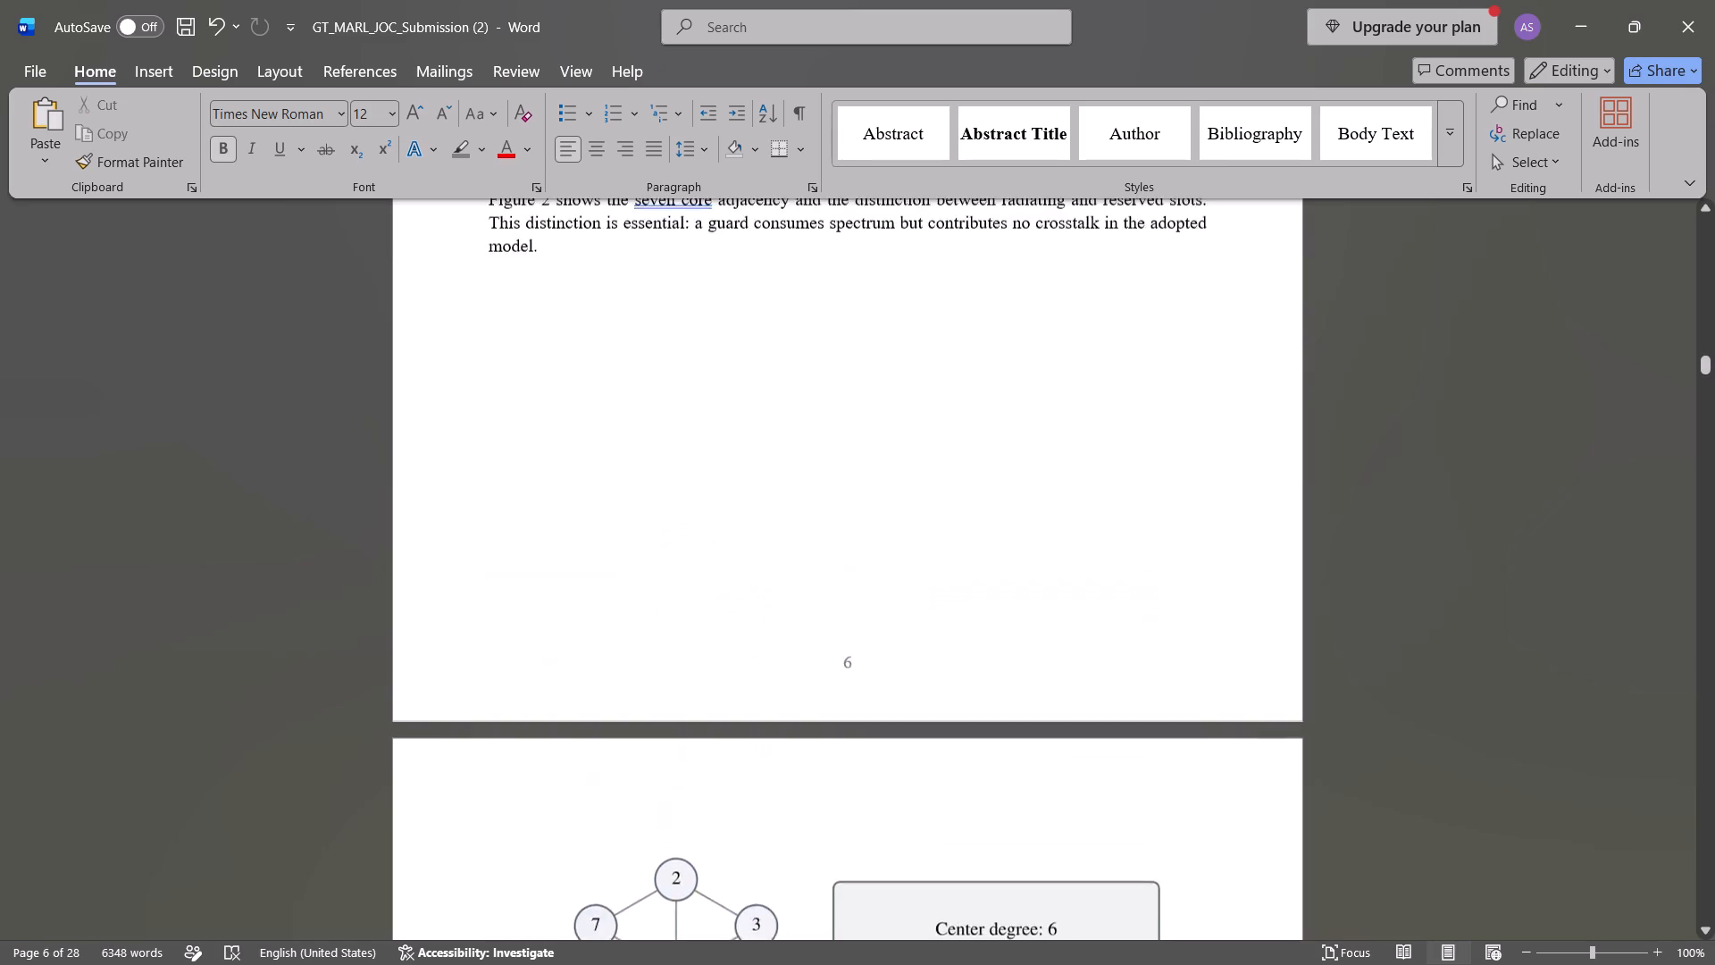
scroll(1004, 550, "up", 9)
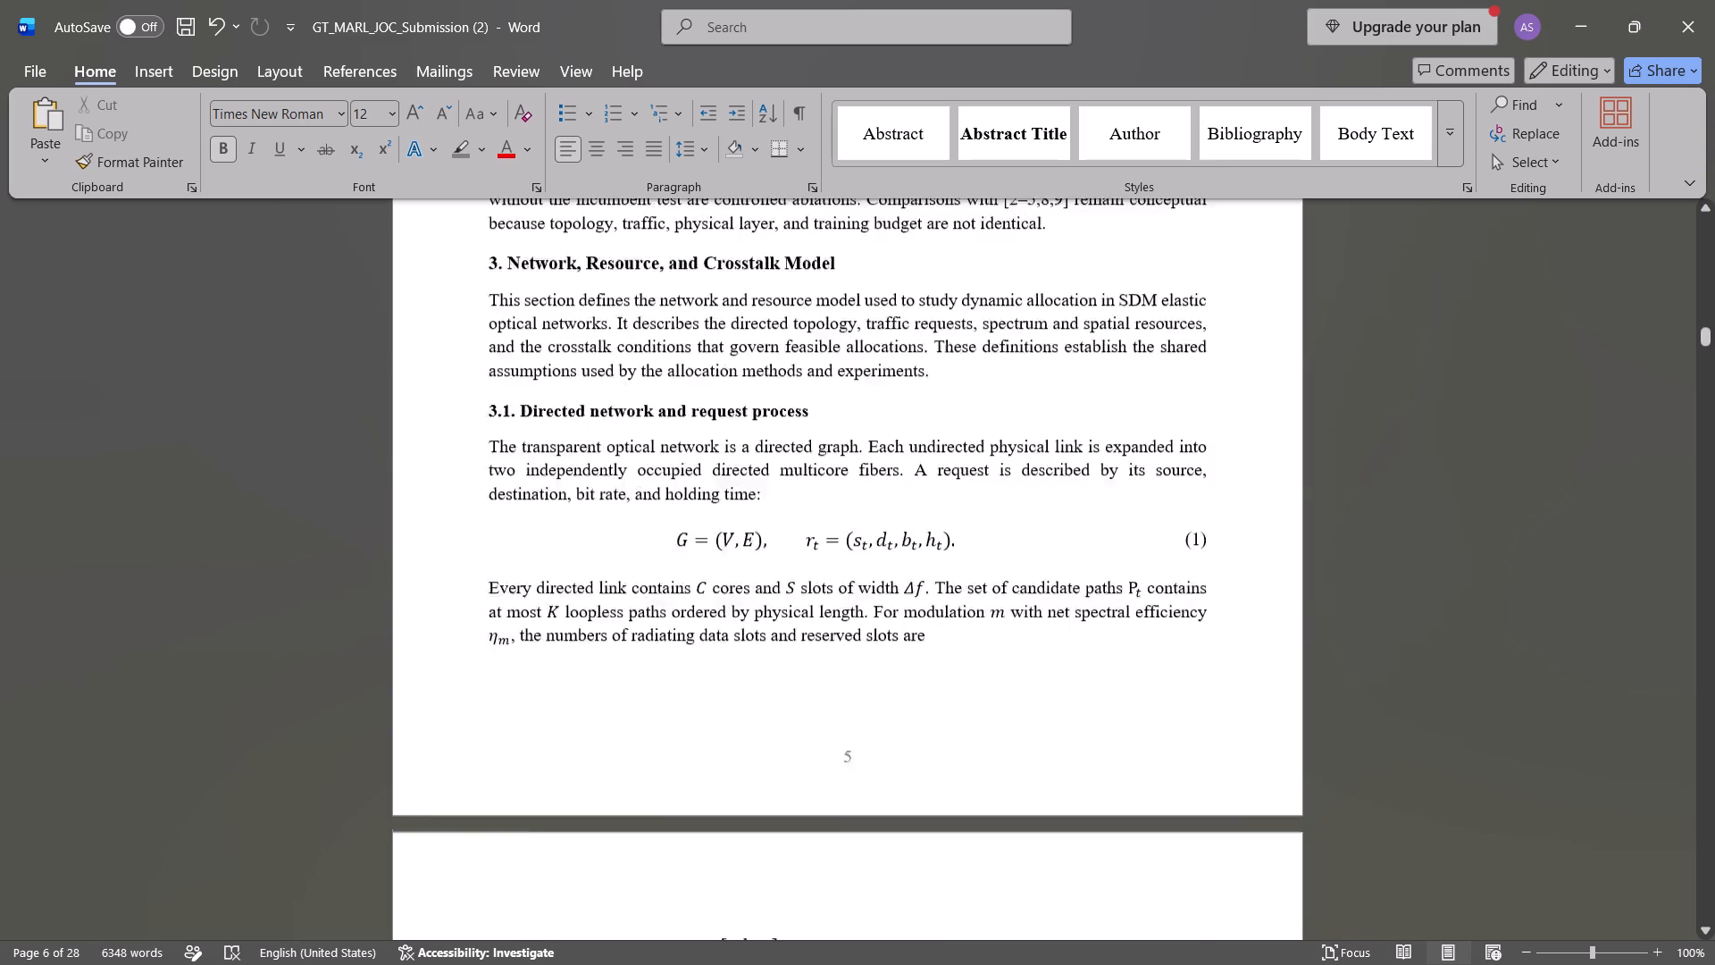
scroll(1004, 550, "up", 8)
scroll(1004, 550, "down", 1)
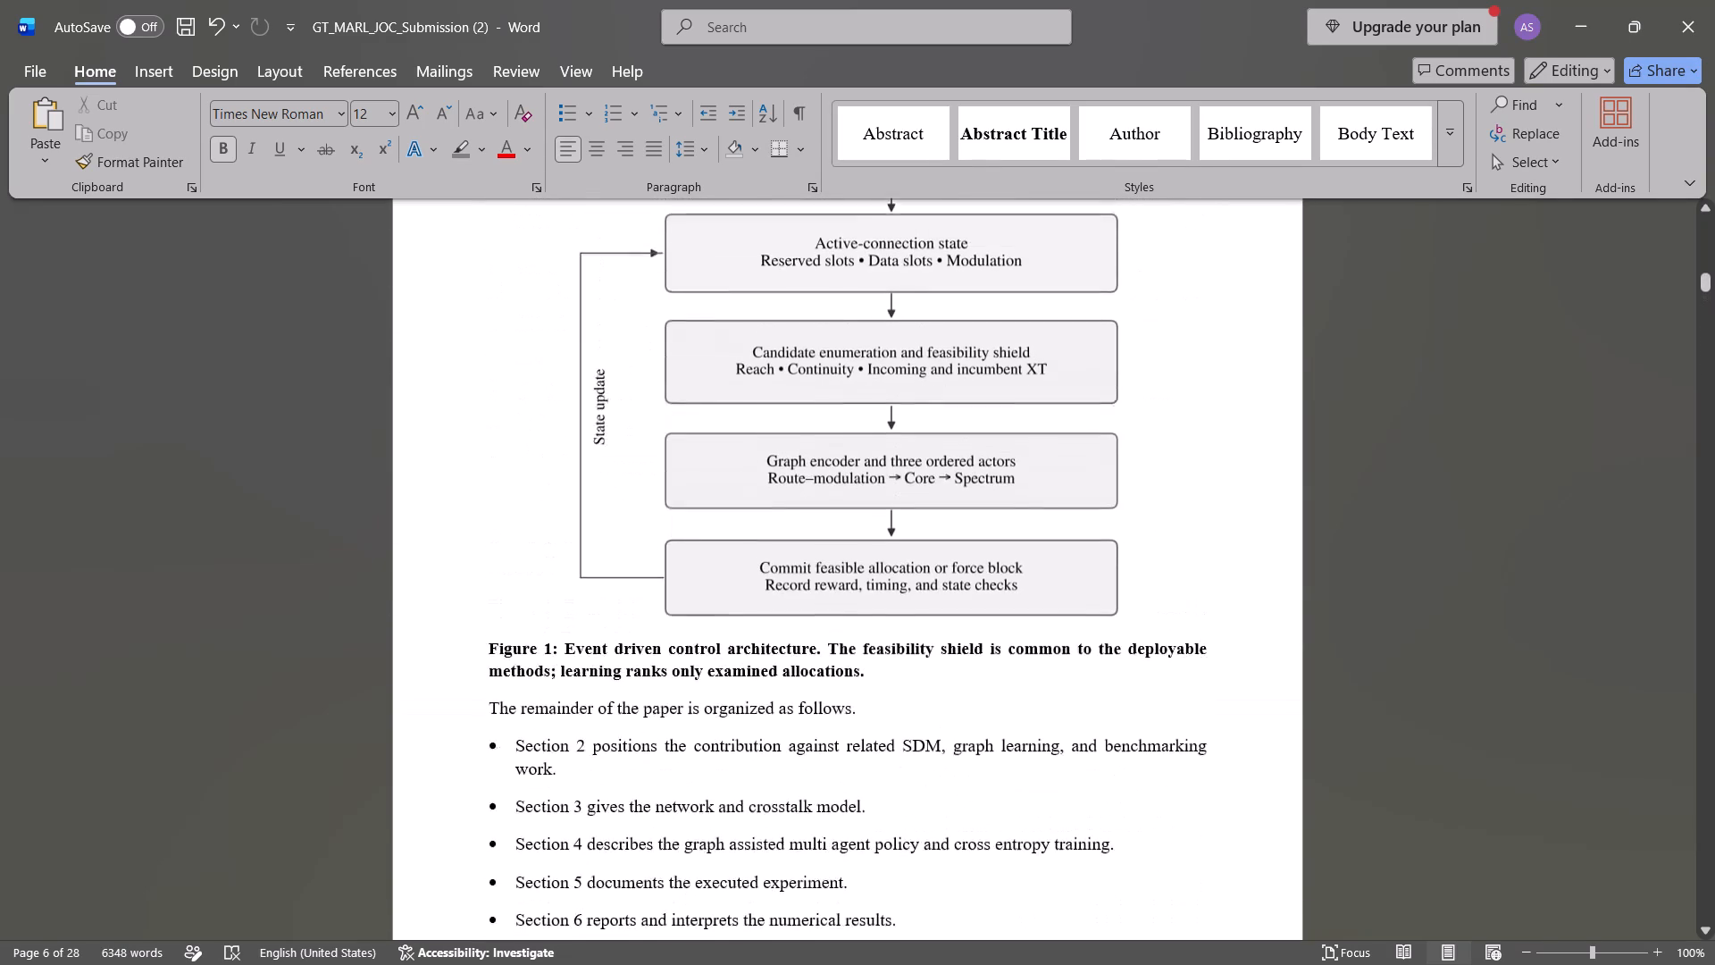
scroll(1004, 550, "down", 4)
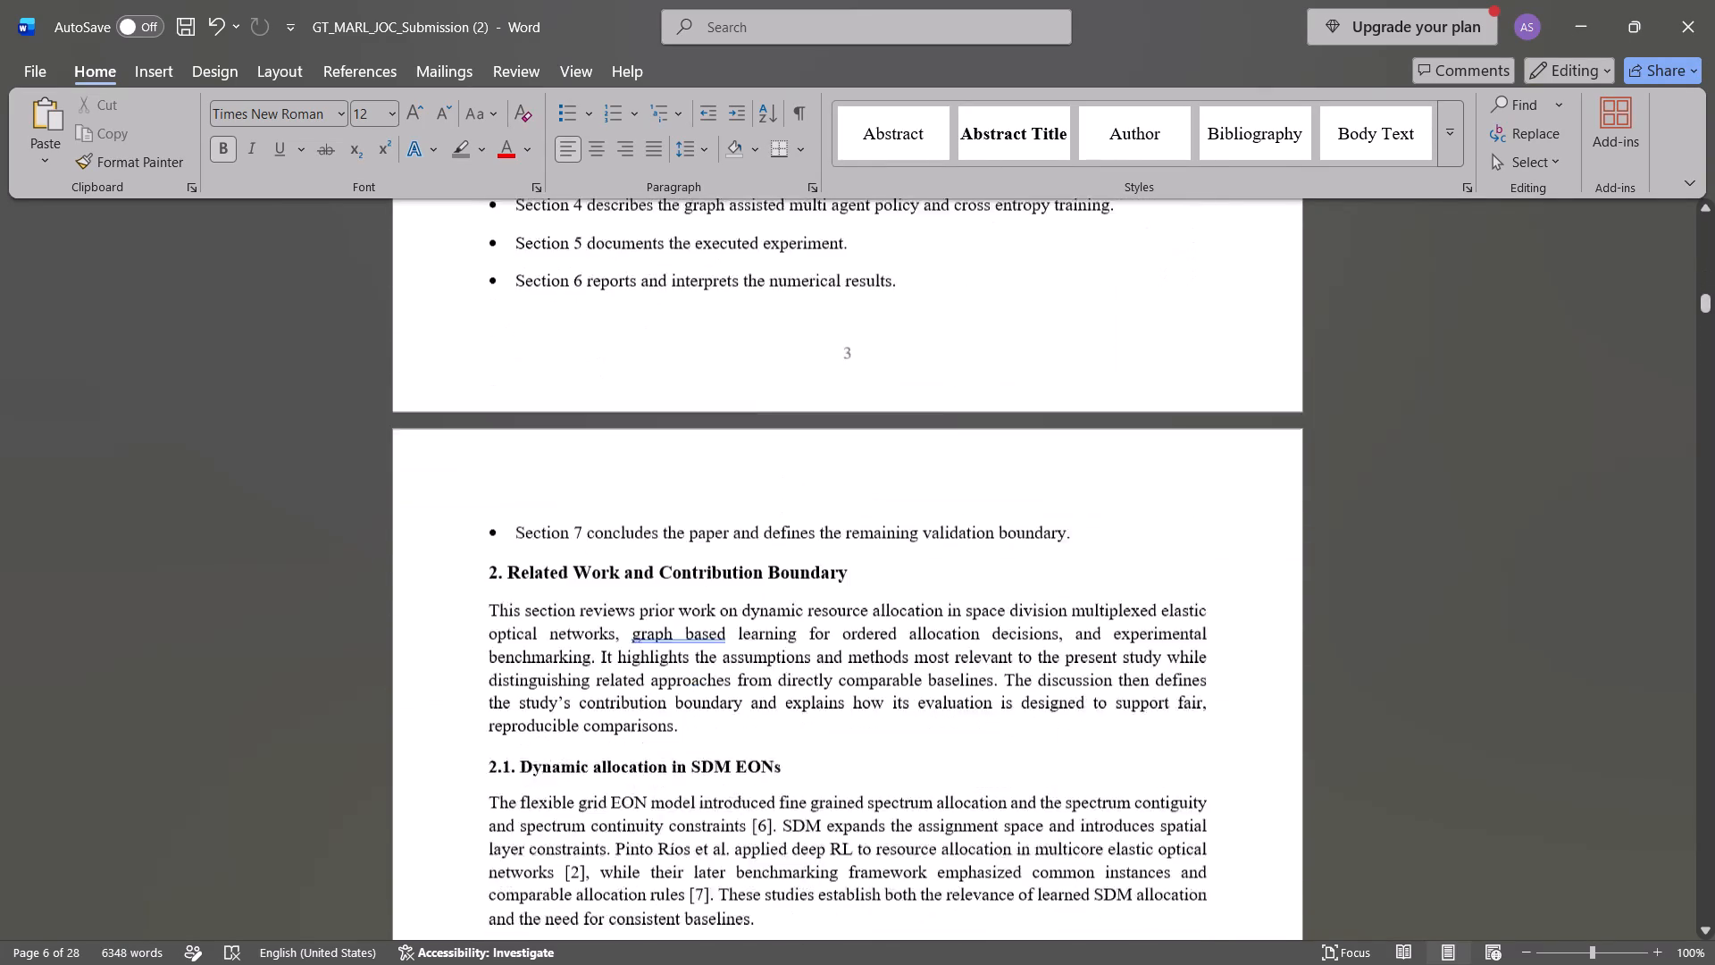
scroll(1004, 550, "down", 8)
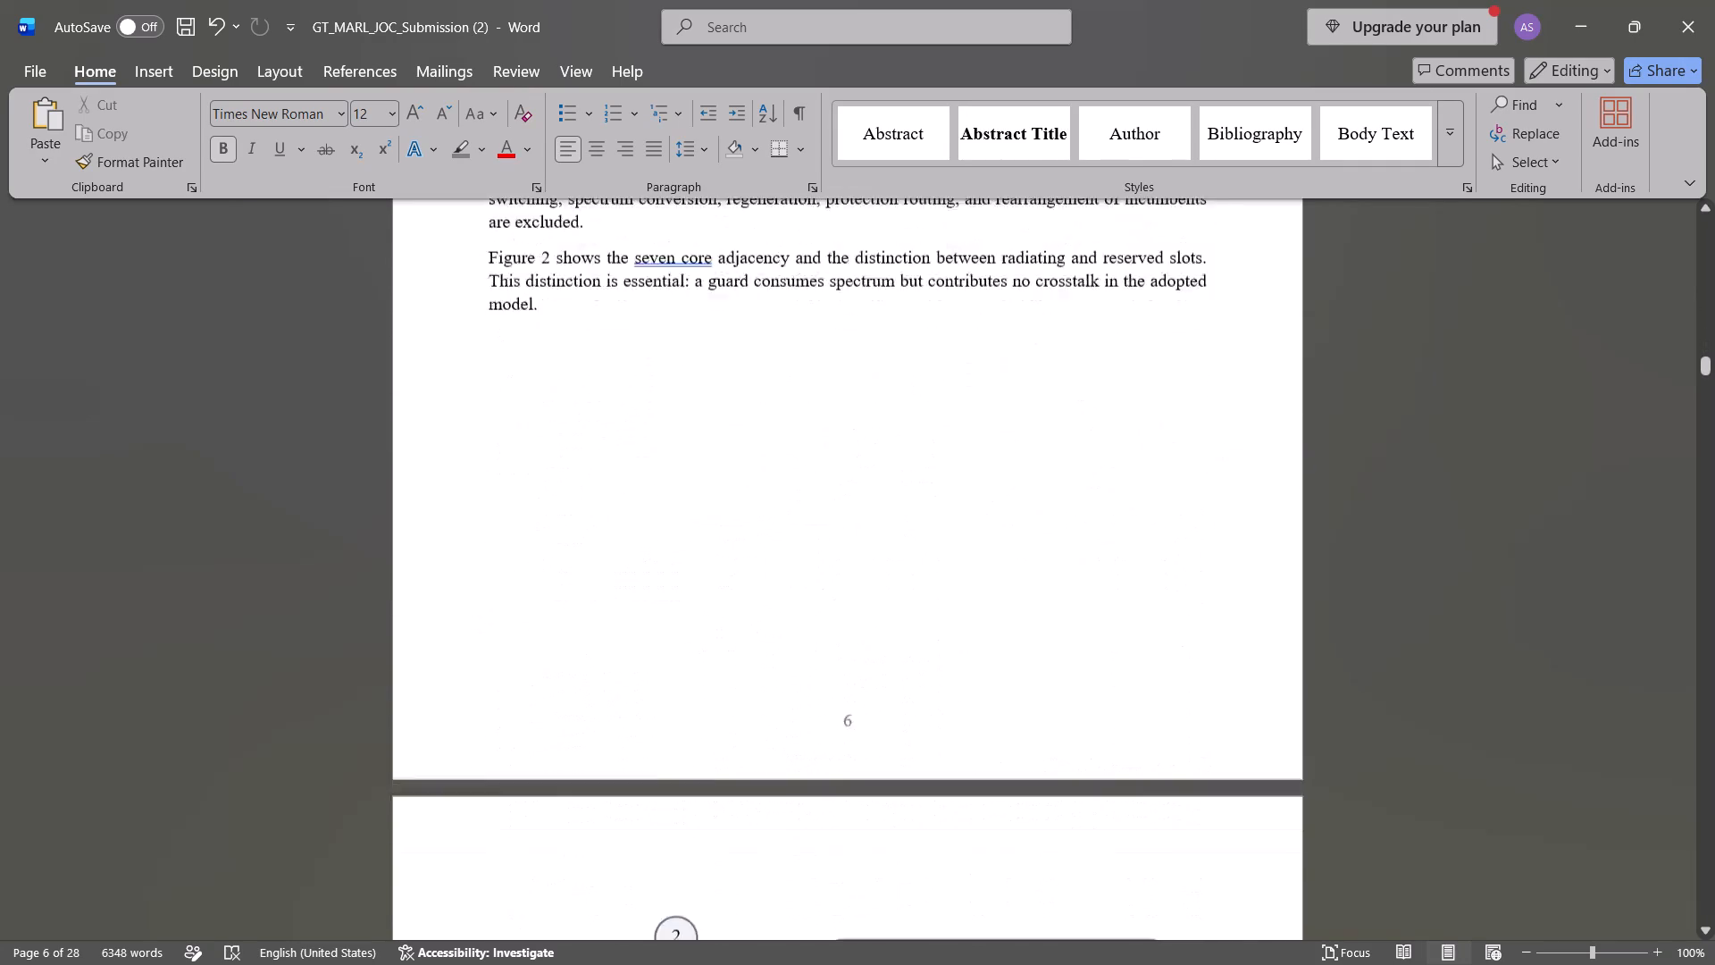
scroll(1004, 550, "down", 3)
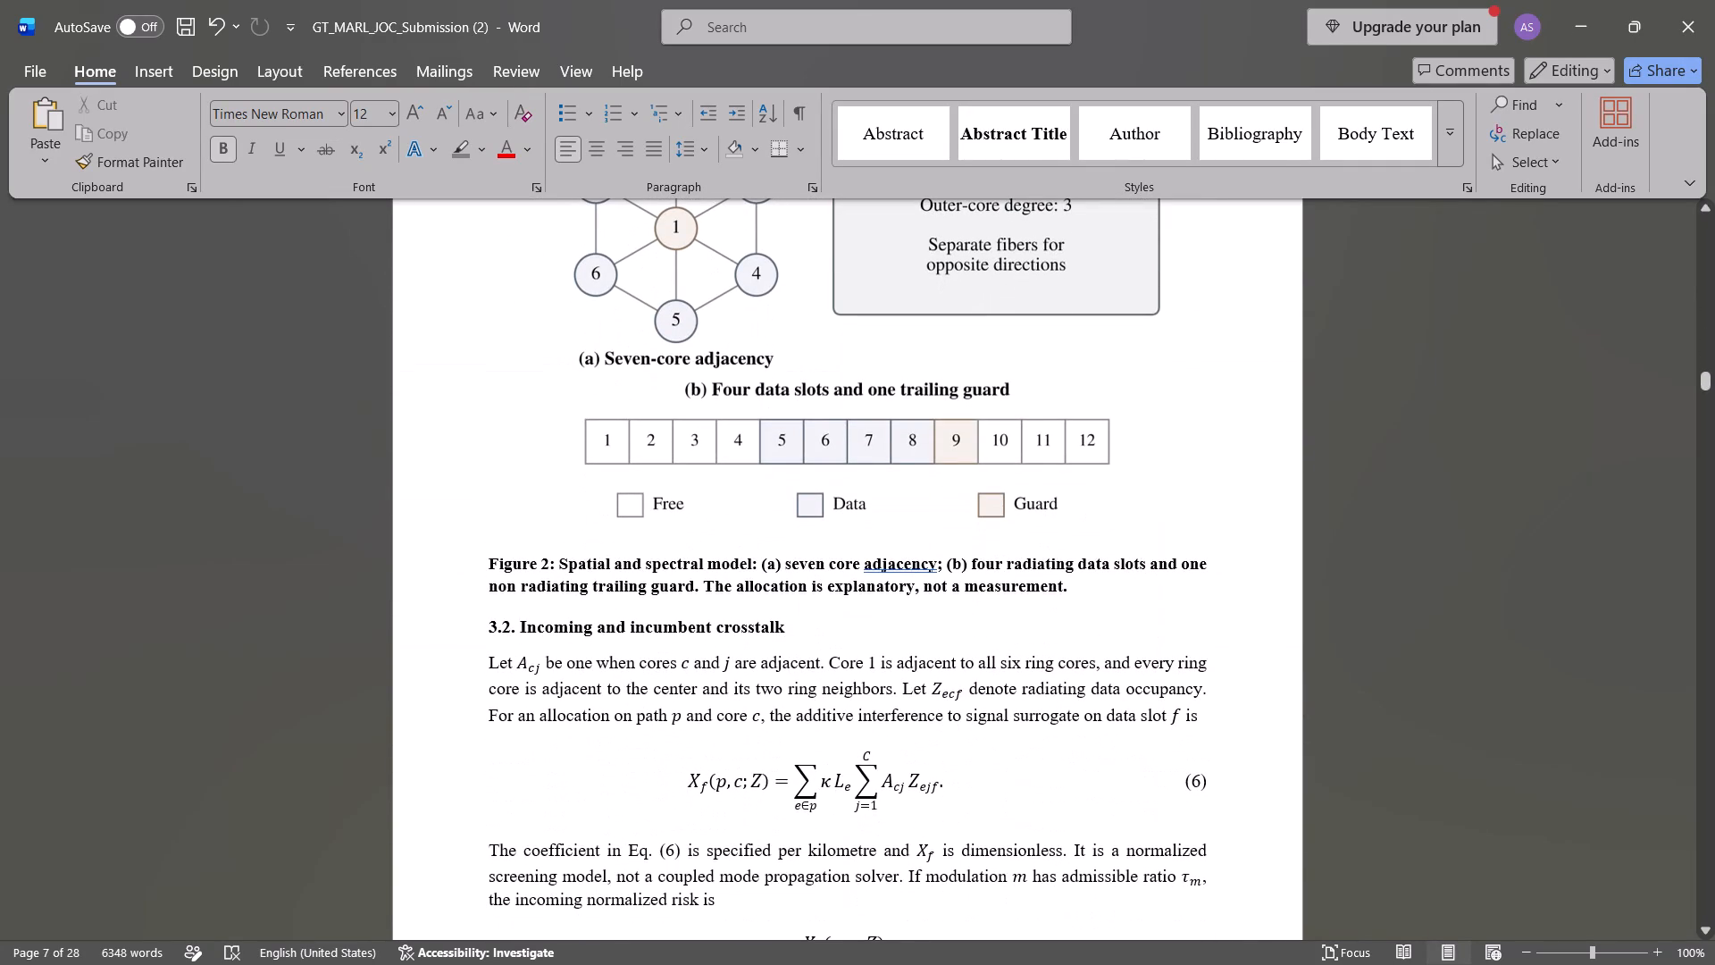
Set the color saturation of the Figure 3 attention and decision agents diagram to 0%.
scroll(1004, 550, "down", 4)
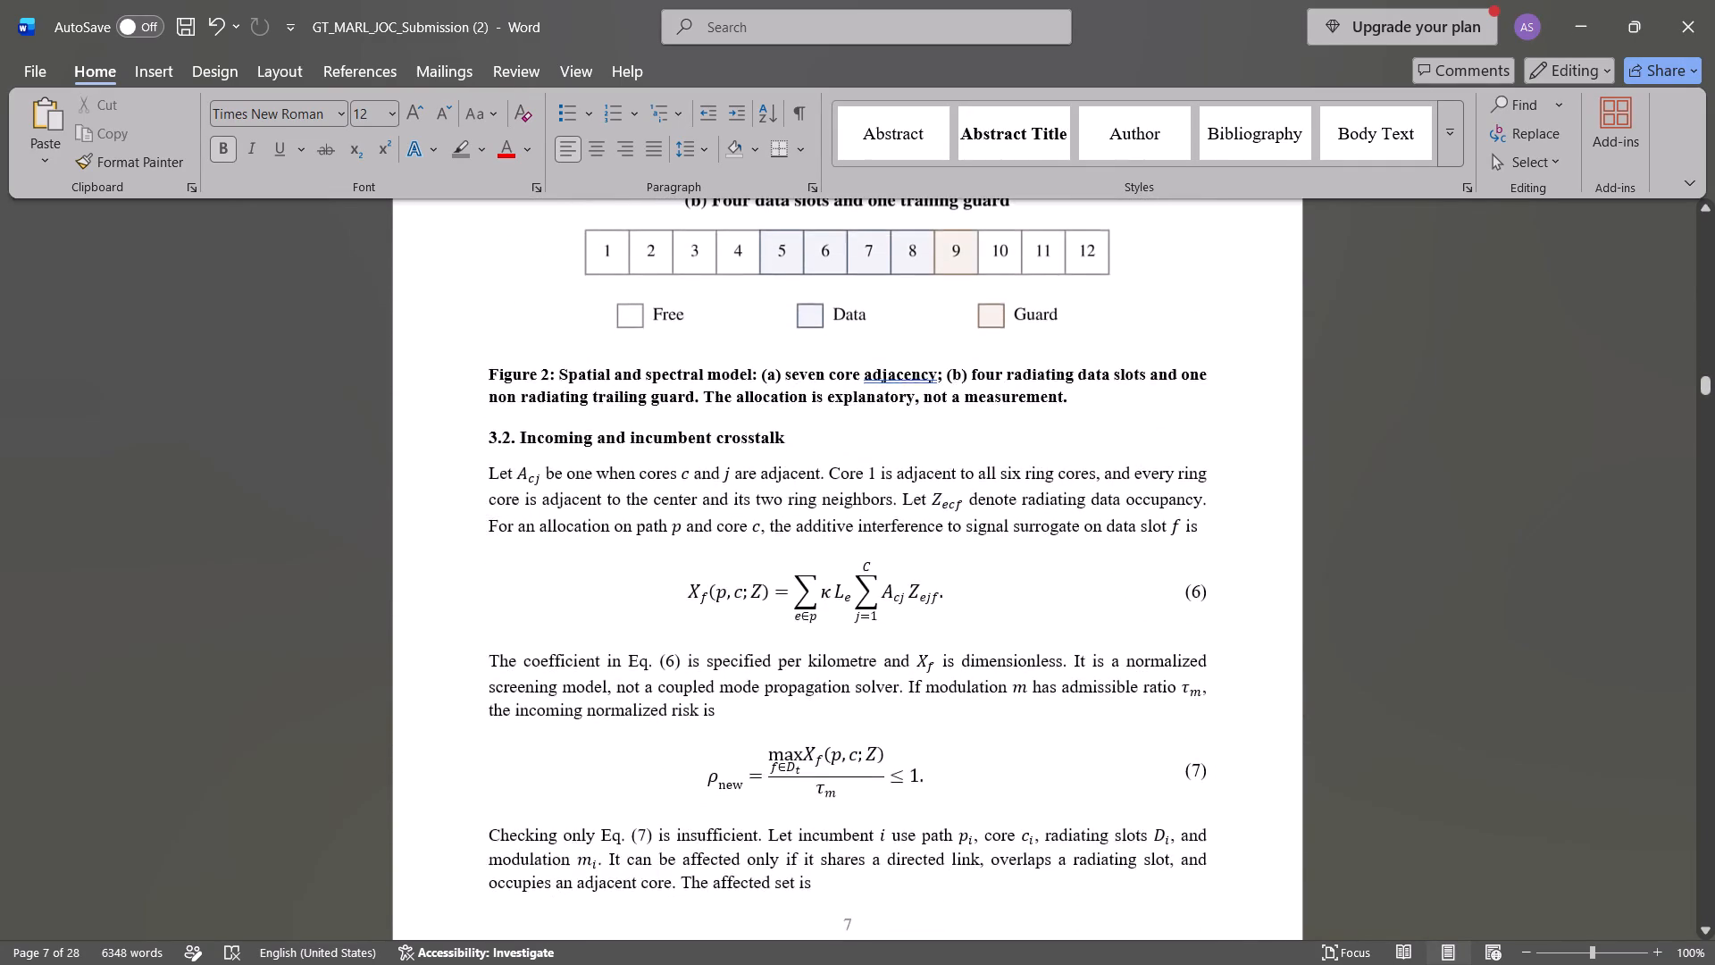
scroll(1004, 550, "down", 8)
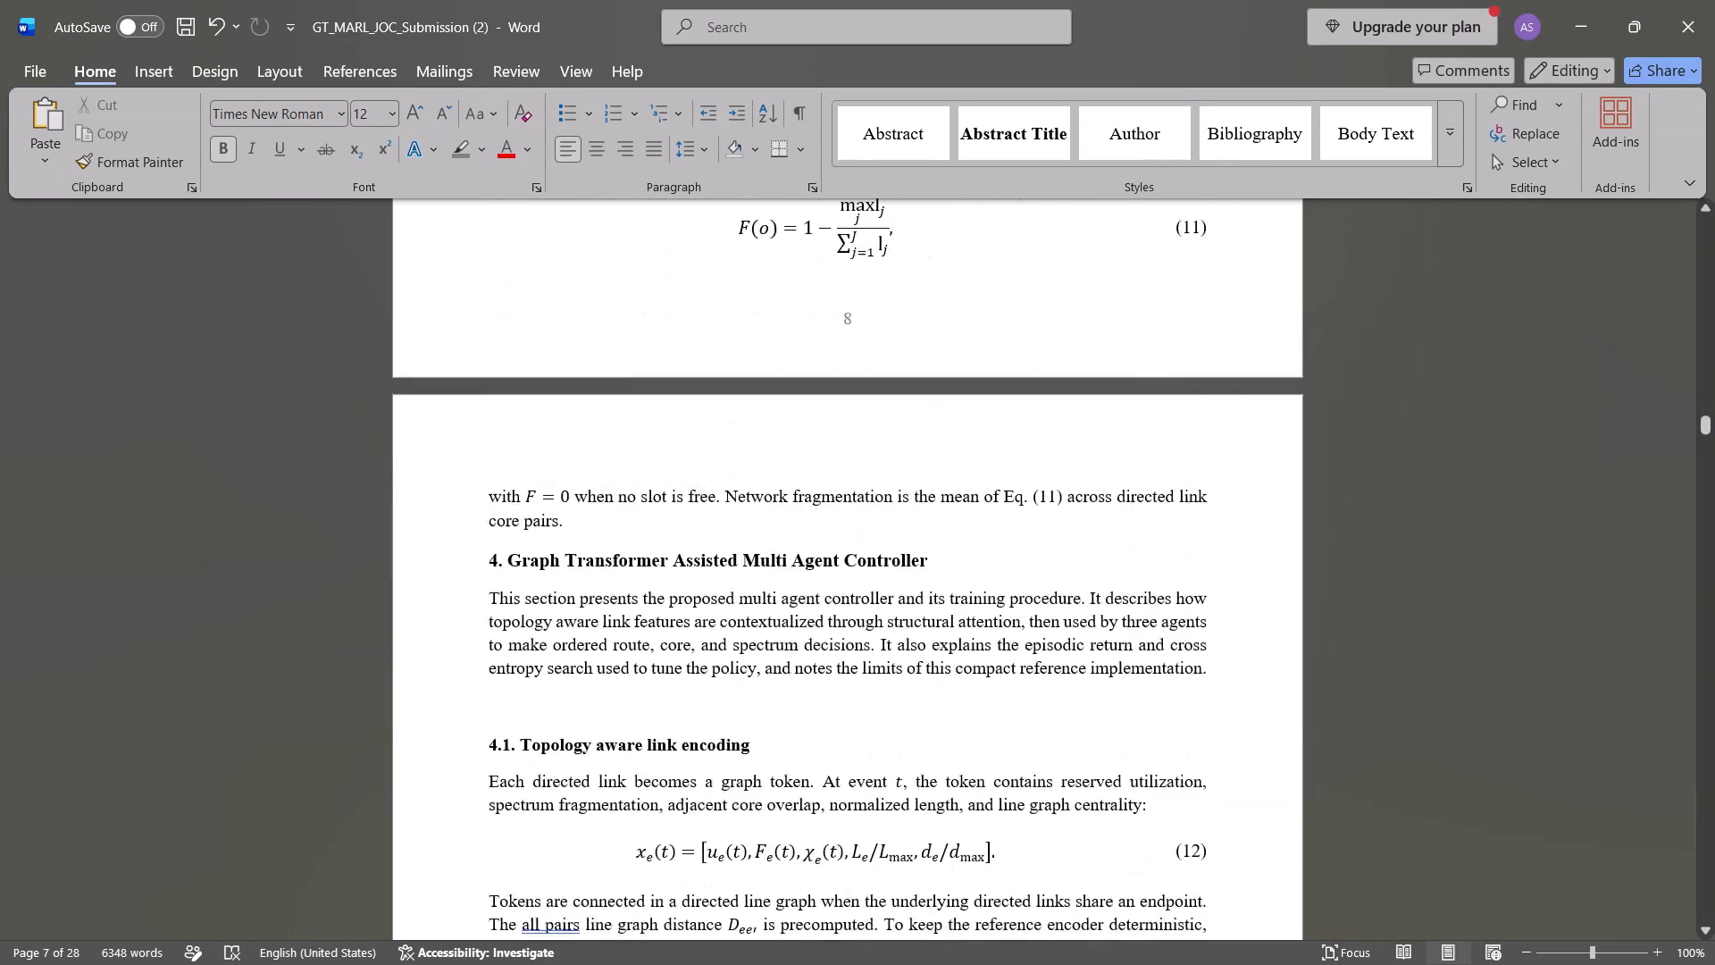
scroll(1004, 550, "down", 7)
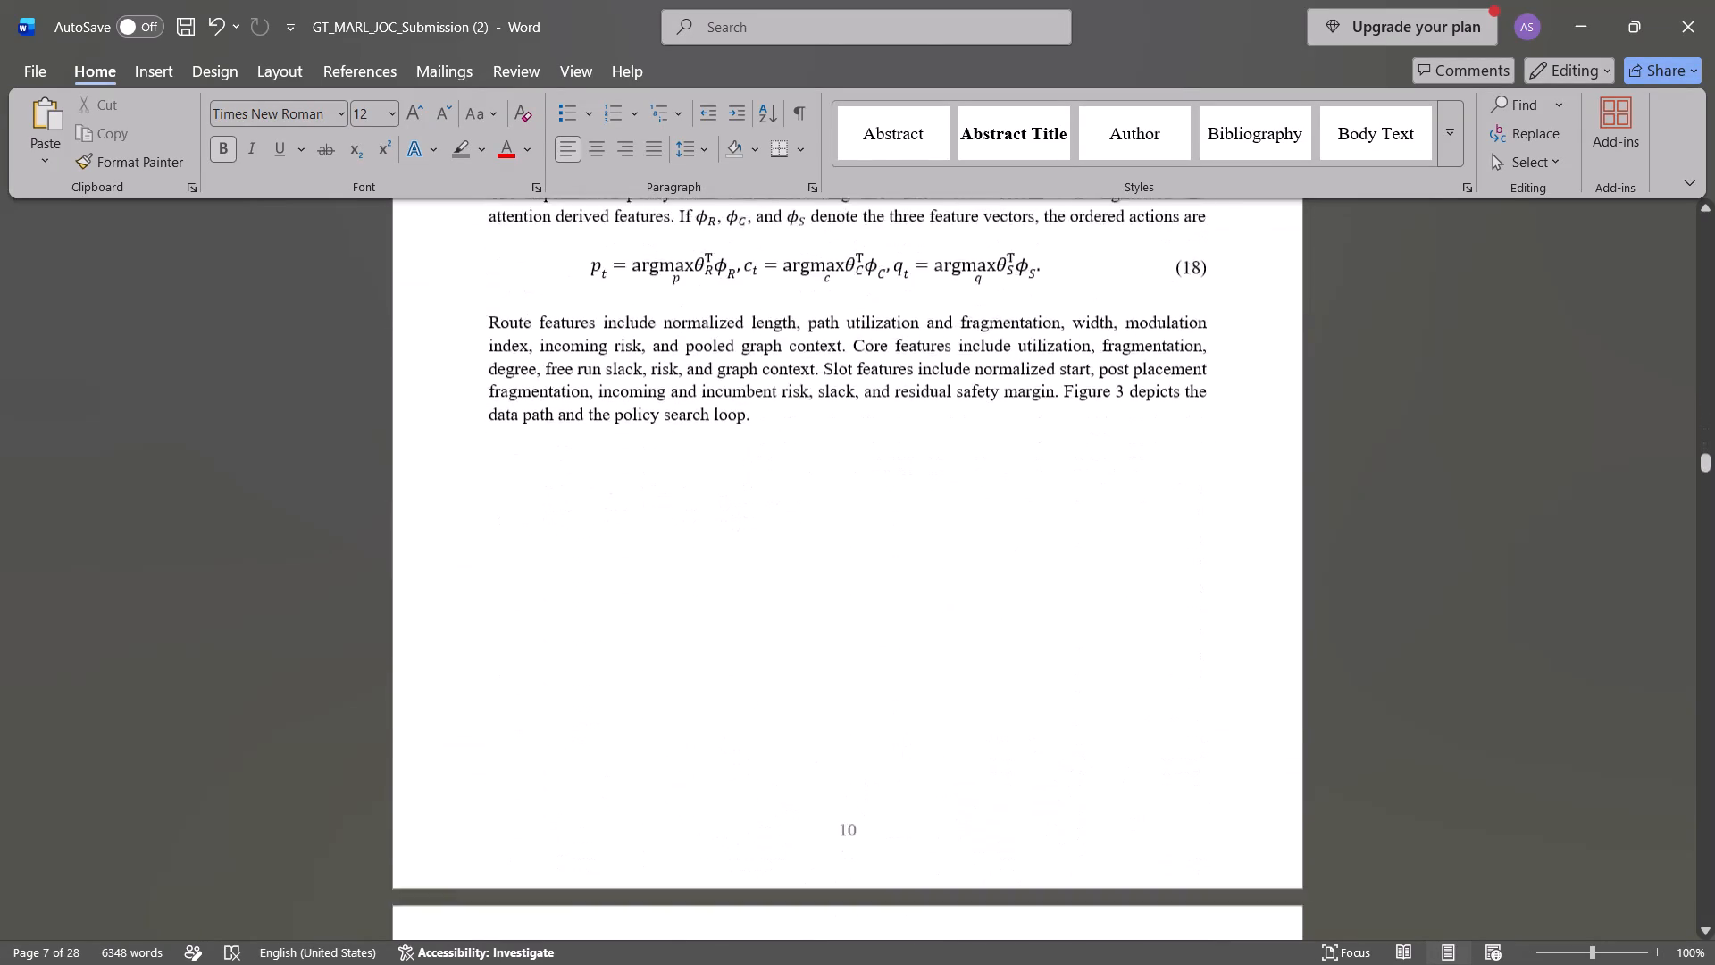
scroll(1004, 550, "down", 3)
left_click(857, 485)
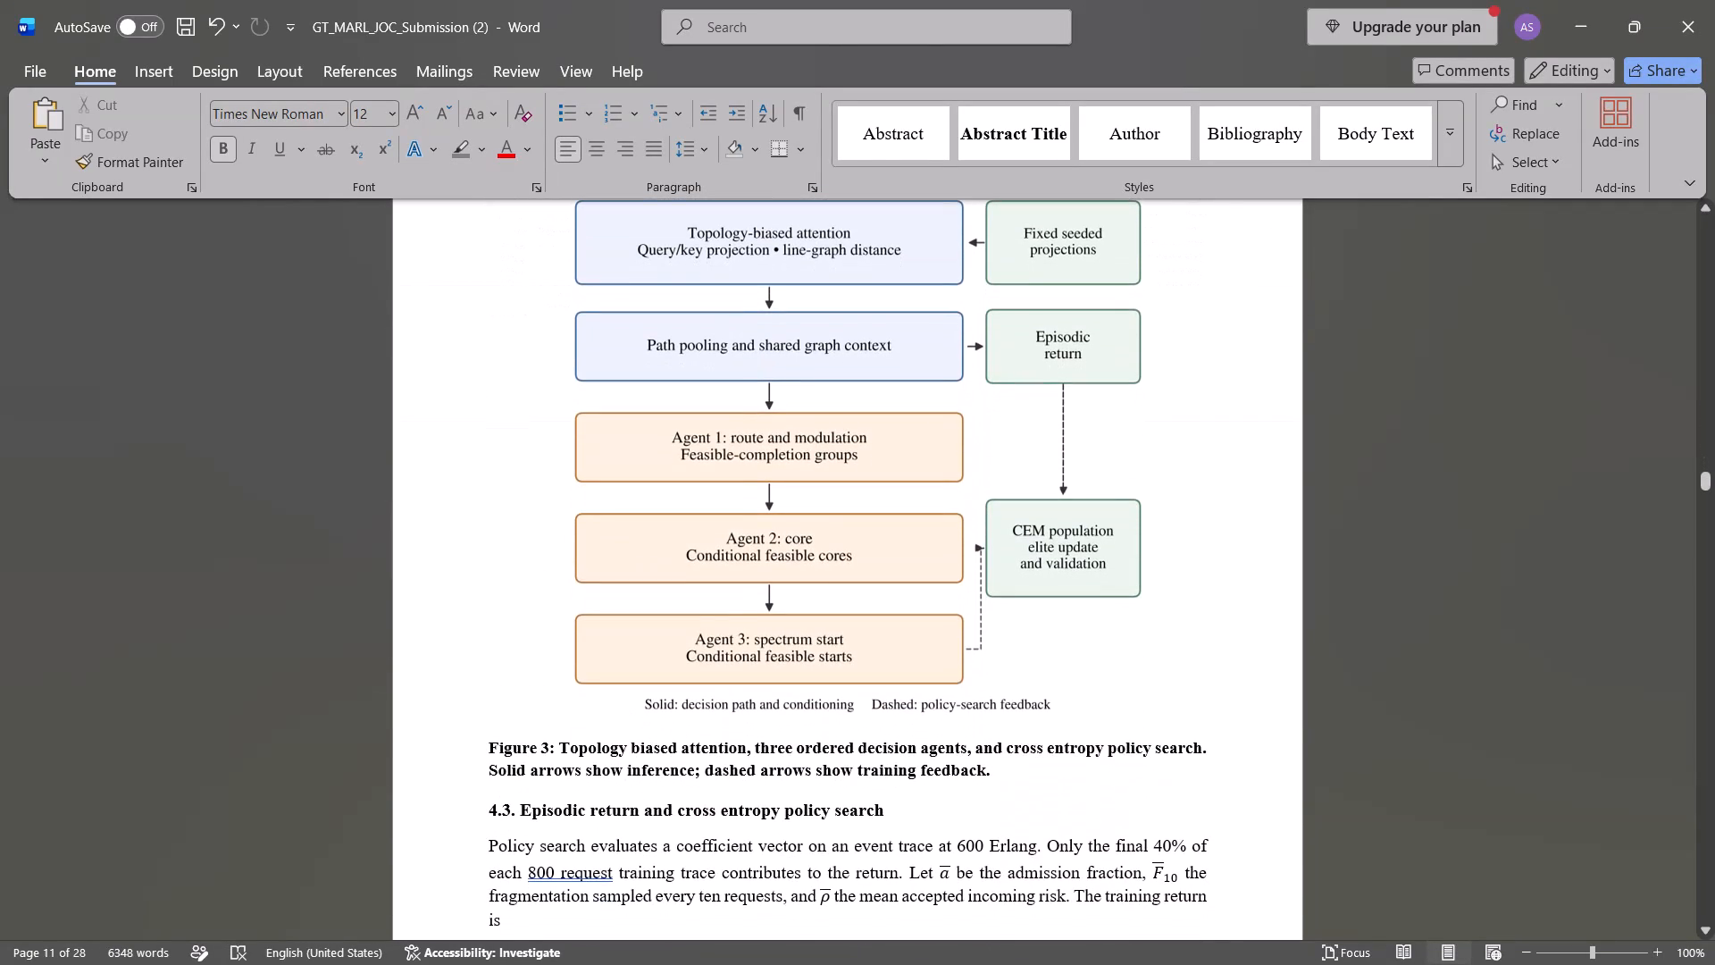
left_click(857, 485)
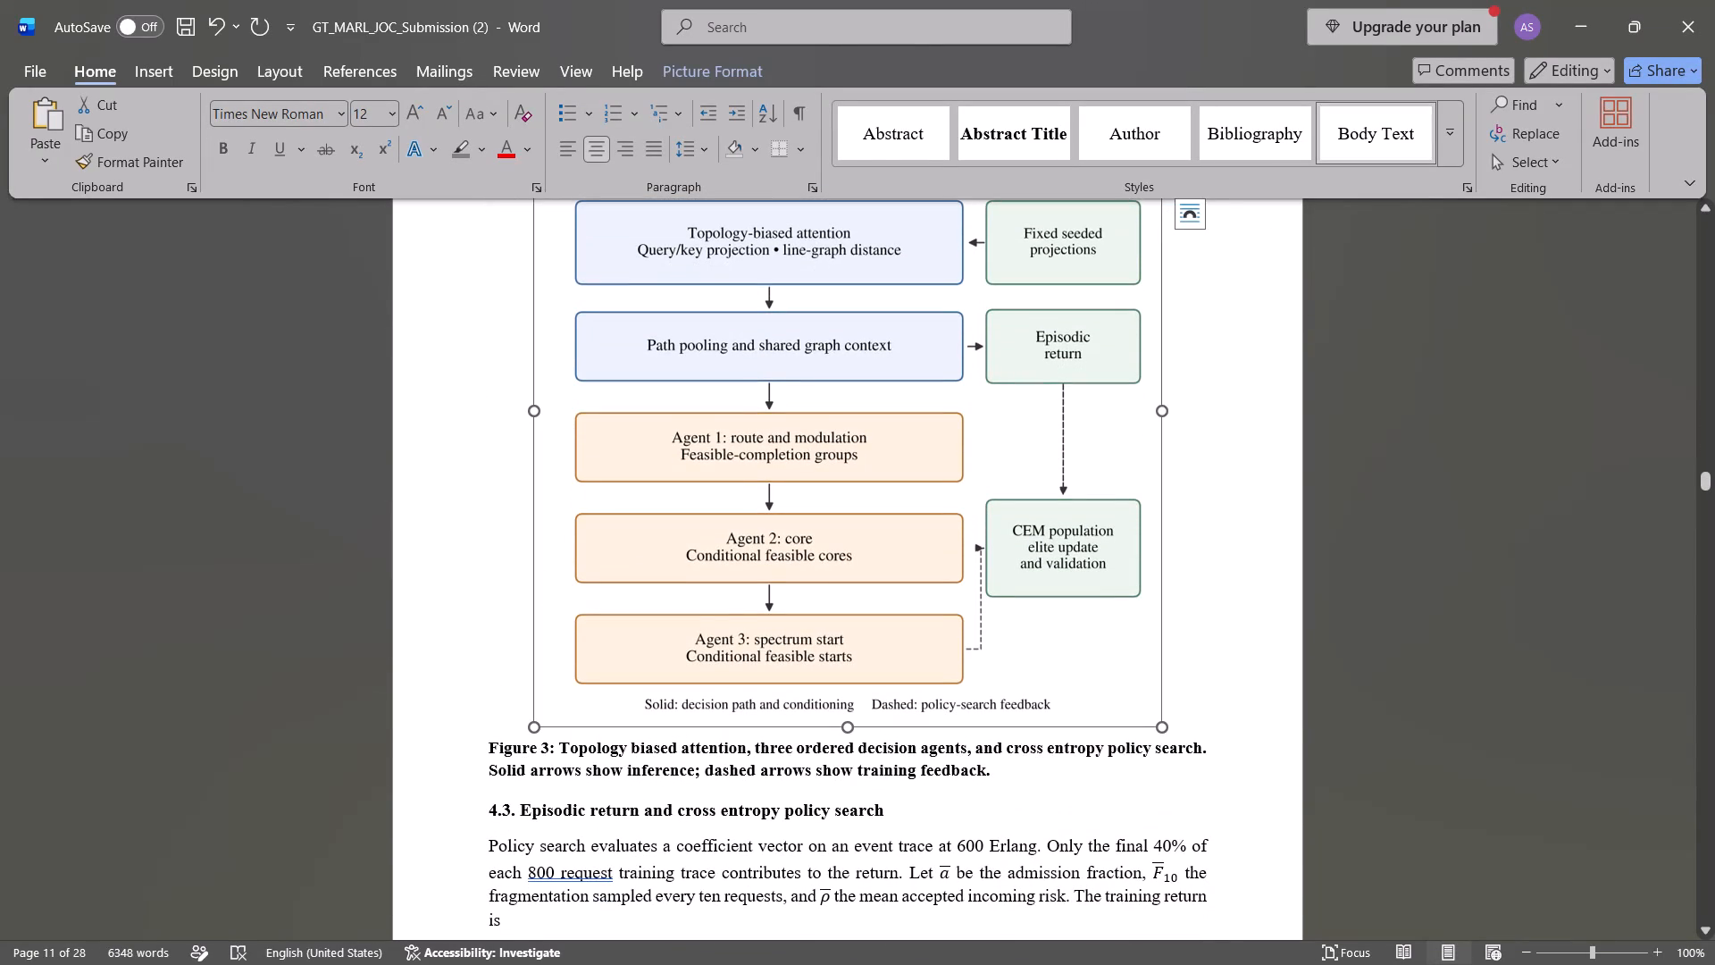
double_click(857, 485)
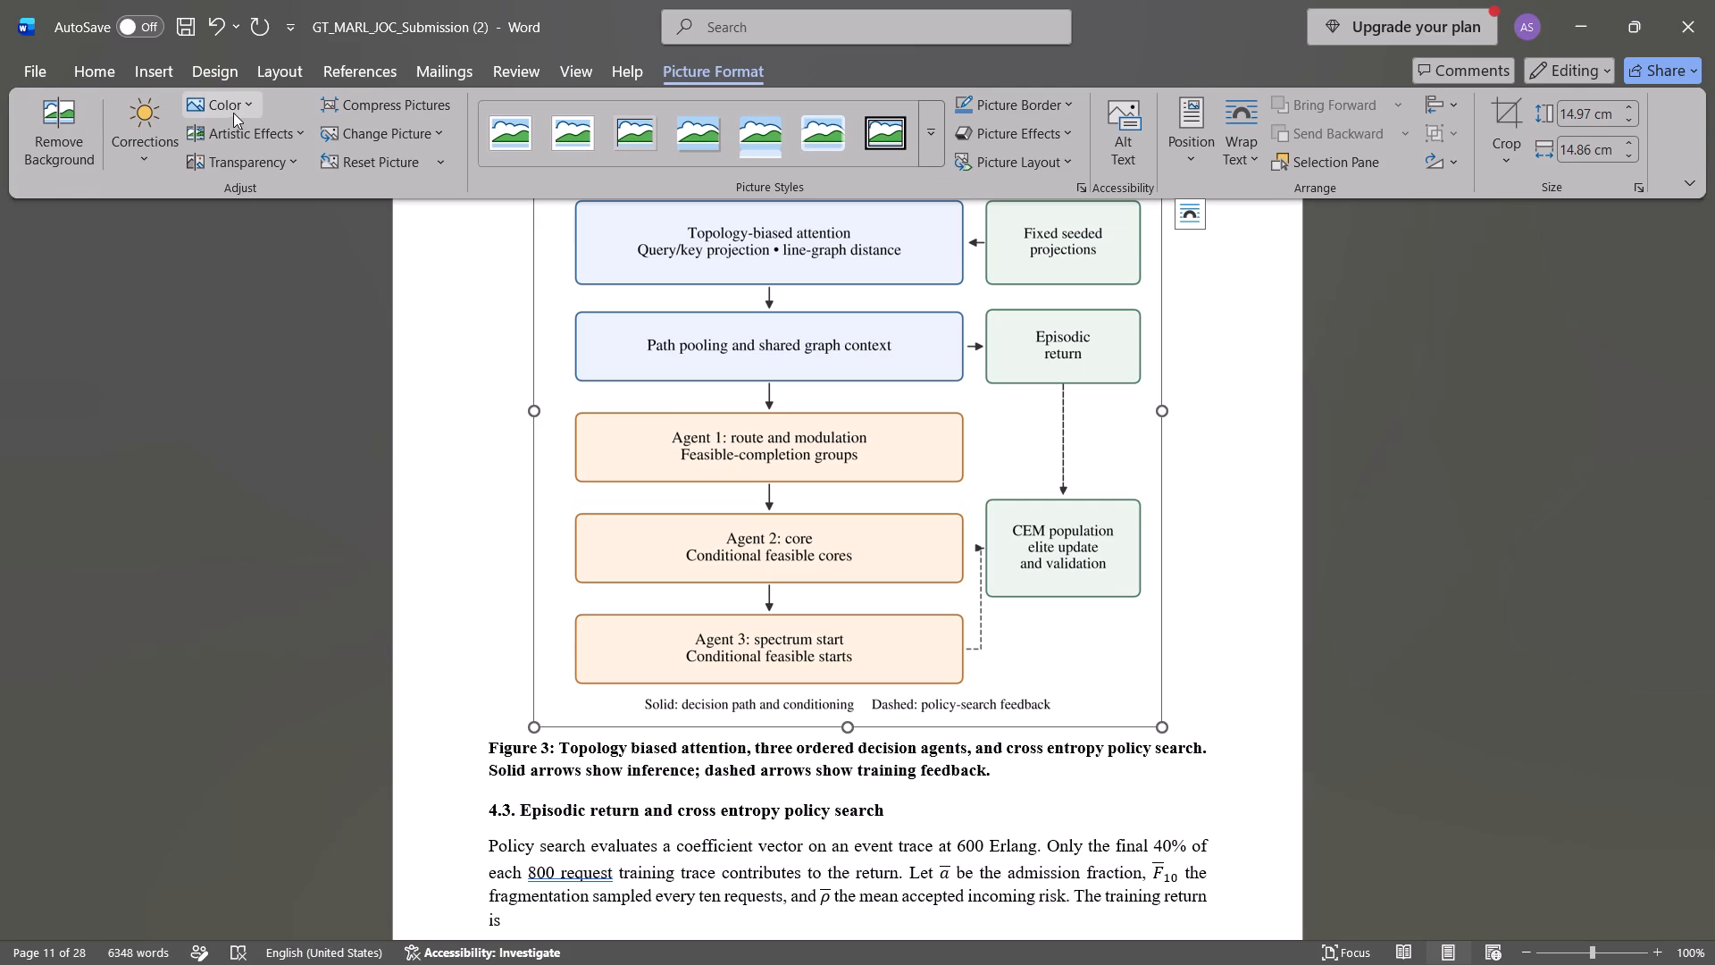
left_click(230, 111)
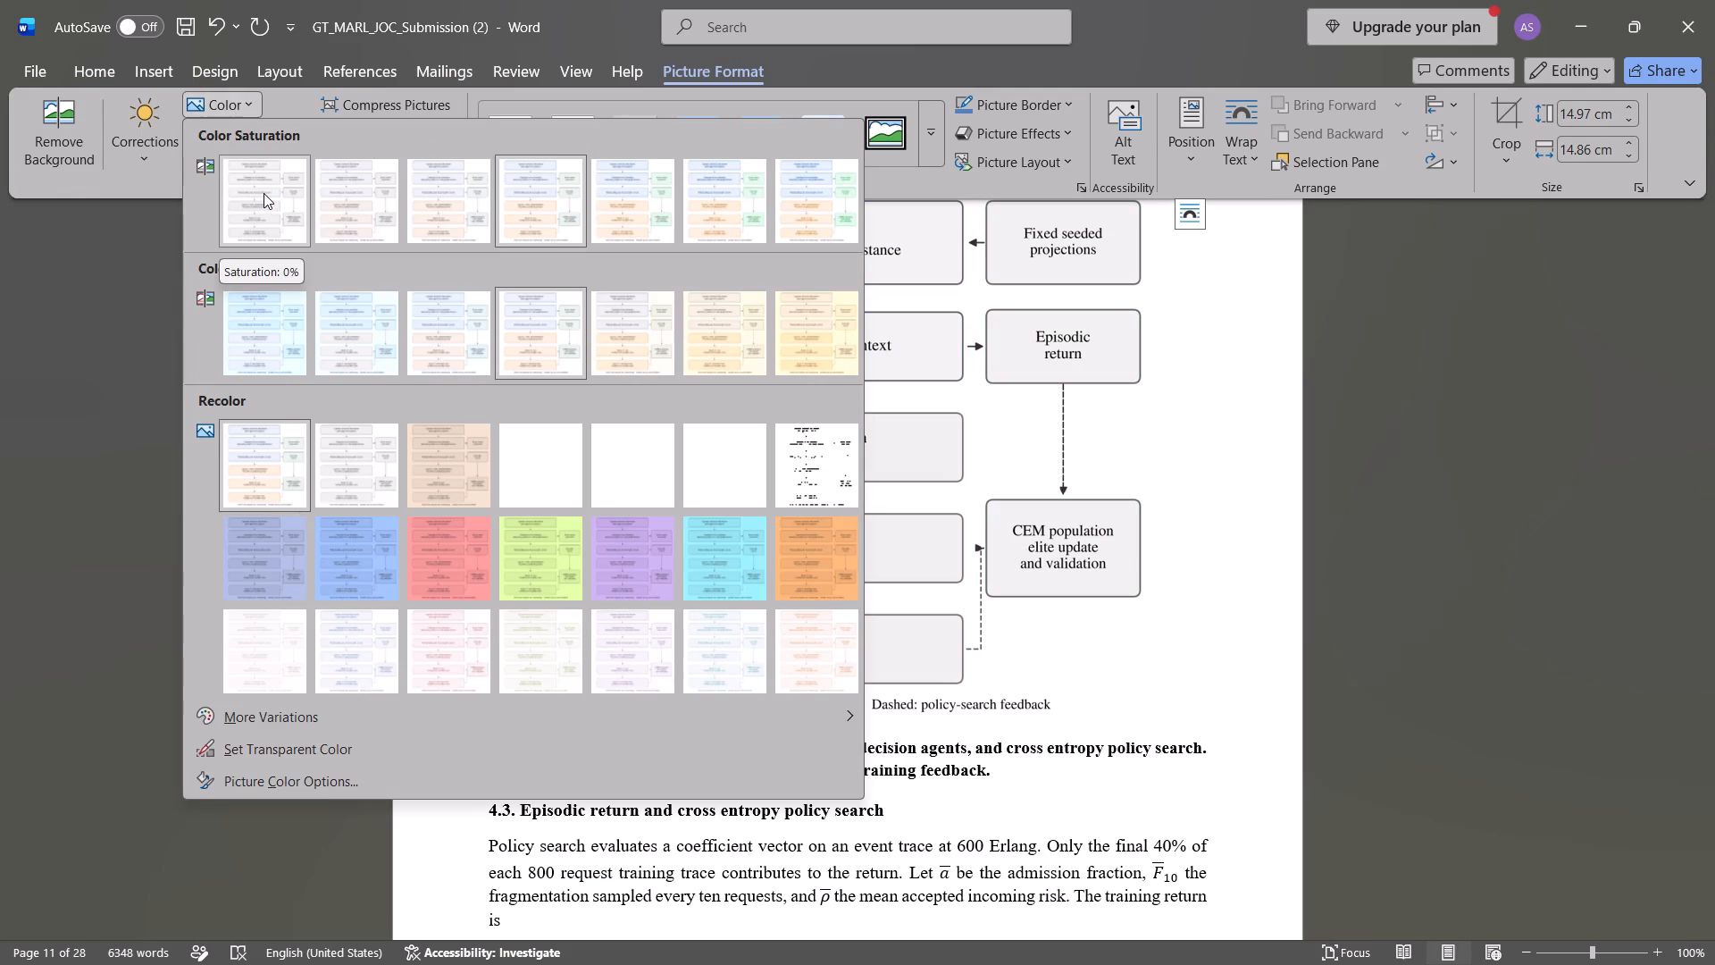
left_click(264, 193)
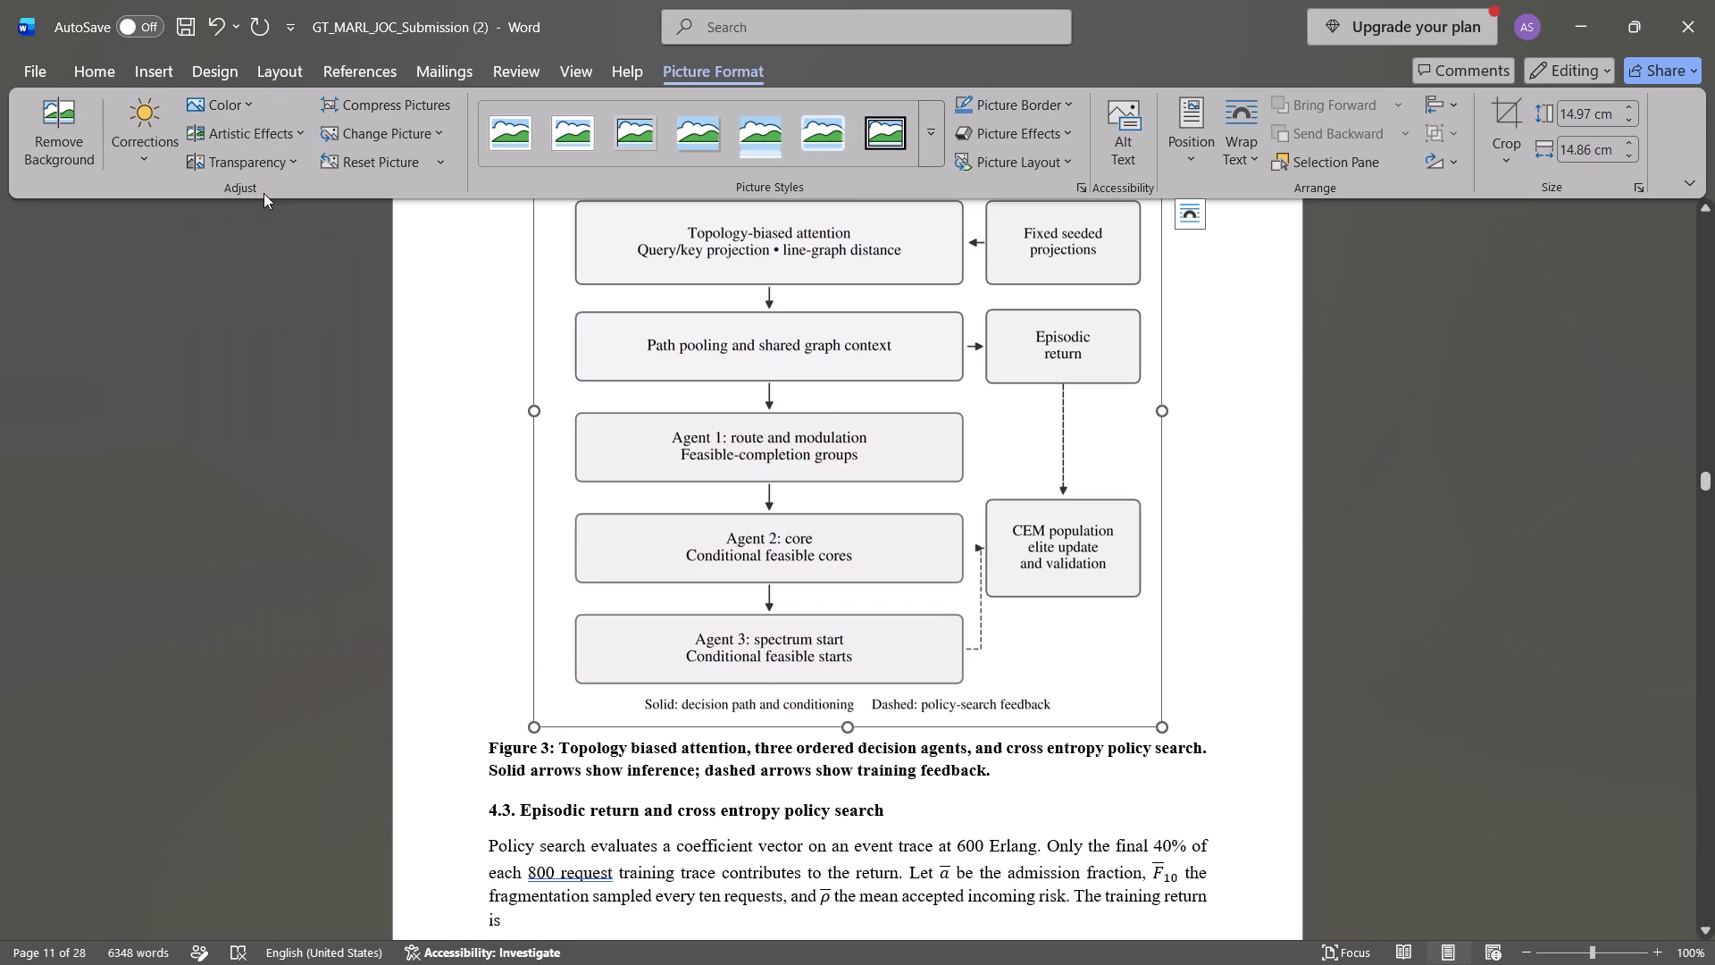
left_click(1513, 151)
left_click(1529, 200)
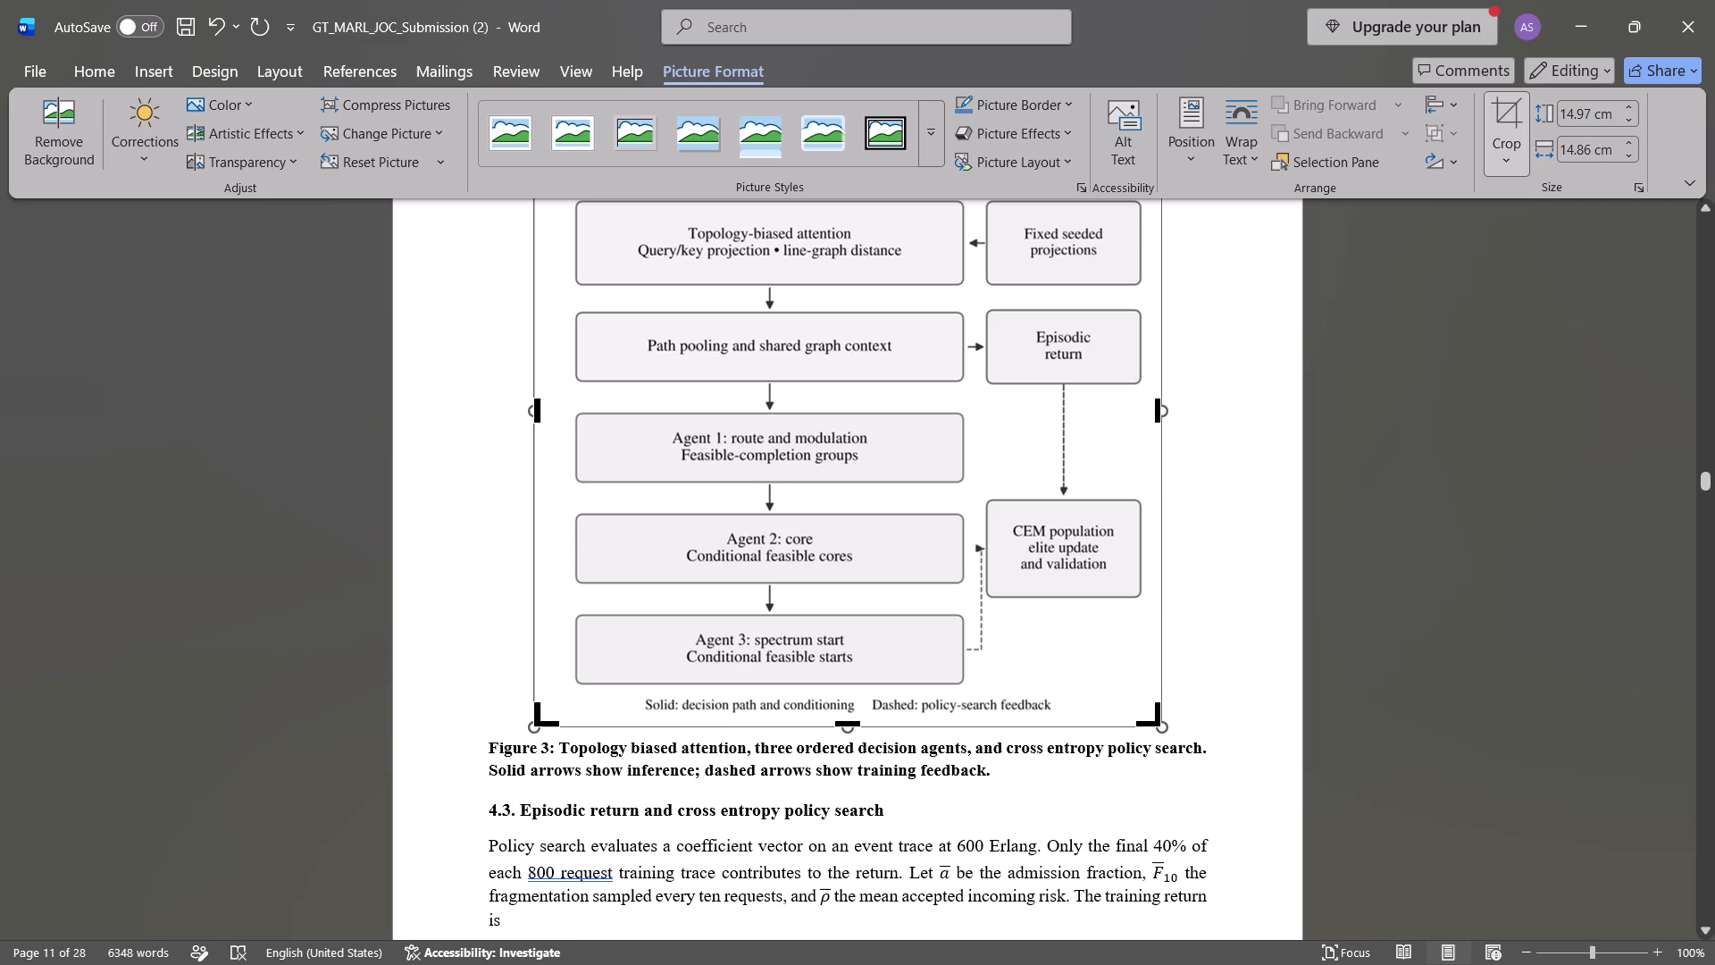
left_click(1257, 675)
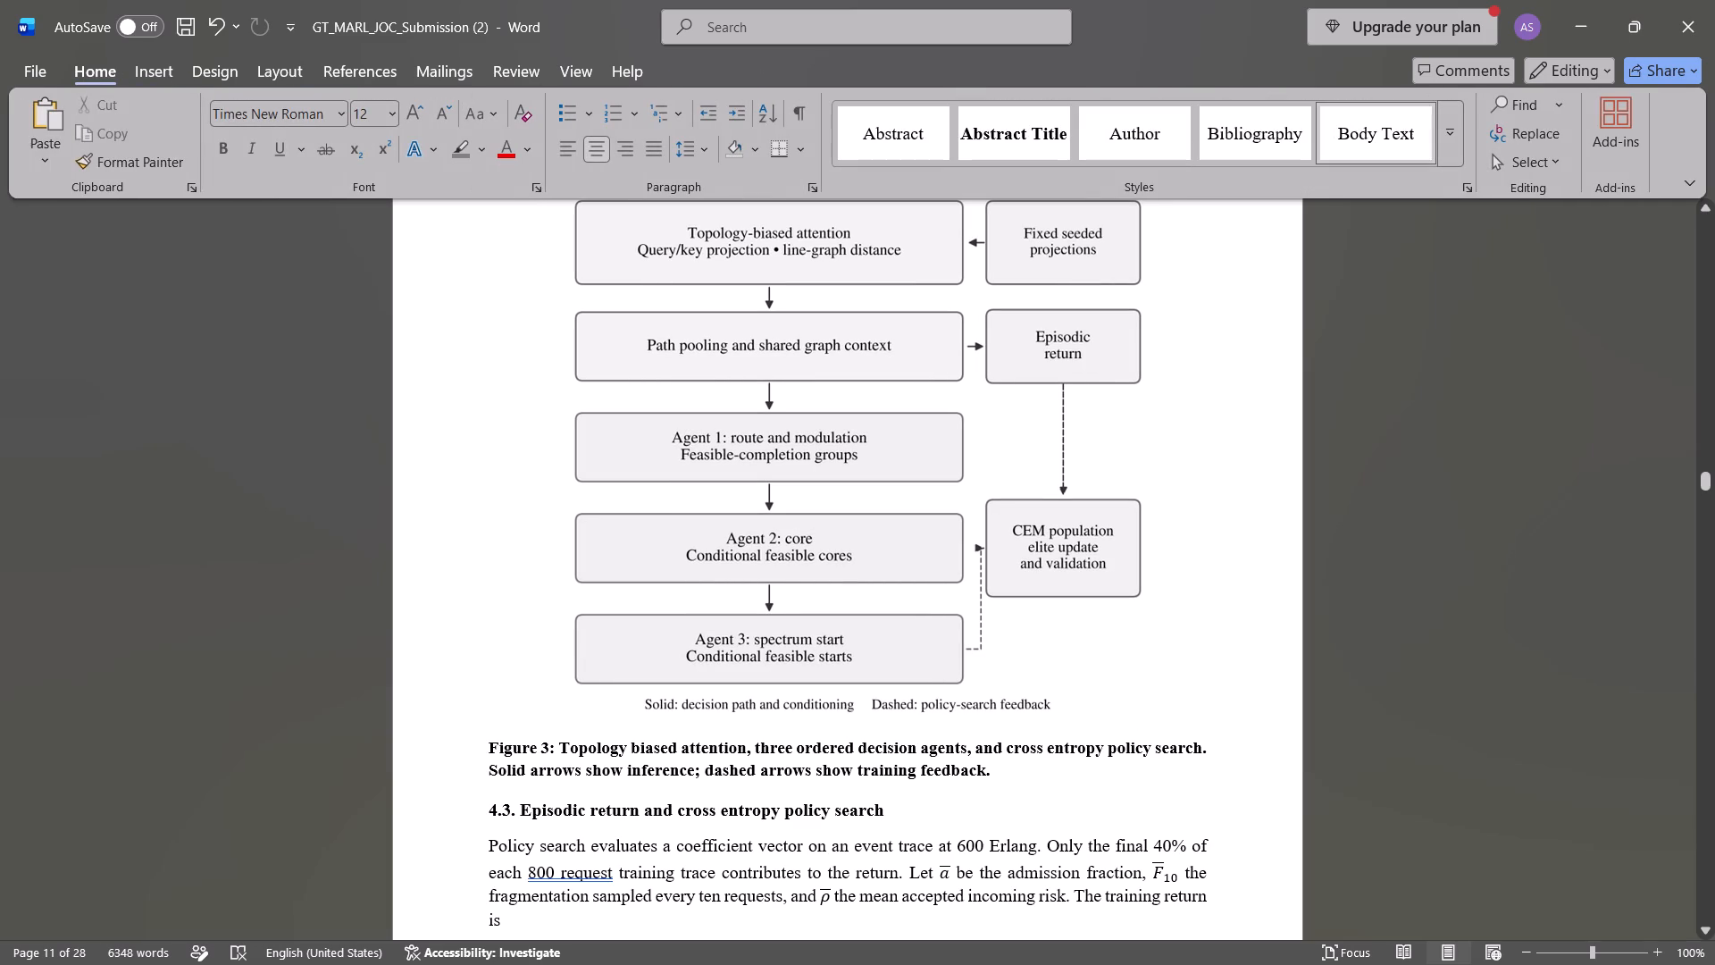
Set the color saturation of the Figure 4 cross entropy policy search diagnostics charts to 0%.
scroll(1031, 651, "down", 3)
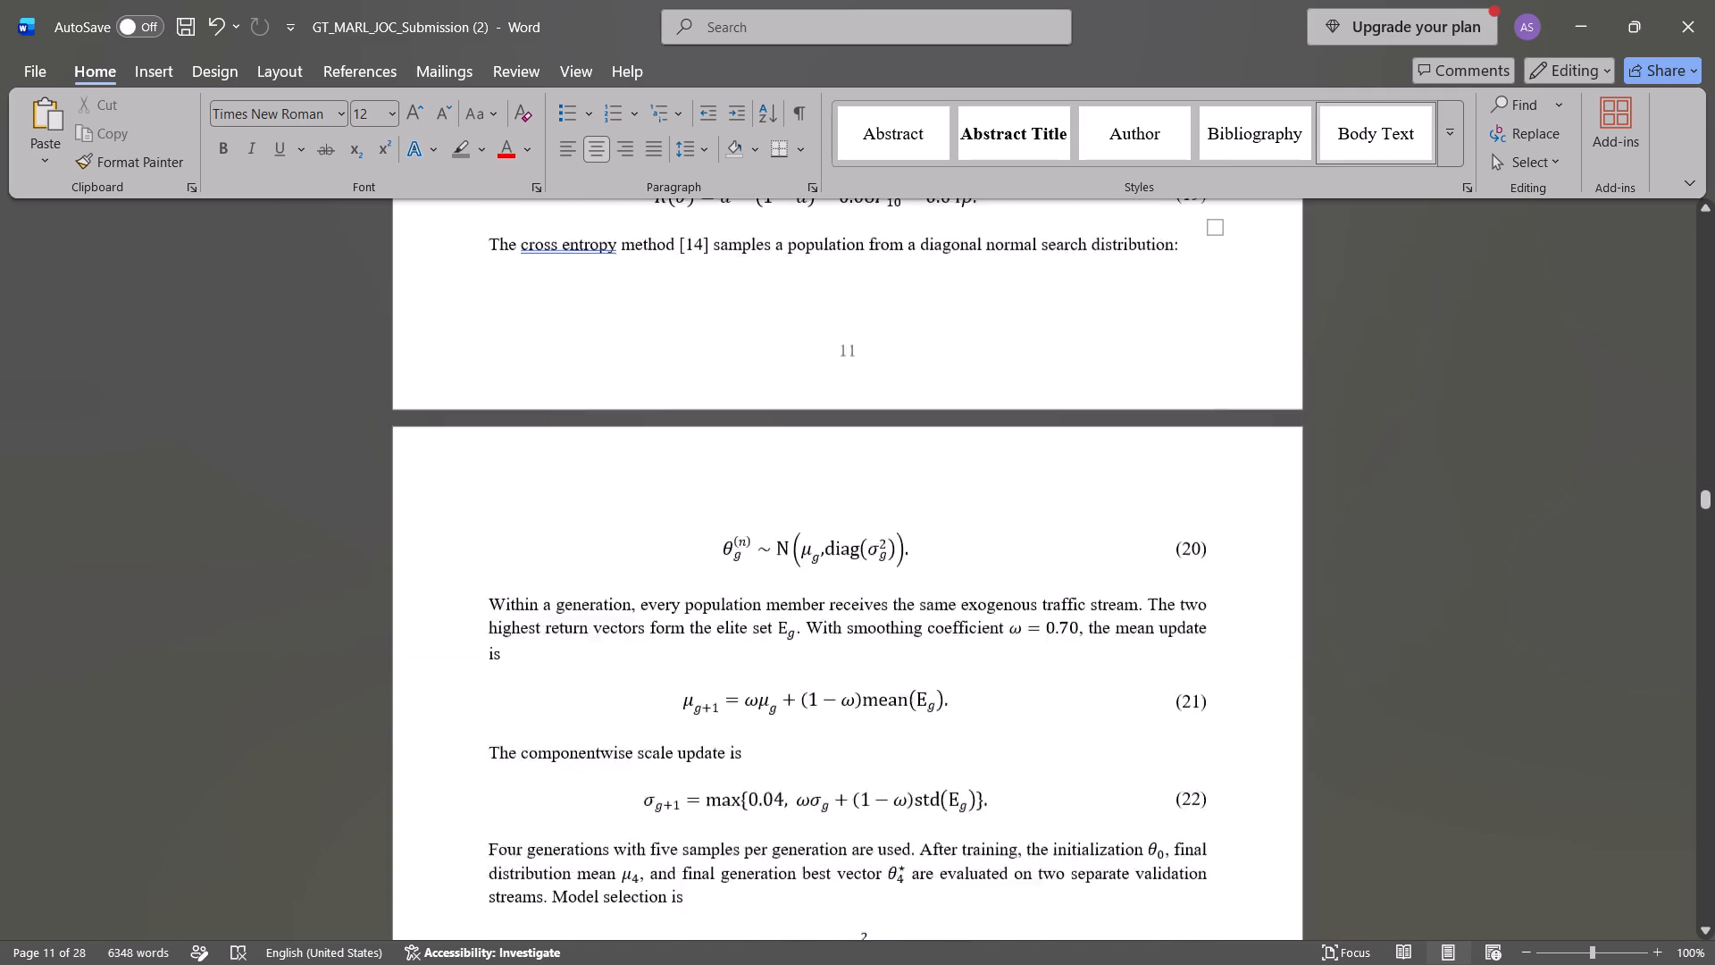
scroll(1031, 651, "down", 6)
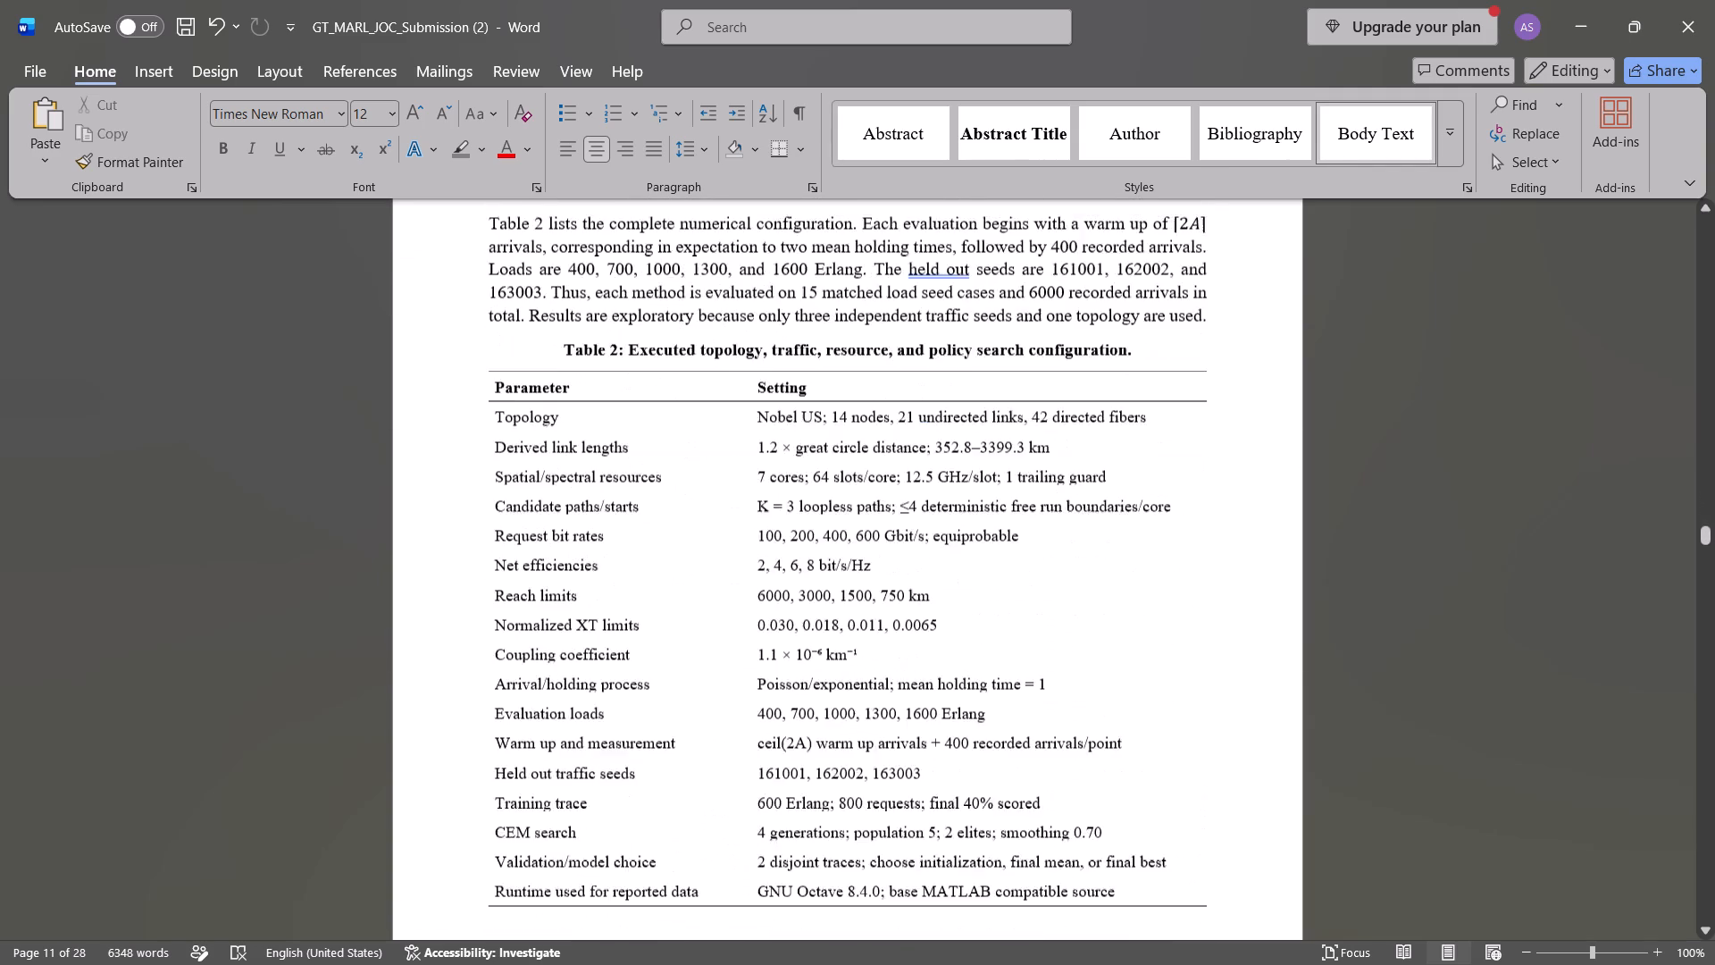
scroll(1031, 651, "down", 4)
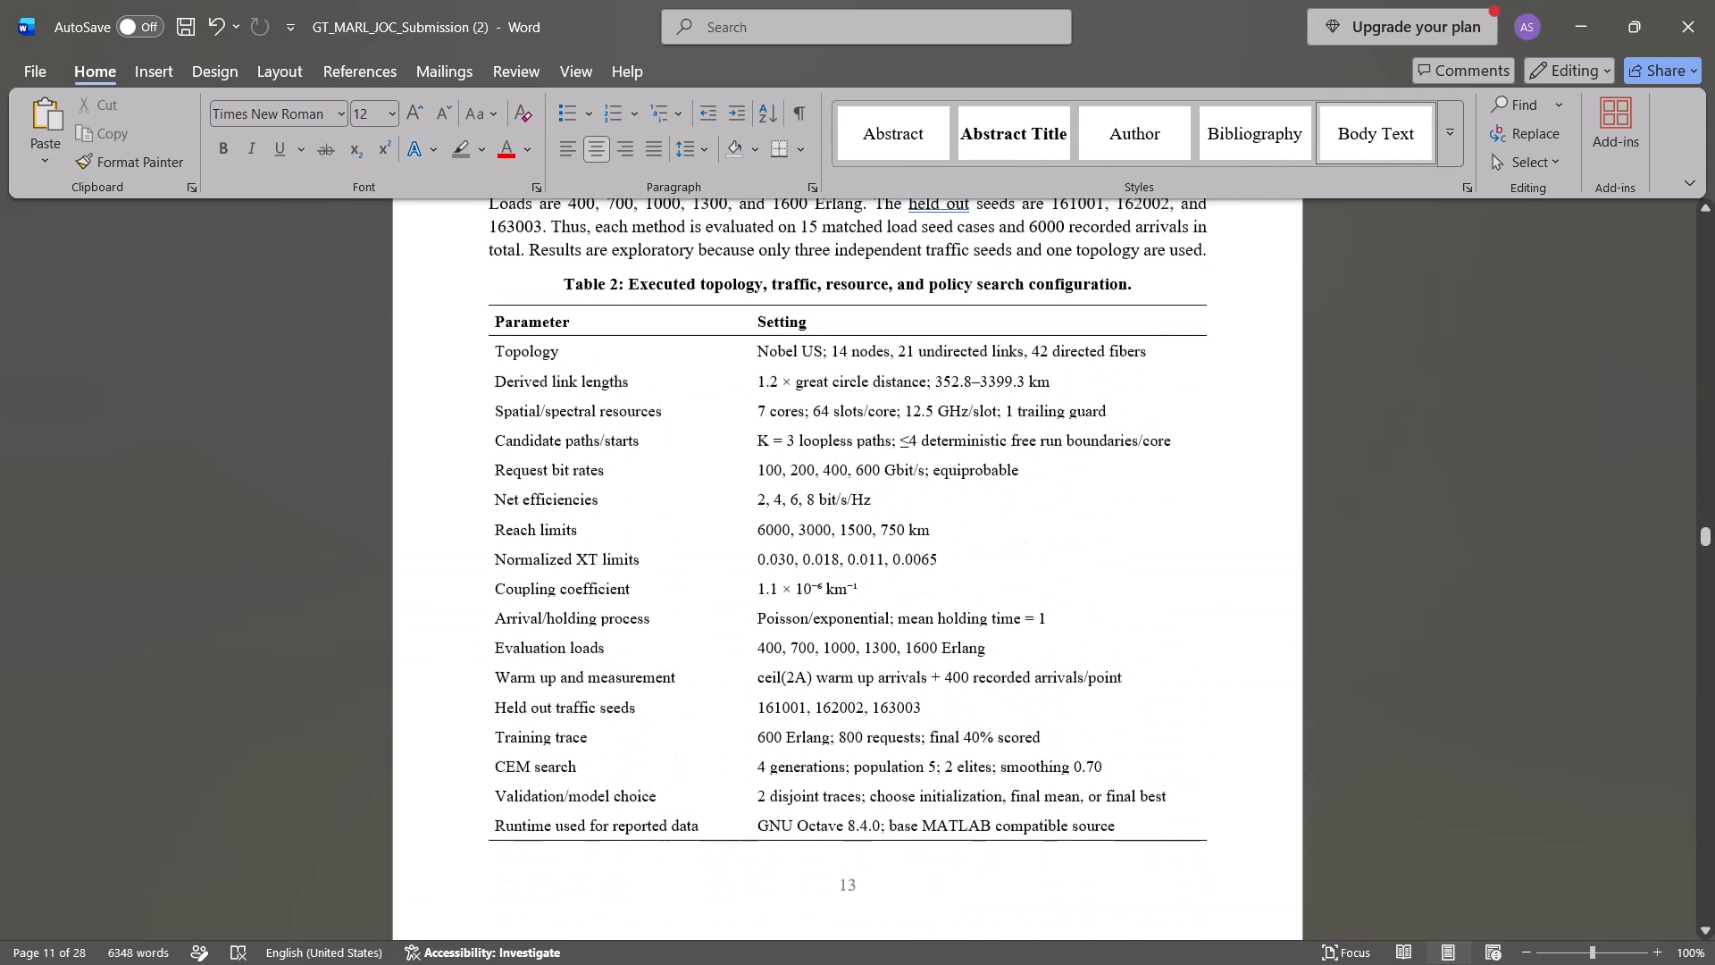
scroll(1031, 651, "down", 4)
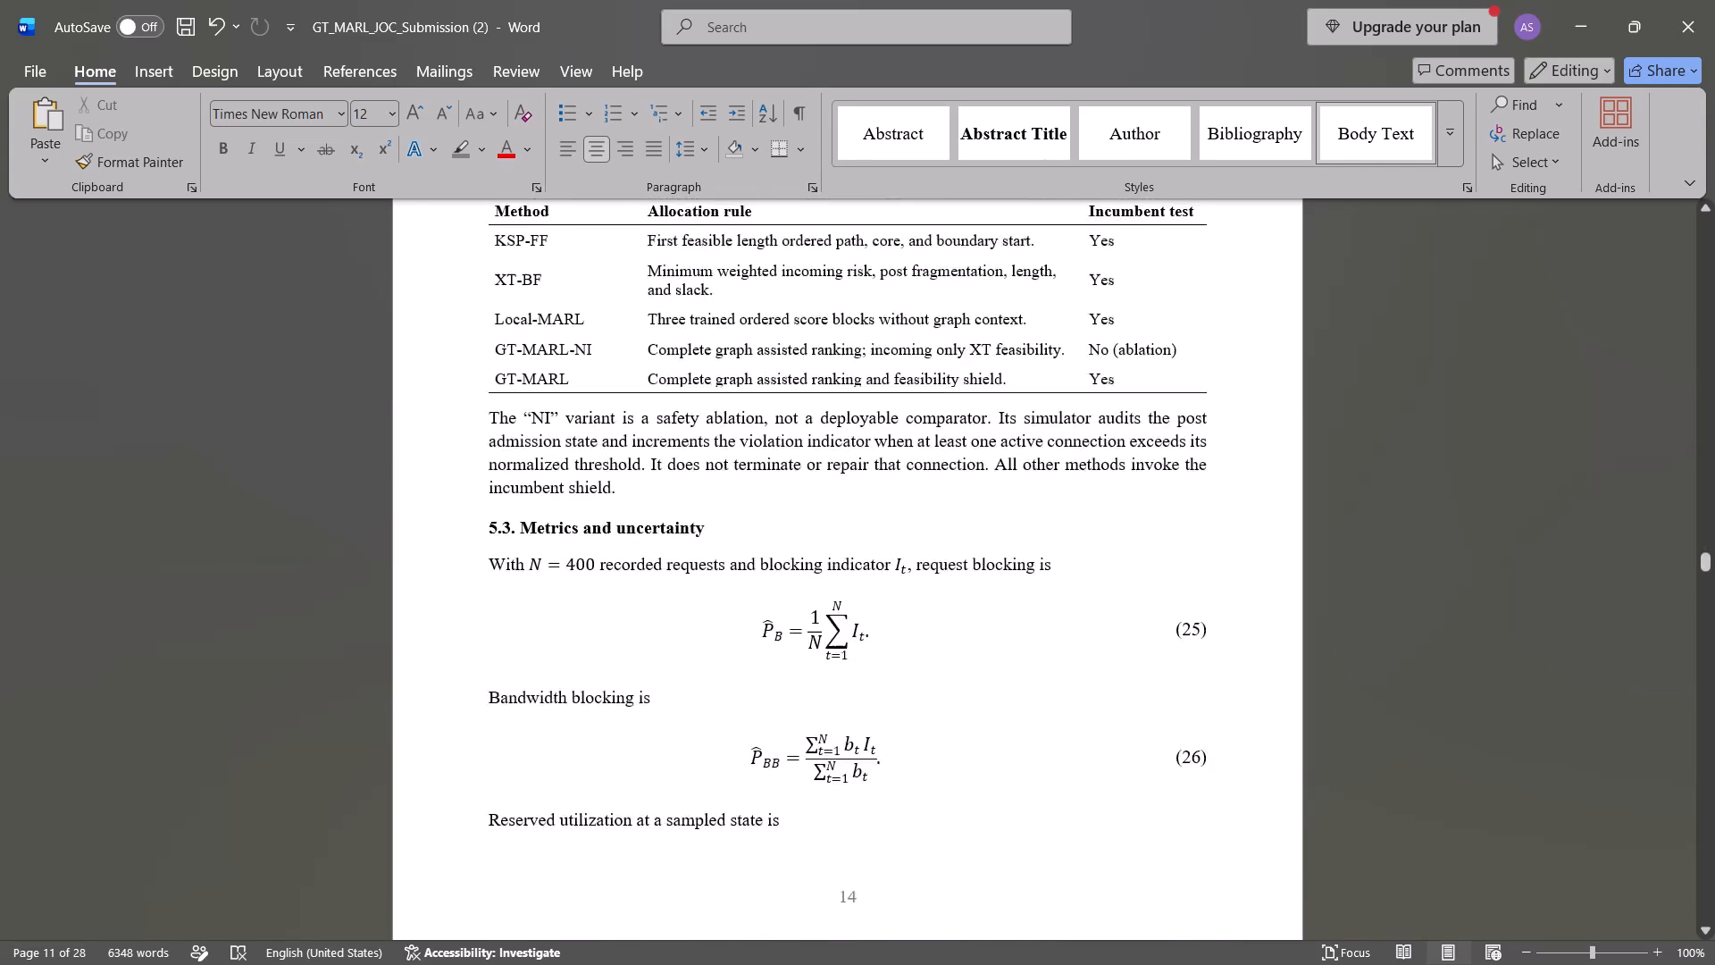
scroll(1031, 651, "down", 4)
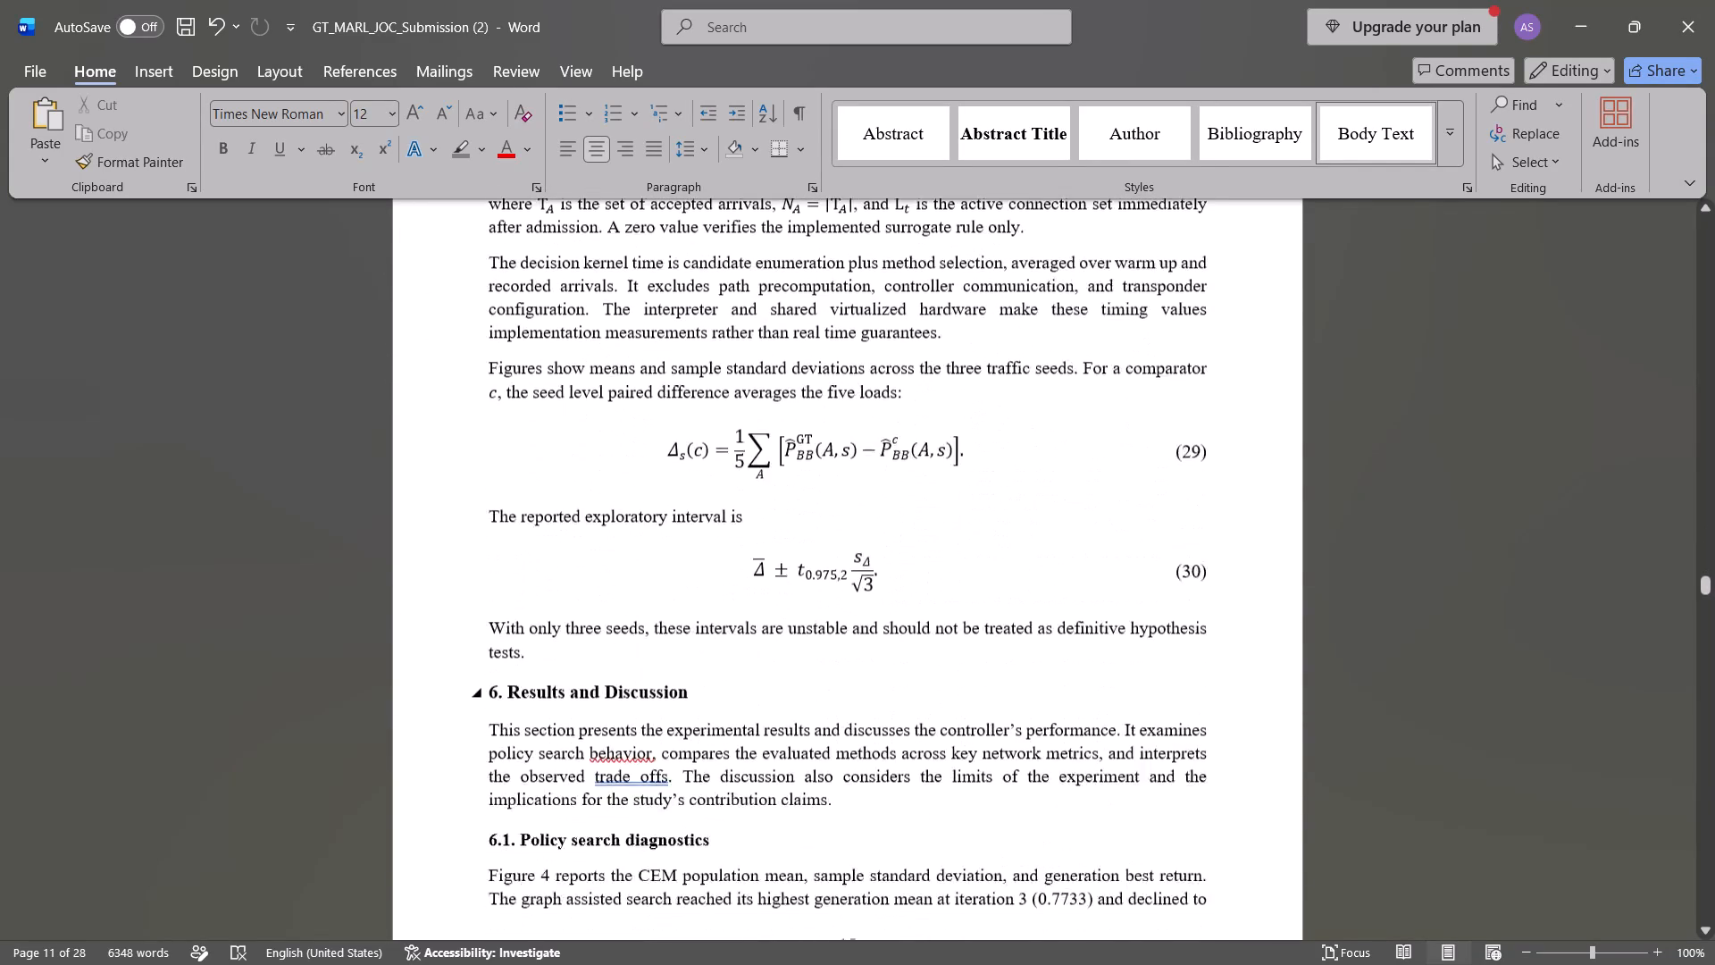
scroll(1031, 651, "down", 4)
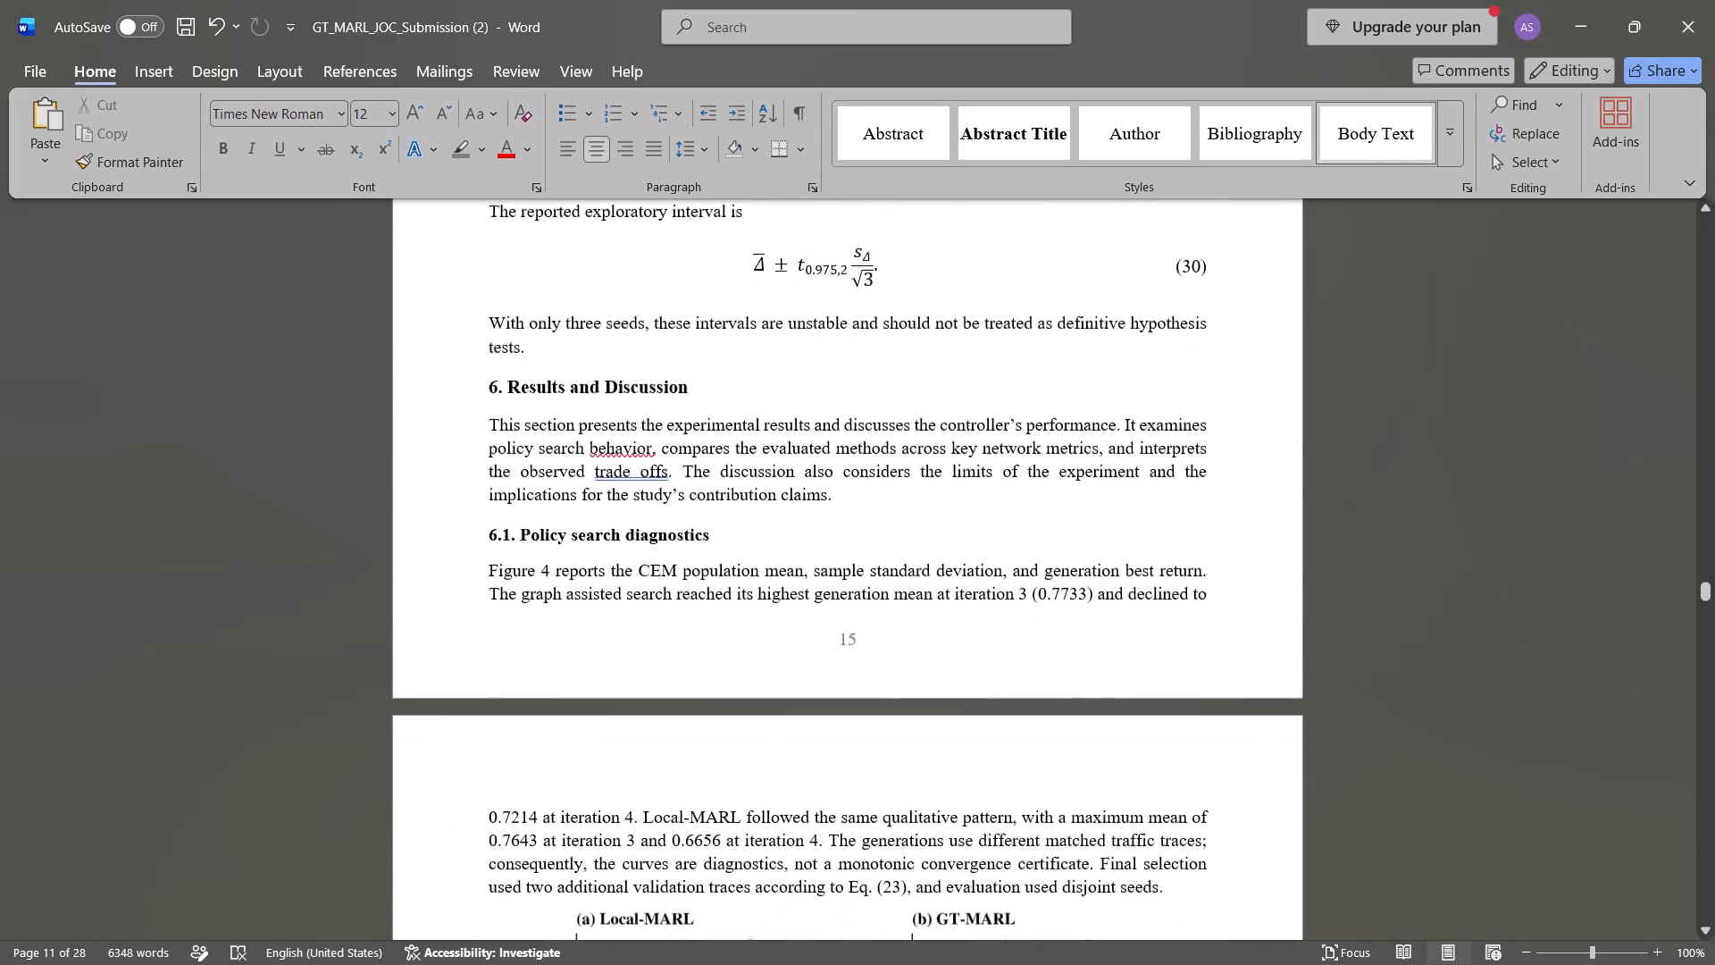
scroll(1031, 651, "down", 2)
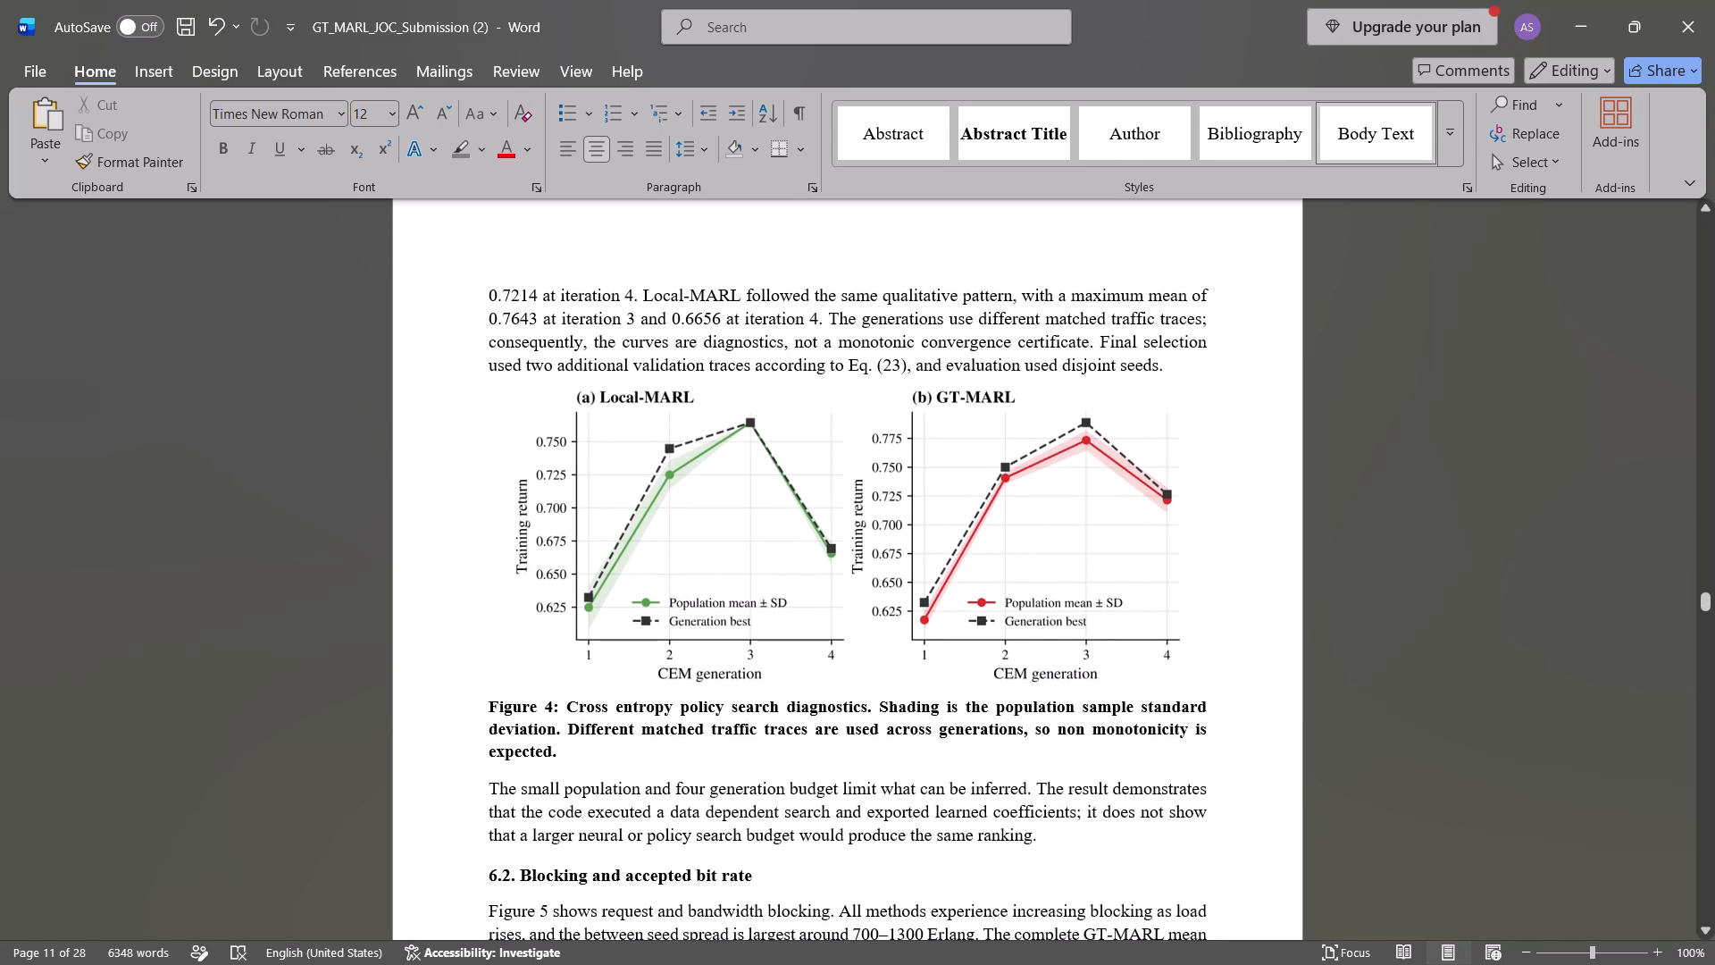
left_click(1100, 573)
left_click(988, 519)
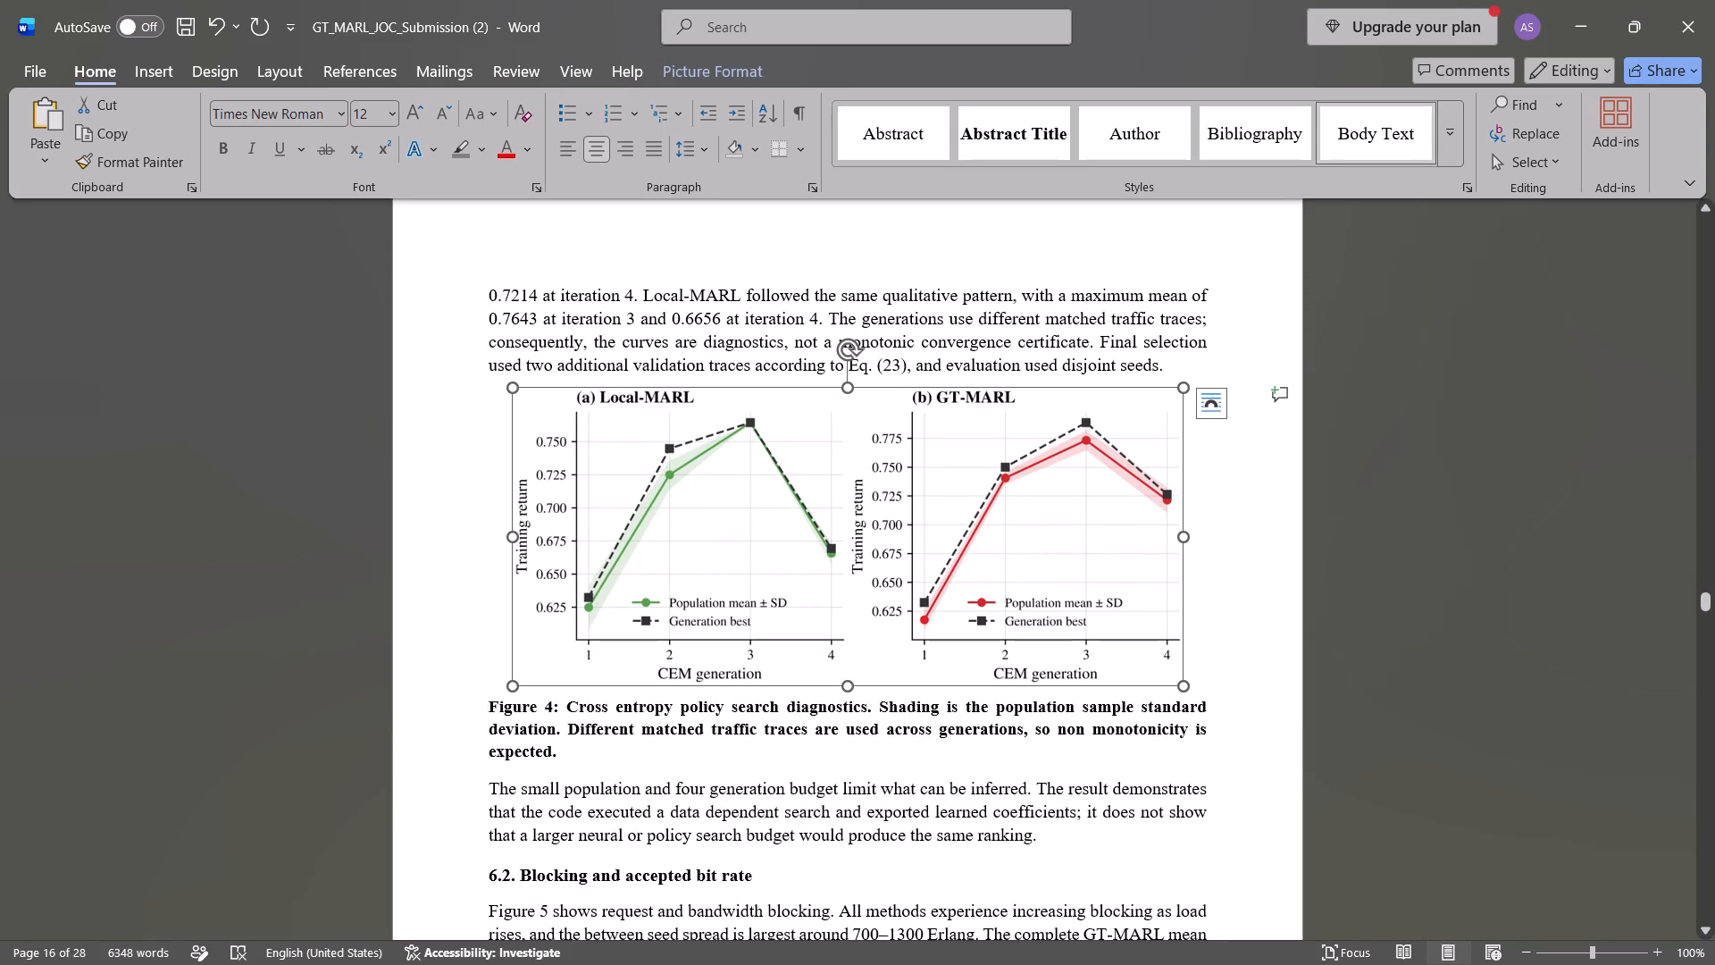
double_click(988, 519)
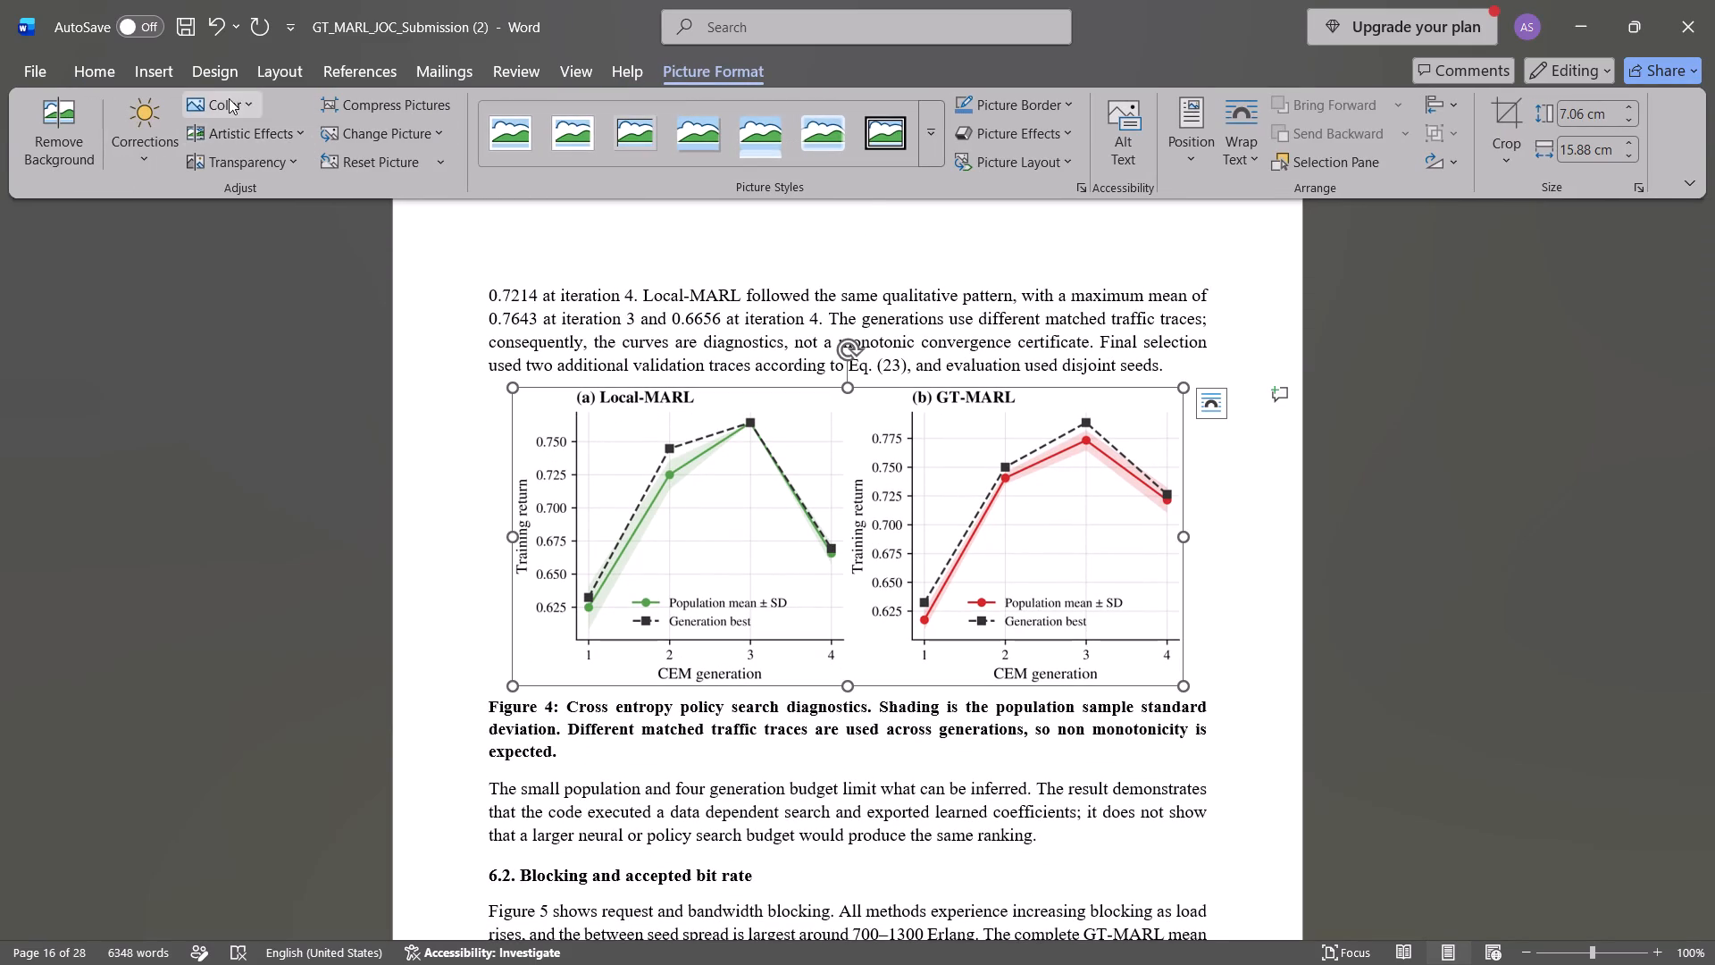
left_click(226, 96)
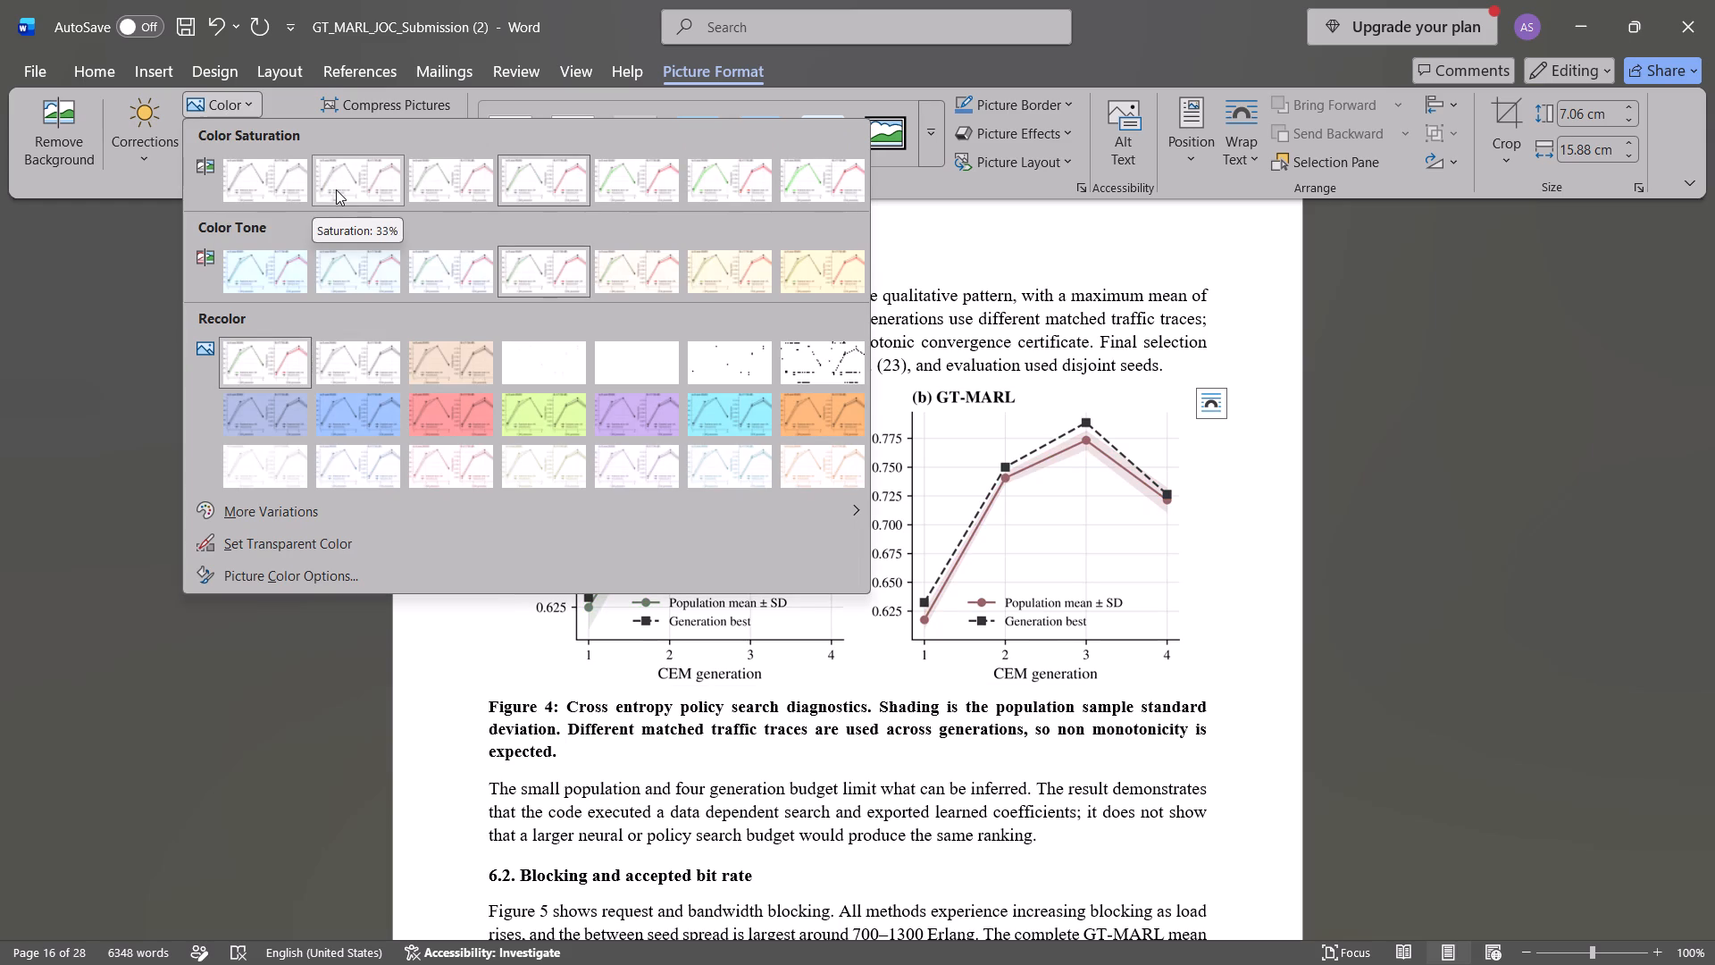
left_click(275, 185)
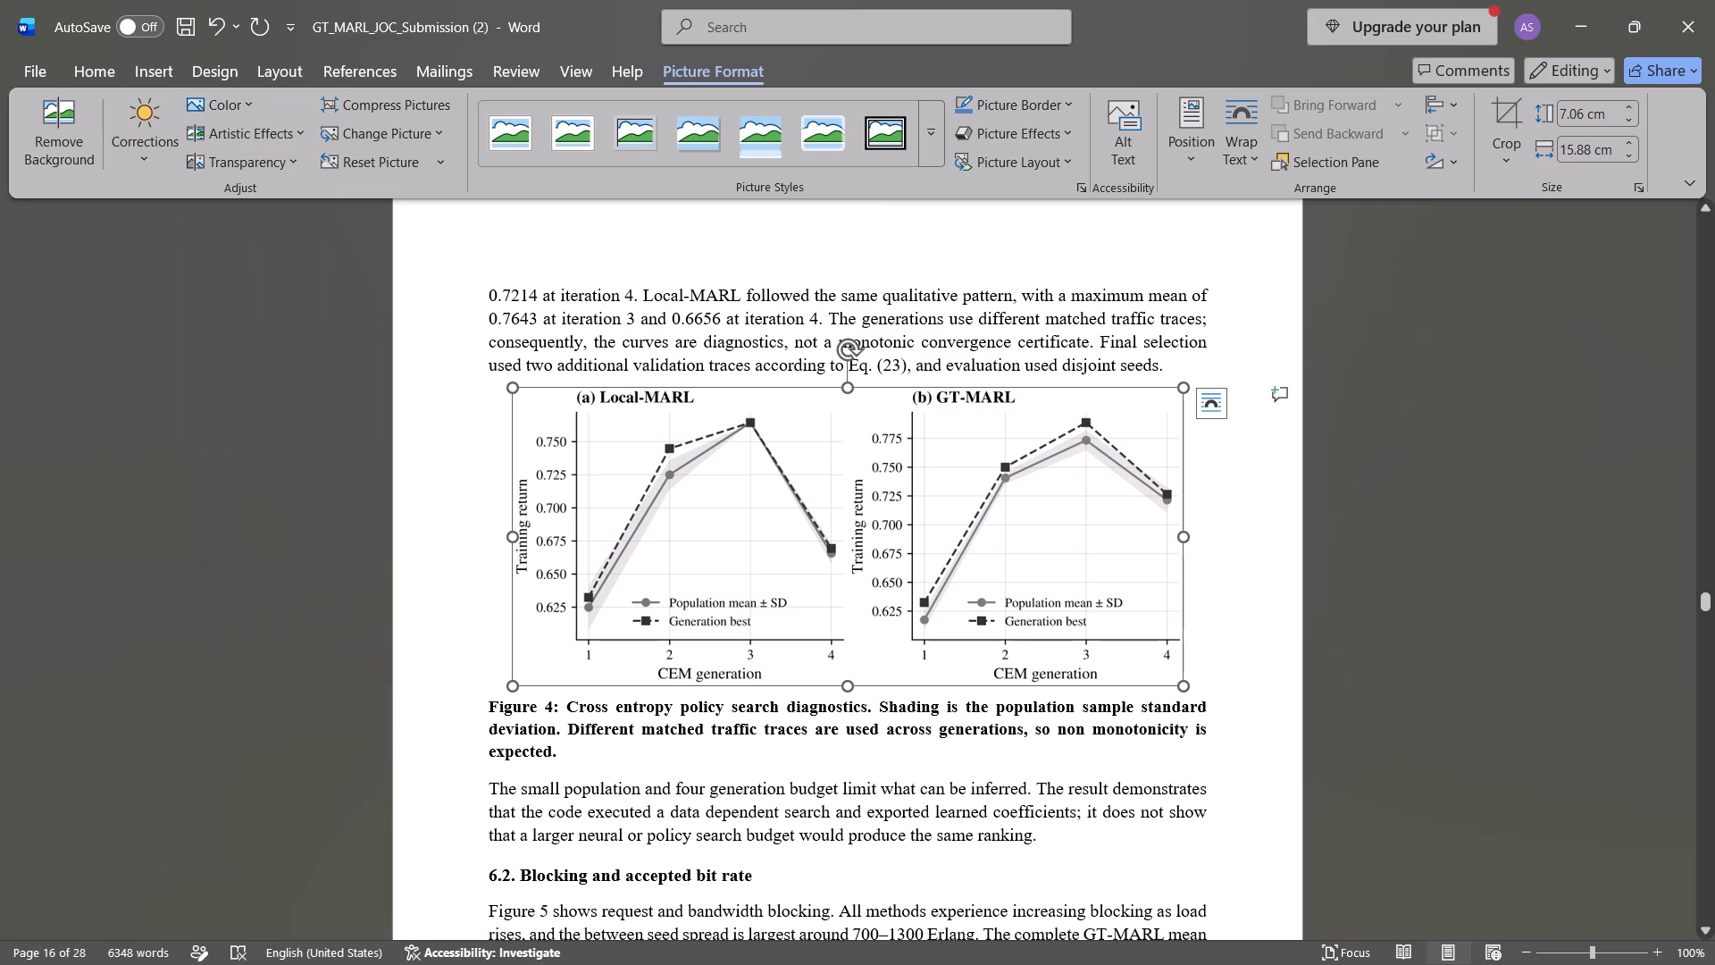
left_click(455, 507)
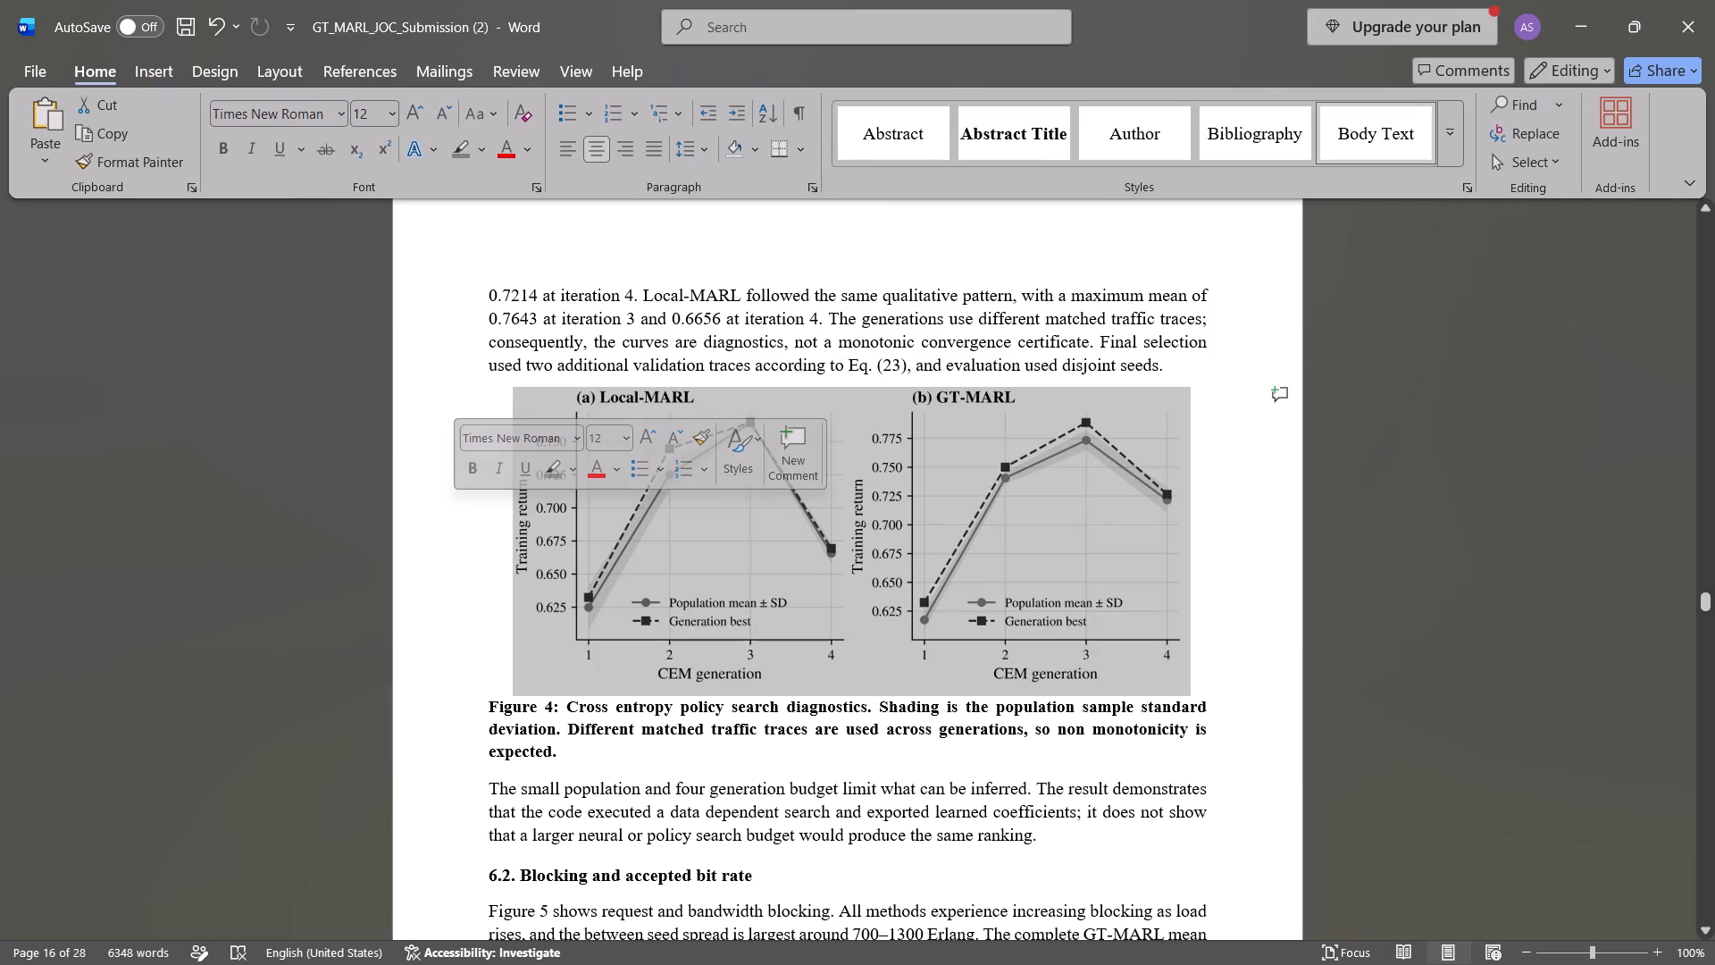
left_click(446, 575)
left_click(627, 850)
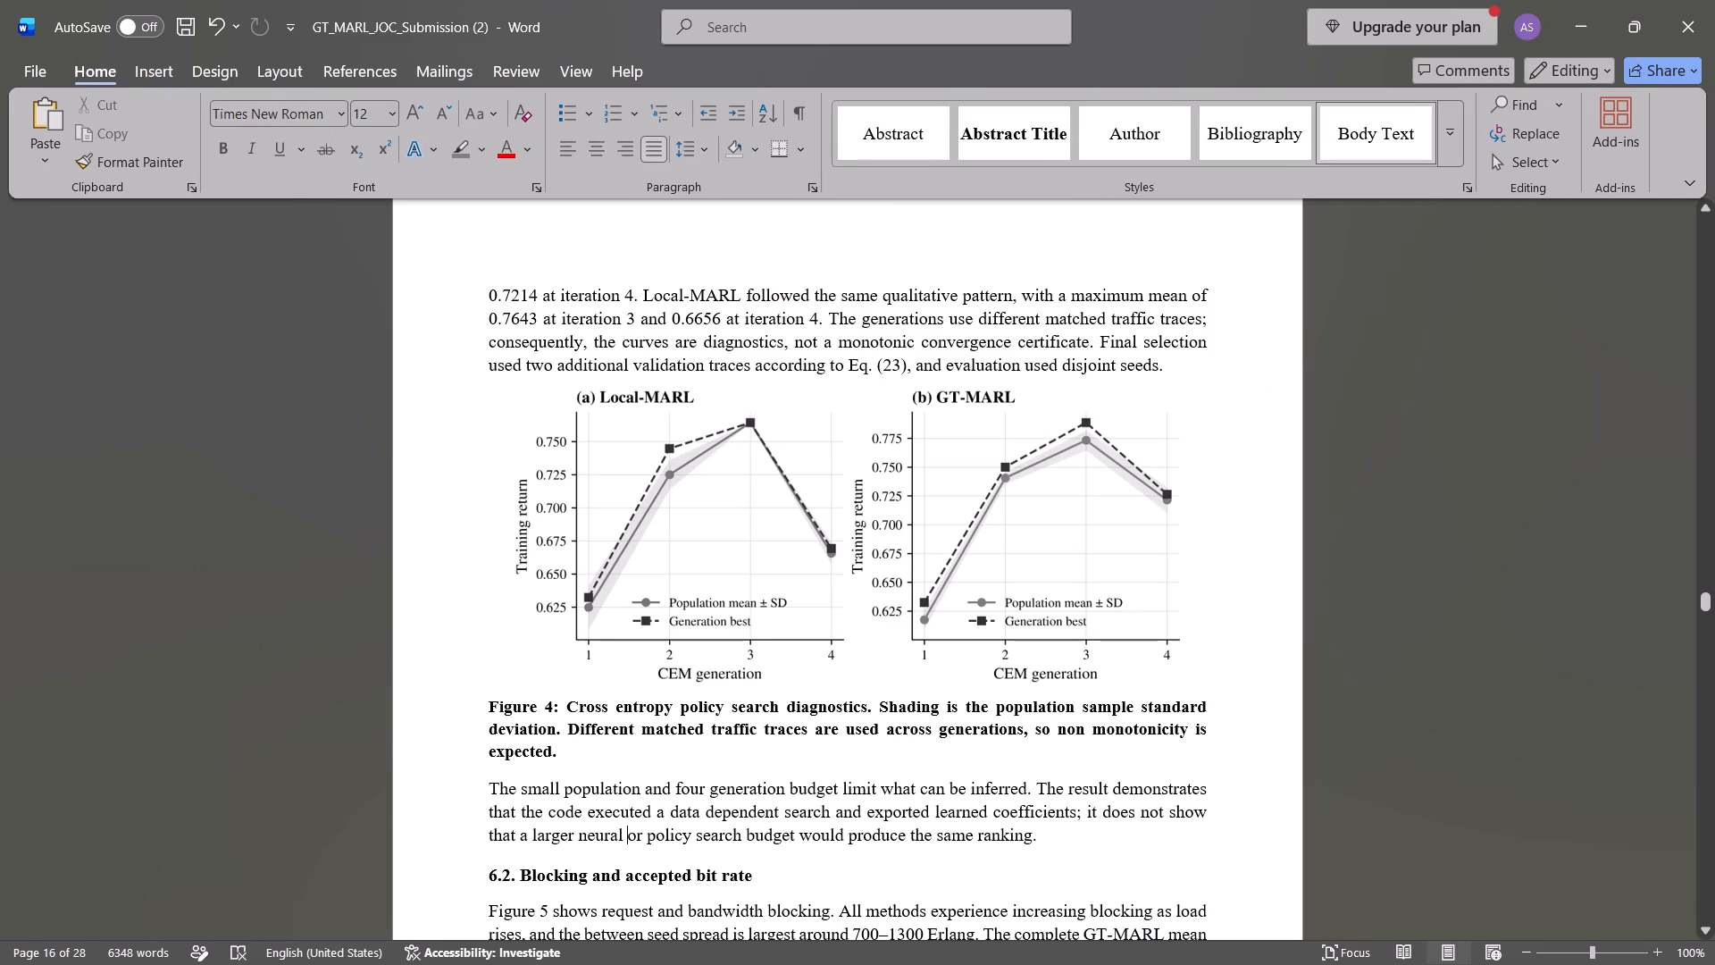
Examine the line coloring of the Figure 5 blocking results charts against the grayscale Figure 4.
scroll(627, 850, "down", 2)
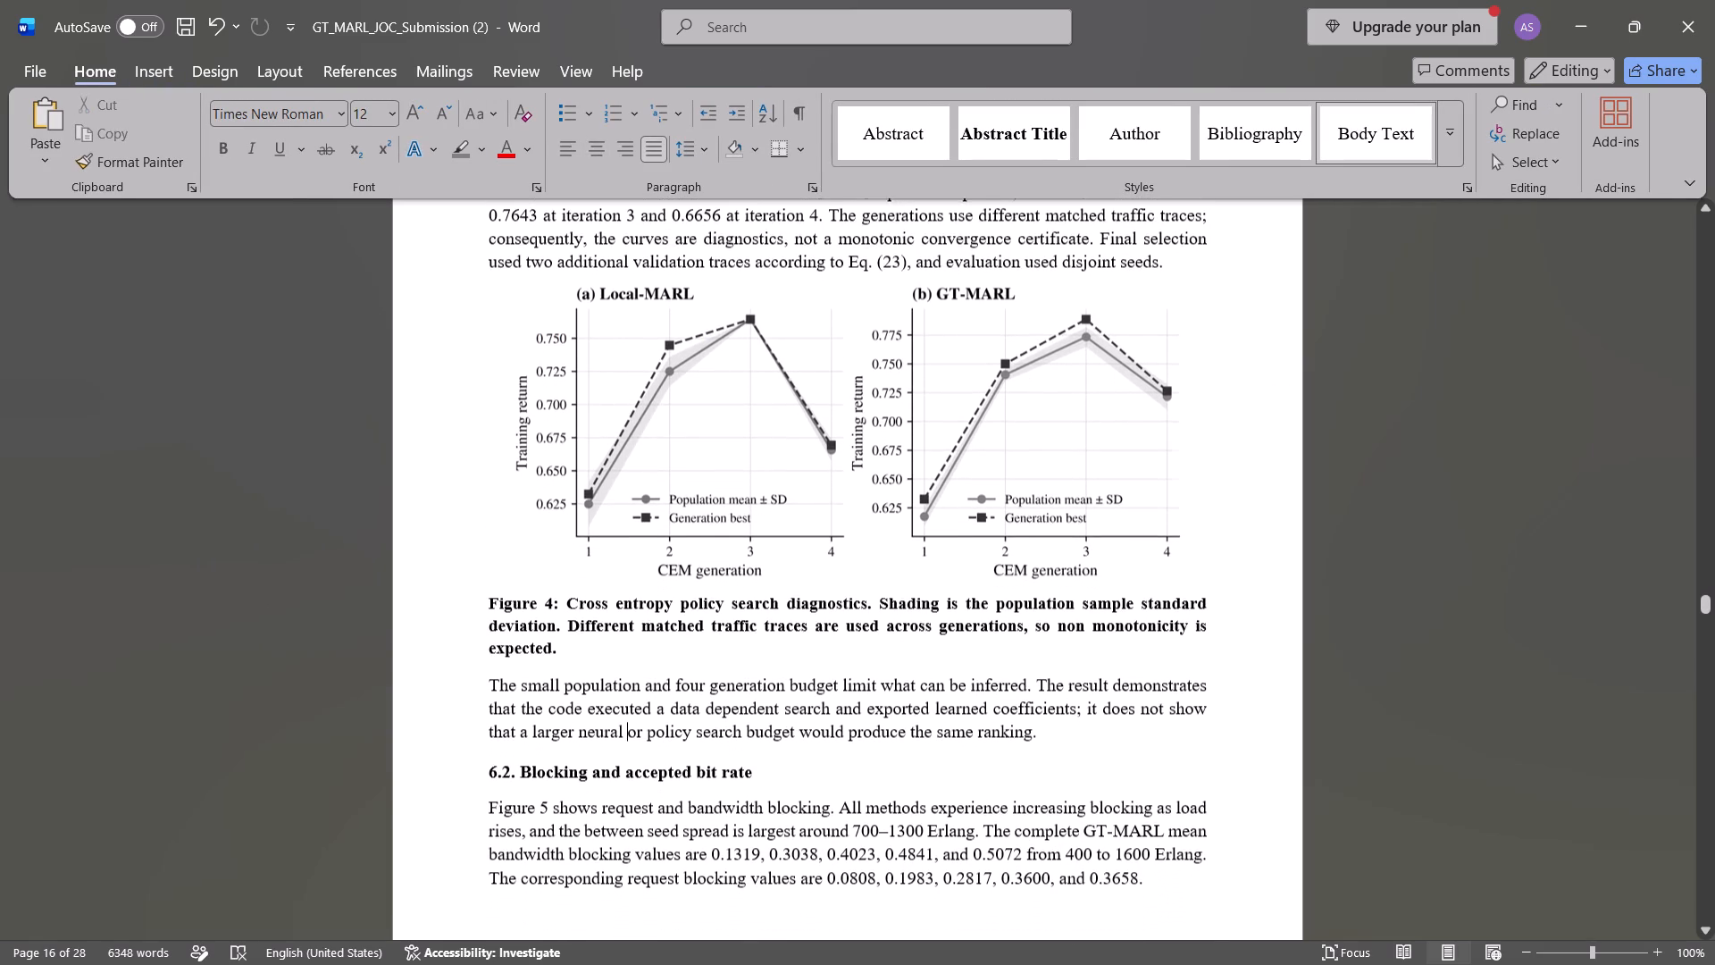
scroll(627, 850, "down", 6)
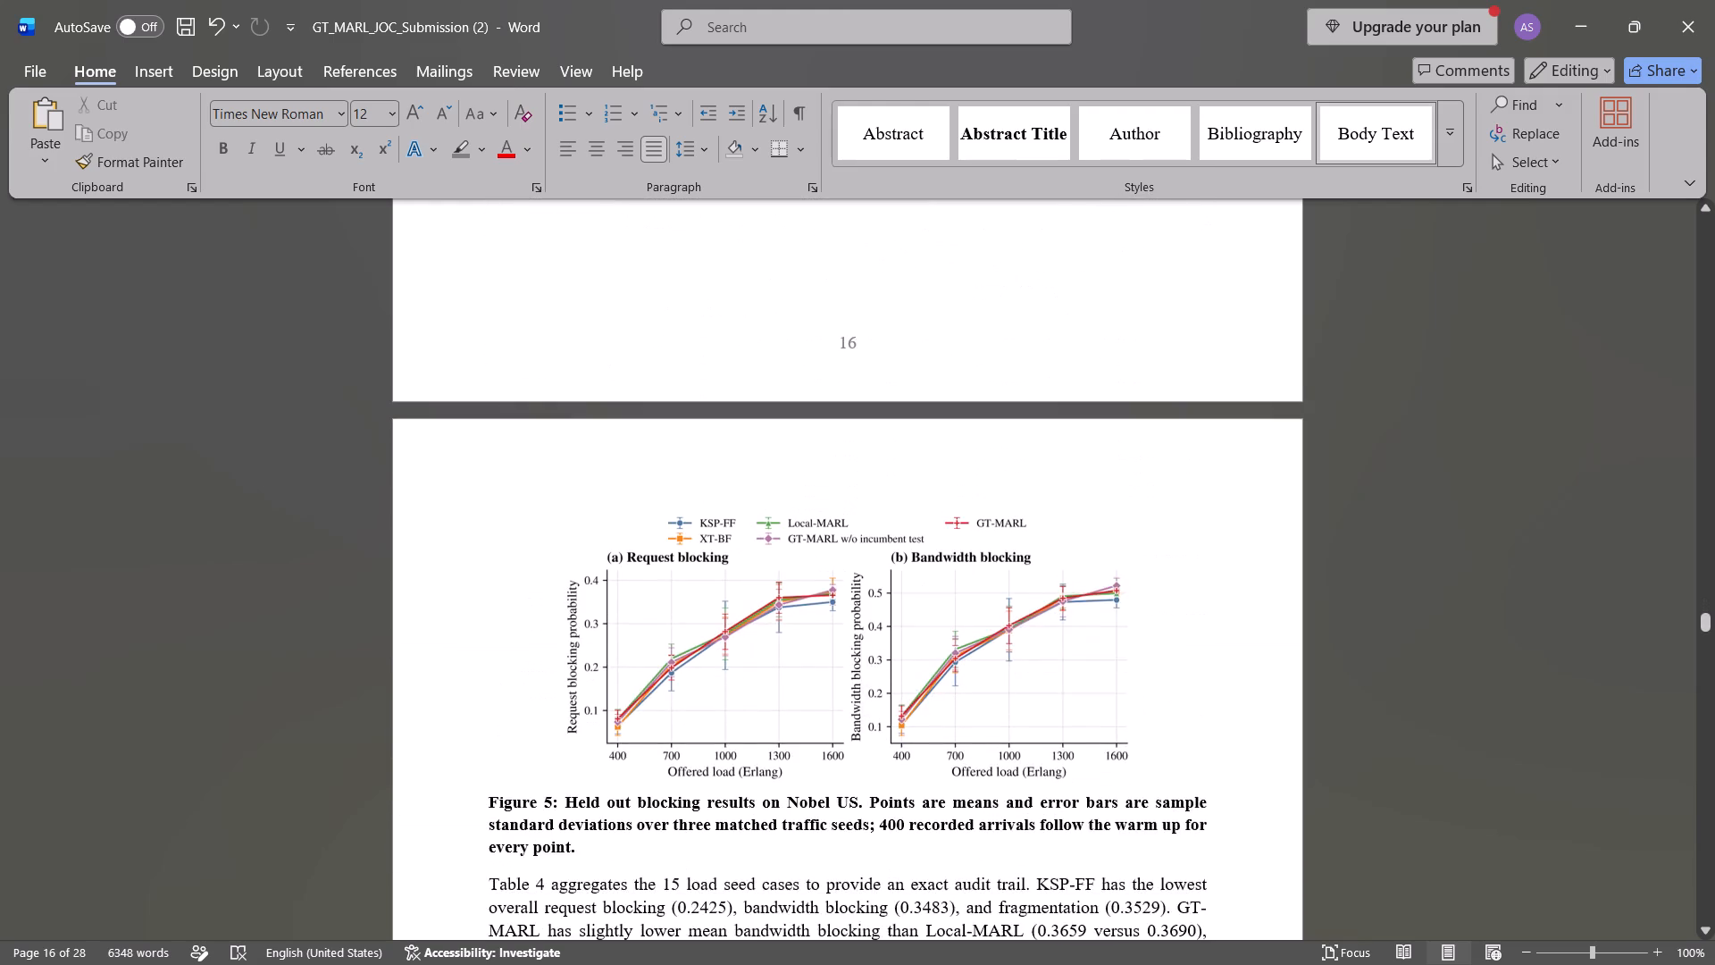
scroll(627, 850, "down", 1)
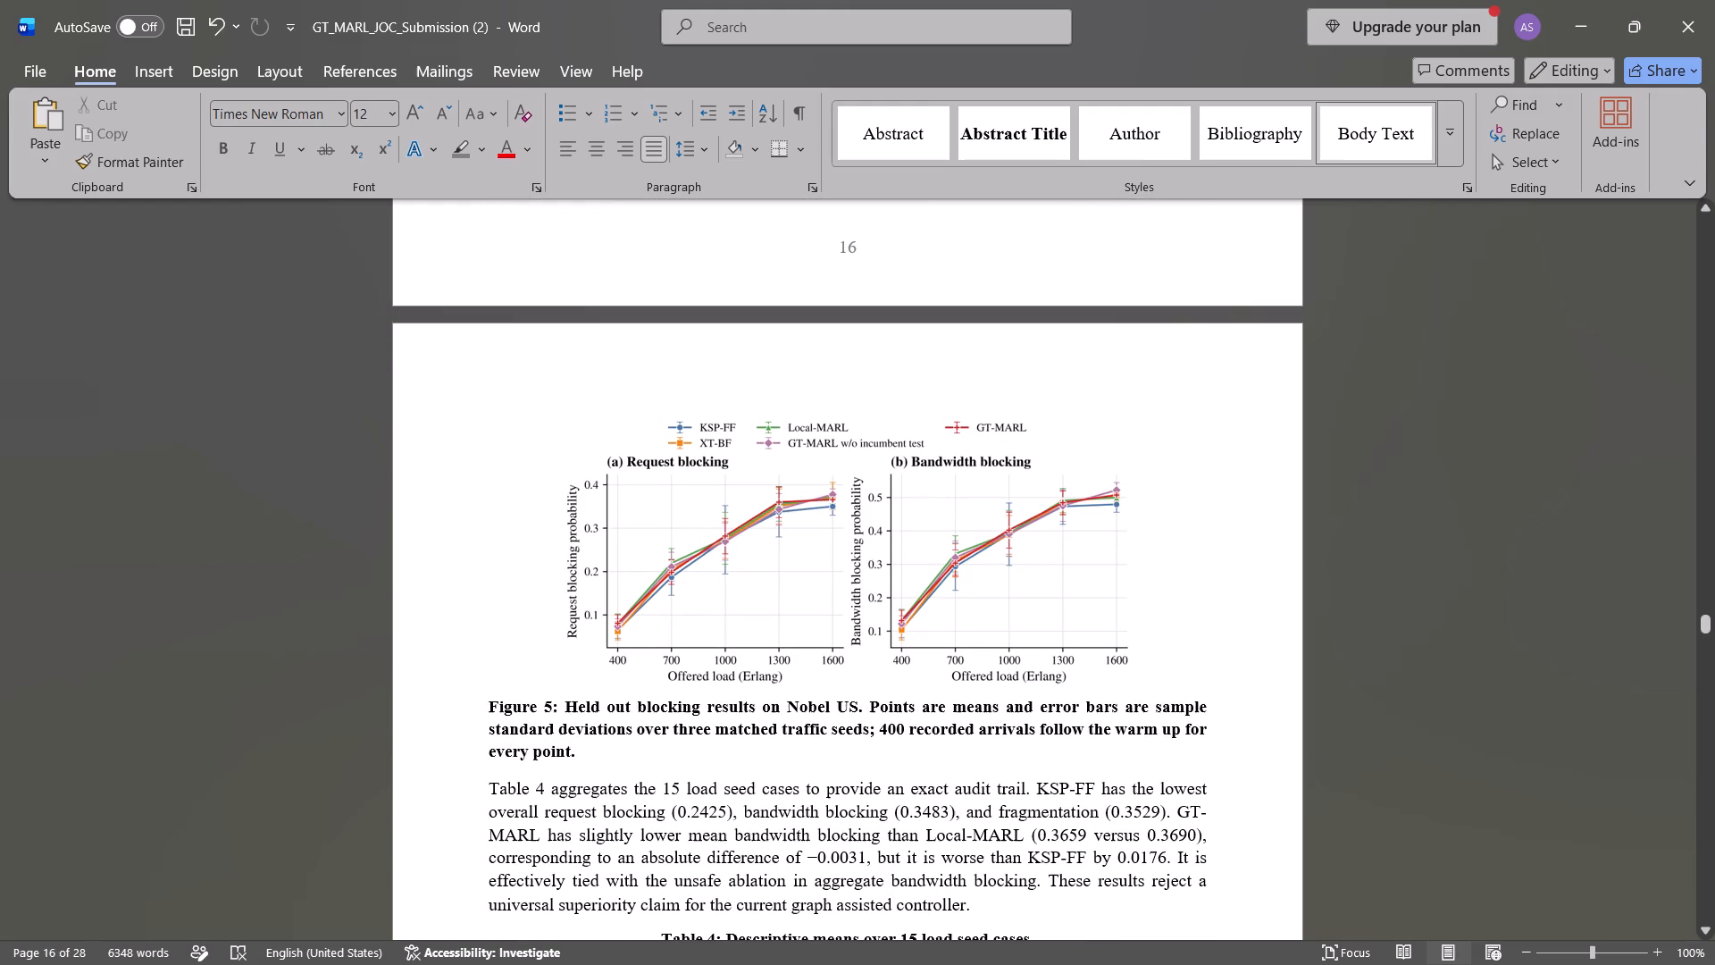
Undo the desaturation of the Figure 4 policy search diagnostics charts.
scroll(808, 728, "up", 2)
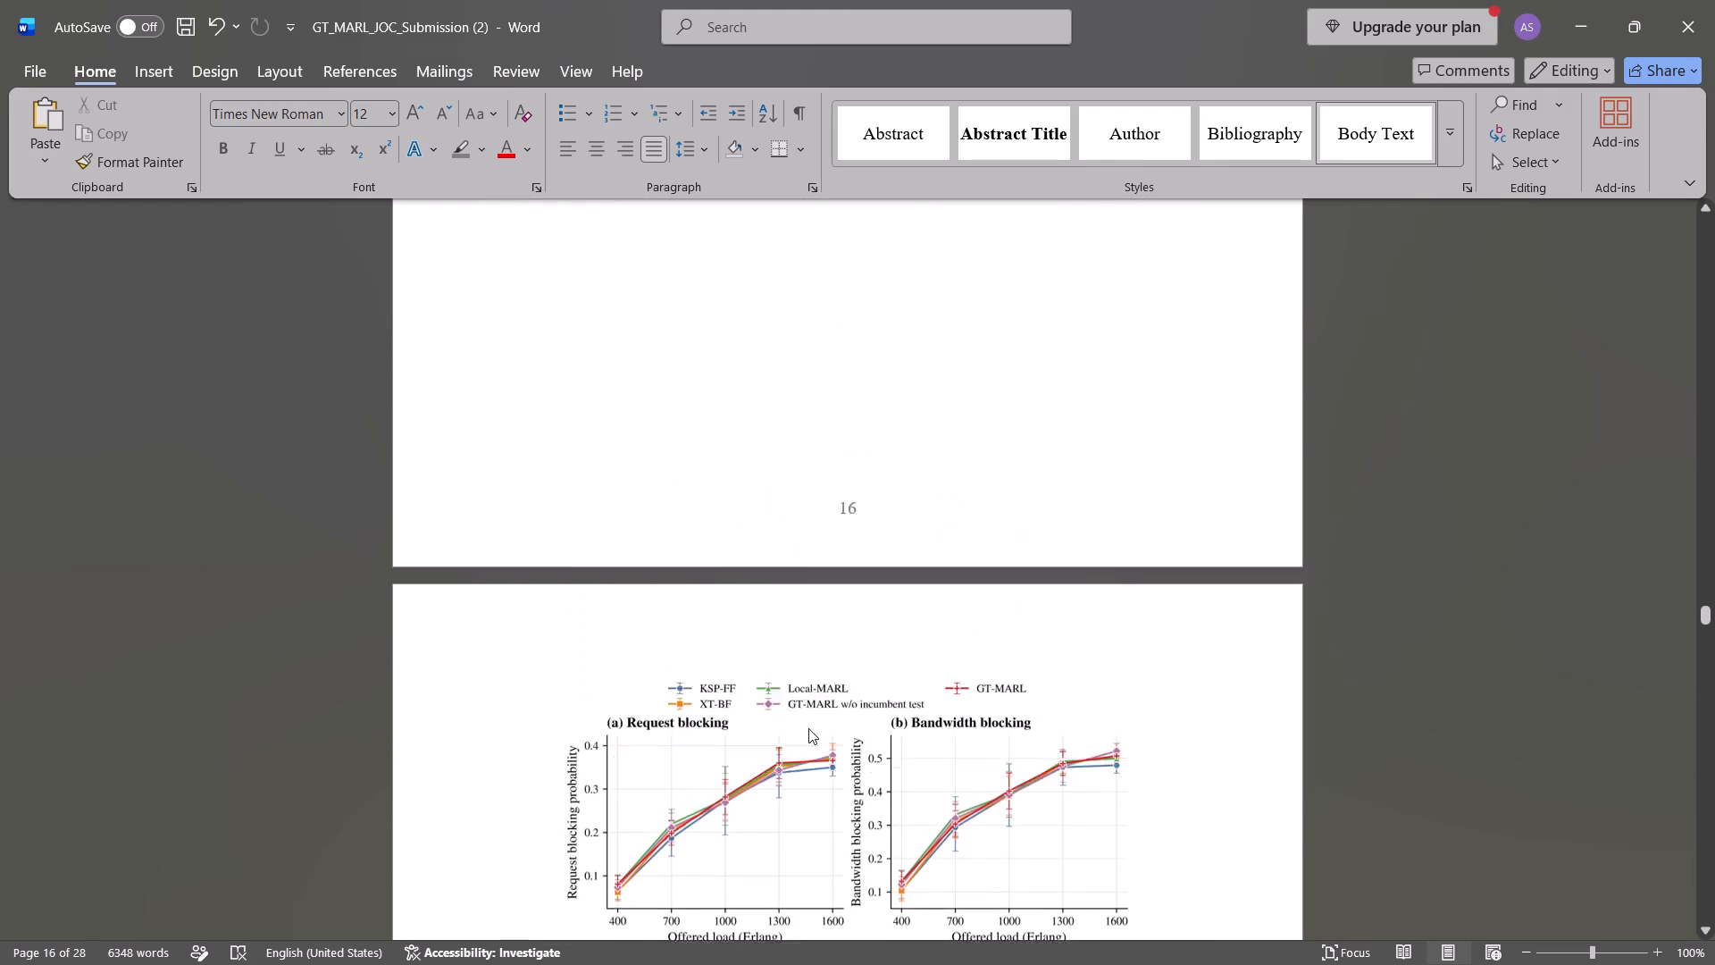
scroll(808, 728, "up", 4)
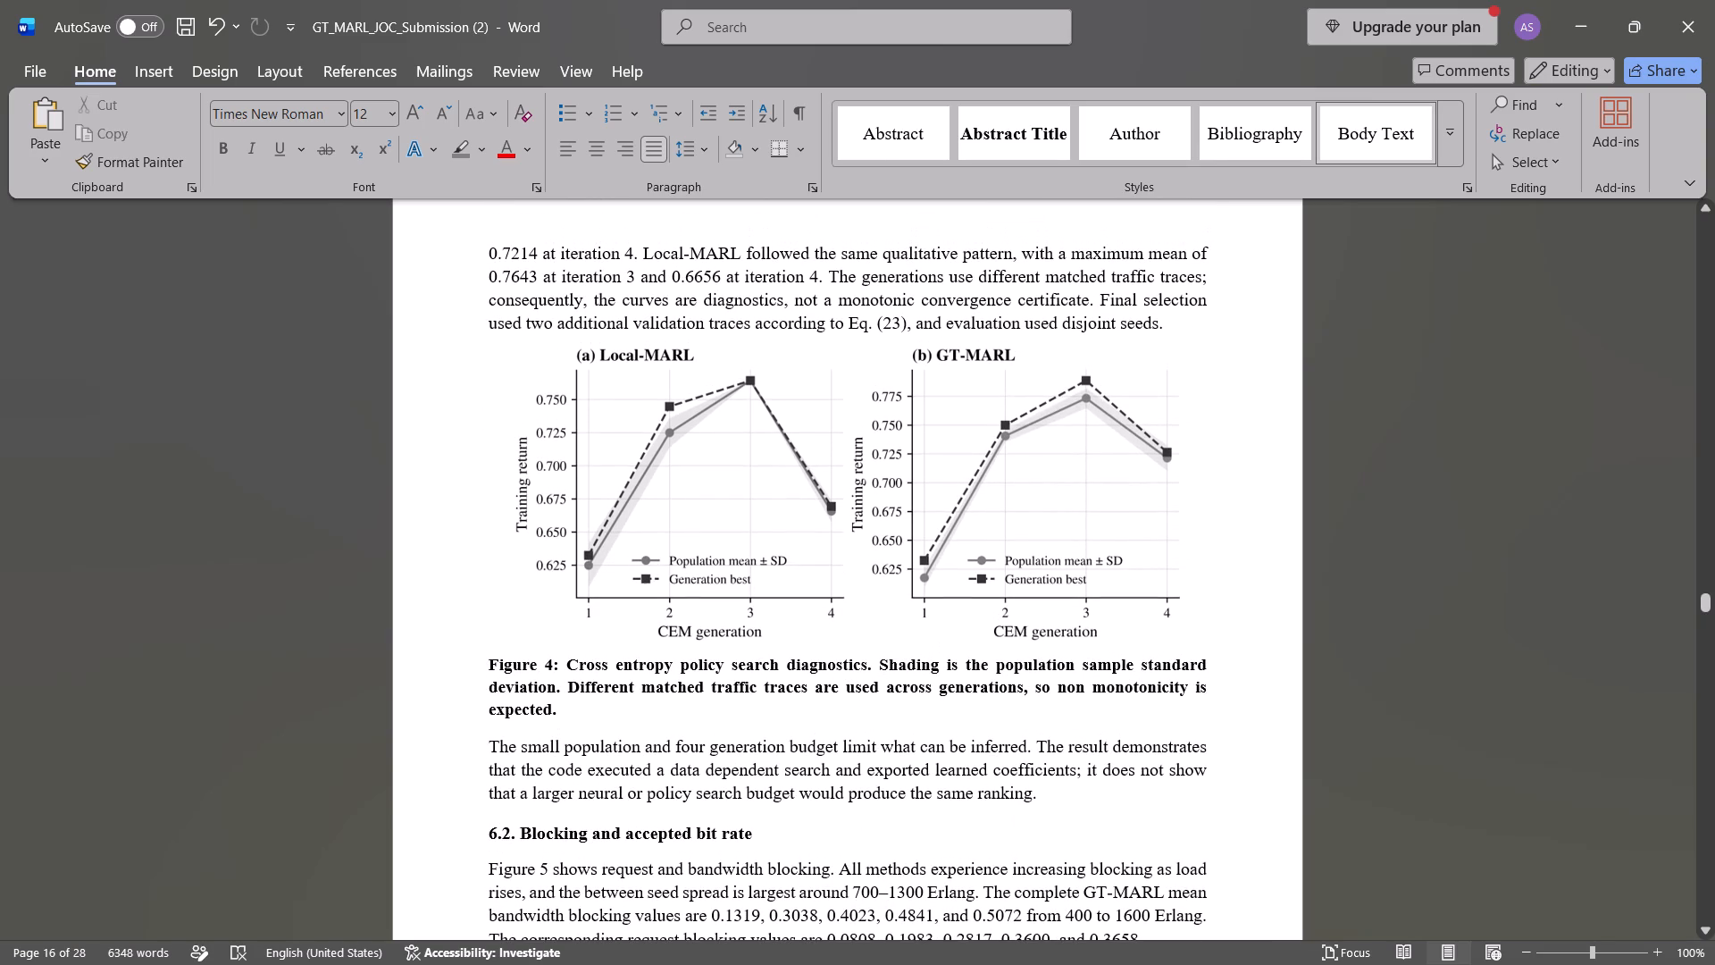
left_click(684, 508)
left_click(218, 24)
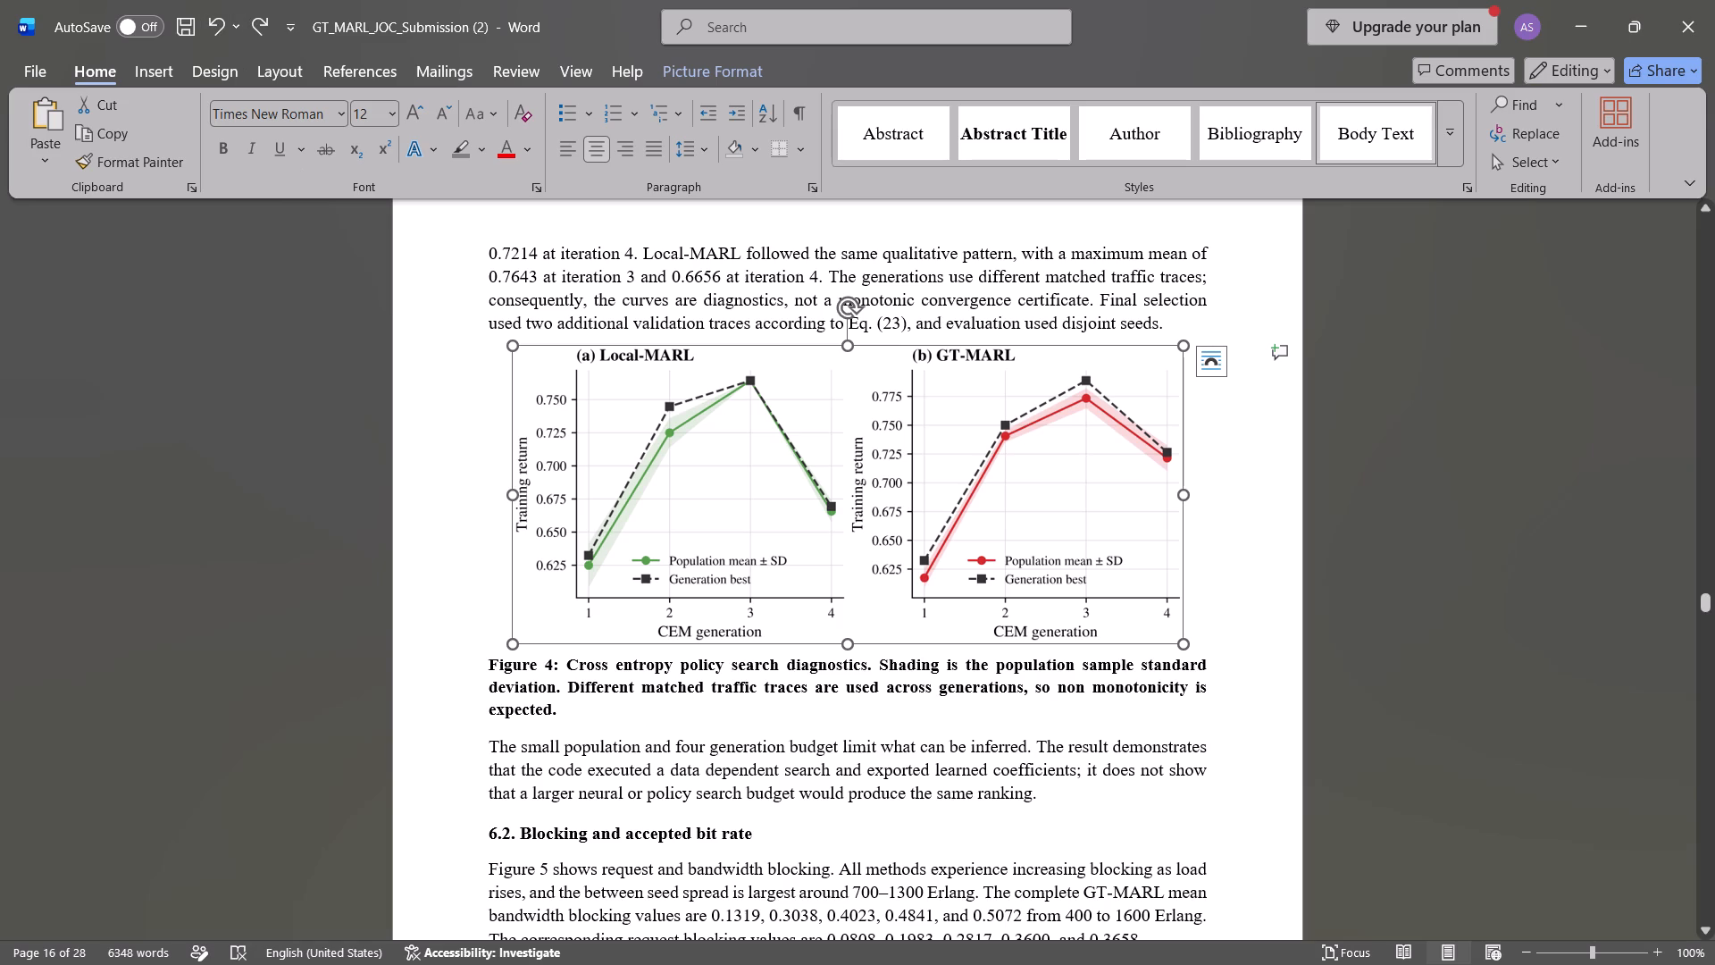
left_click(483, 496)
Review the remaining manuscript from section 6.2 through the results charts in Figures 6 to 8, the conclusion and the references.
scroll(824, 616, "down", 2)
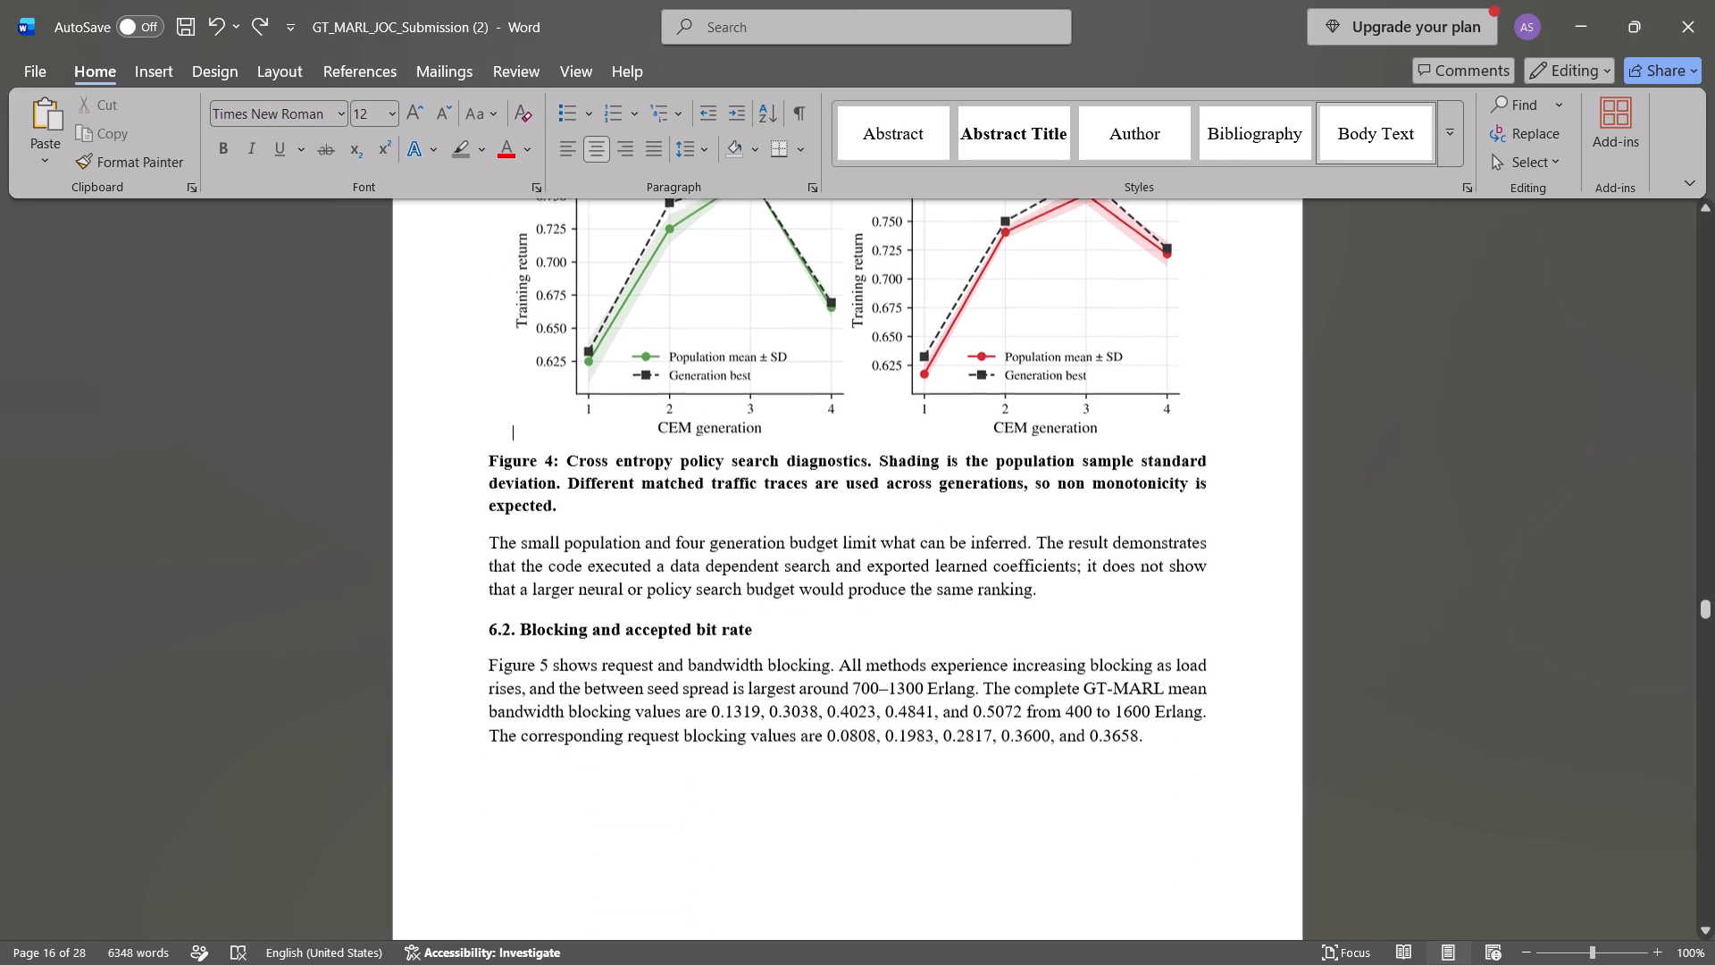
scroll(824, 616, "down", 8)
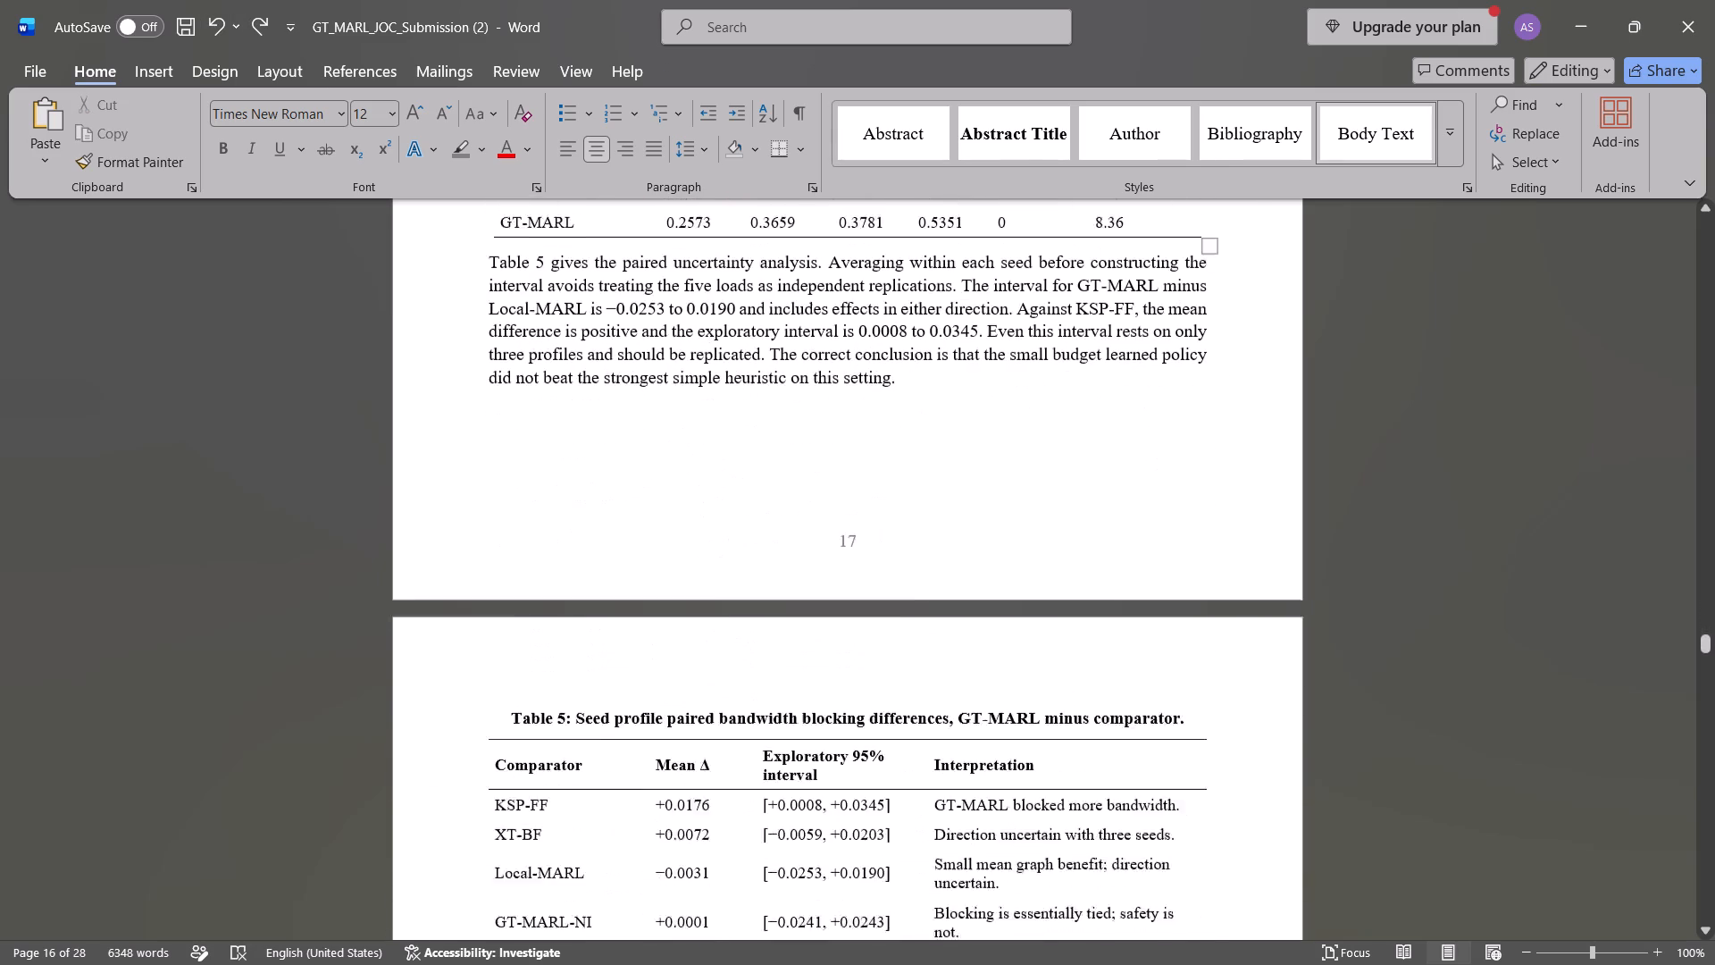
scroll(824, 616, "down", 3)
scroll(824, 616, "left", 1)
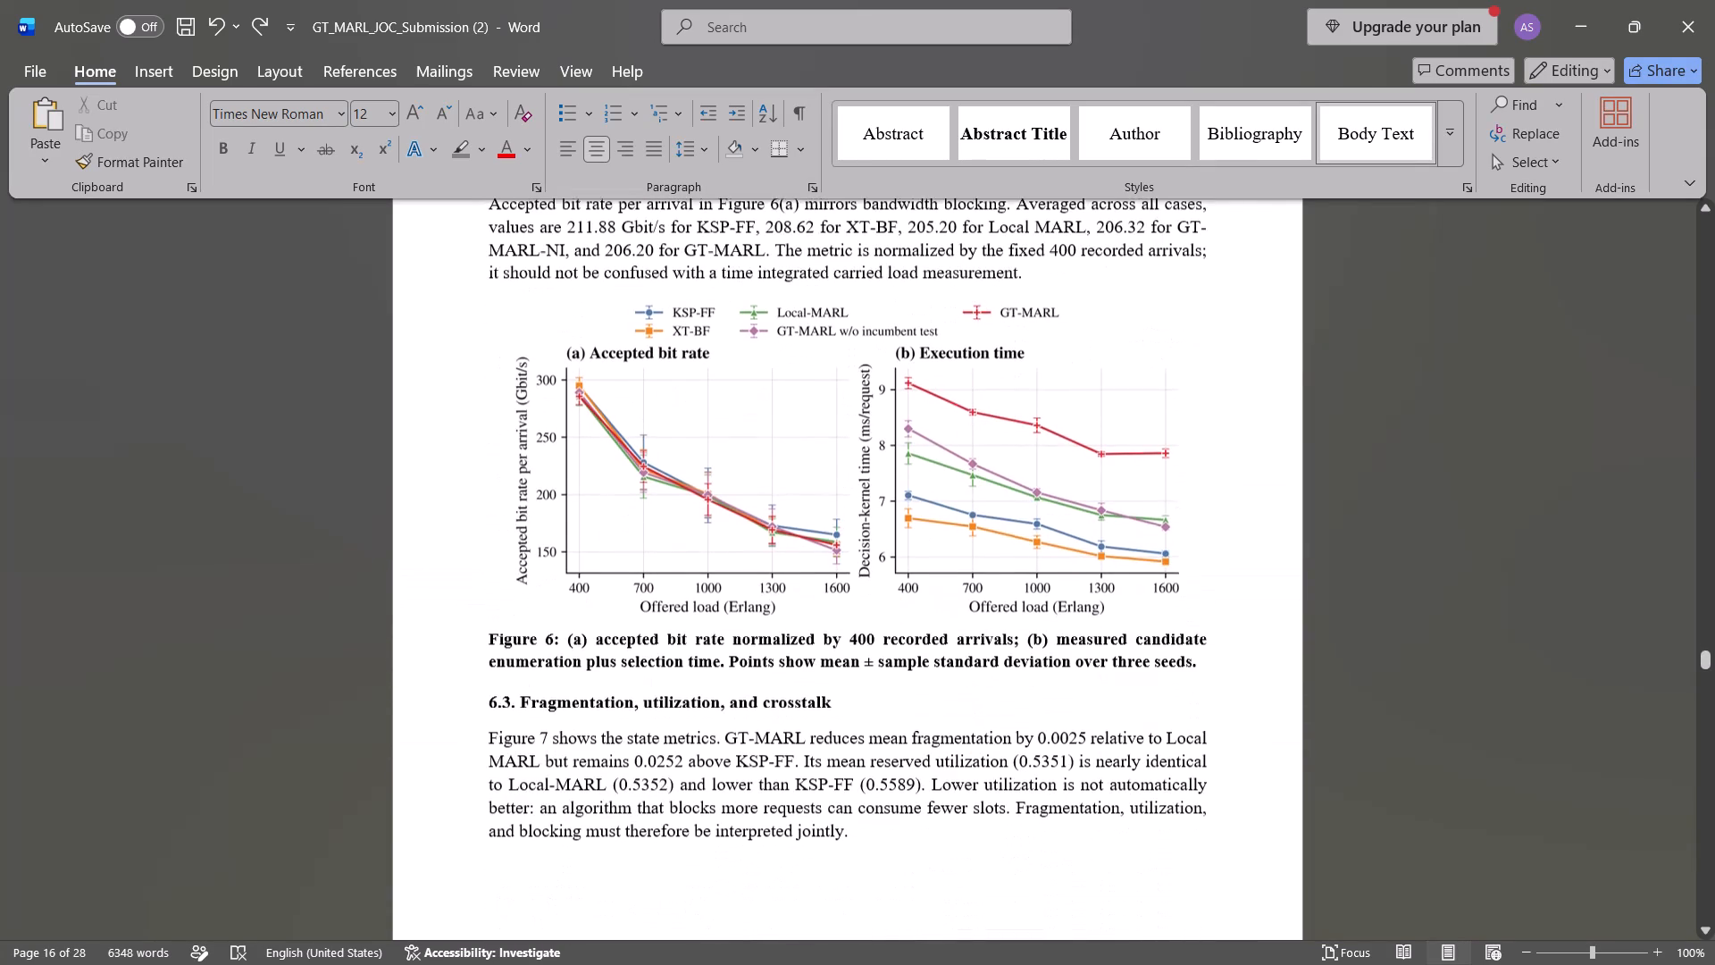
scroll(824, 616, "down", 3)
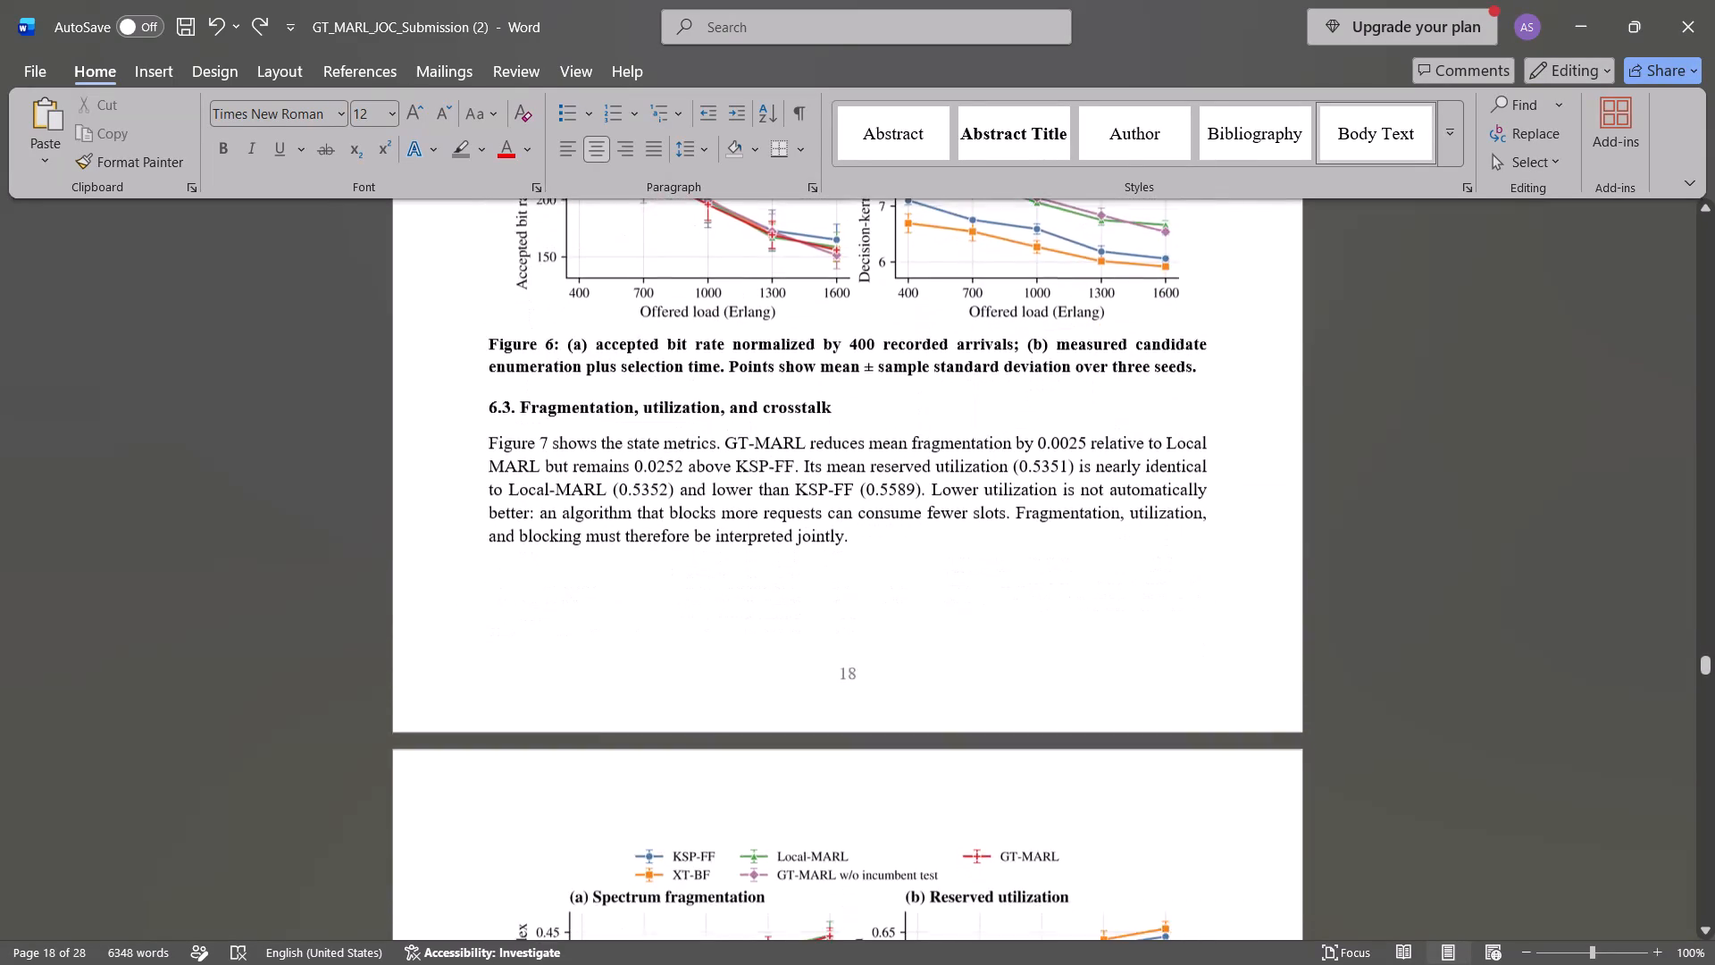
scroll(824, 616, "down", 5)
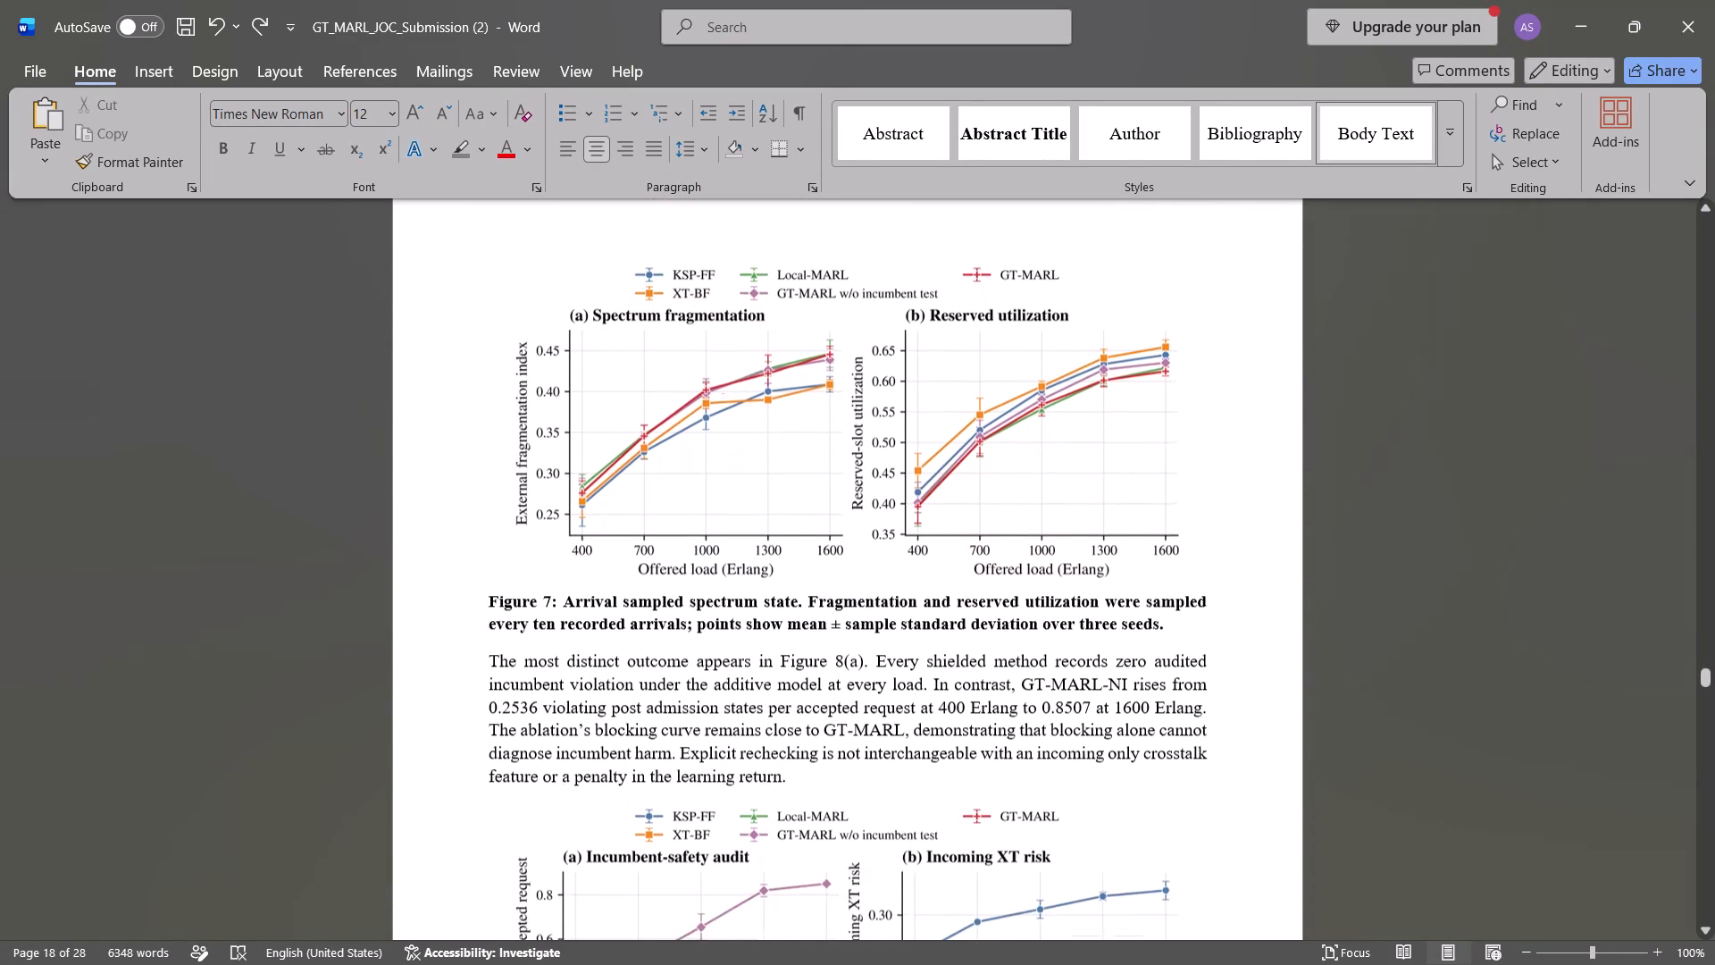
scroll(824, 616, "down", 7)
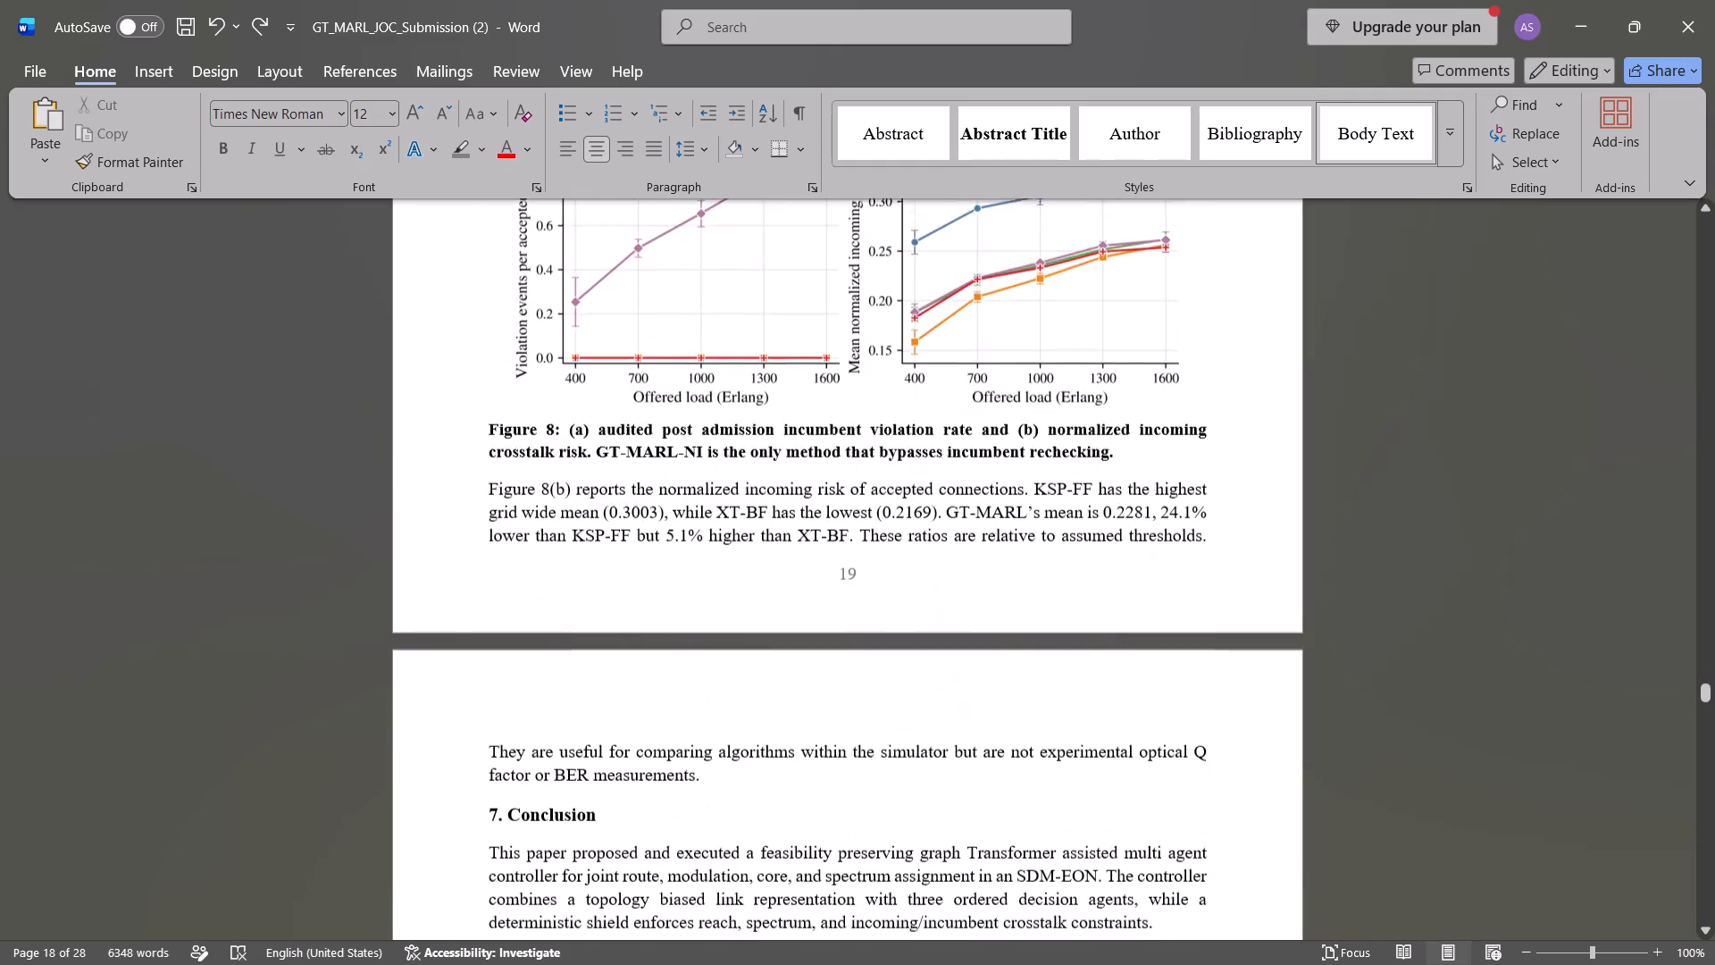
scroll(824, 616, "down", 7)
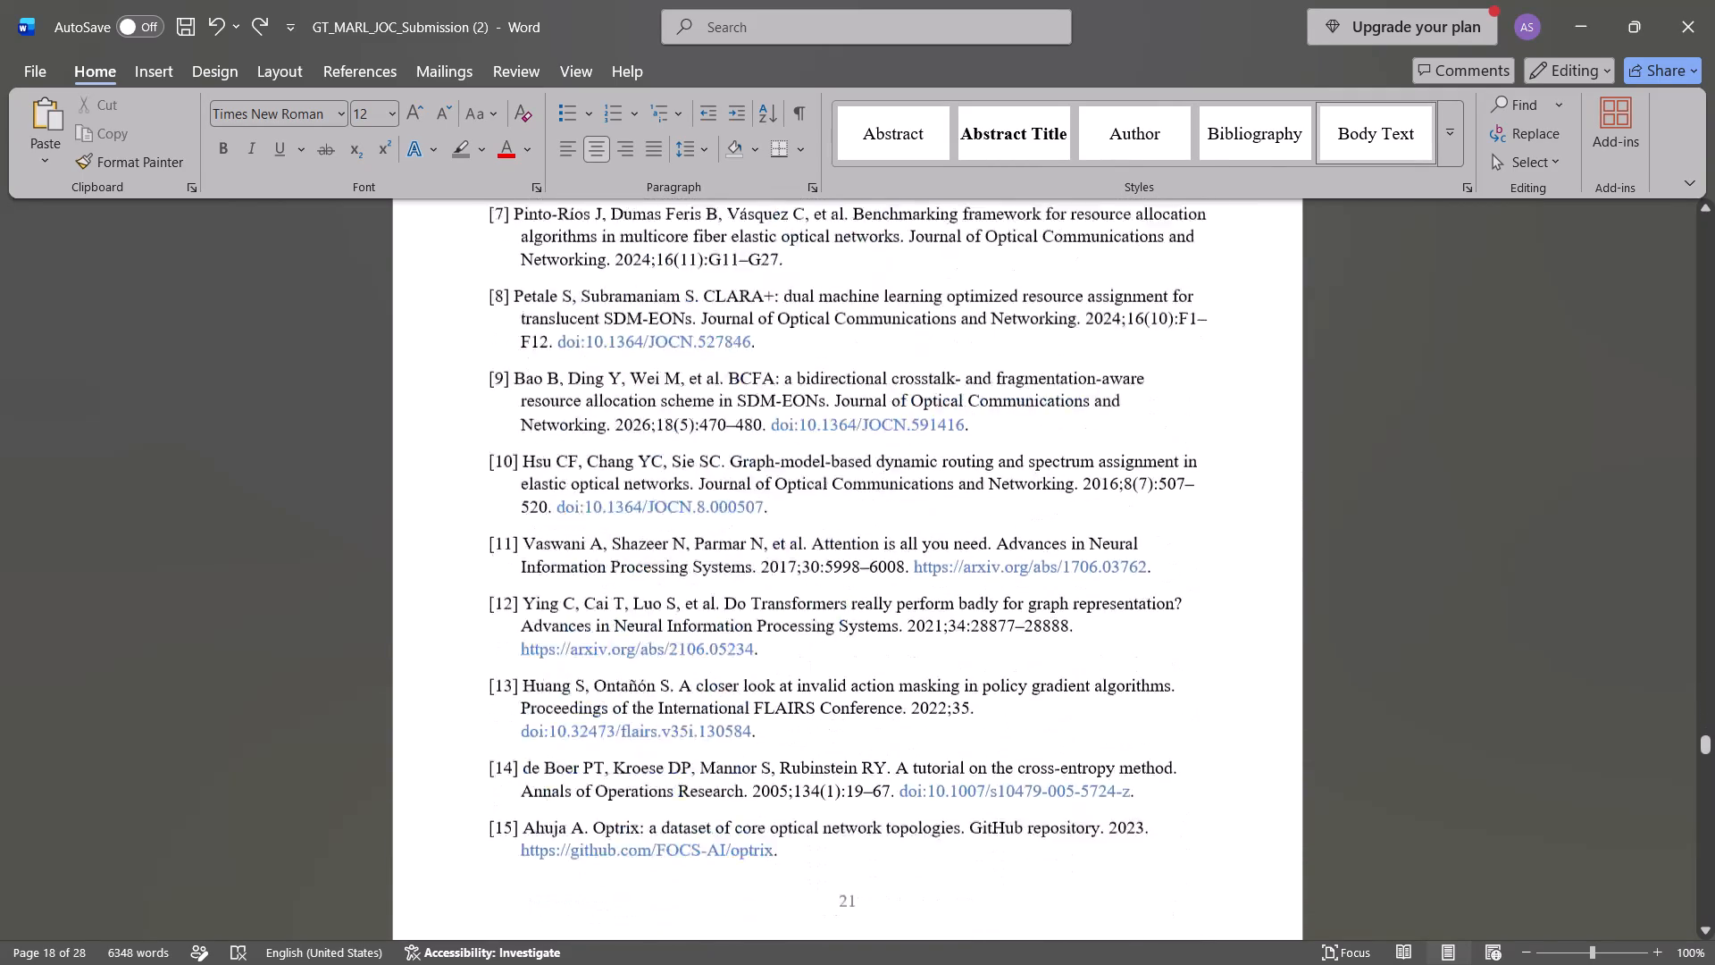
scroll(824, 616, "down", 2)
scroll(824, 616, "up", 1)
scroll(824, 616, "down", 1)
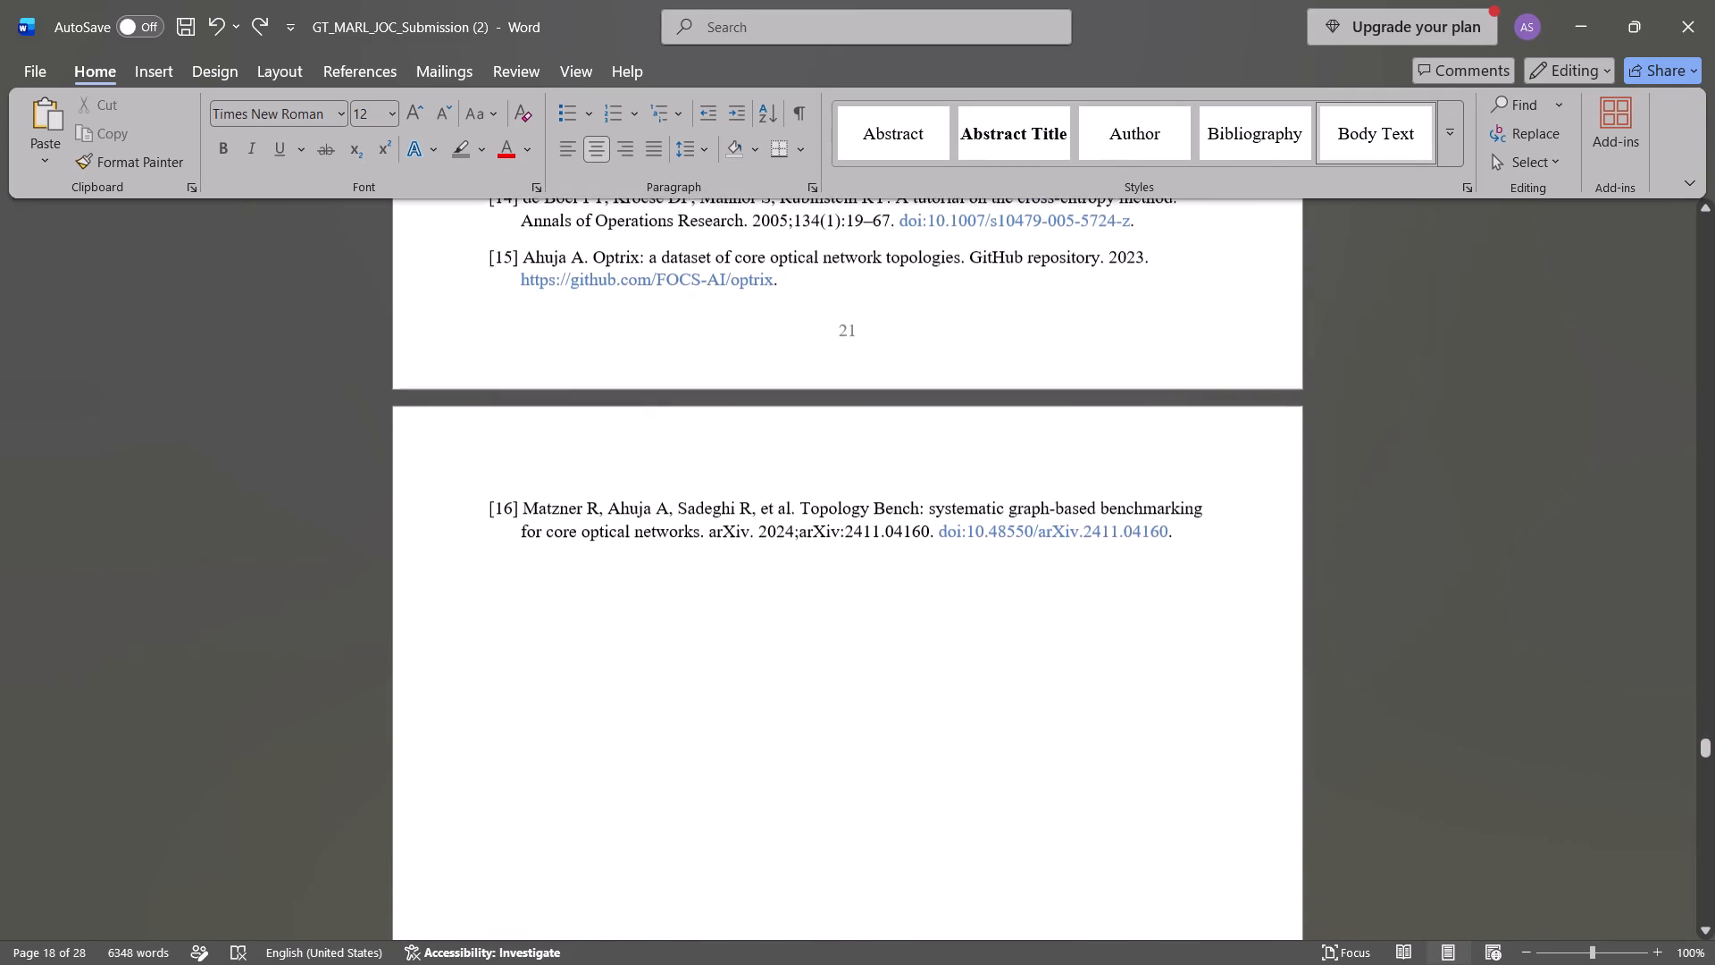
scroll(824, 616, "down", 1)
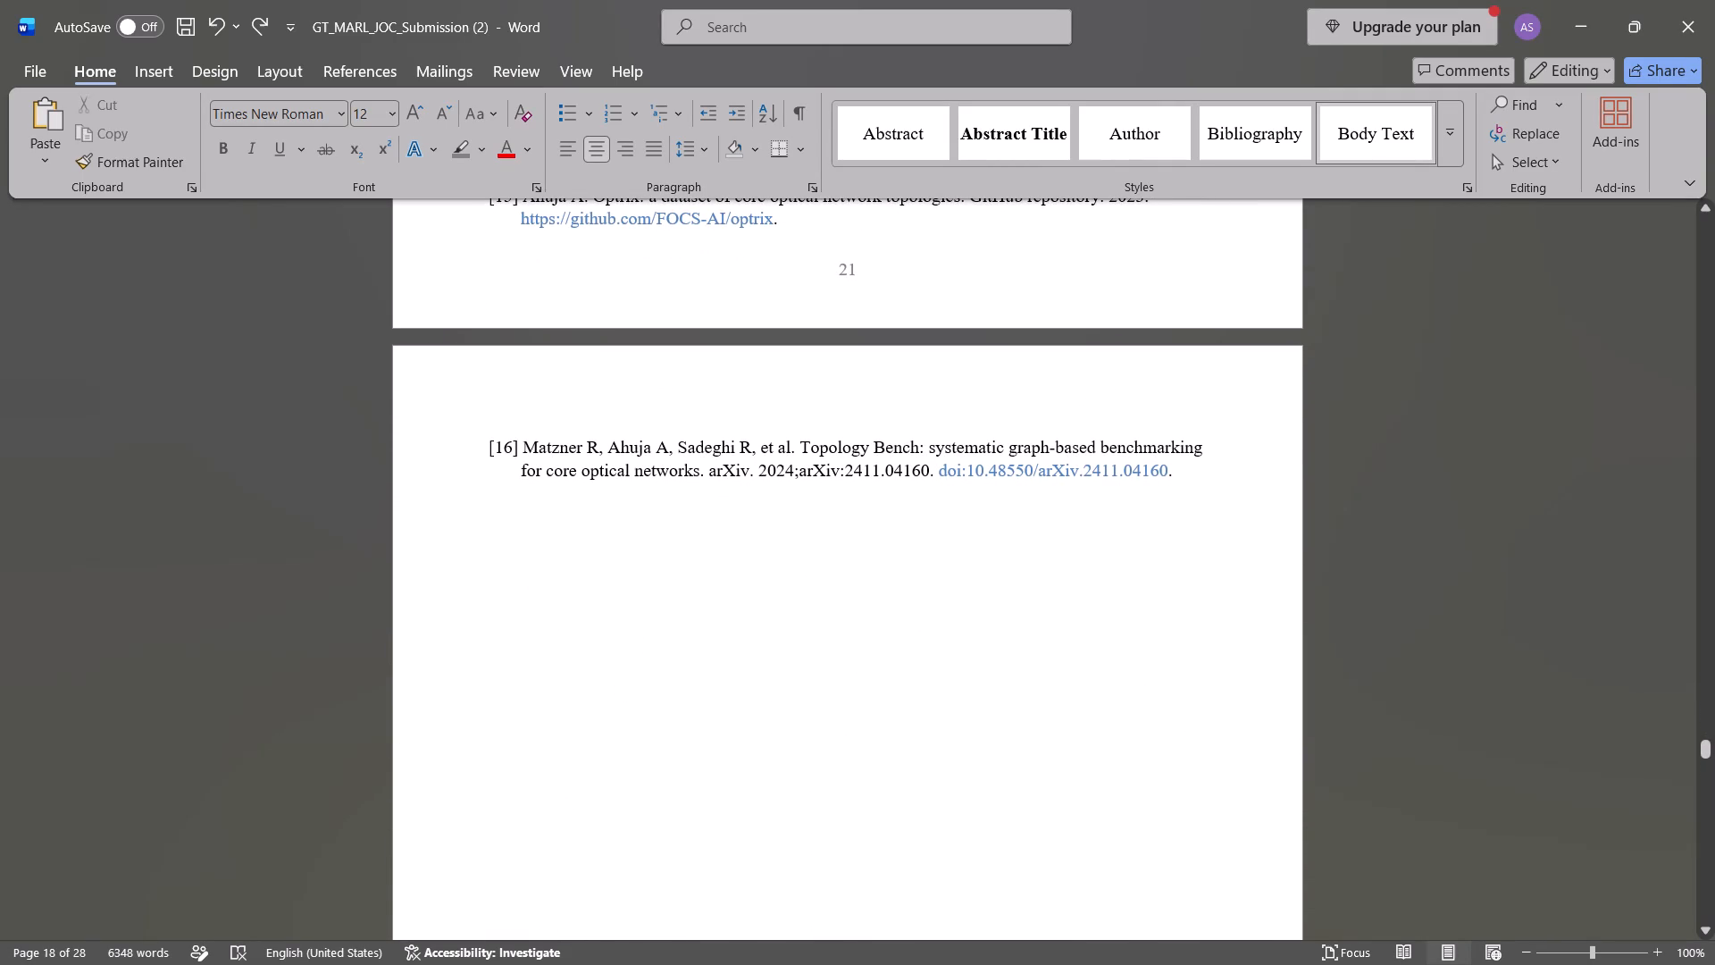
Review the title, abstract and keywords on the manuscript's first page.
scroll(824, 616, "up", 11)
scroll(824, 616, "up", 20)
scroll(824, 616, "up", 20)
scroll(824, 616, "up", 20)
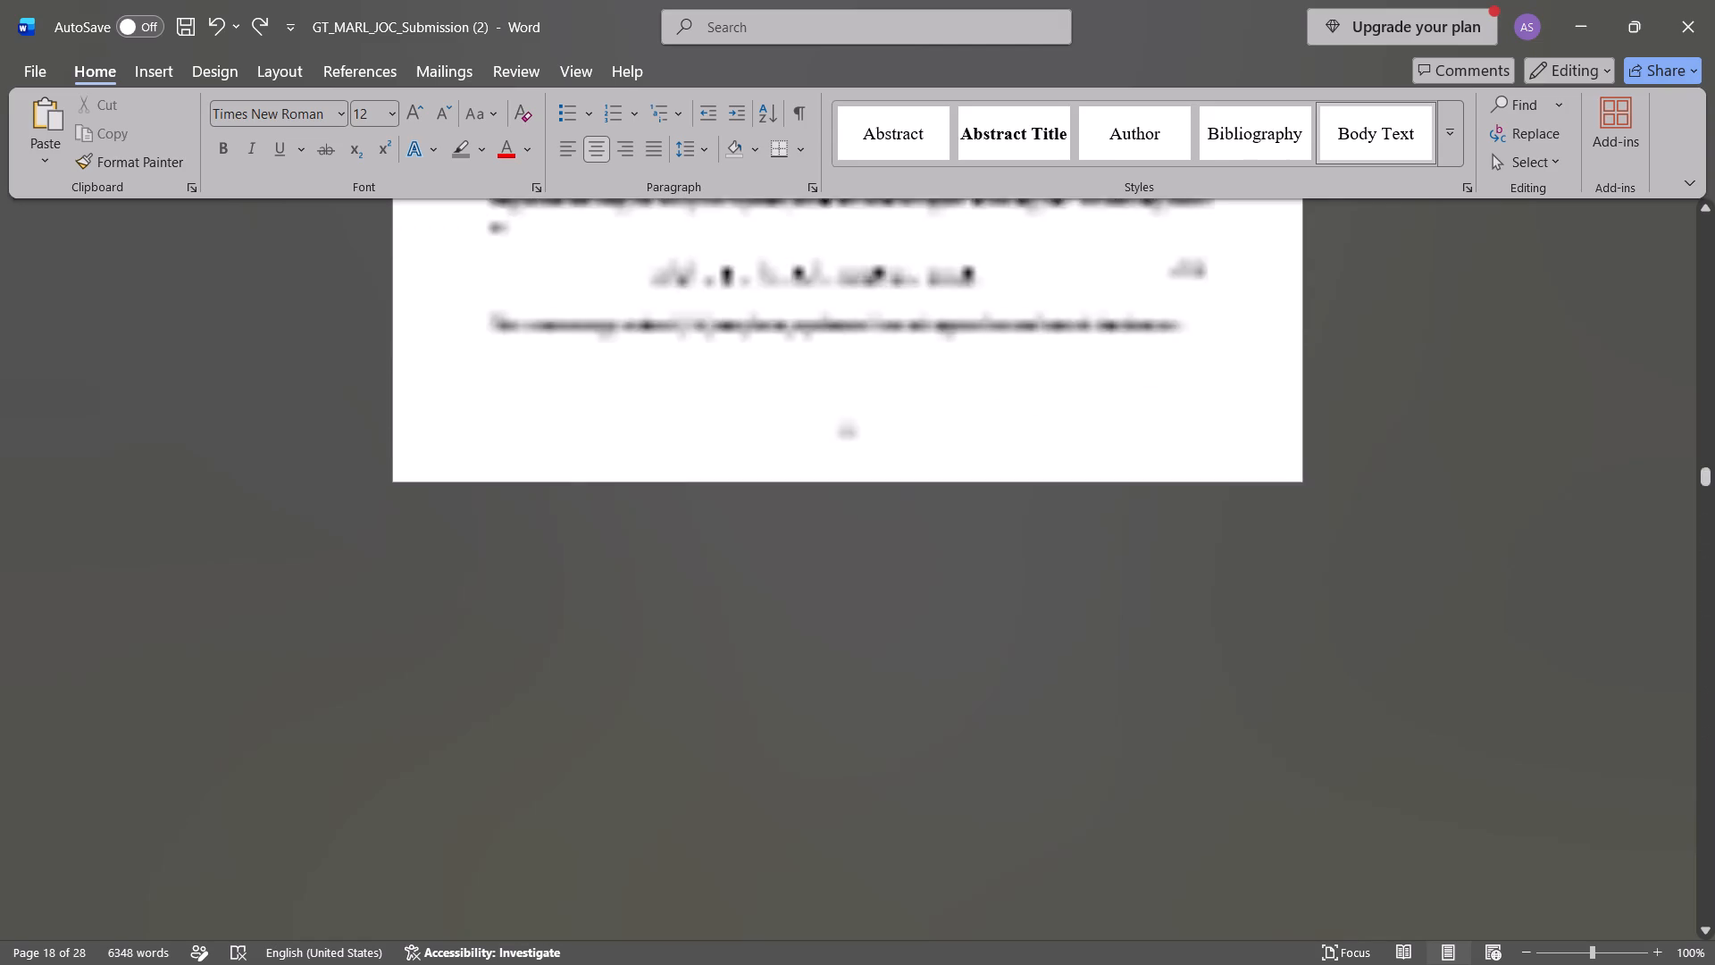
scroll(824, 616, "up", 20)
scroll(824, 616, "up", 20)
scroll(824, 616, "up", 16)
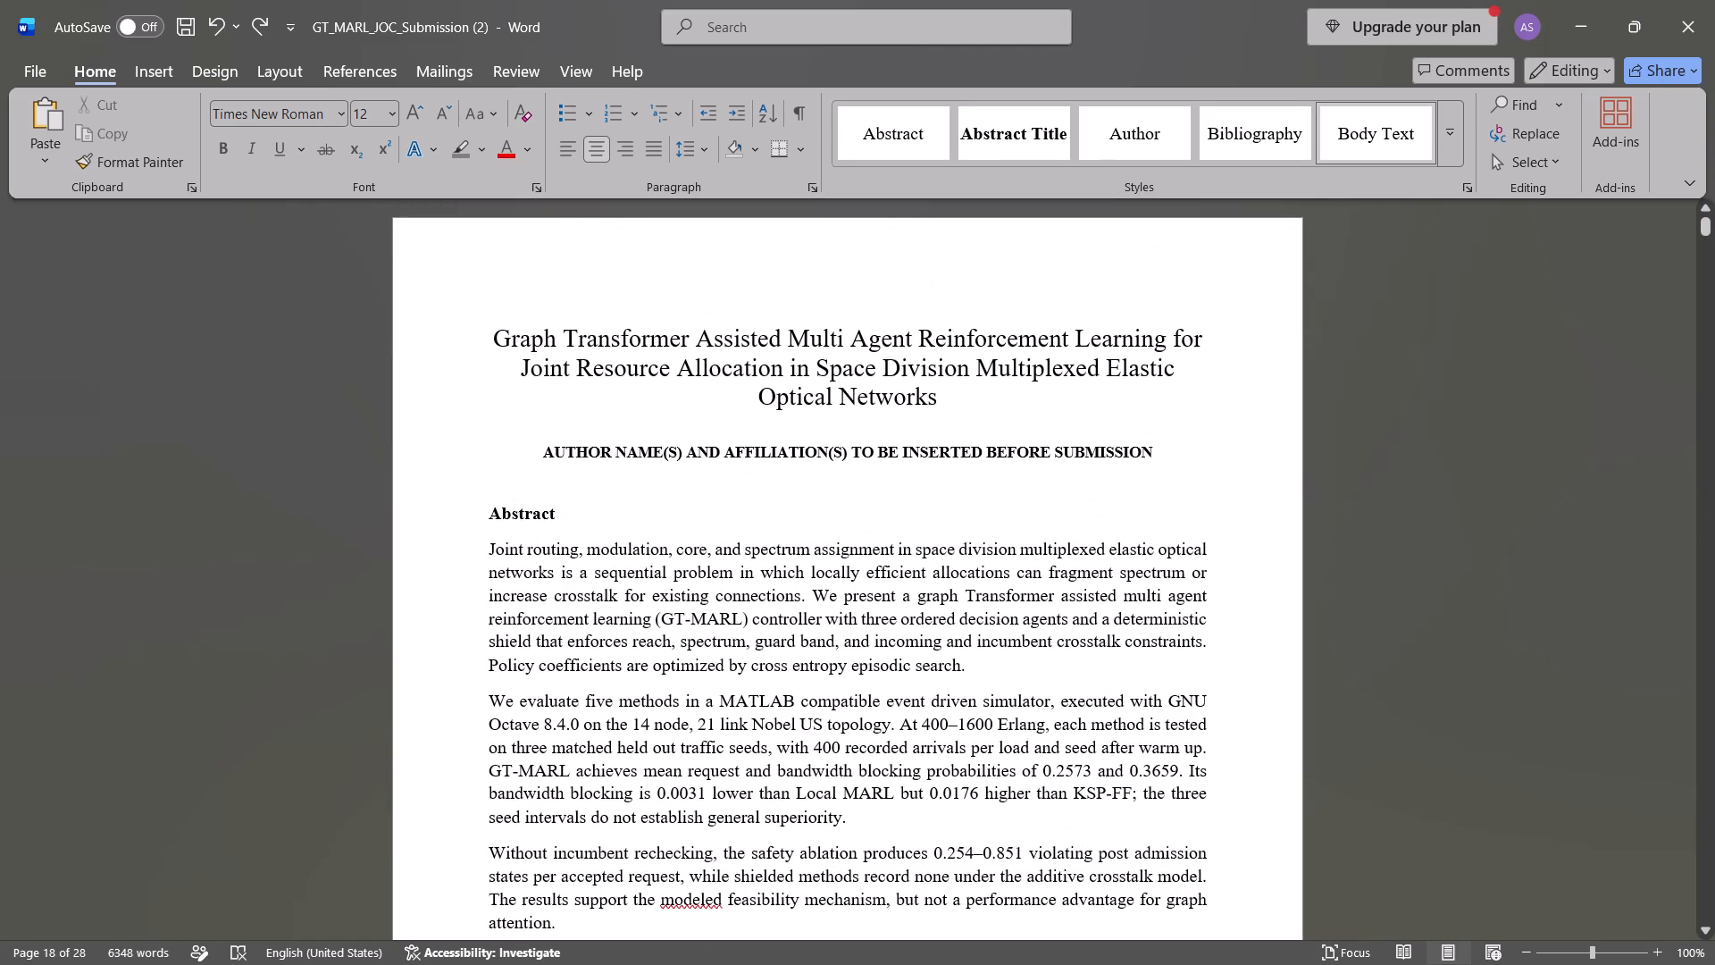
scroll(824, 616, "down", 1)
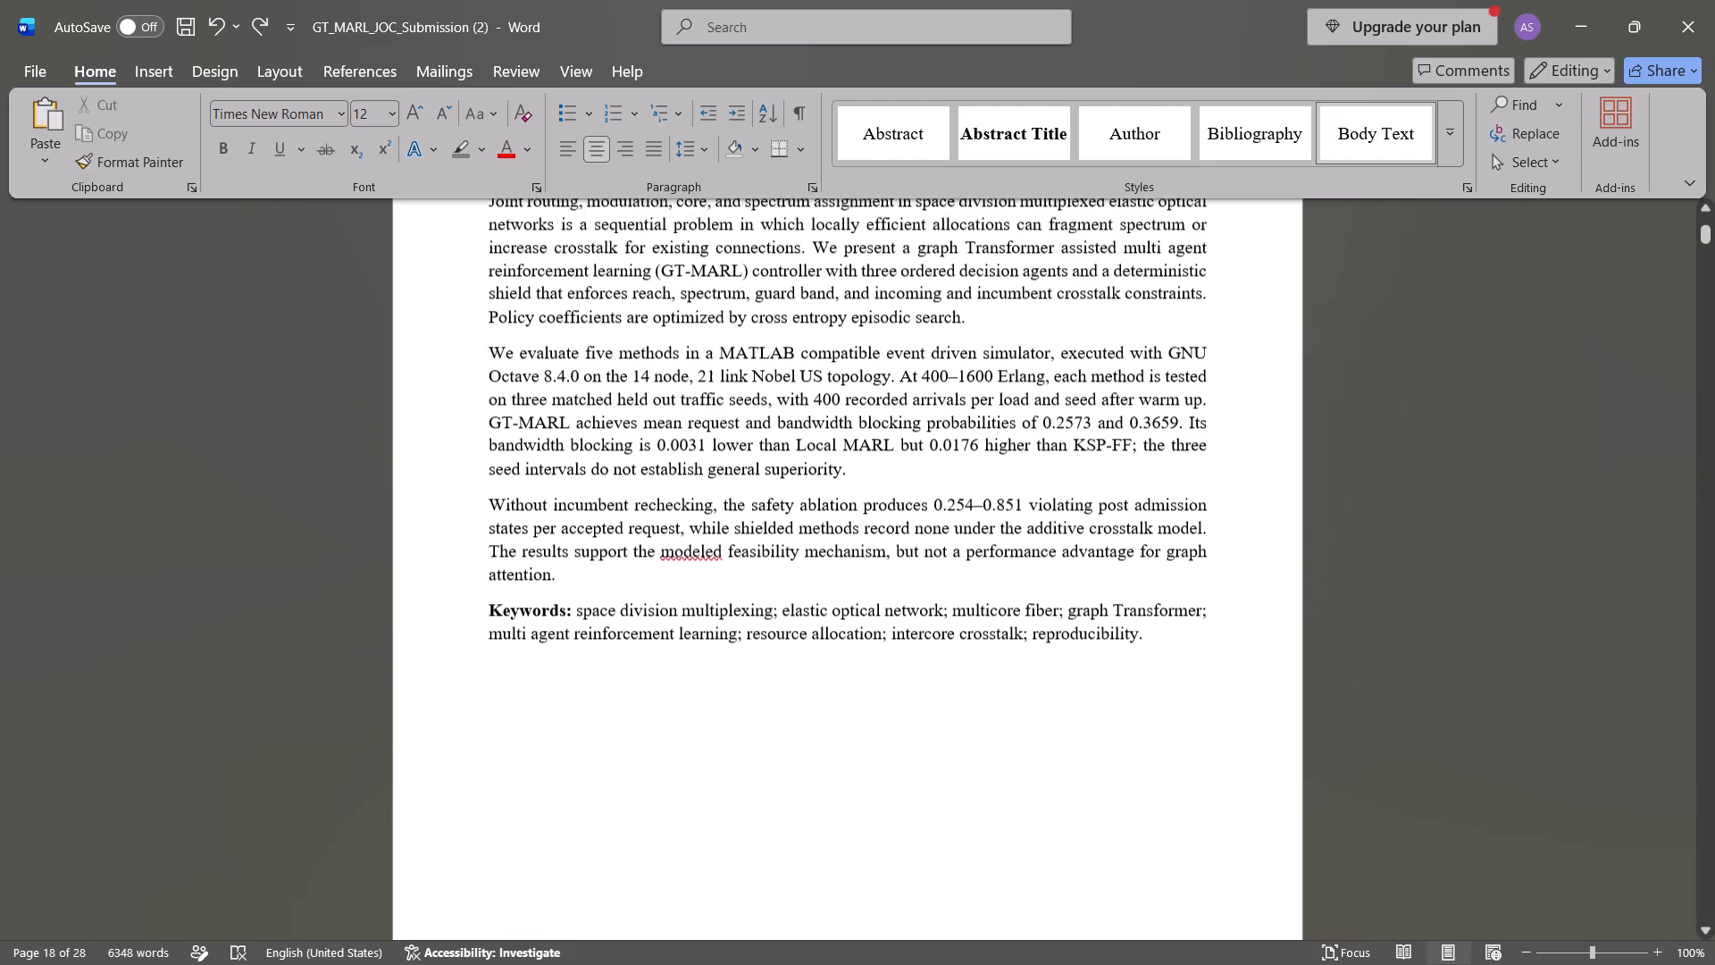
scroll(824, 616, "down", 1)
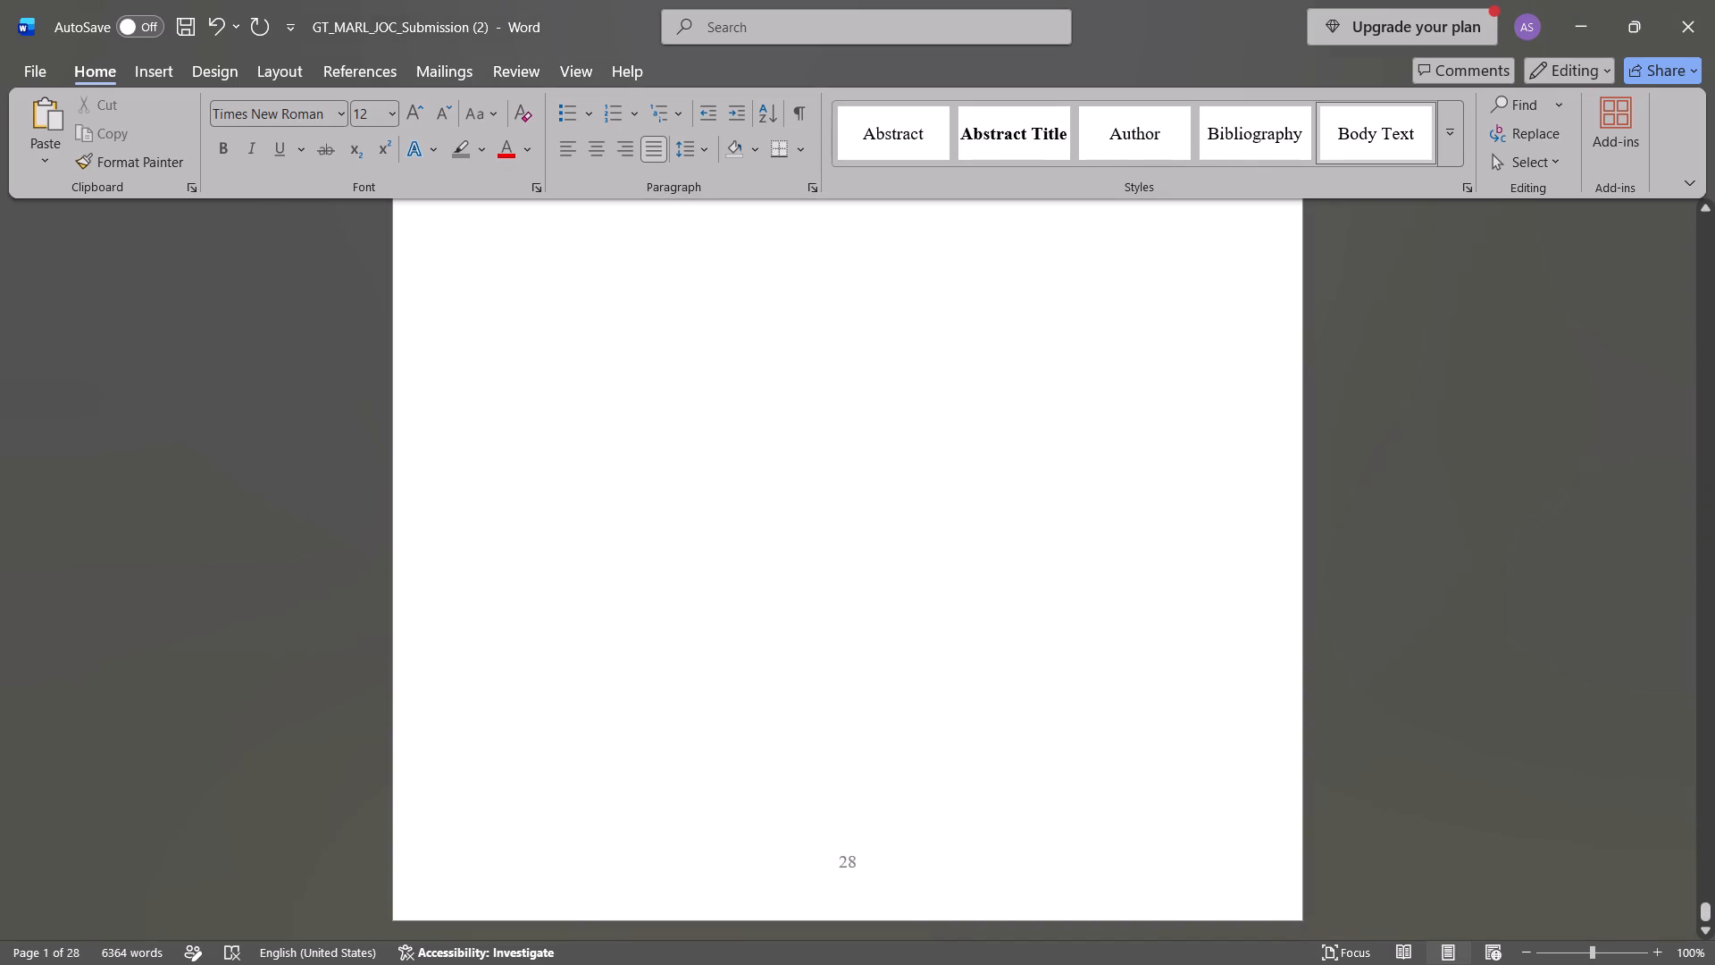
scroll(1050, 607, "up", 7)
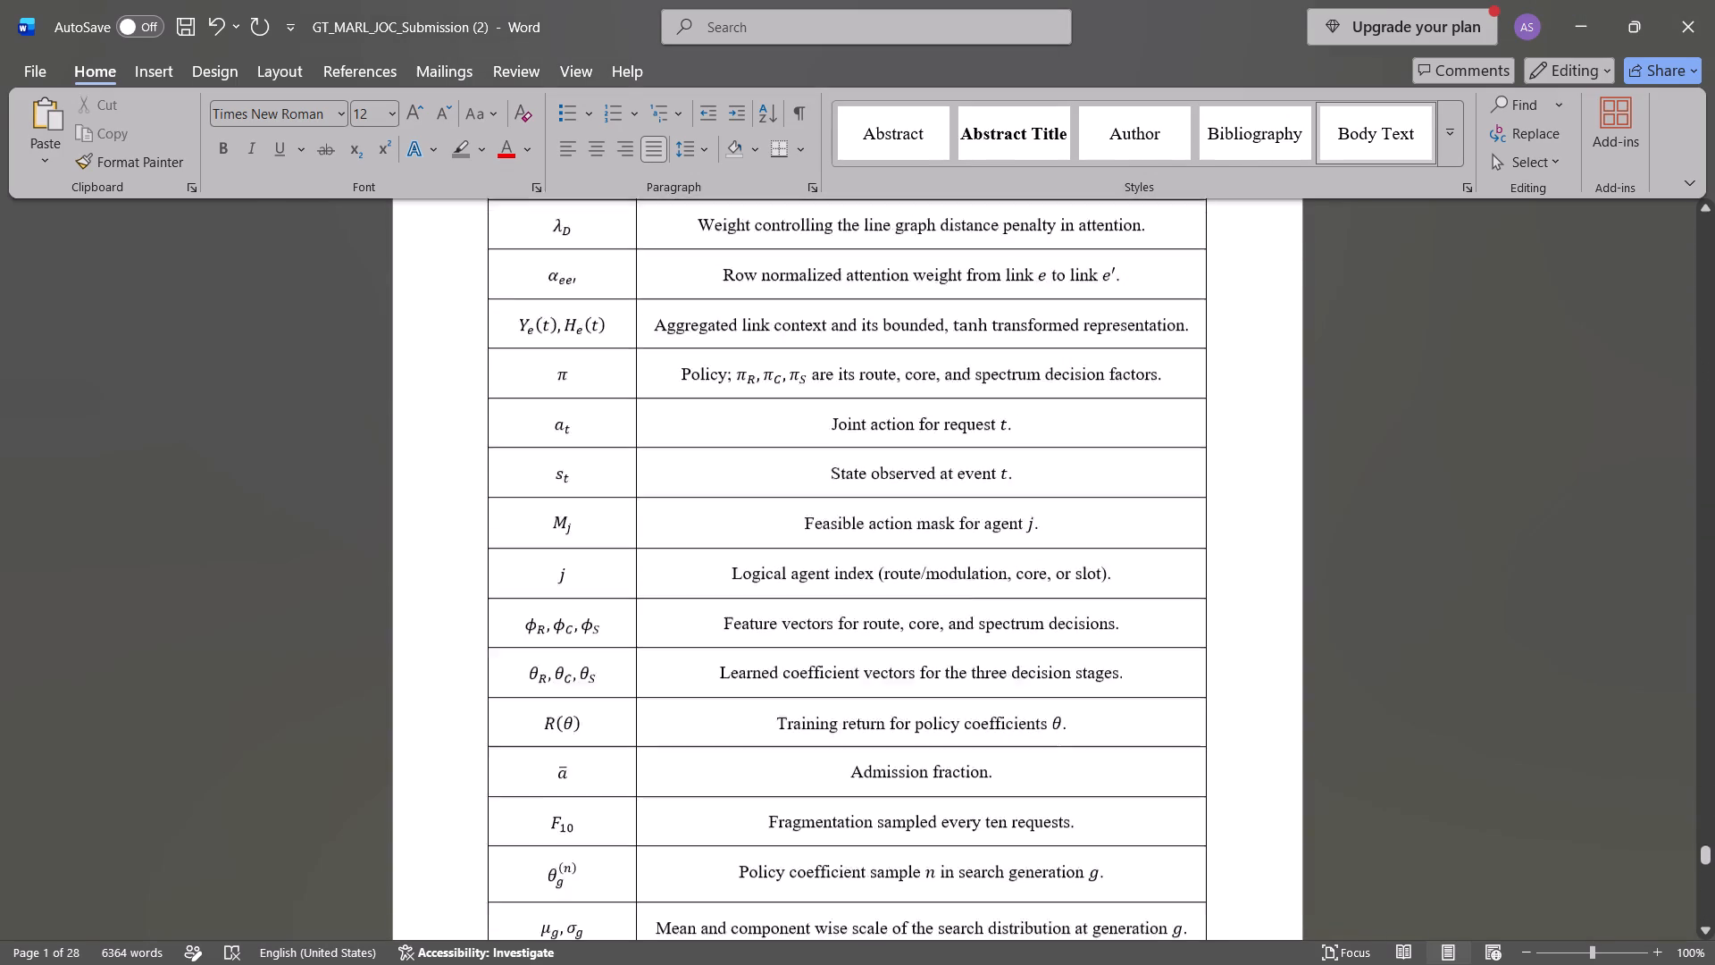
scroll(1050, 607, "up", 9)
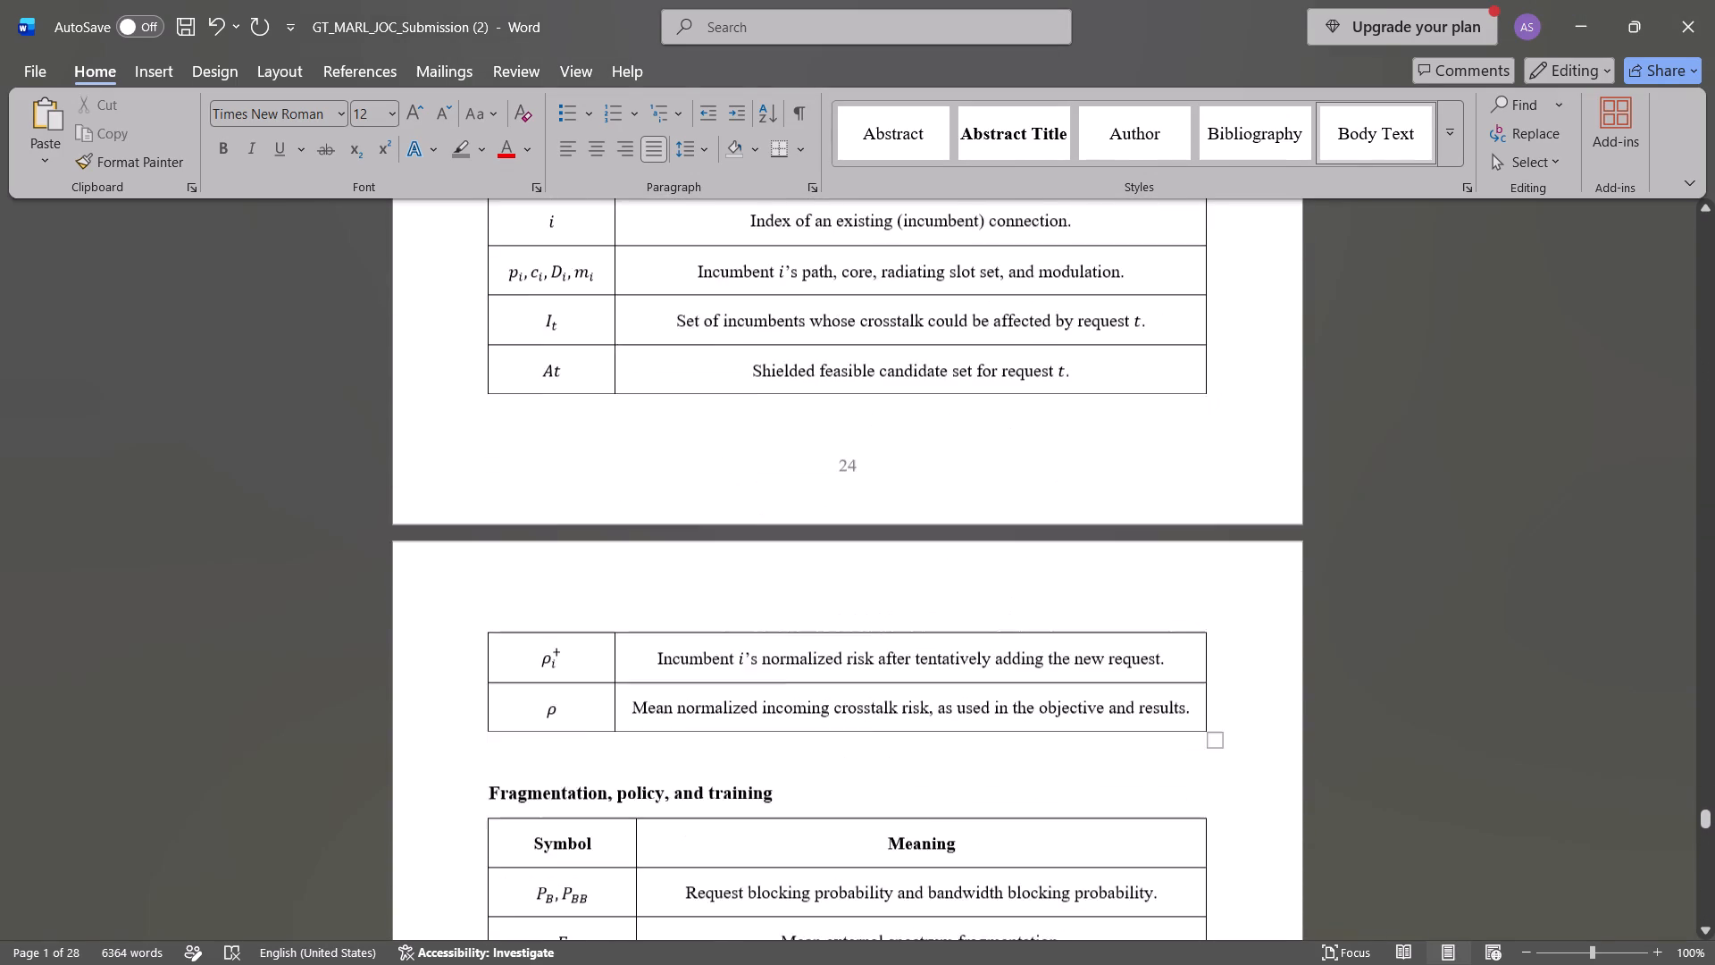
scroll(1050, 607, "up", 4)
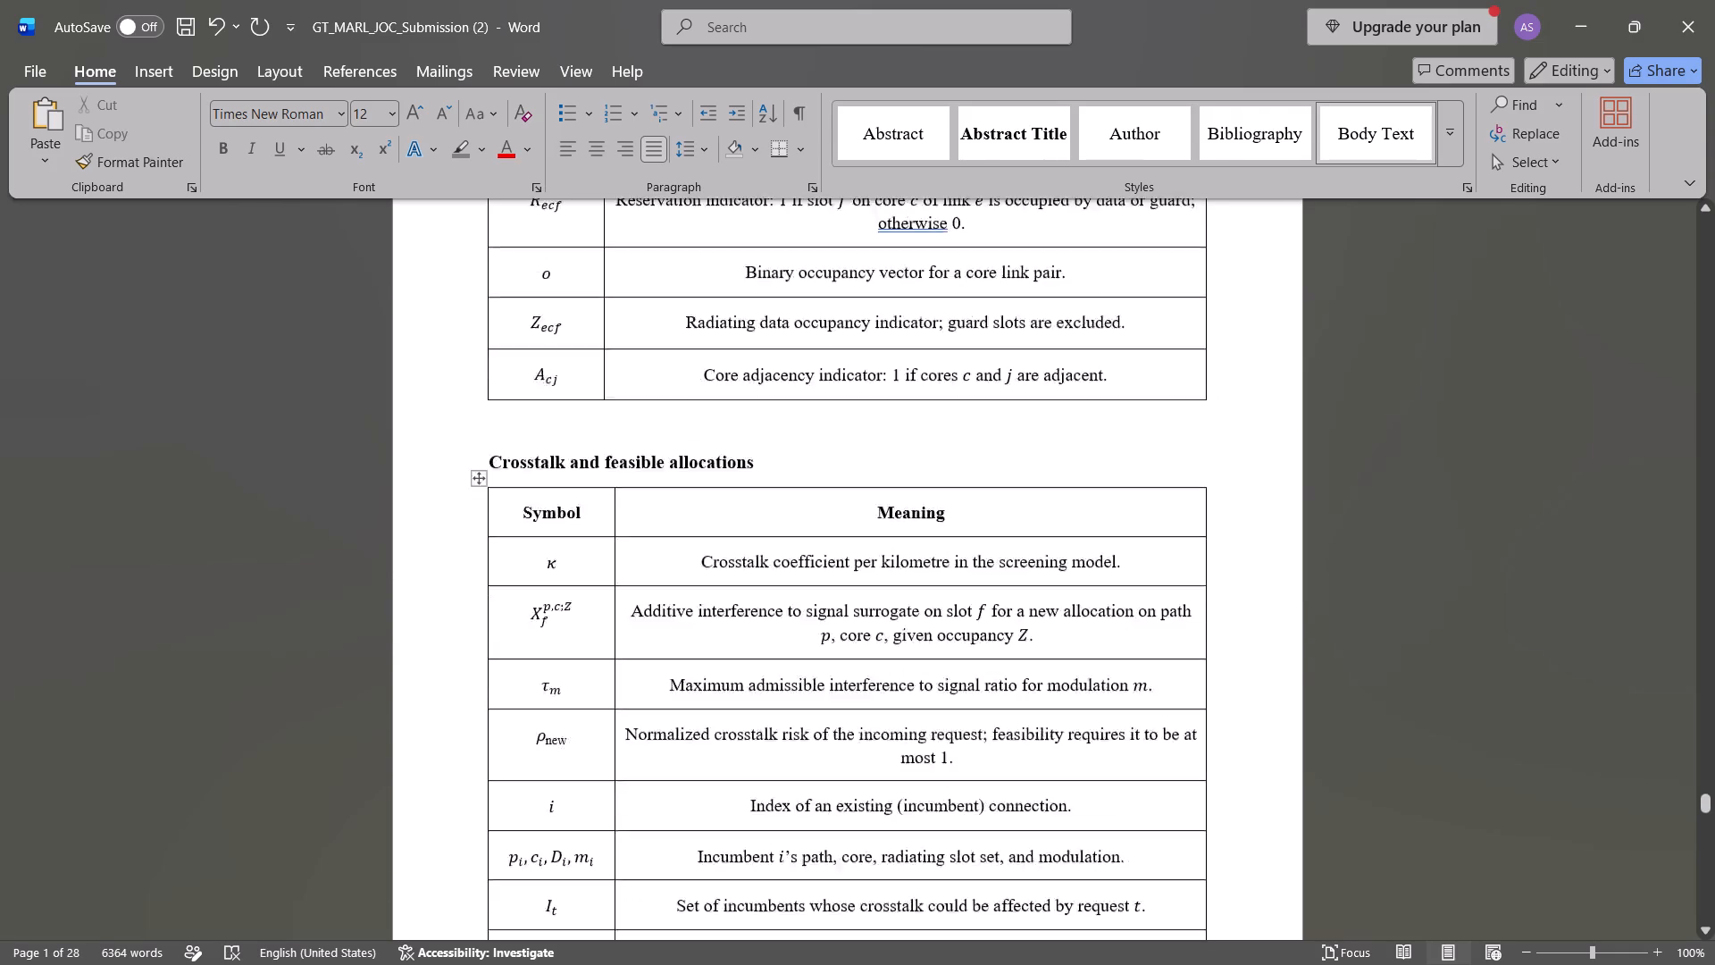
scroll(1050, 607, "up", 7)
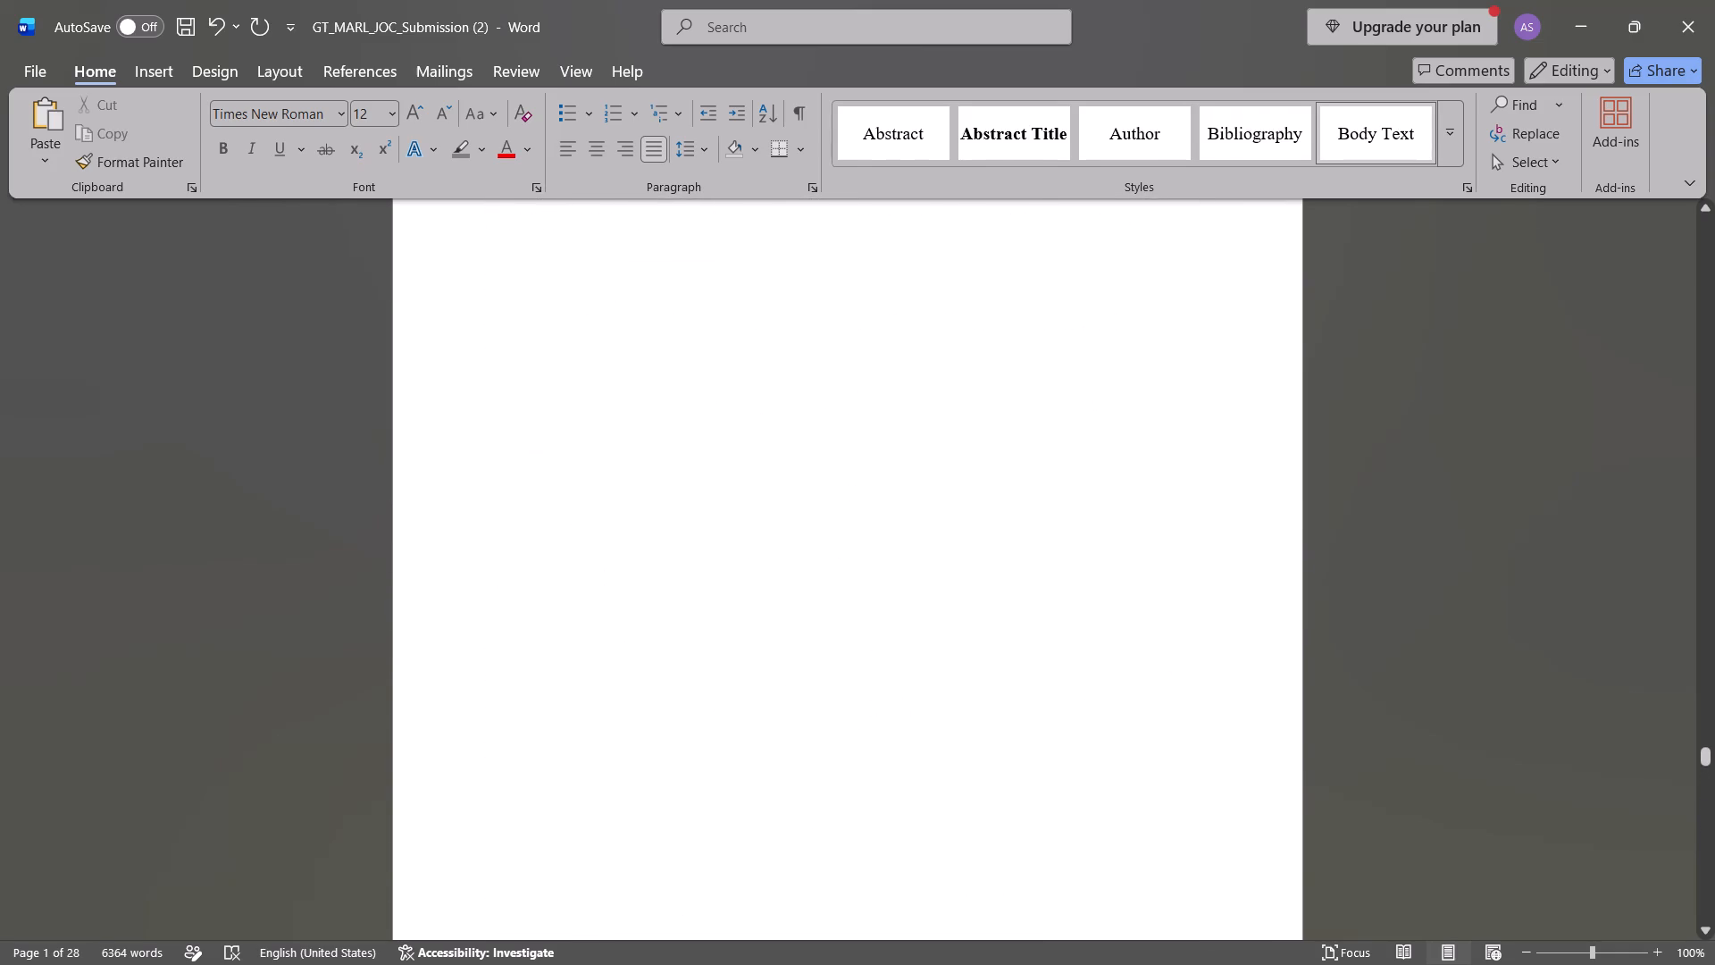
scroll(1050, 607, "up", 7)
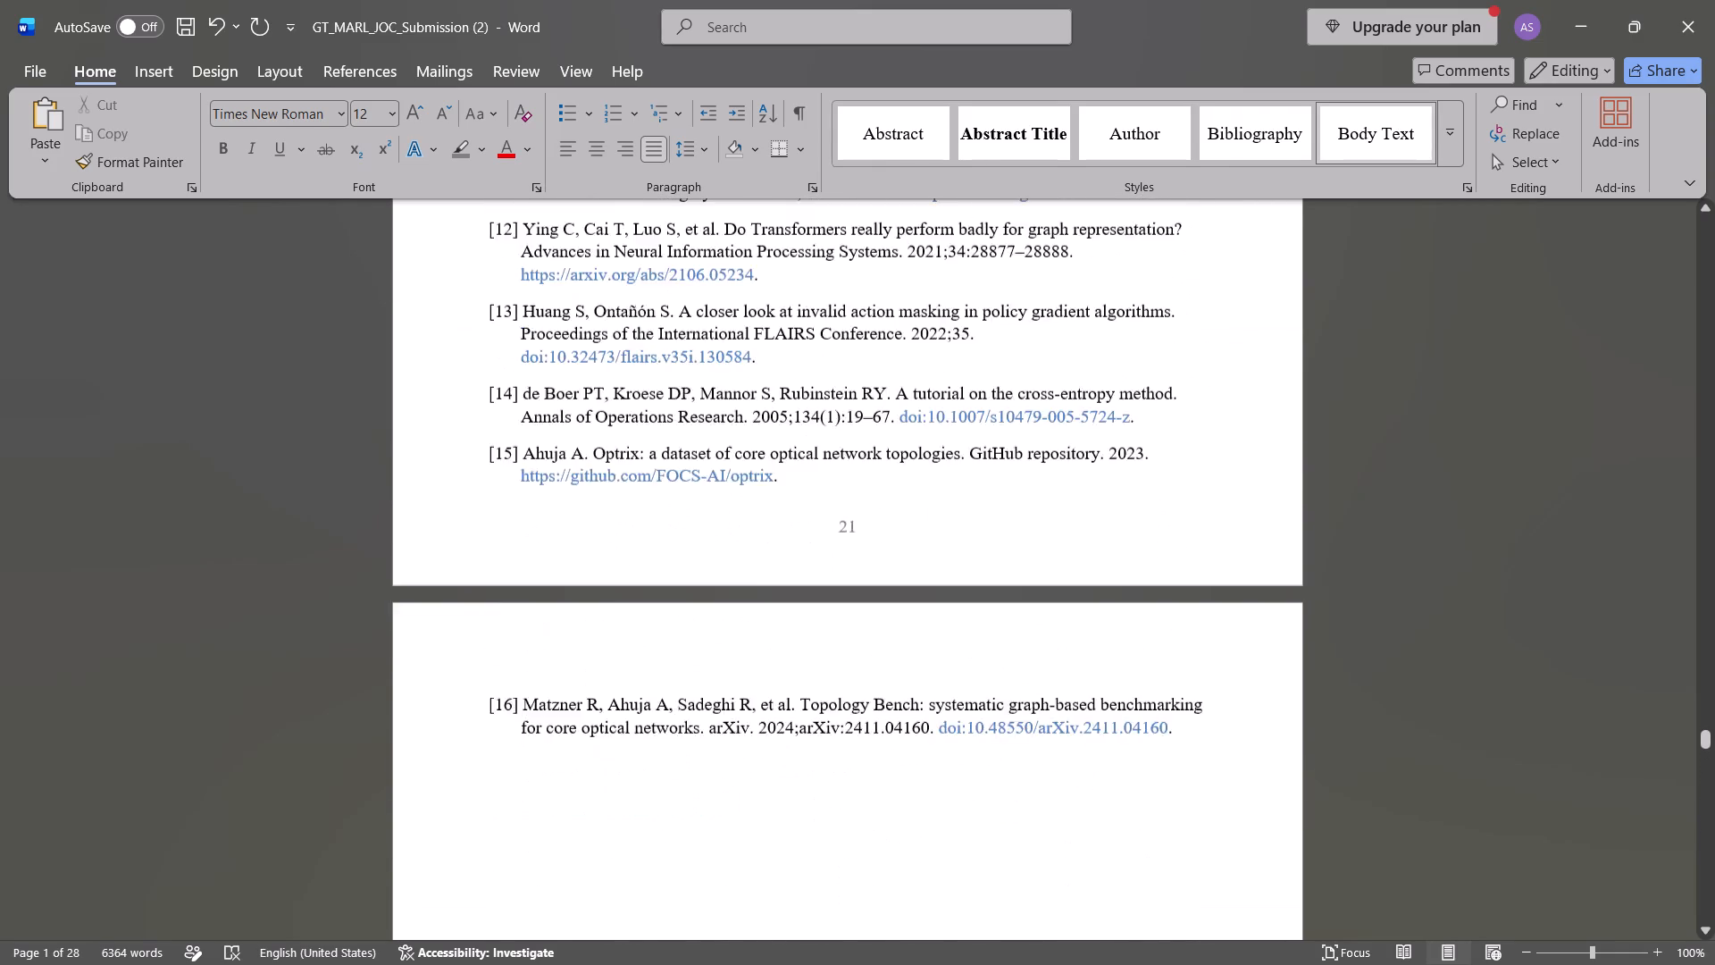
scroll(1050, 607, "up", 6)
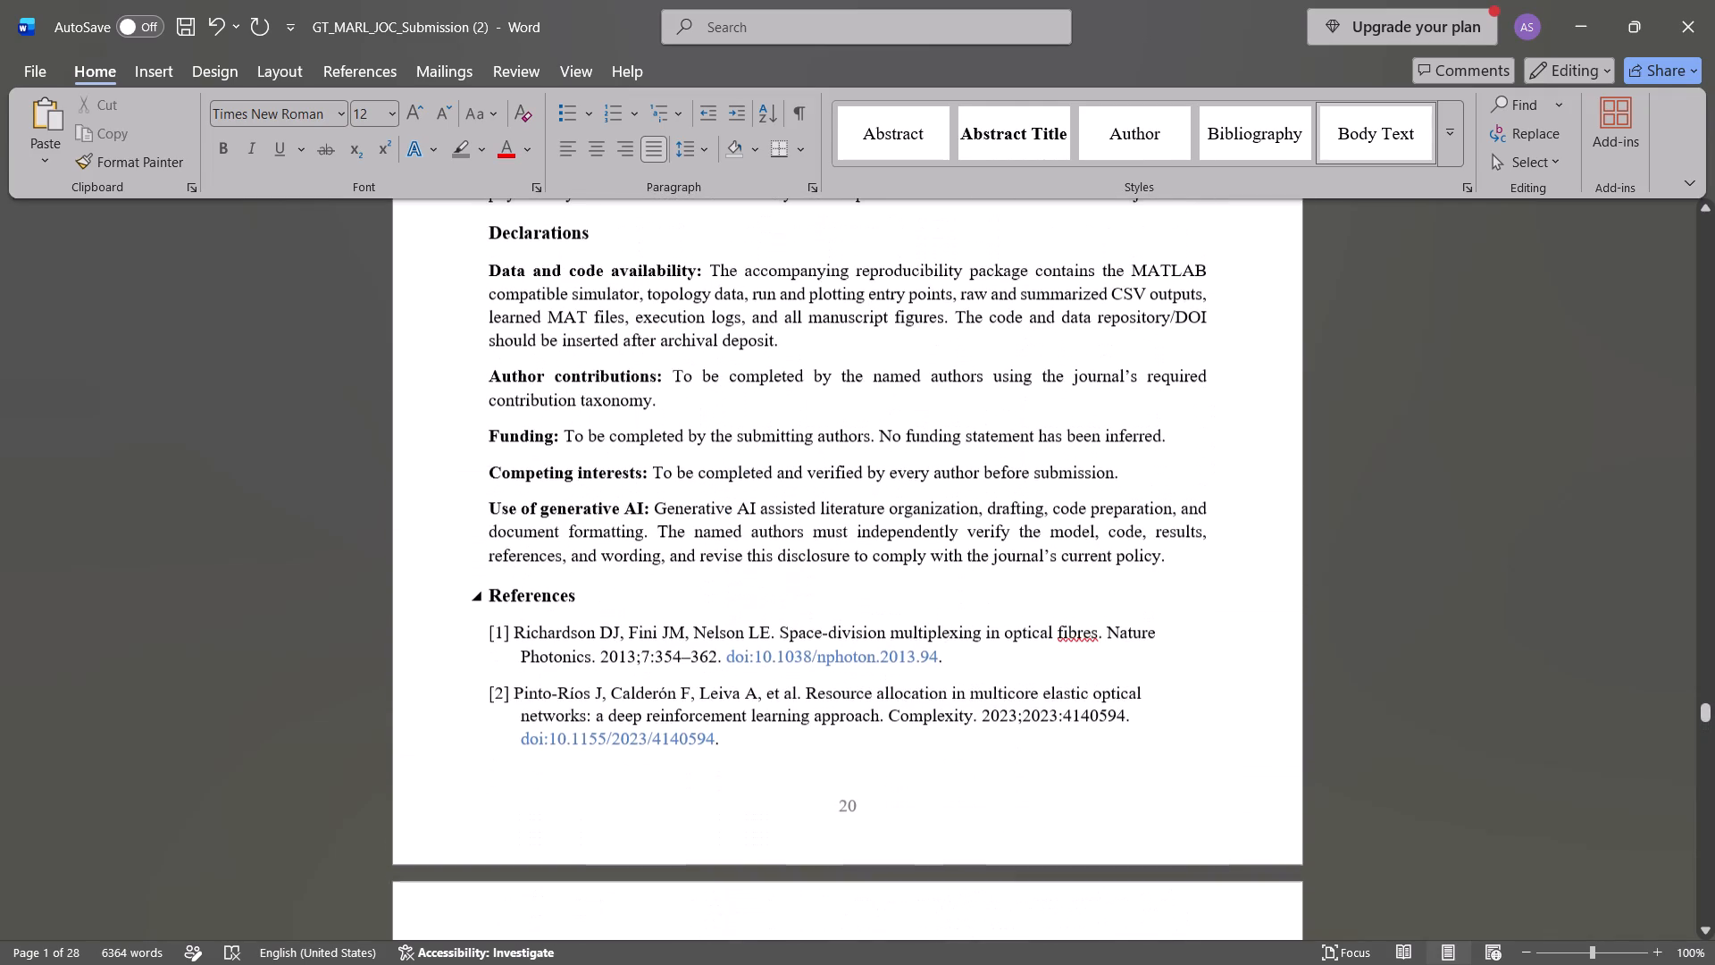
scroll(1050, 607, "up", 5)
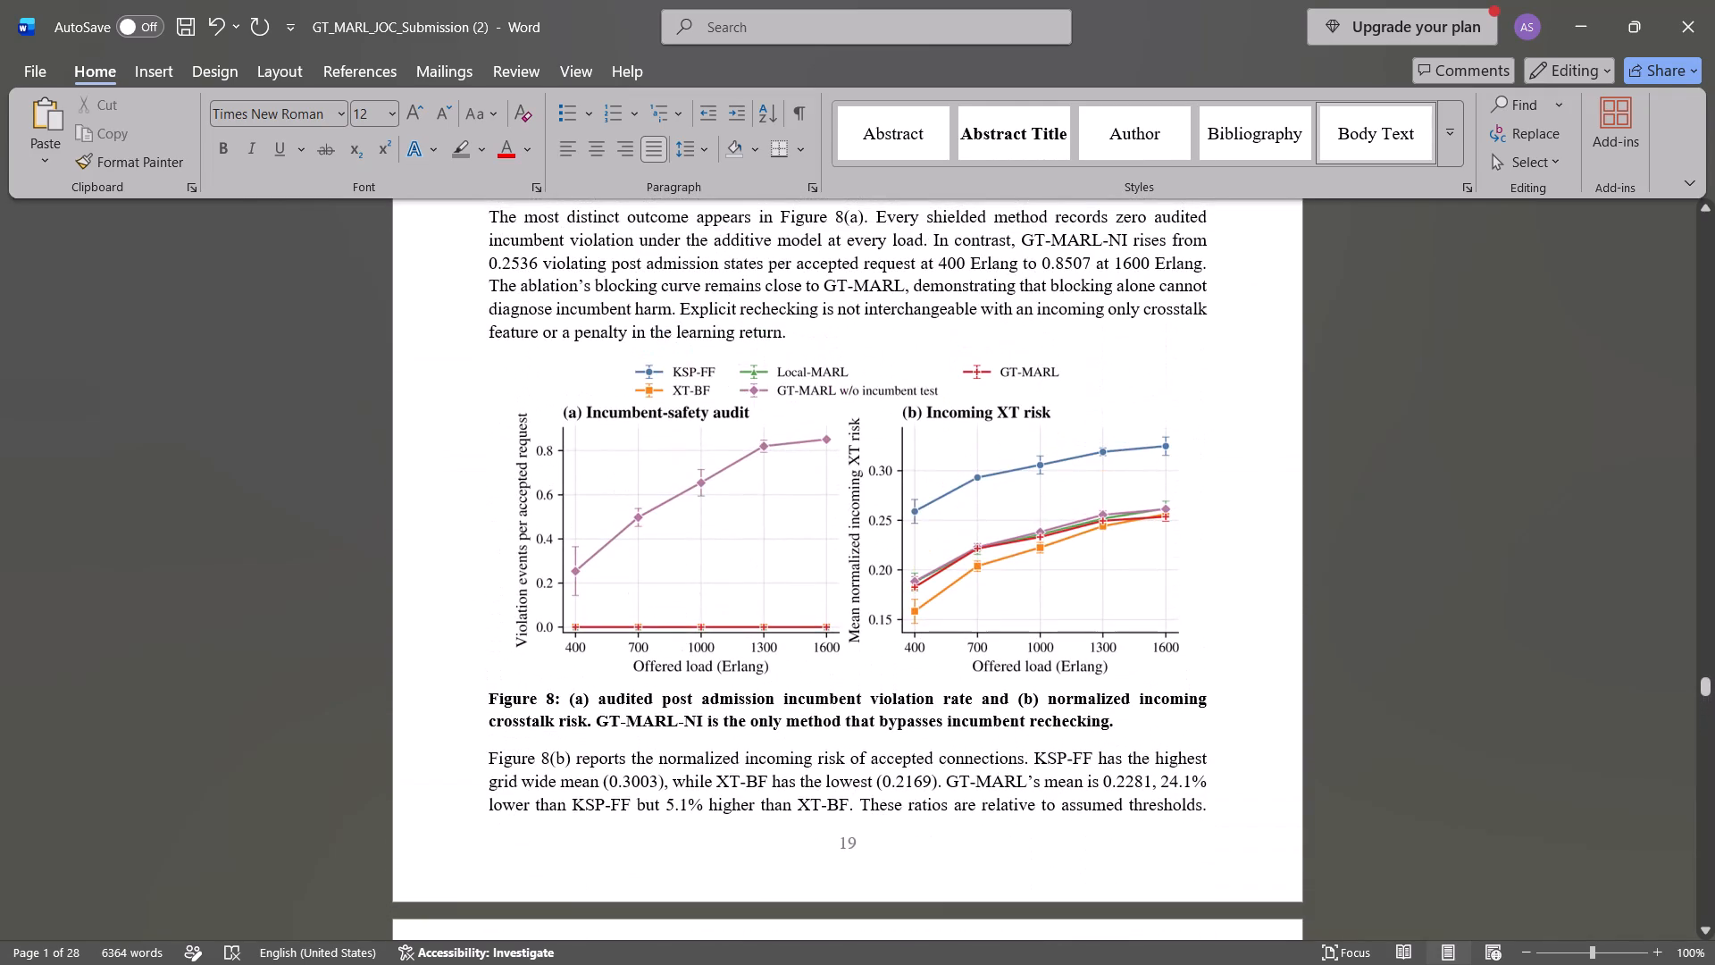
scroll(1050, 607, "up", 1)
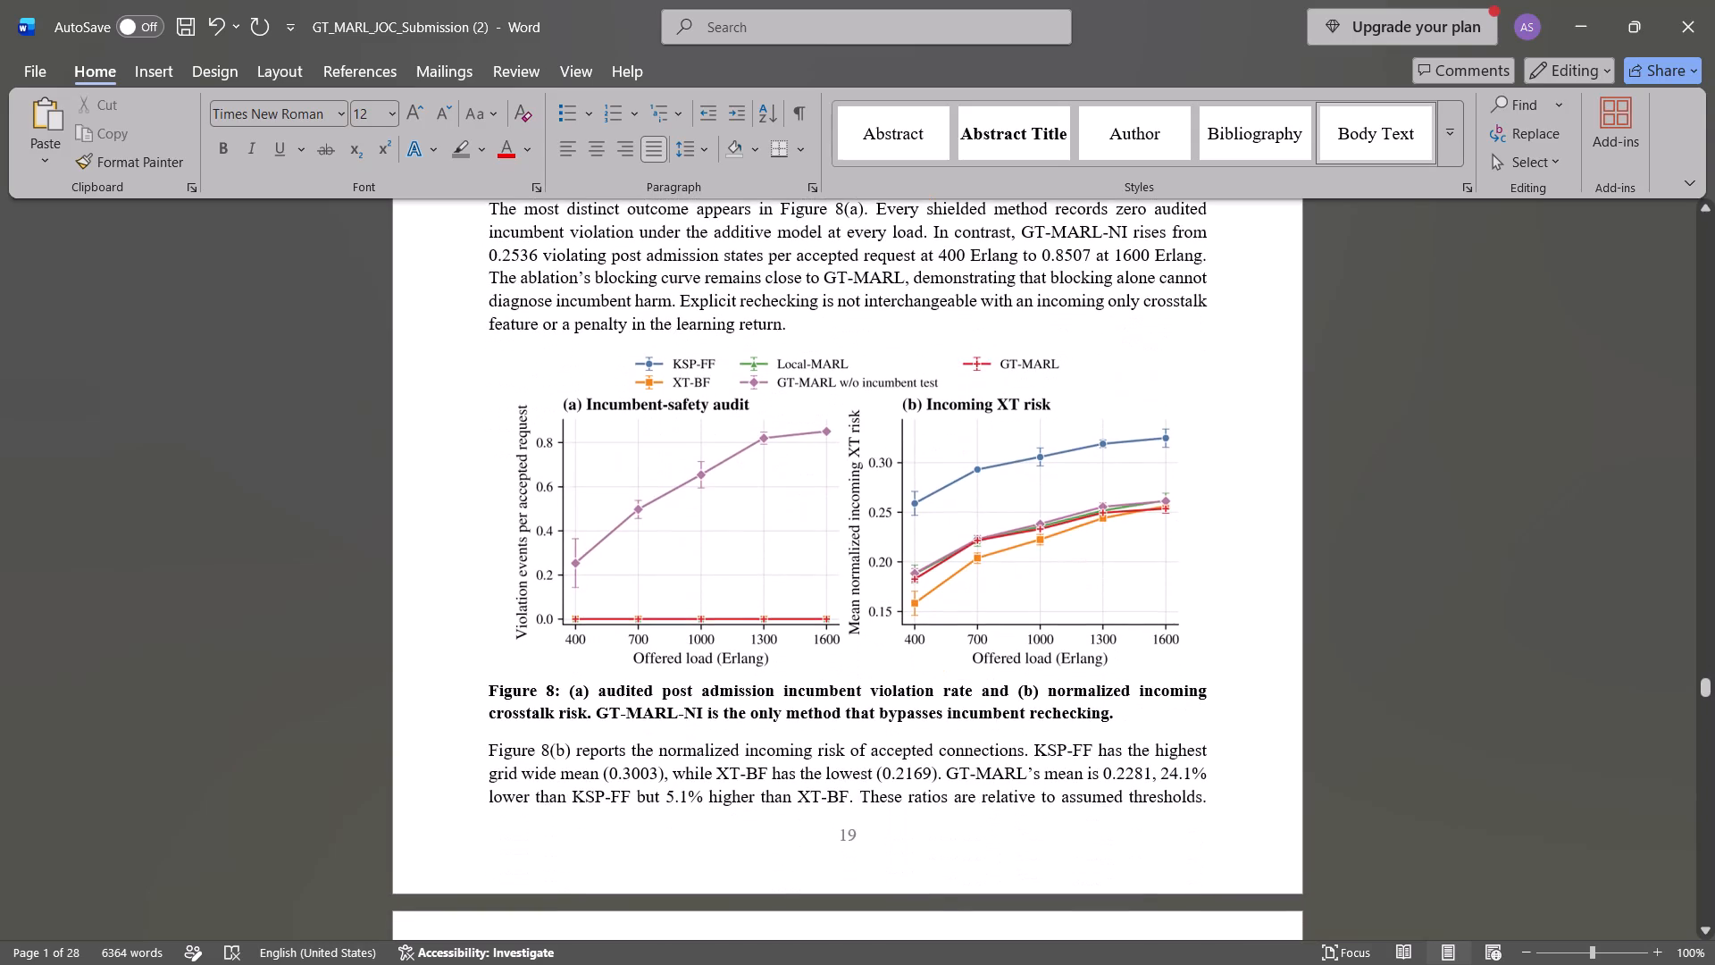
scroll(1050, 607, "up", 3)
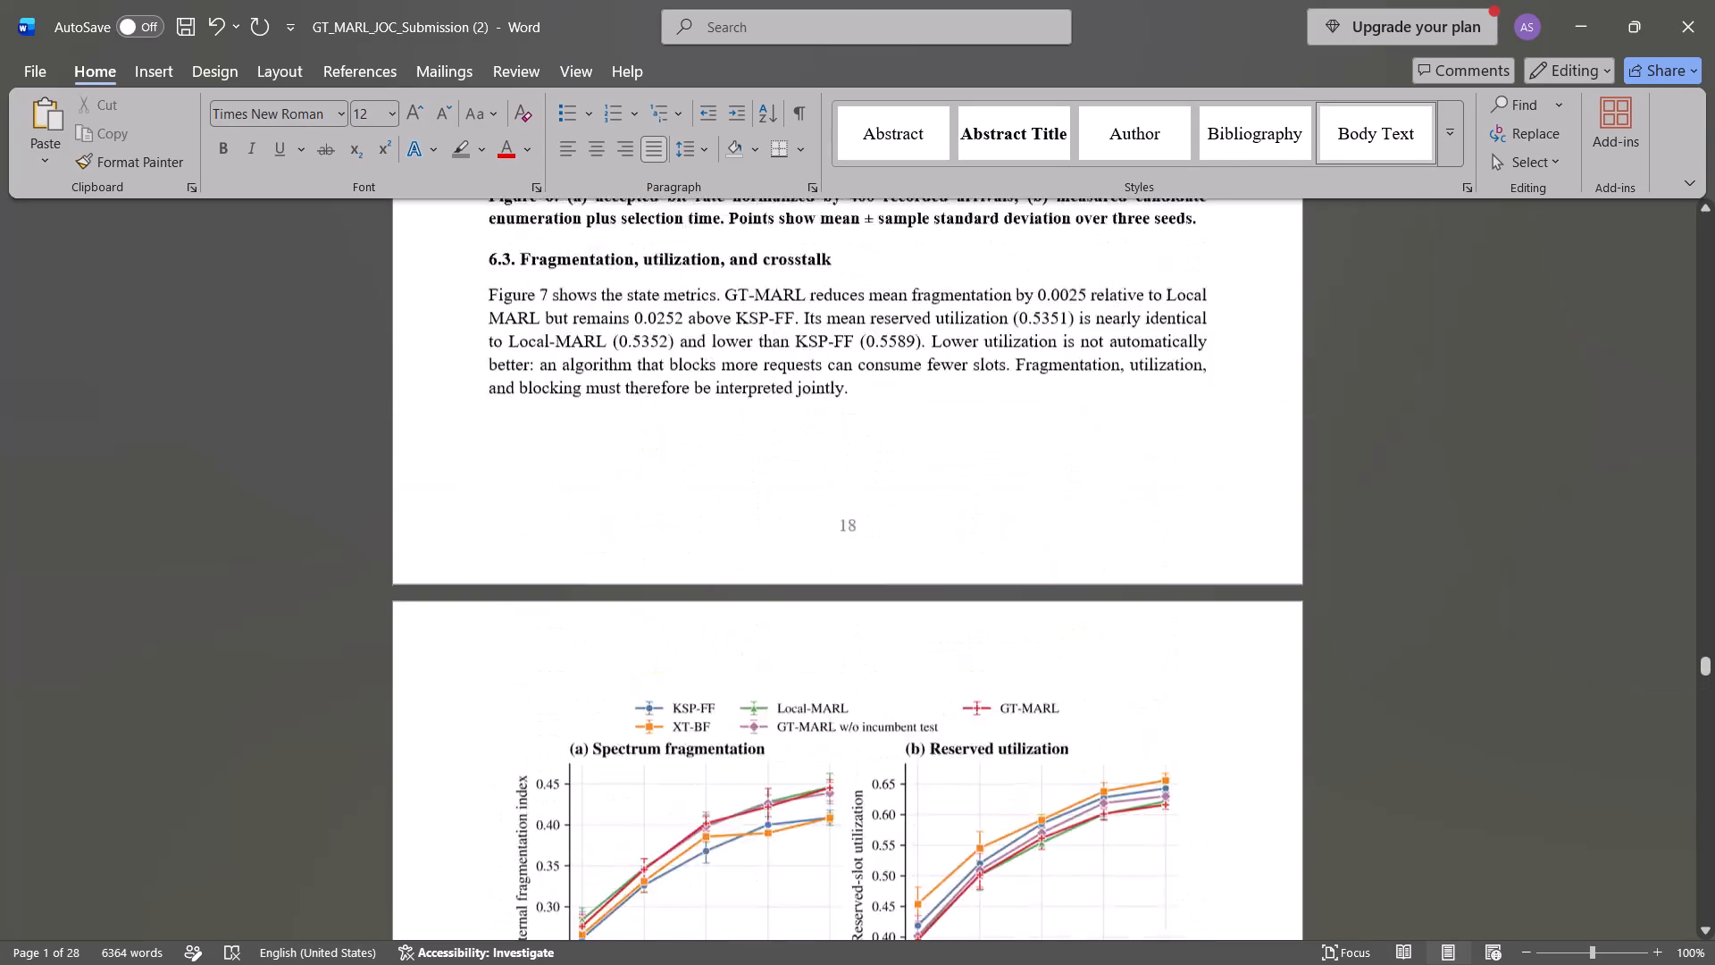
scroll(1050, 607, "up", 5)
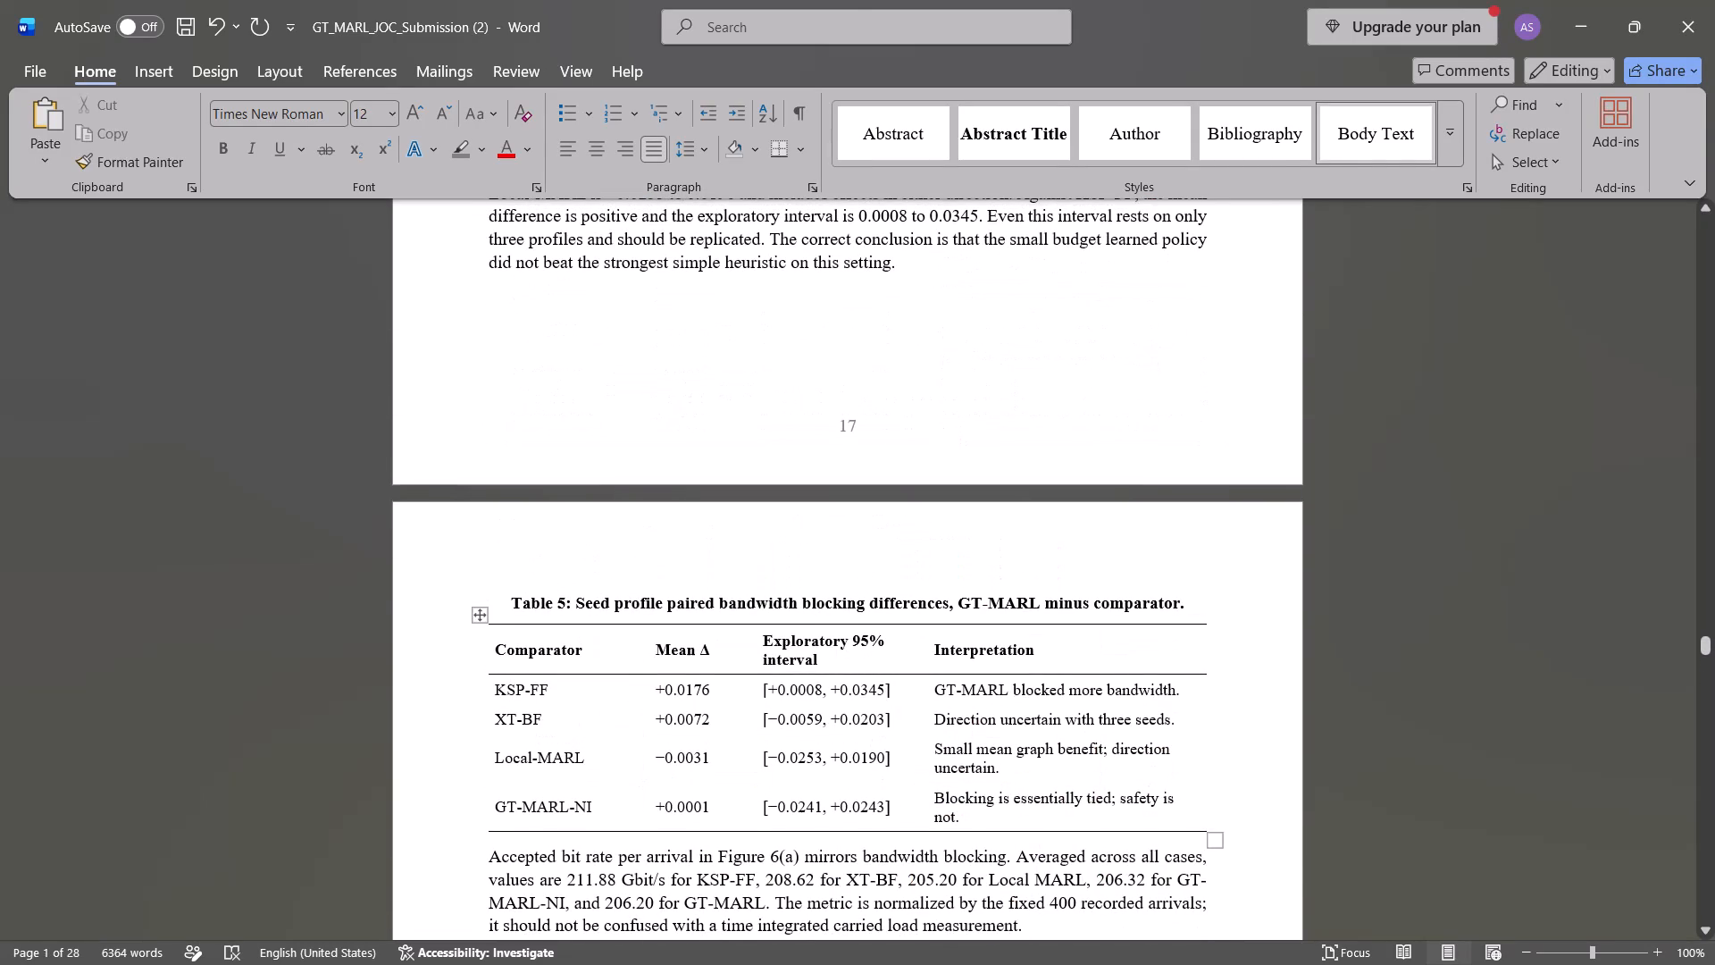
Add the label "Table 6-a" in front of the "Network, requests, and spectrum" symbol table heading.
scroll(1050, 607, "down", 3)
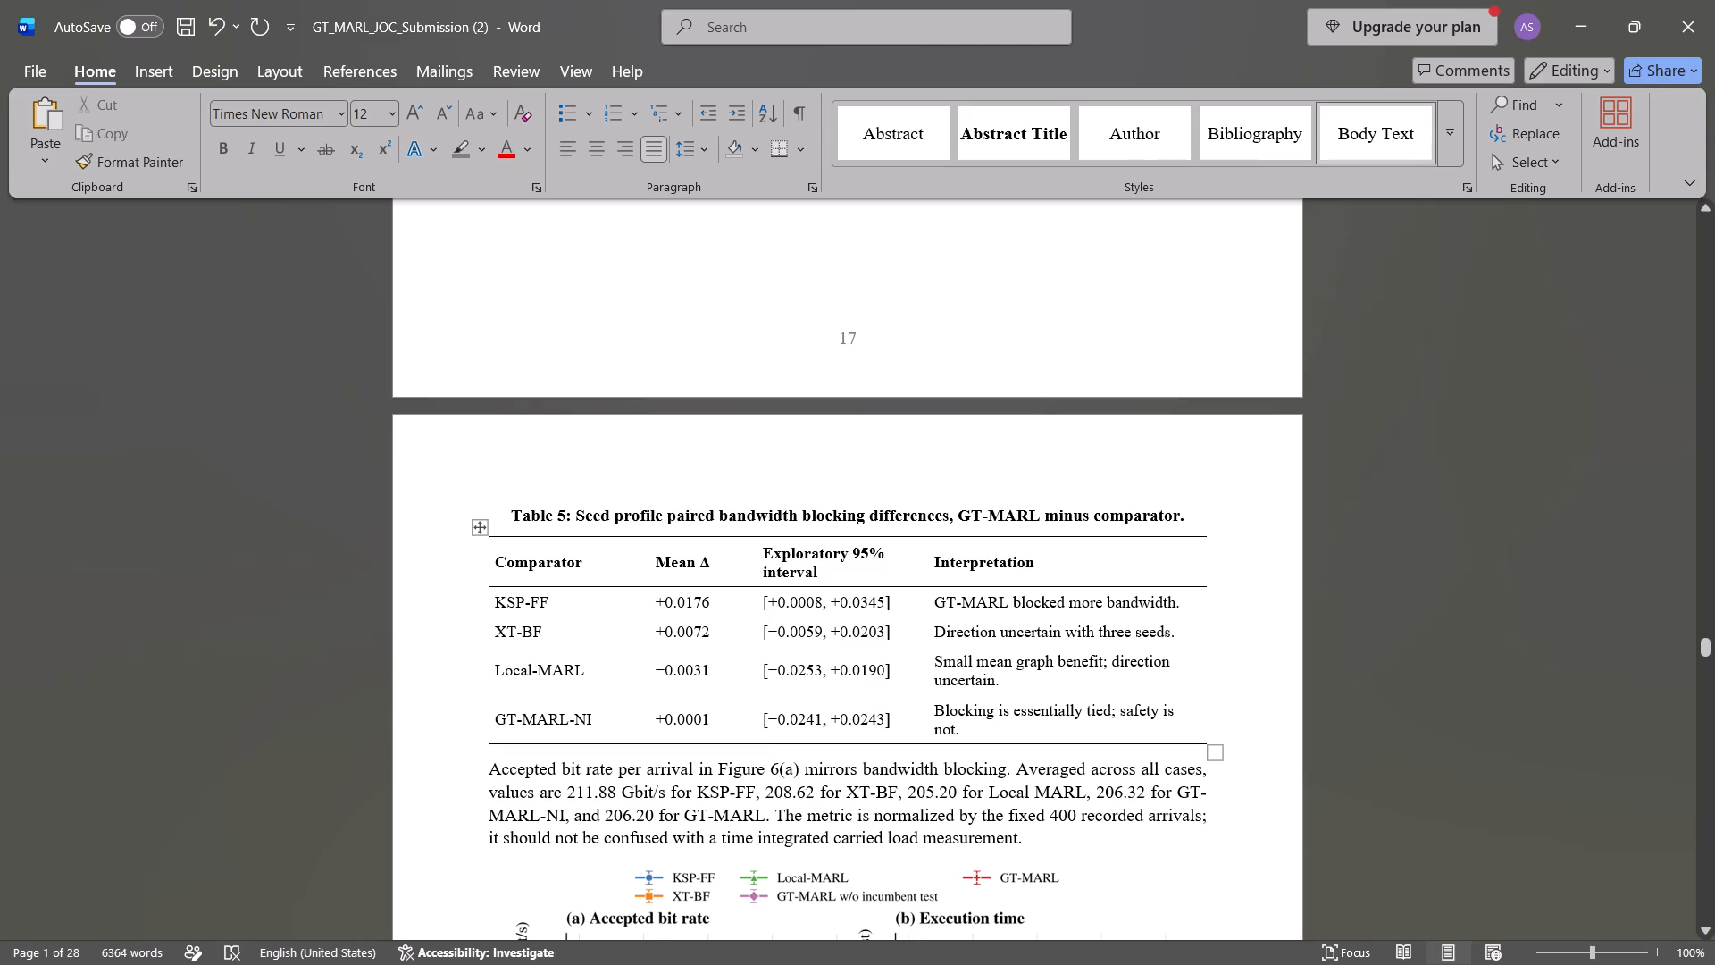
scroll(1050, 607, "down", 8)
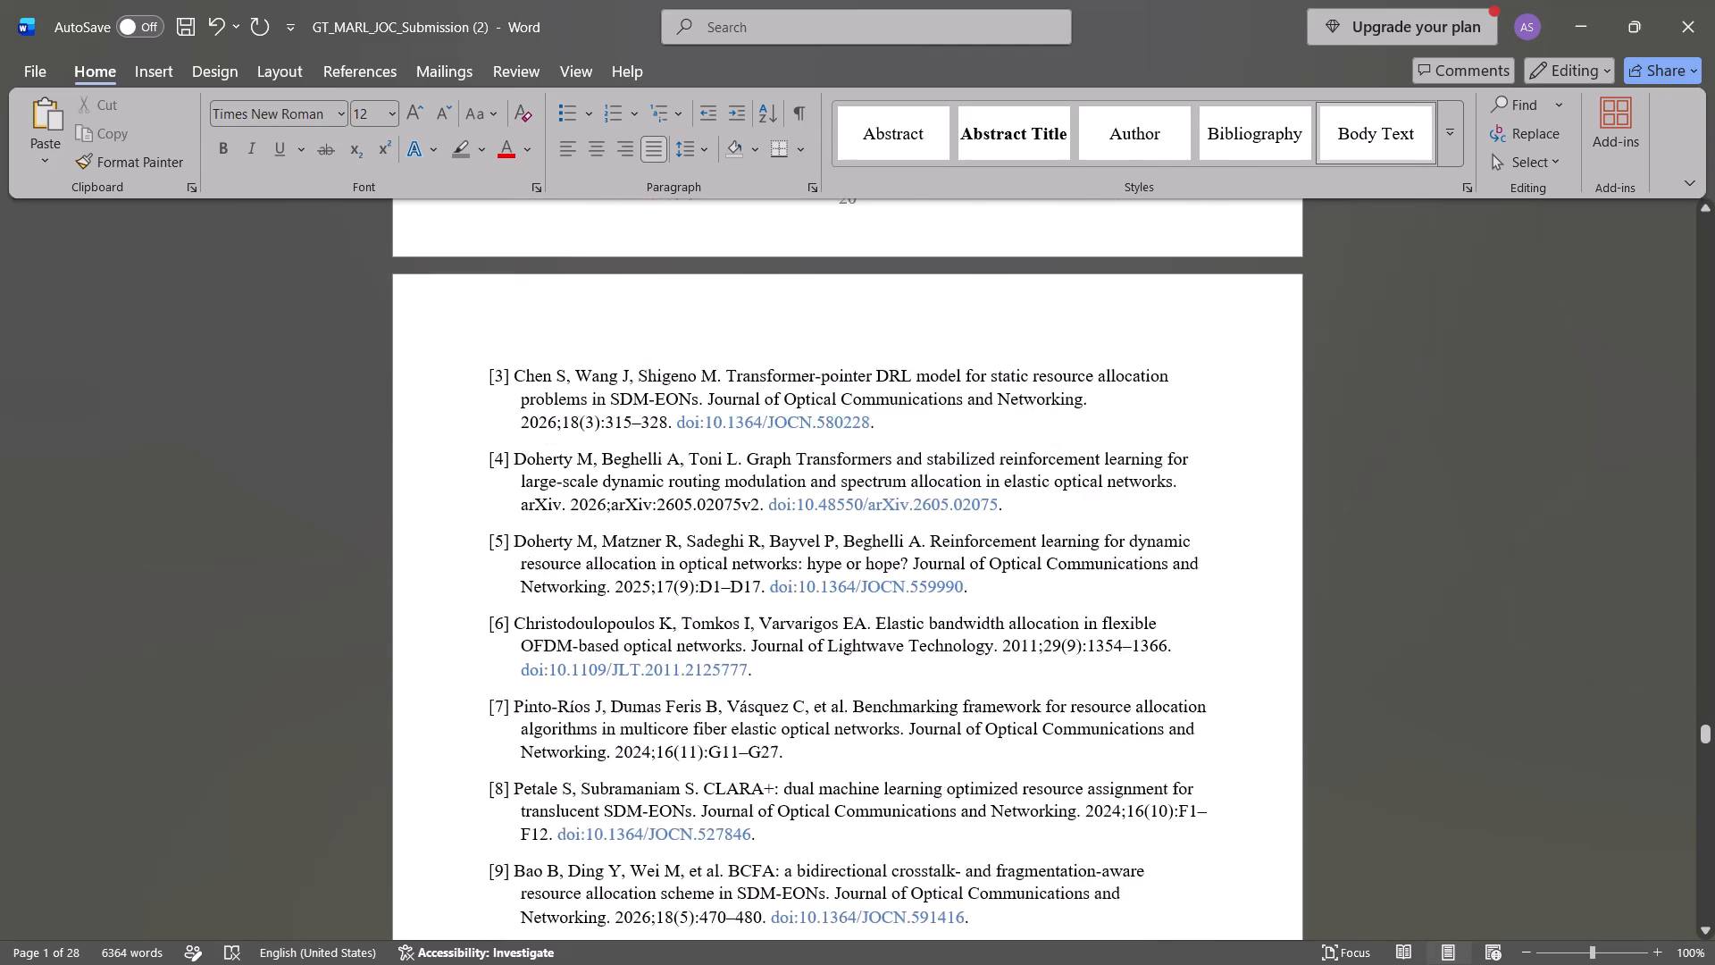
scroll(1050, 607, "down", 8)
scroll(1050, 607, "up", 1)
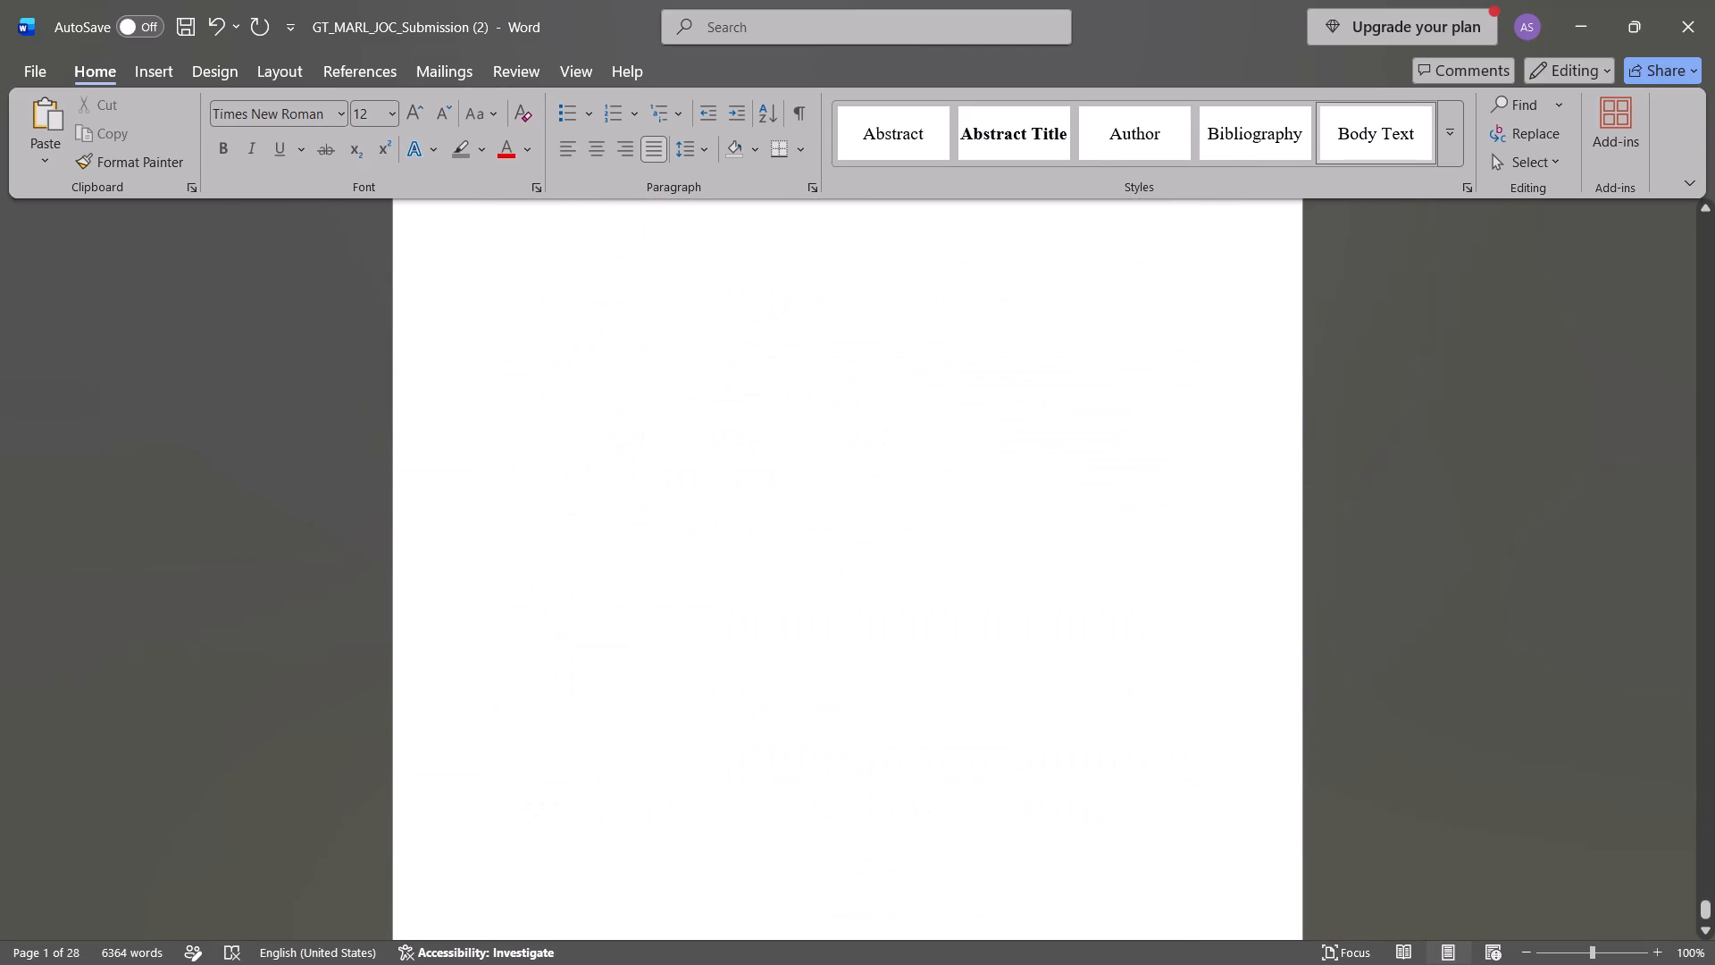
scroll(1050, 607, "up", 7)
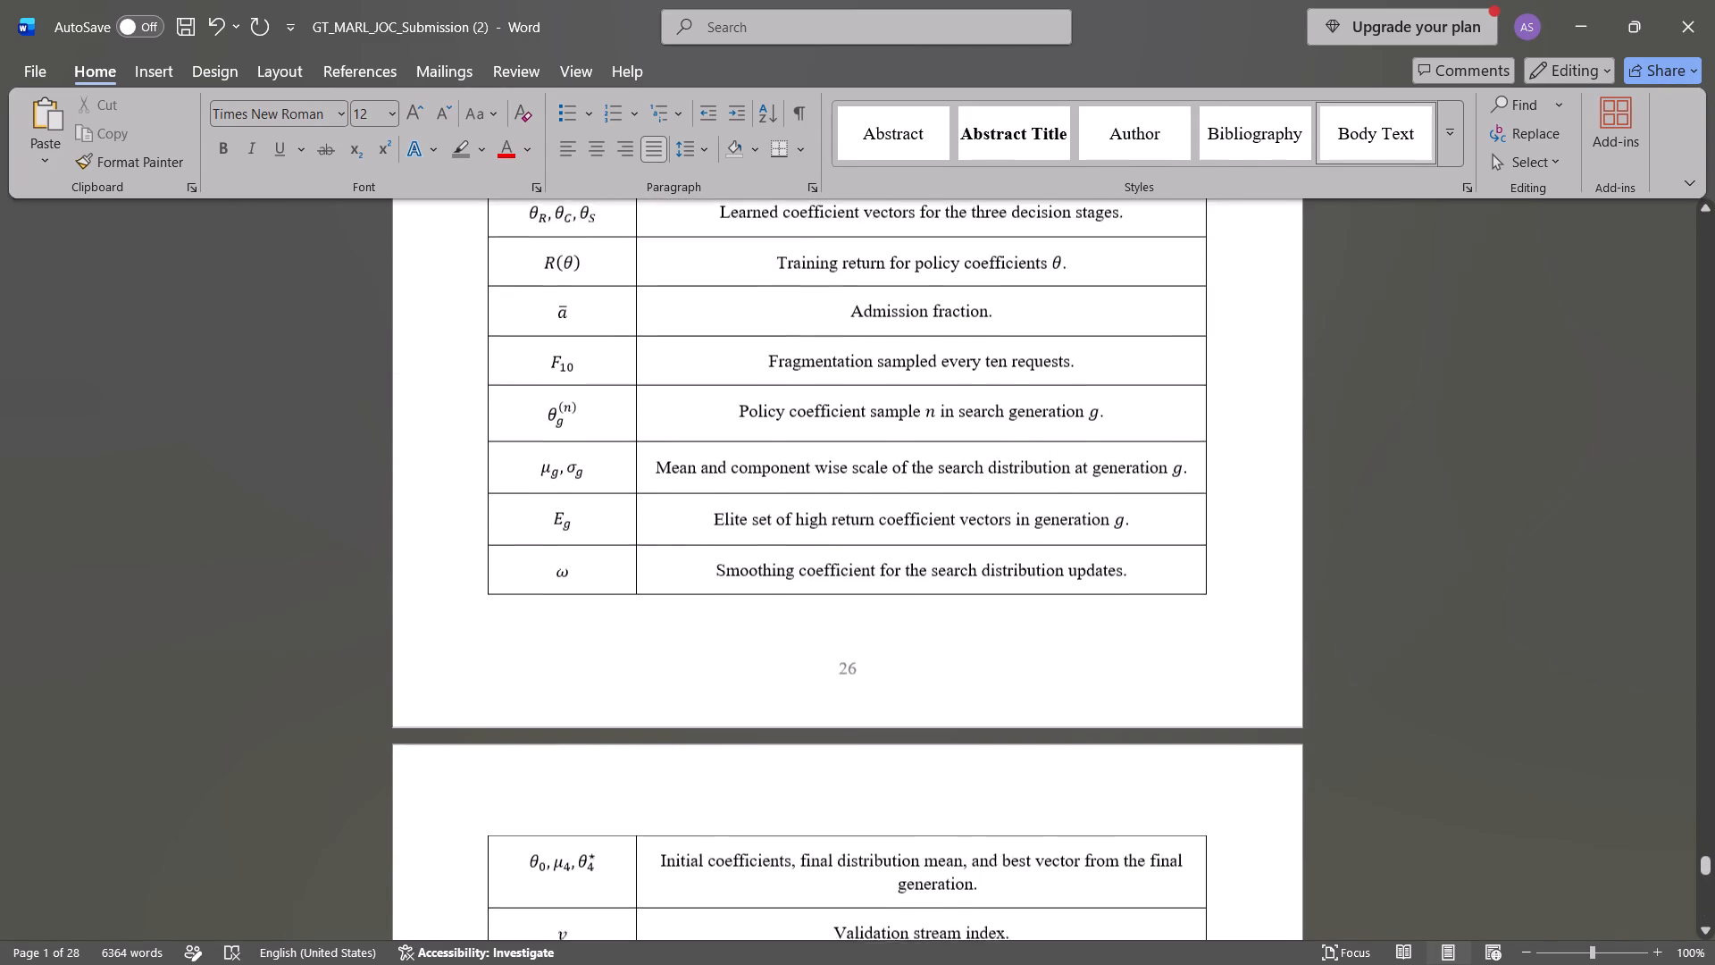
scroll(1050, 607, "up", 7)
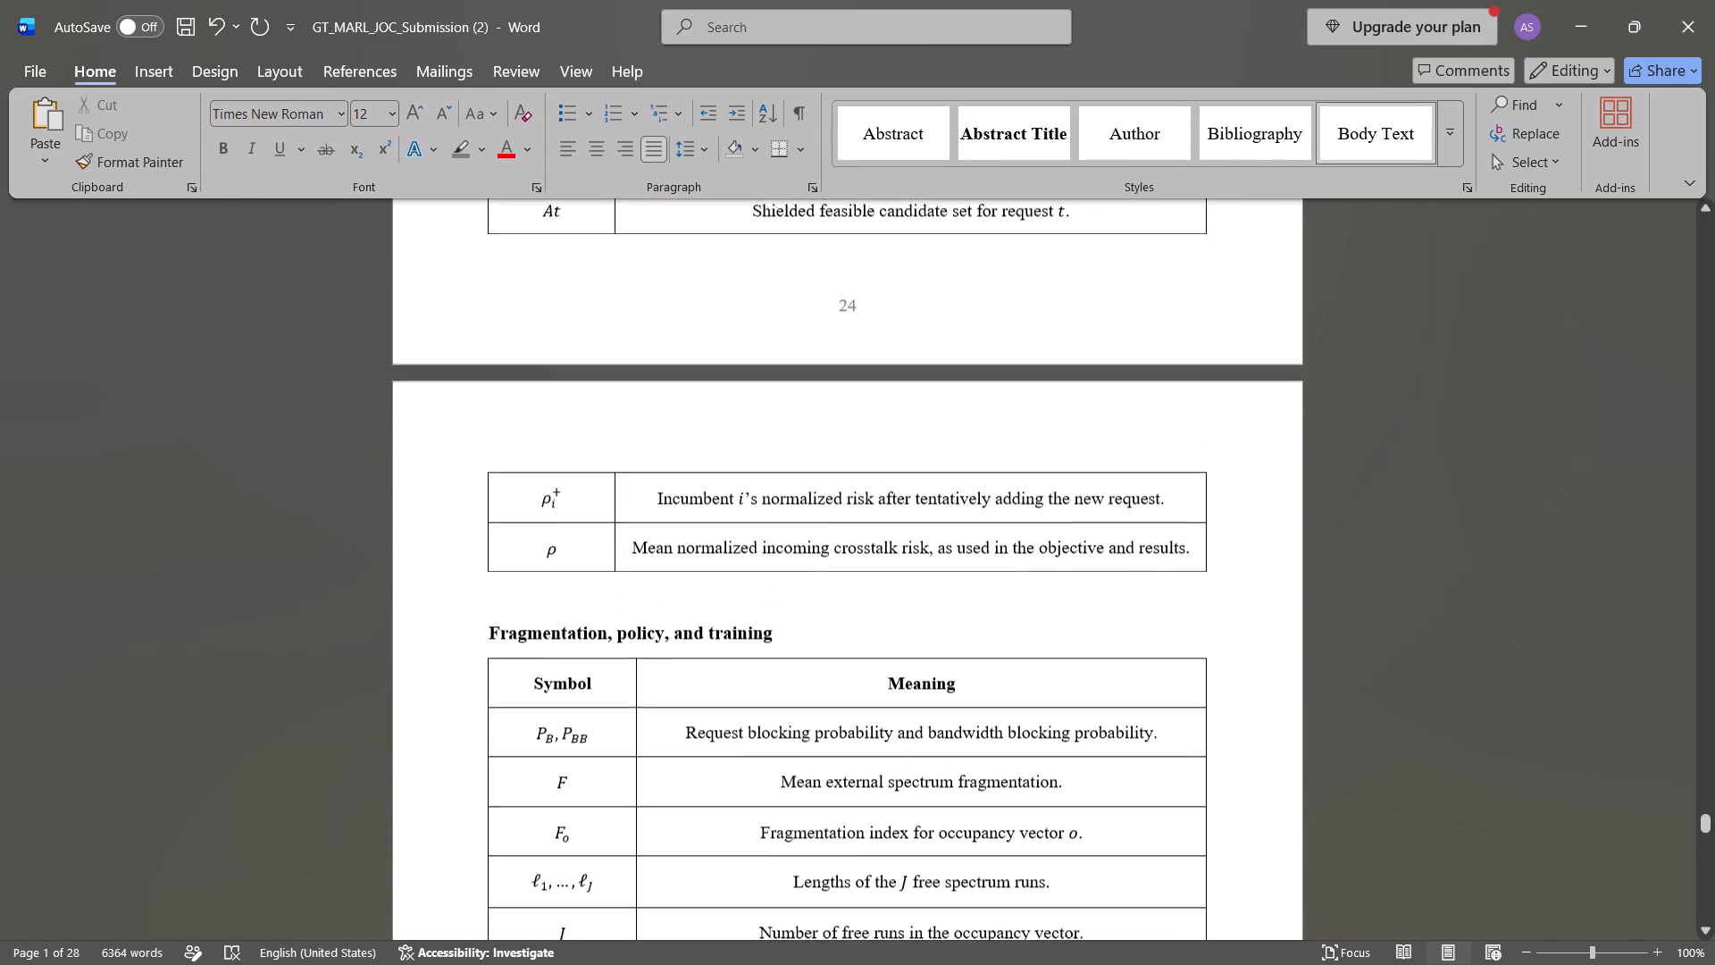
scroll(1050, 607, "up", 7)
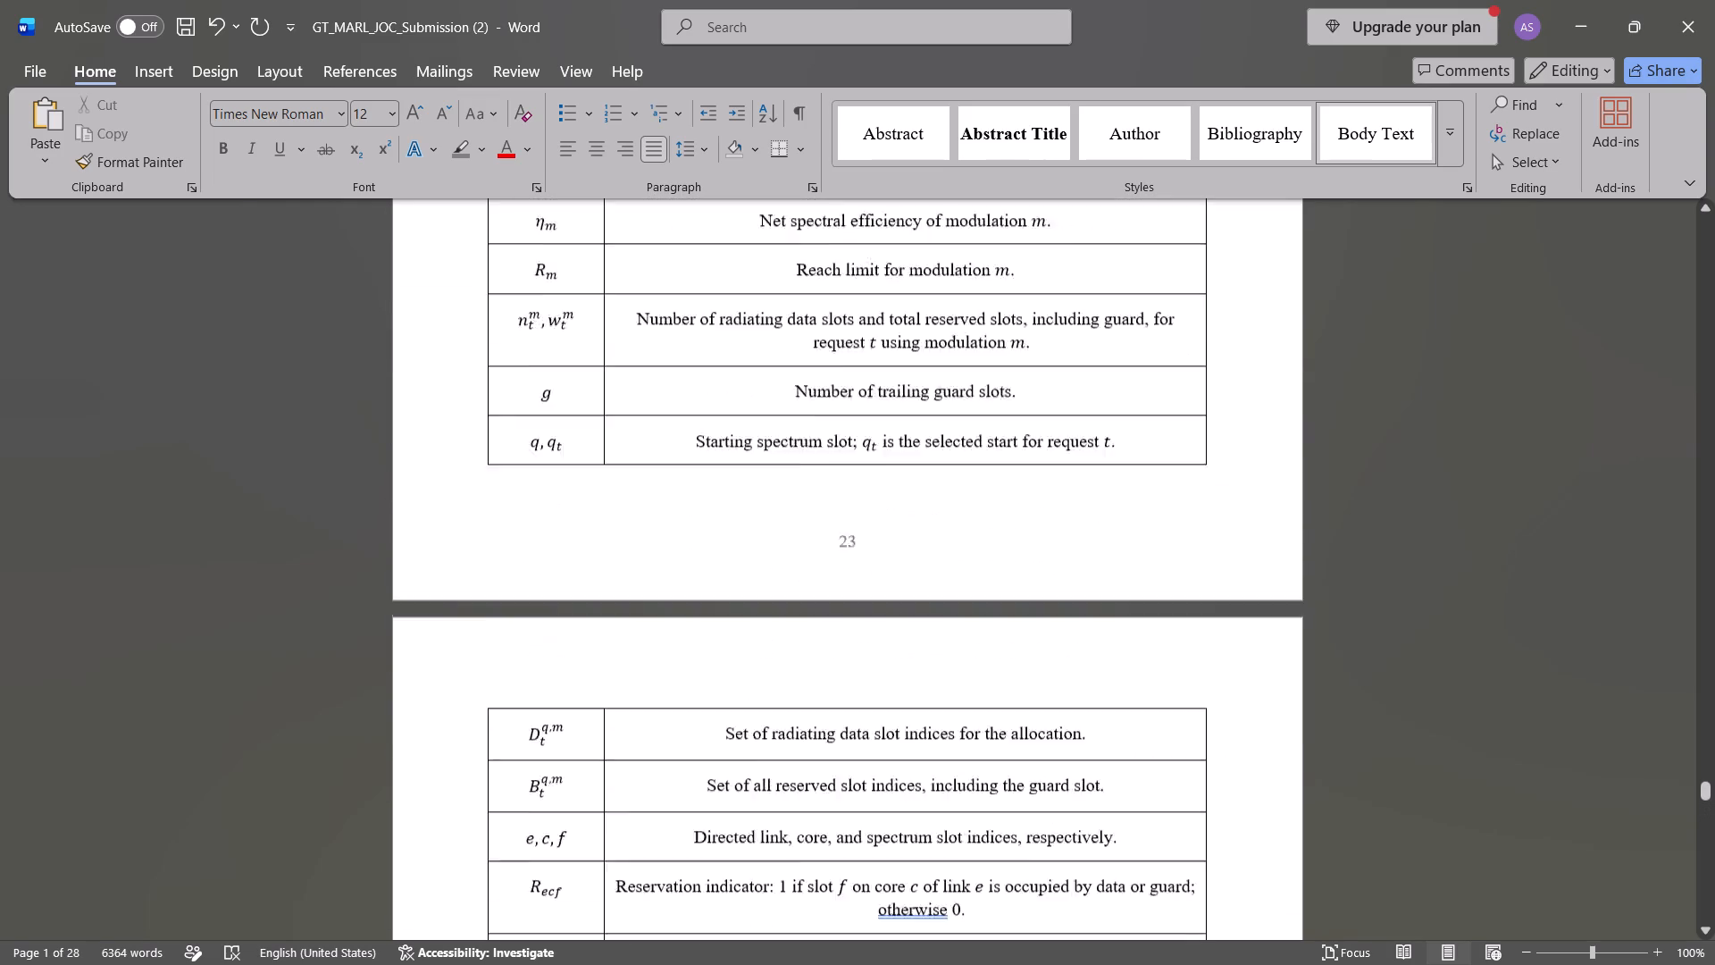
scroll(1050, 607, "up", 7)
scroll(1050, 607, "down", 1)
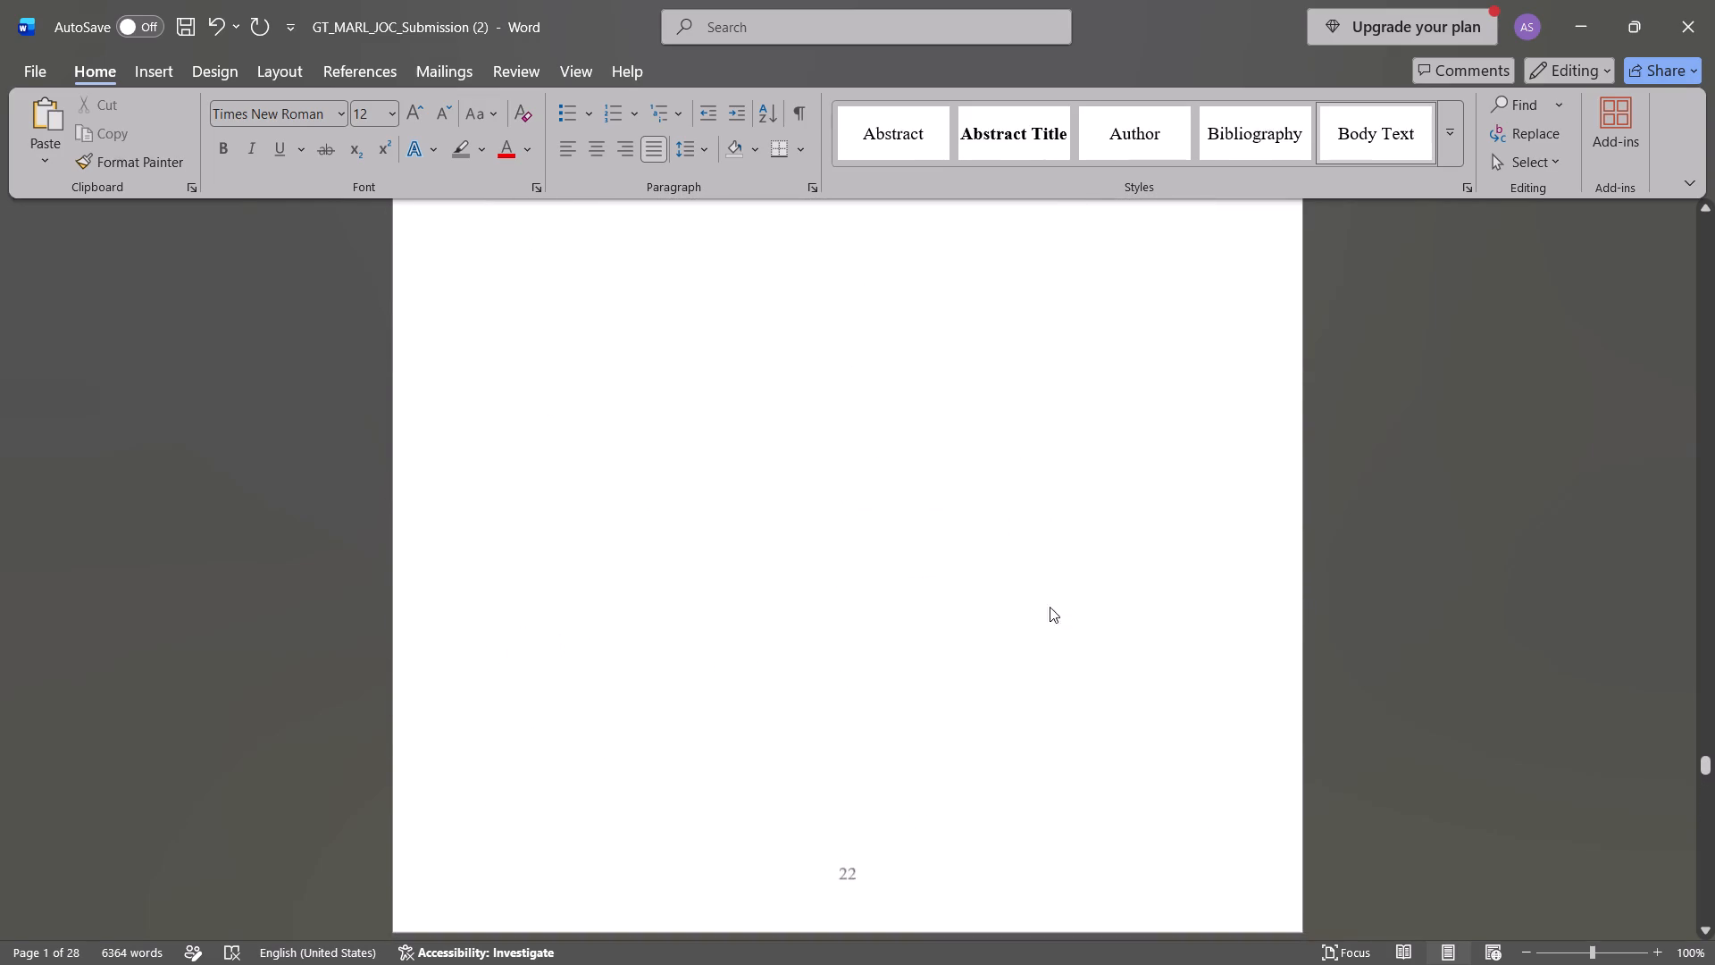
scroll(1050, 607, "down", 2)
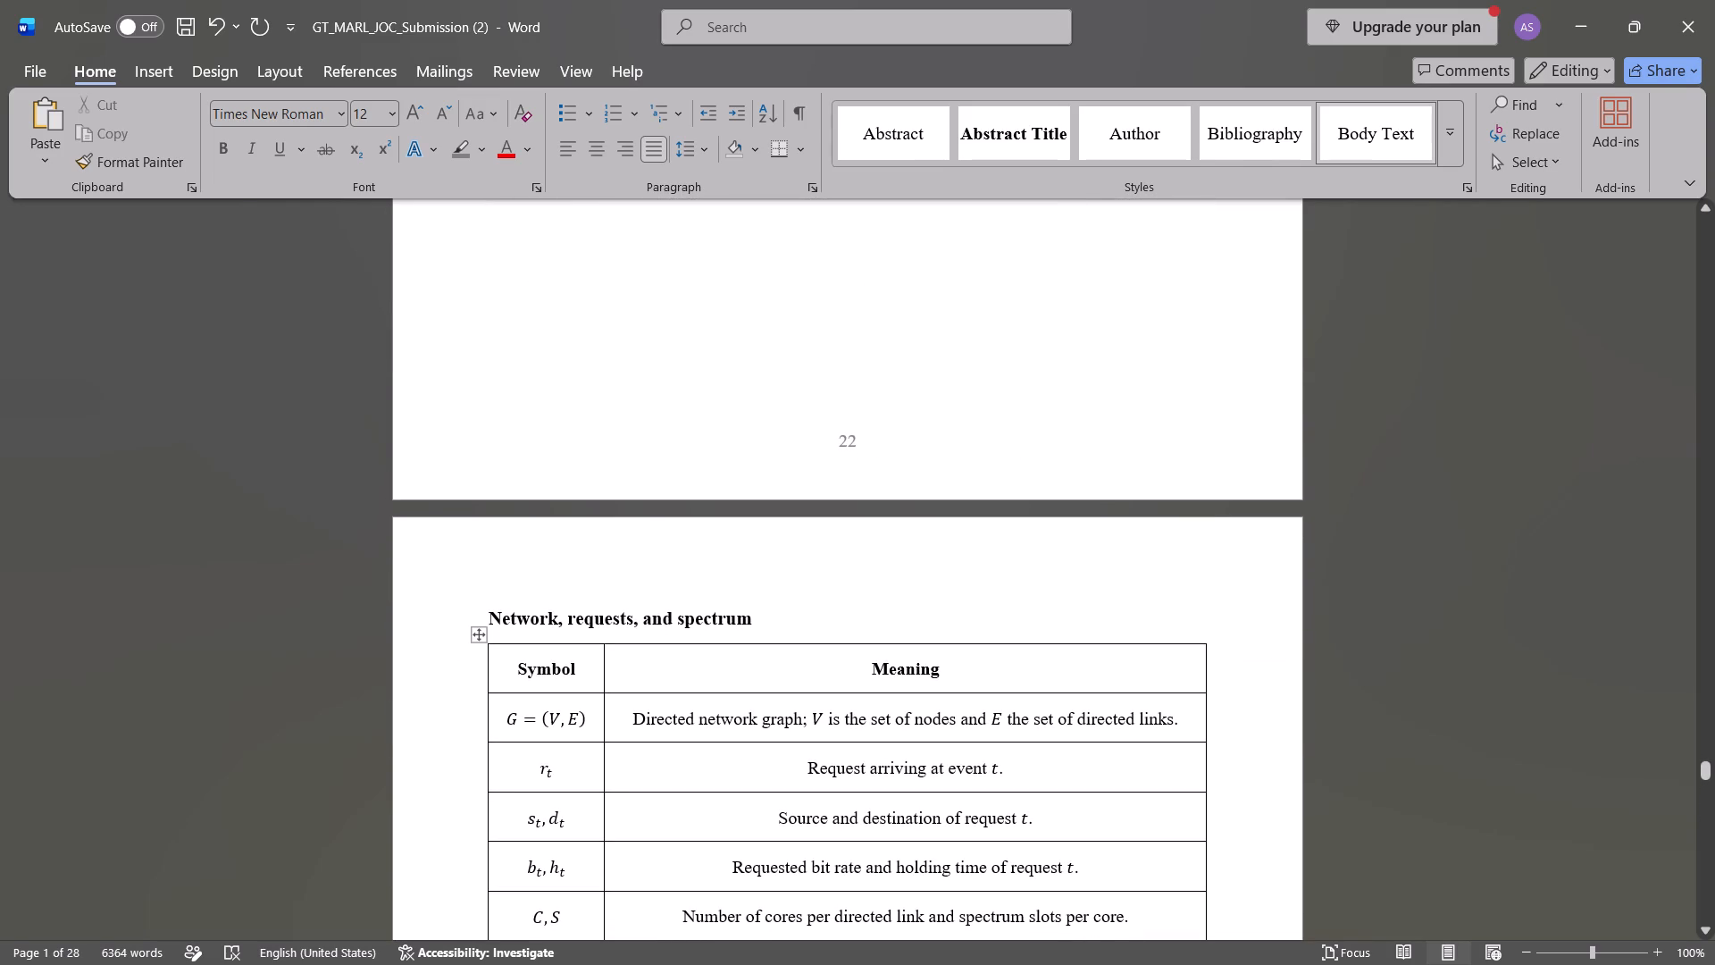
left_click(486, 614)
key("shift+t")
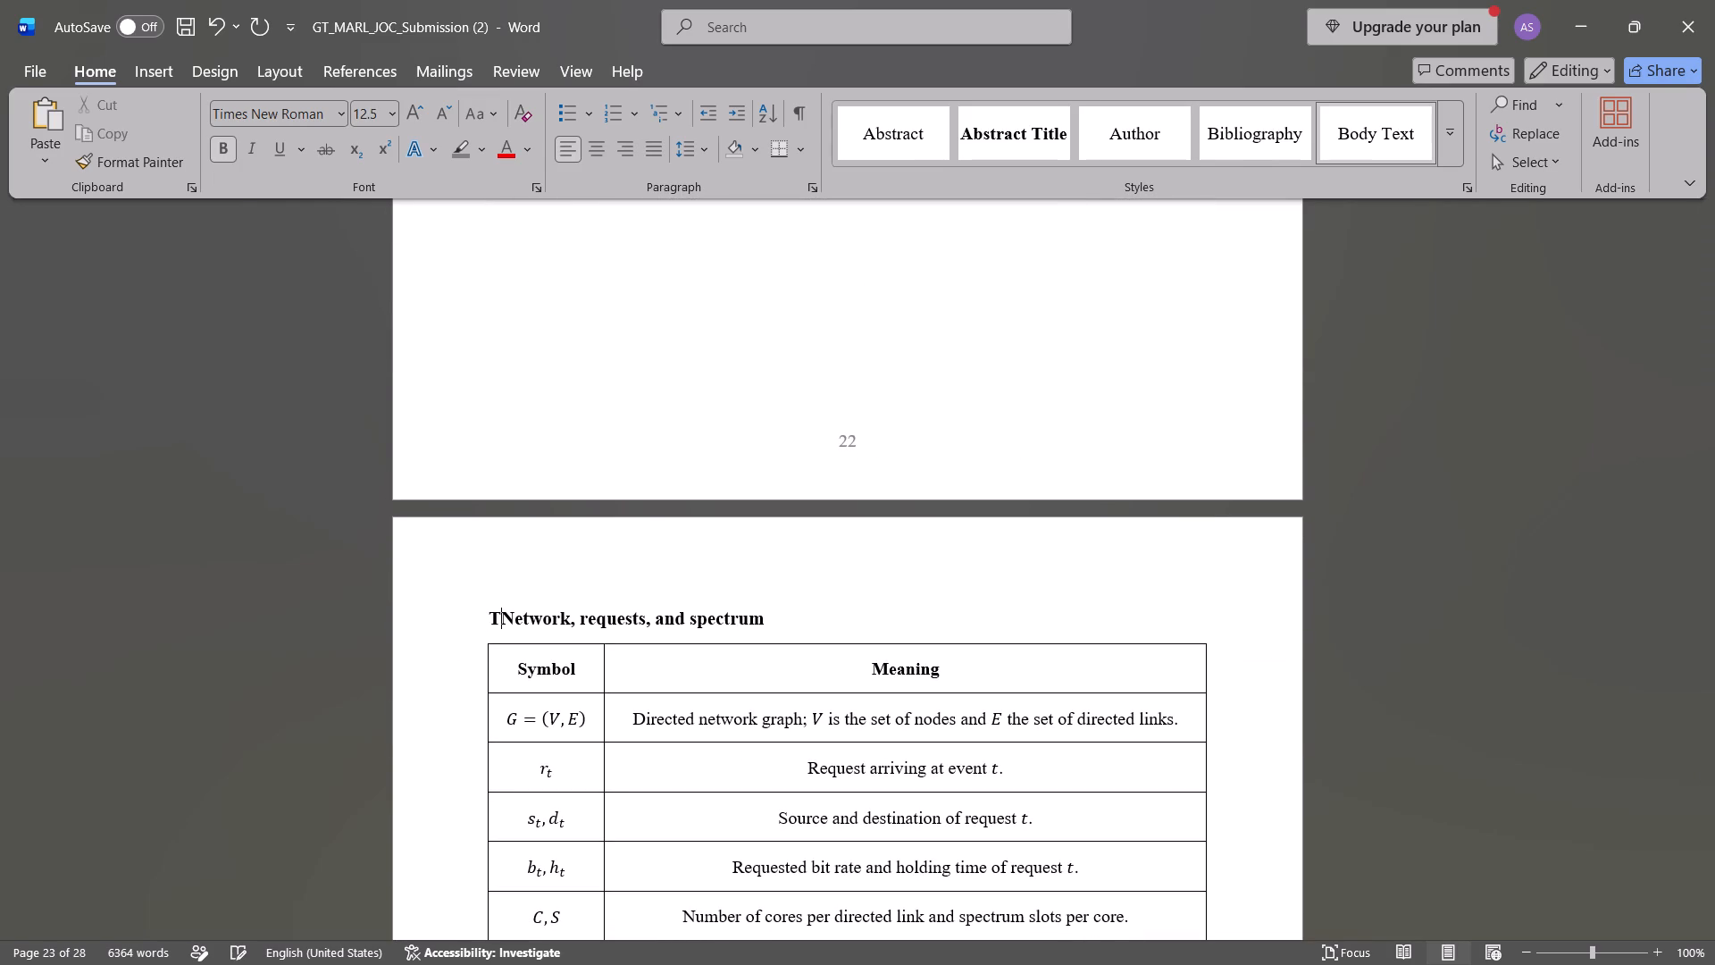
type("abler")
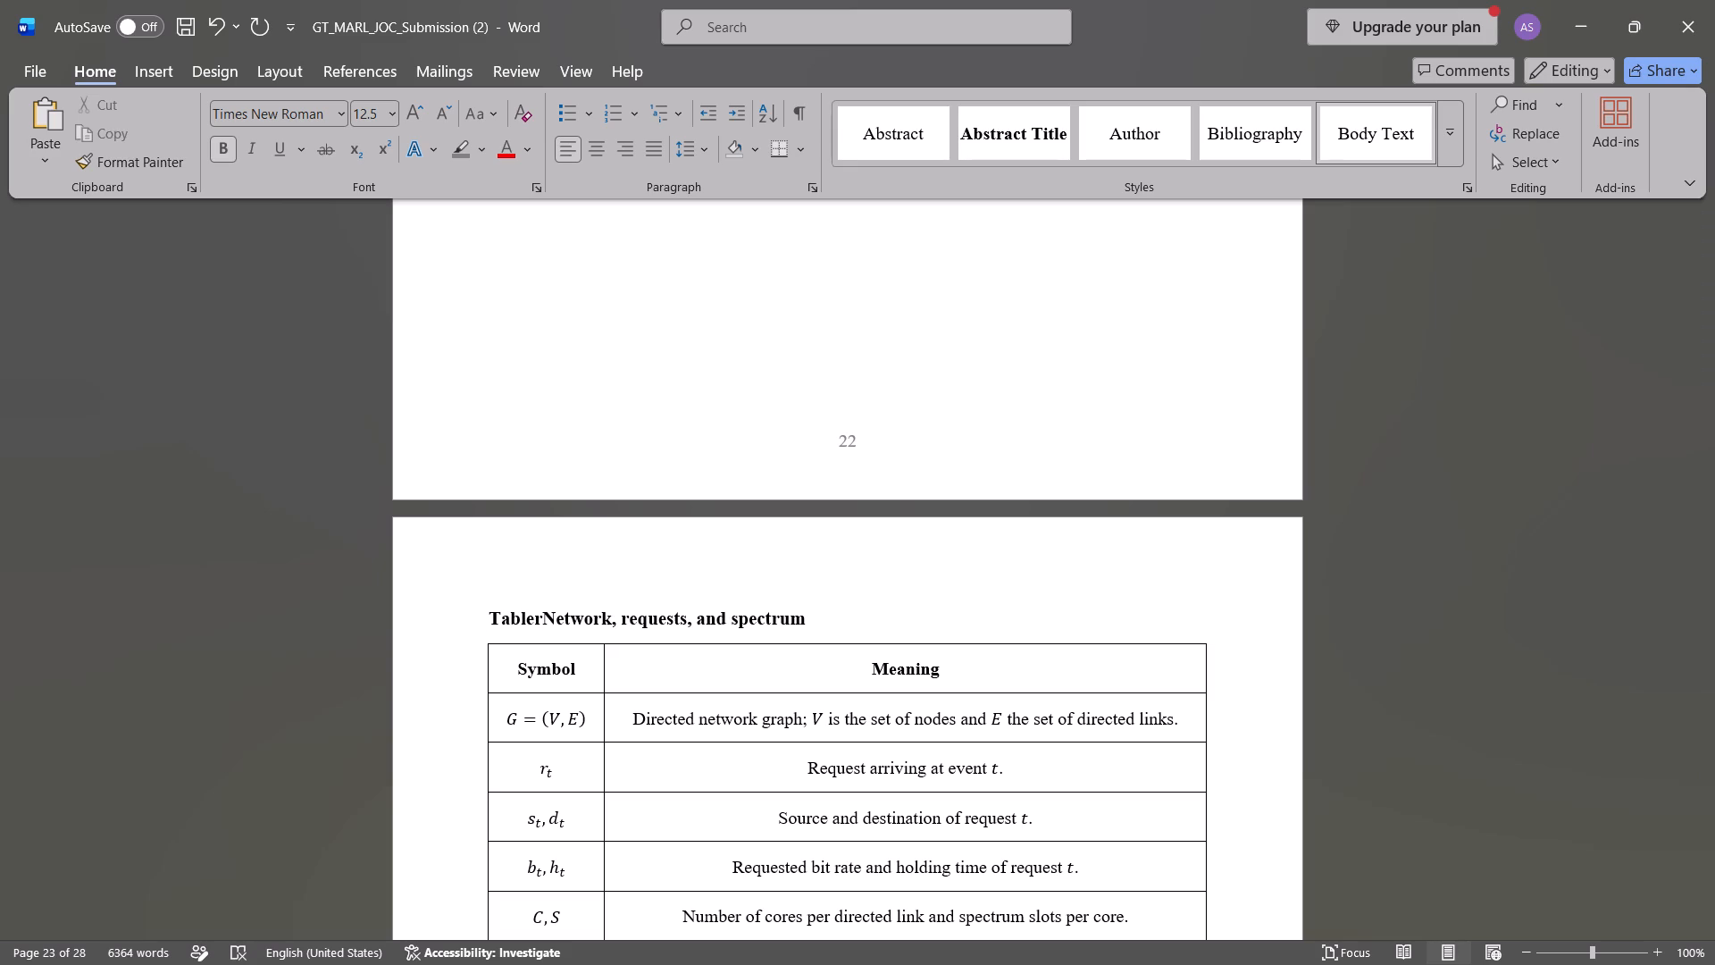
key("BackSpace")
key("space")
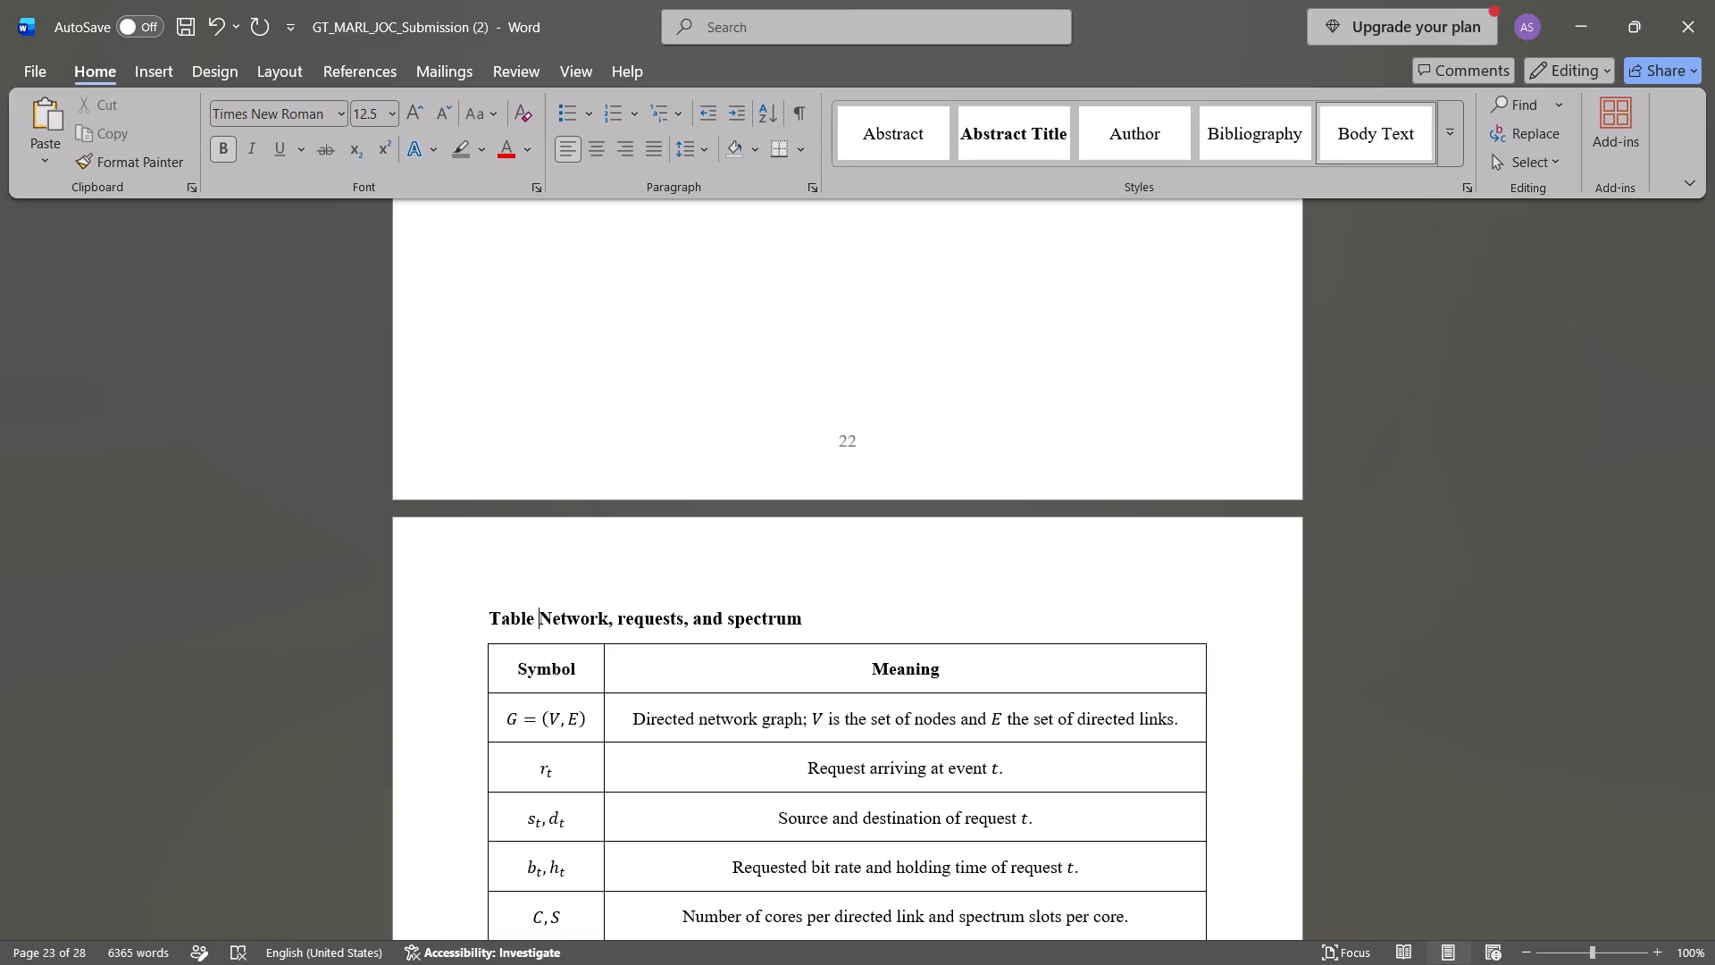
key("6")
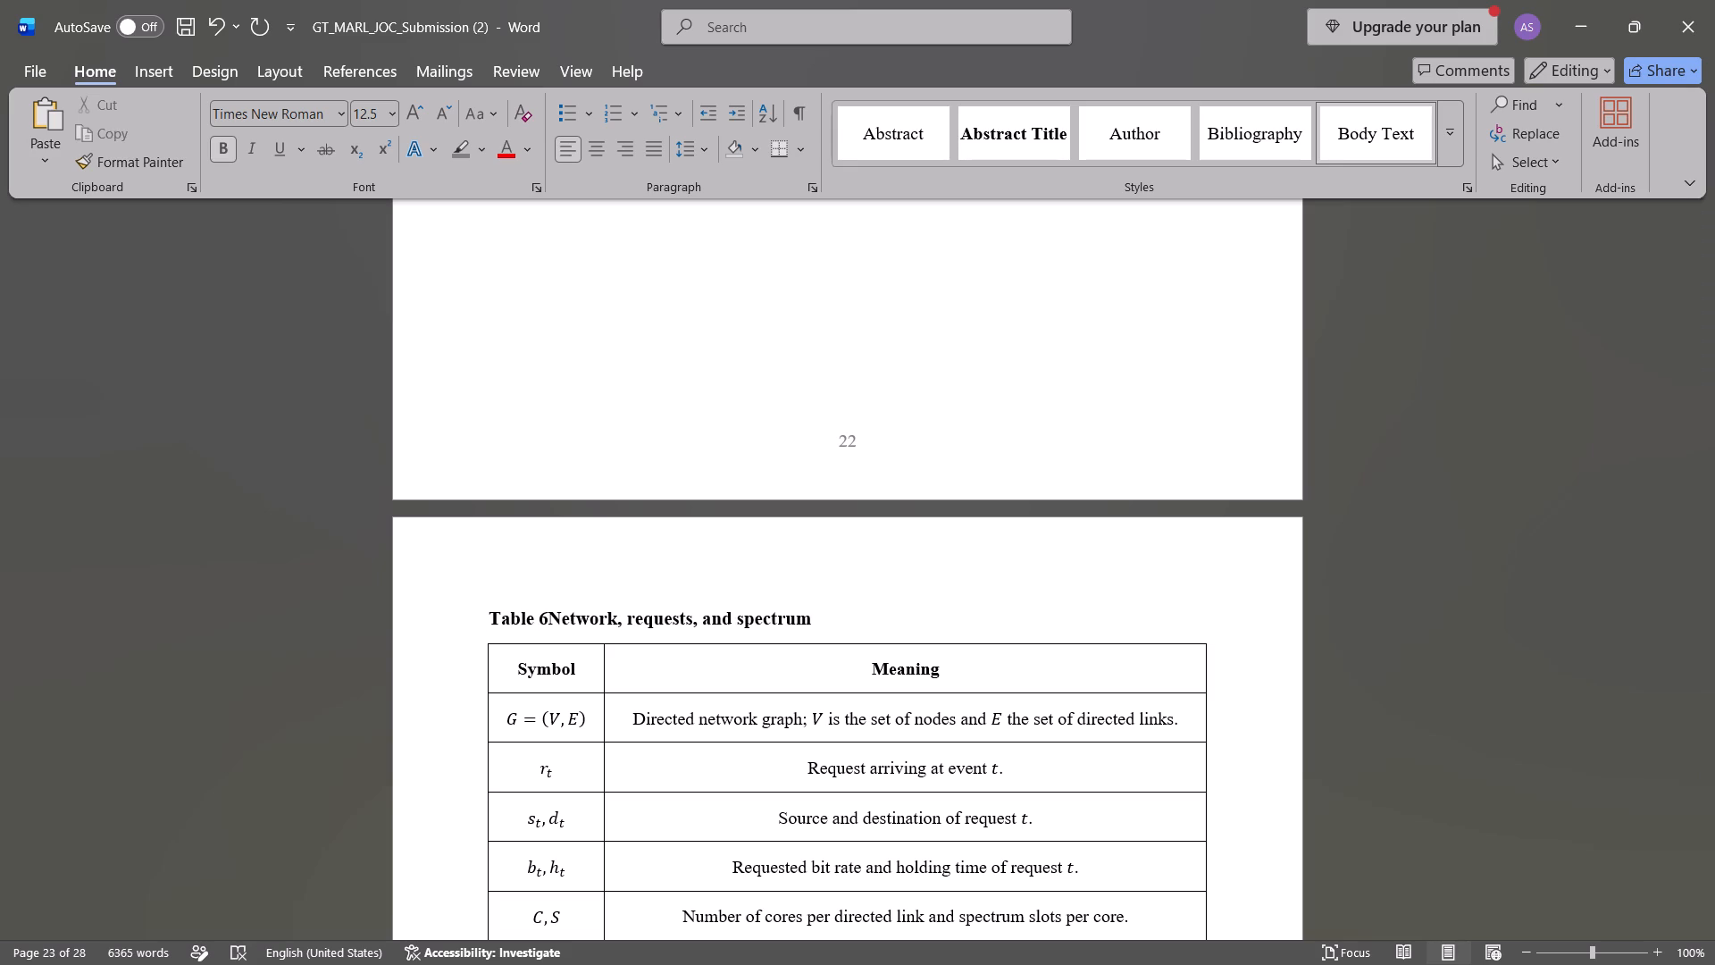
type("-a")
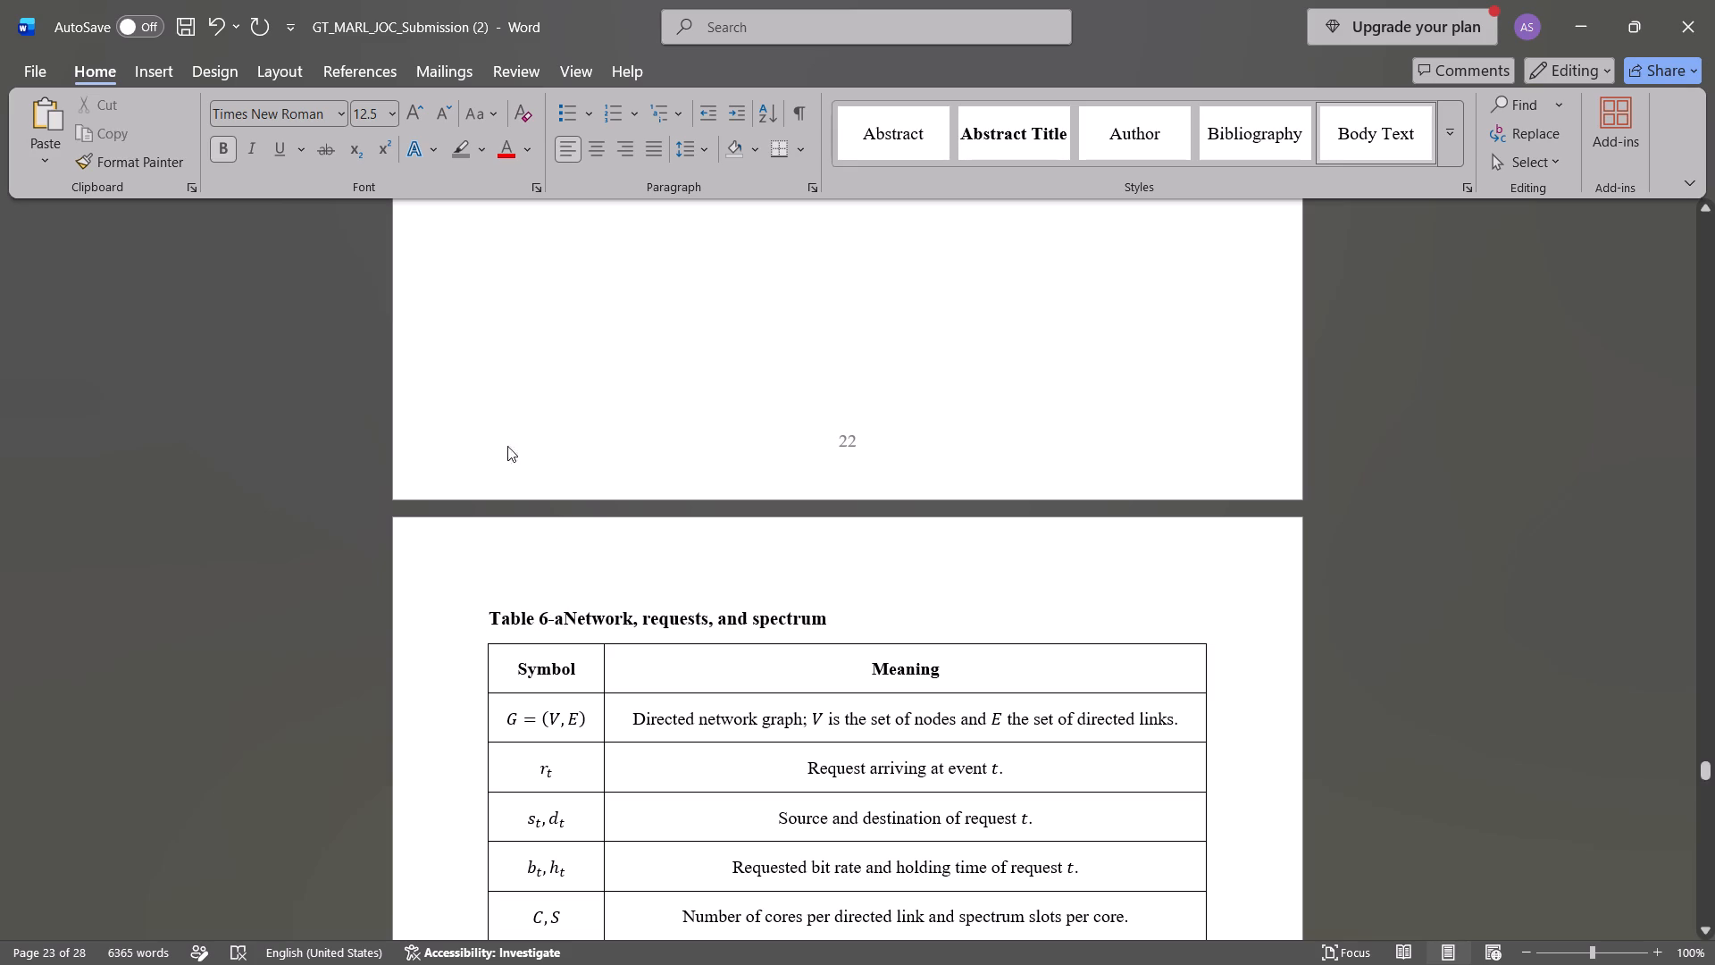
Examine the numbered table captions in the earlier sections for their numbering and punctuation format.
scroll(651, 434, "up", 19)
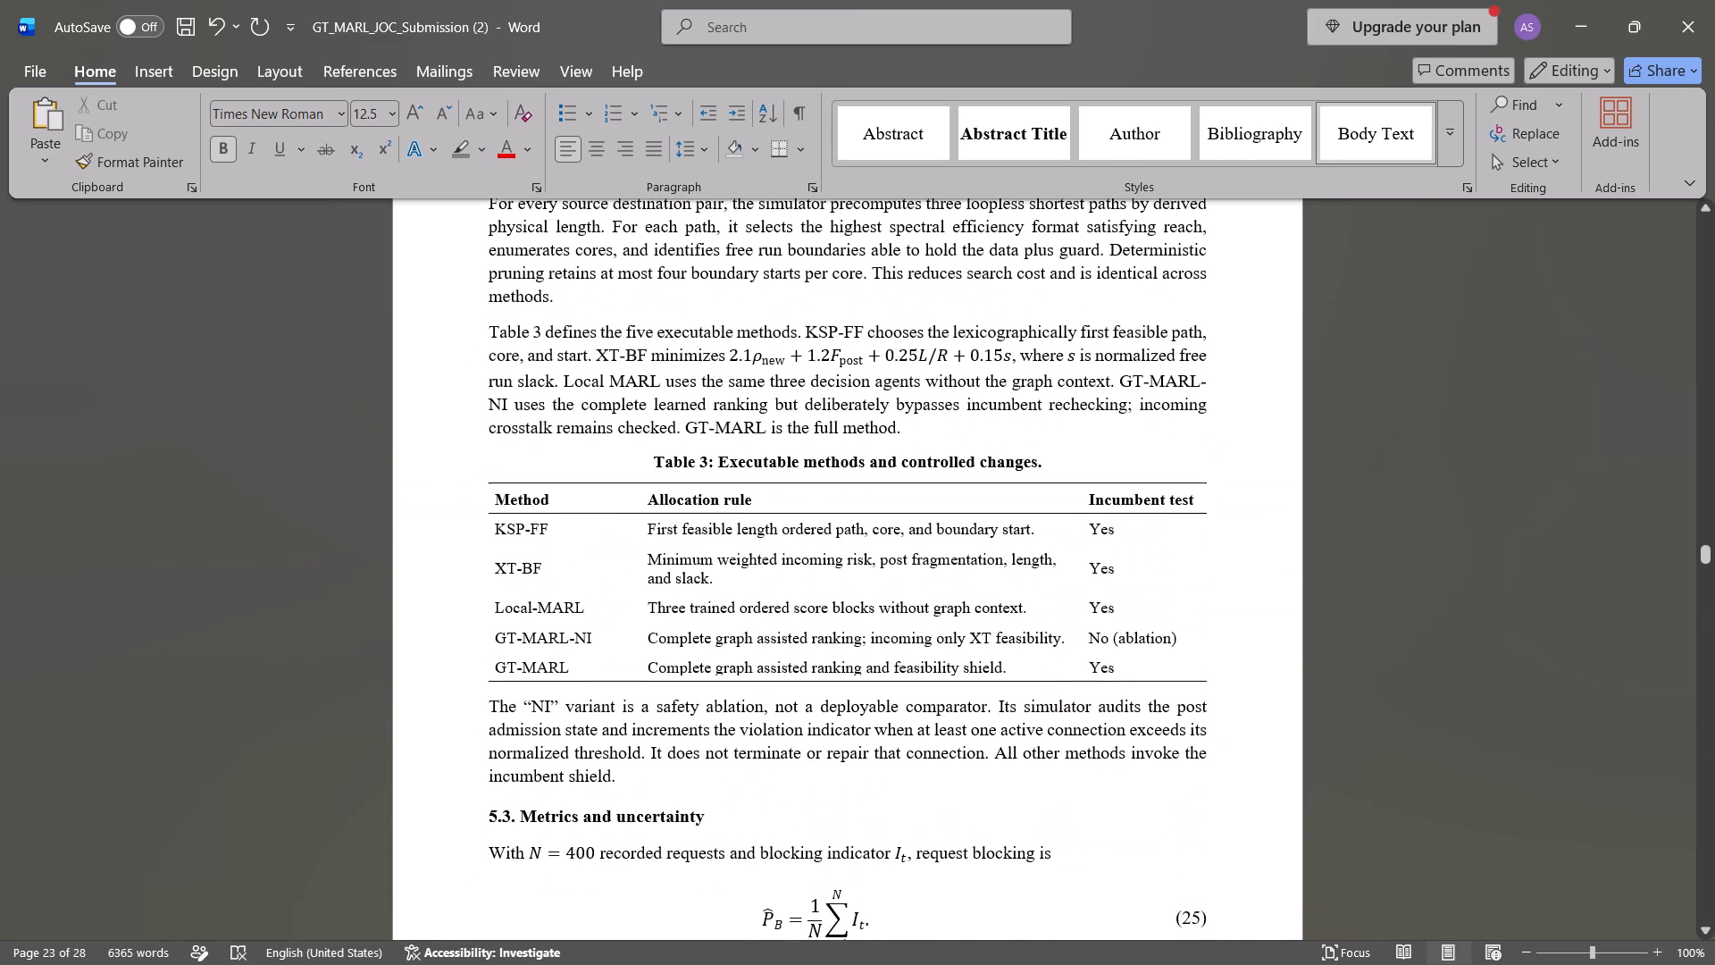
scroll(651, 434, "up", 1)
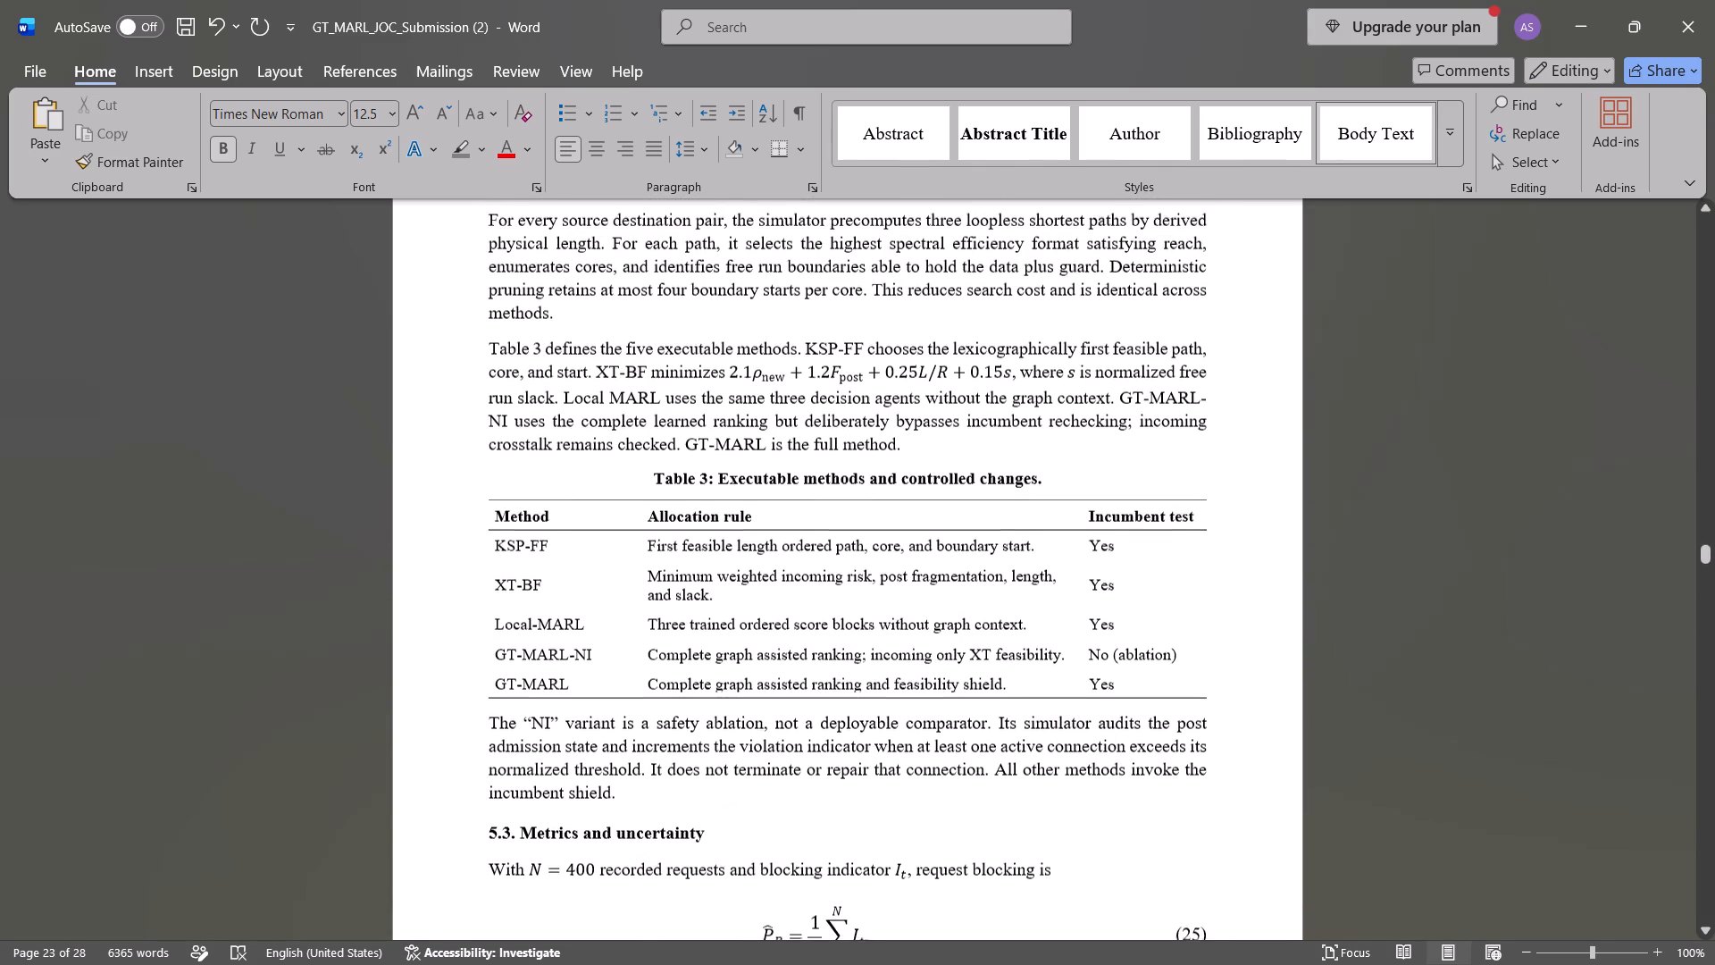
scroll(651, 434, "up", 1)
scroll(651, 434, "down", 2)
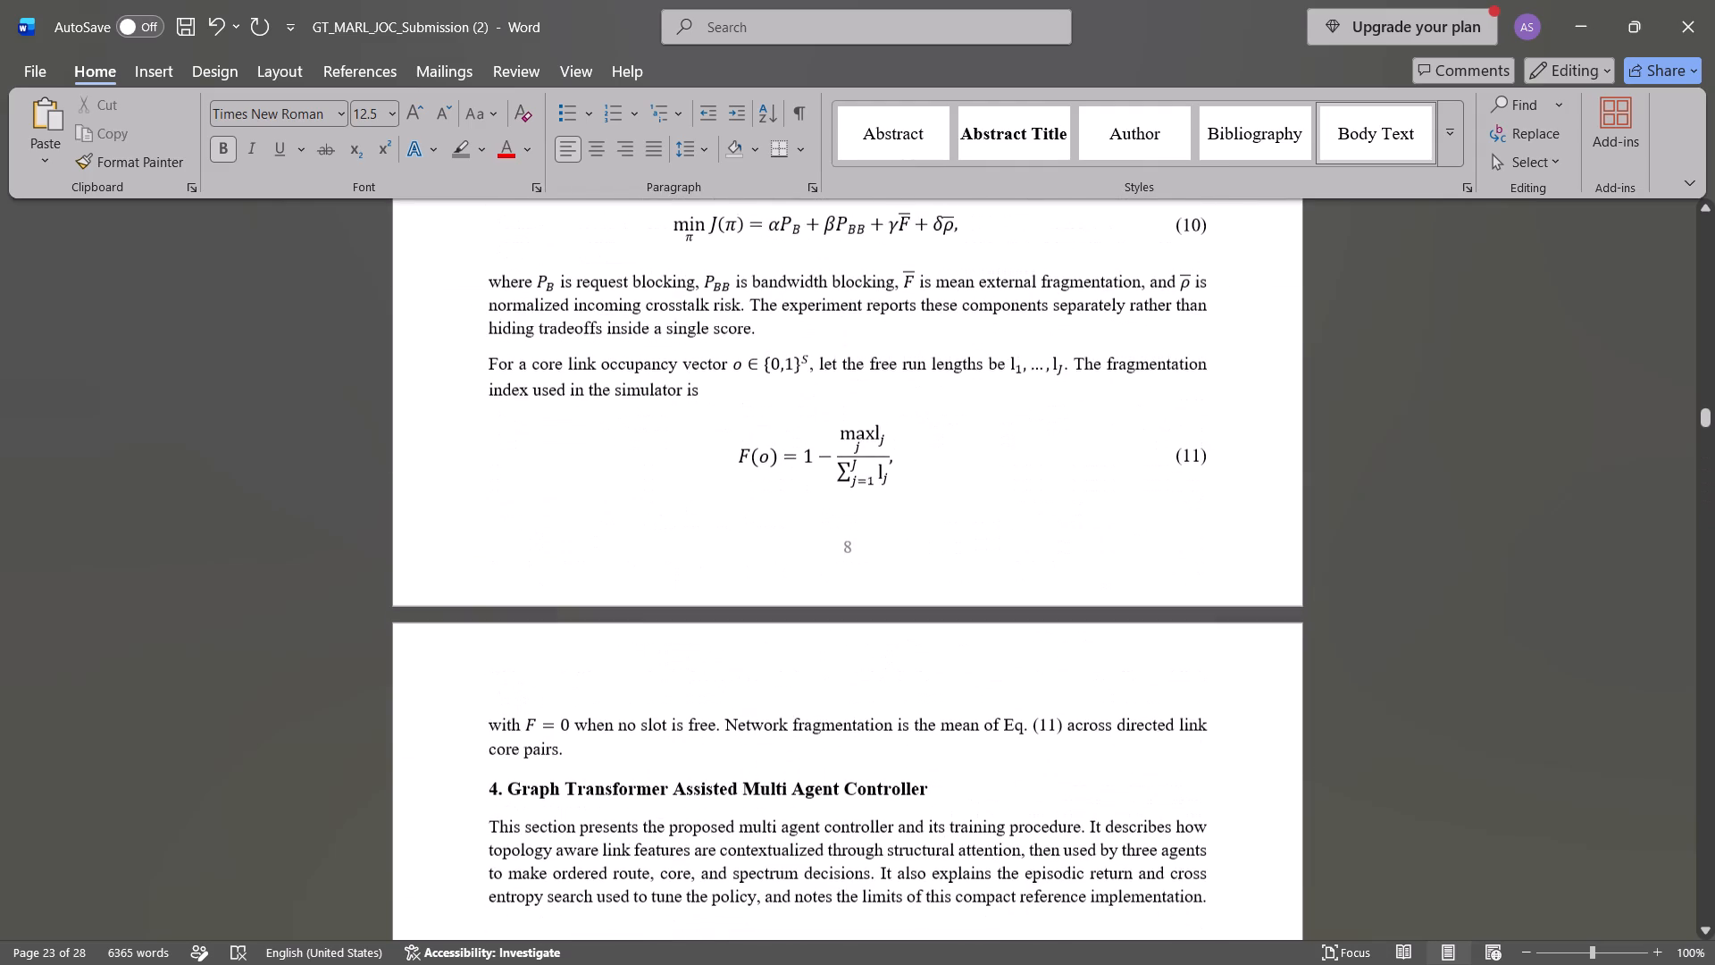
scroll(651, 434, "down", 8)
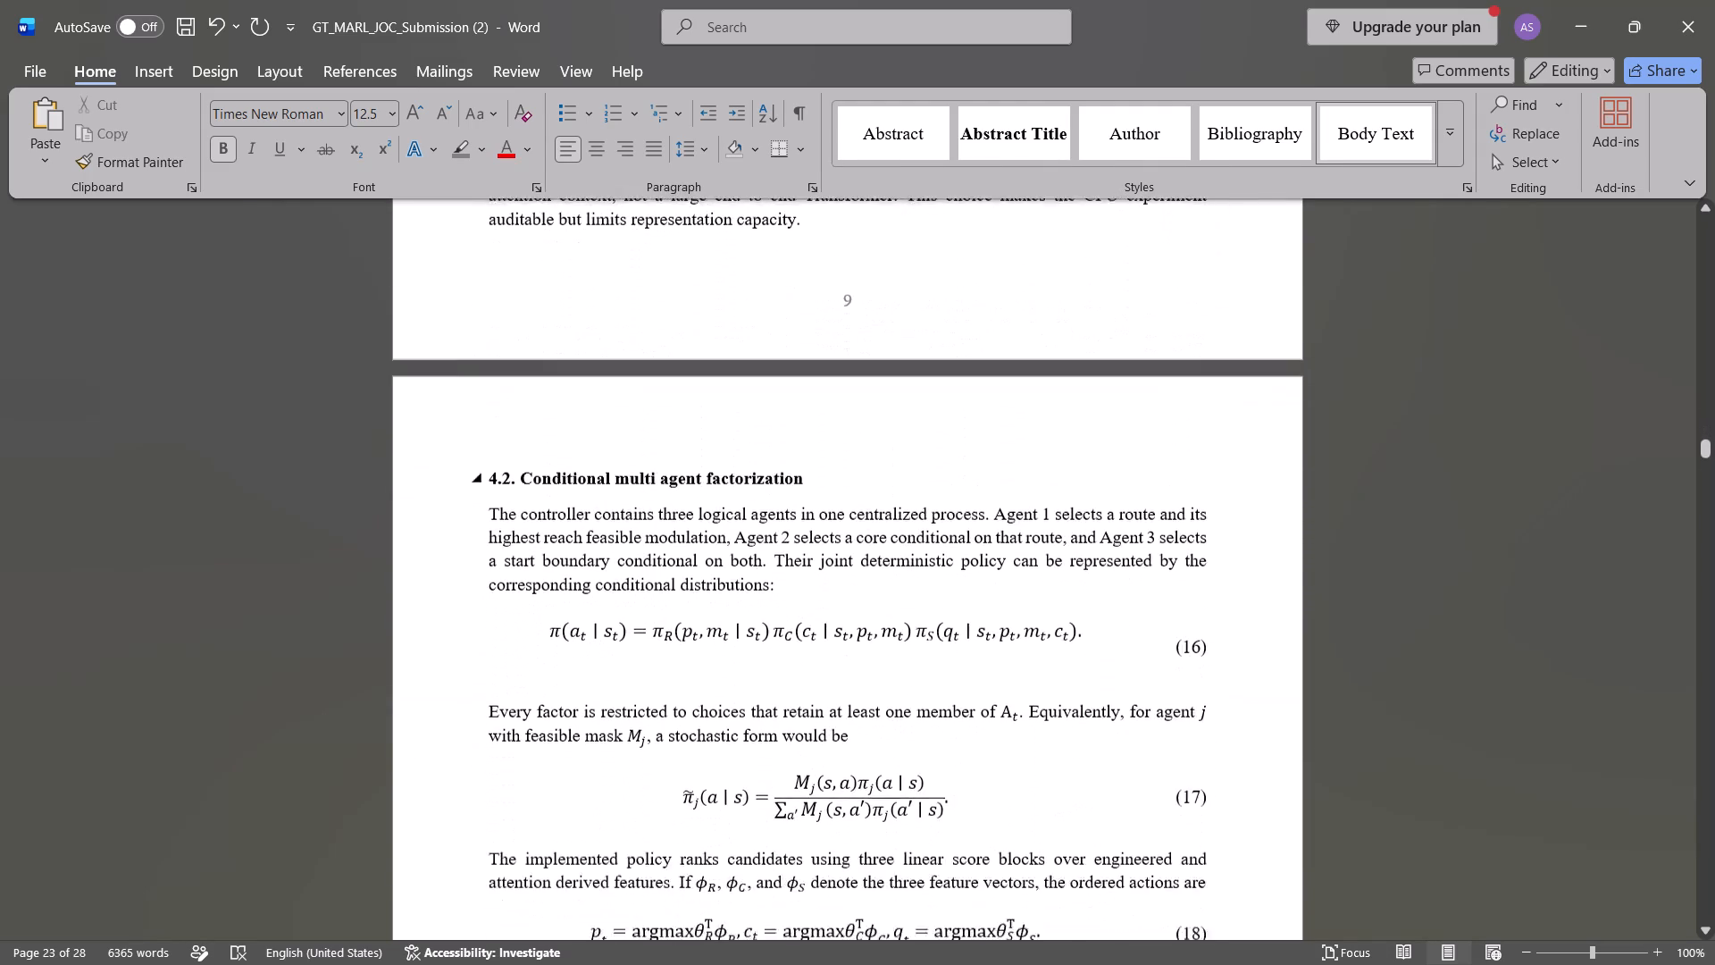
scroll(651, 434, "down", 8)
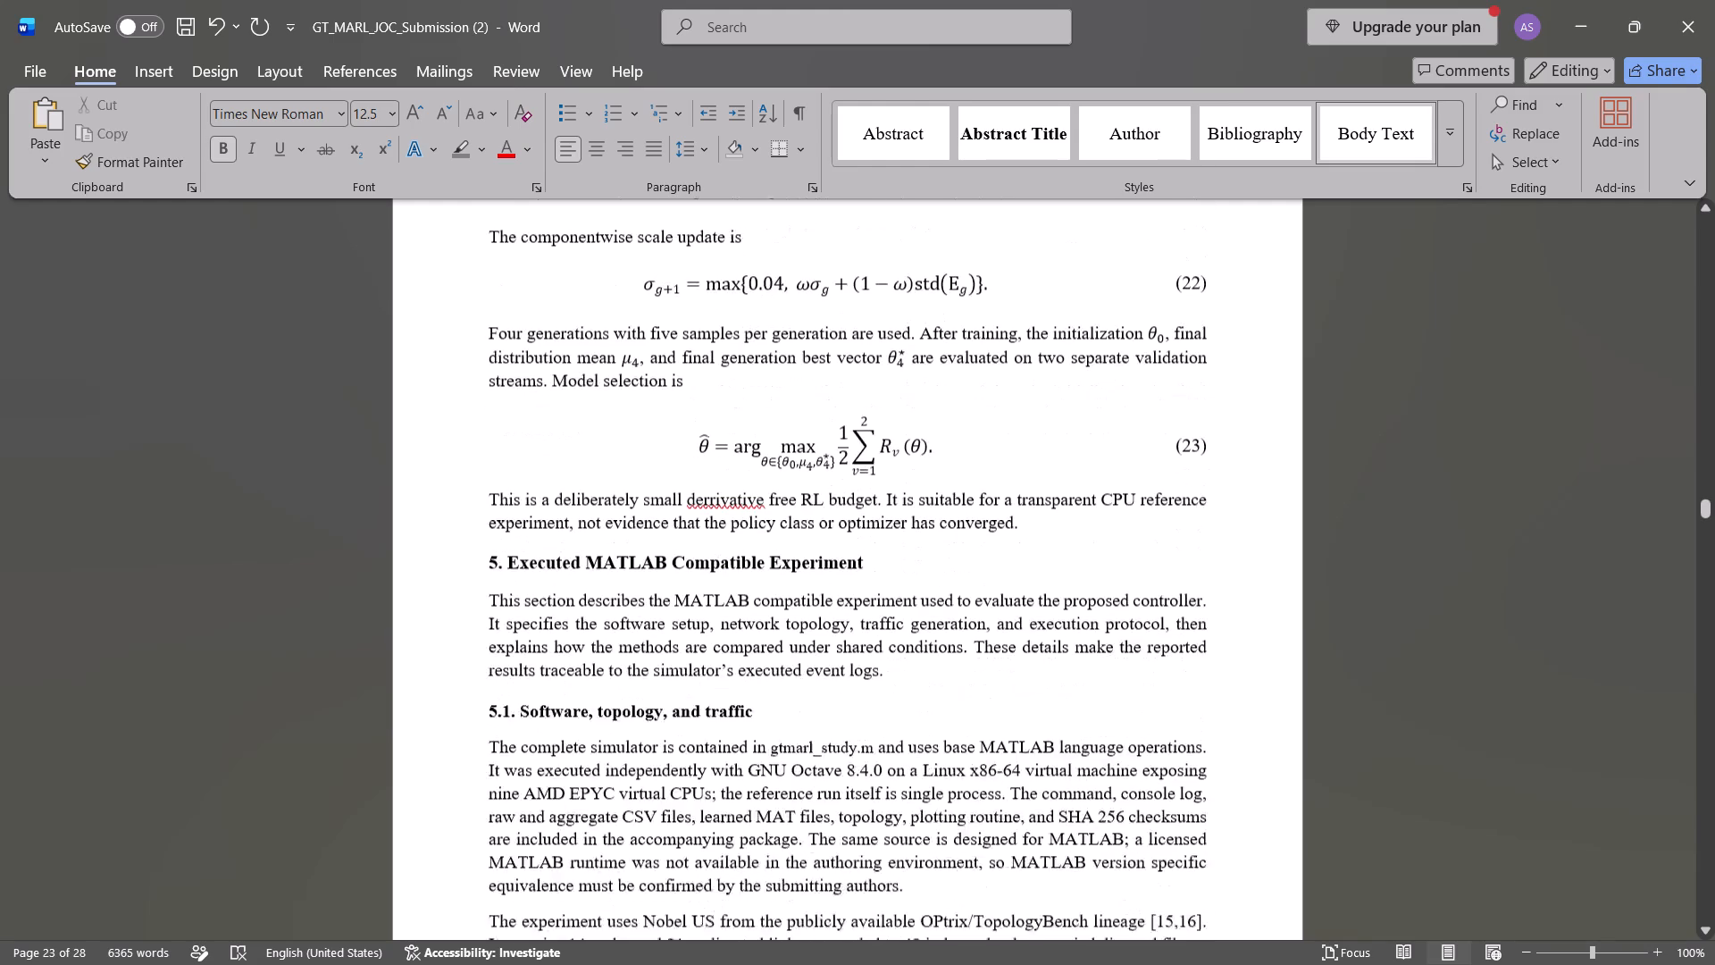
scroll(651, 434, "down", 5)
scroll(651, 434, "up", 2)
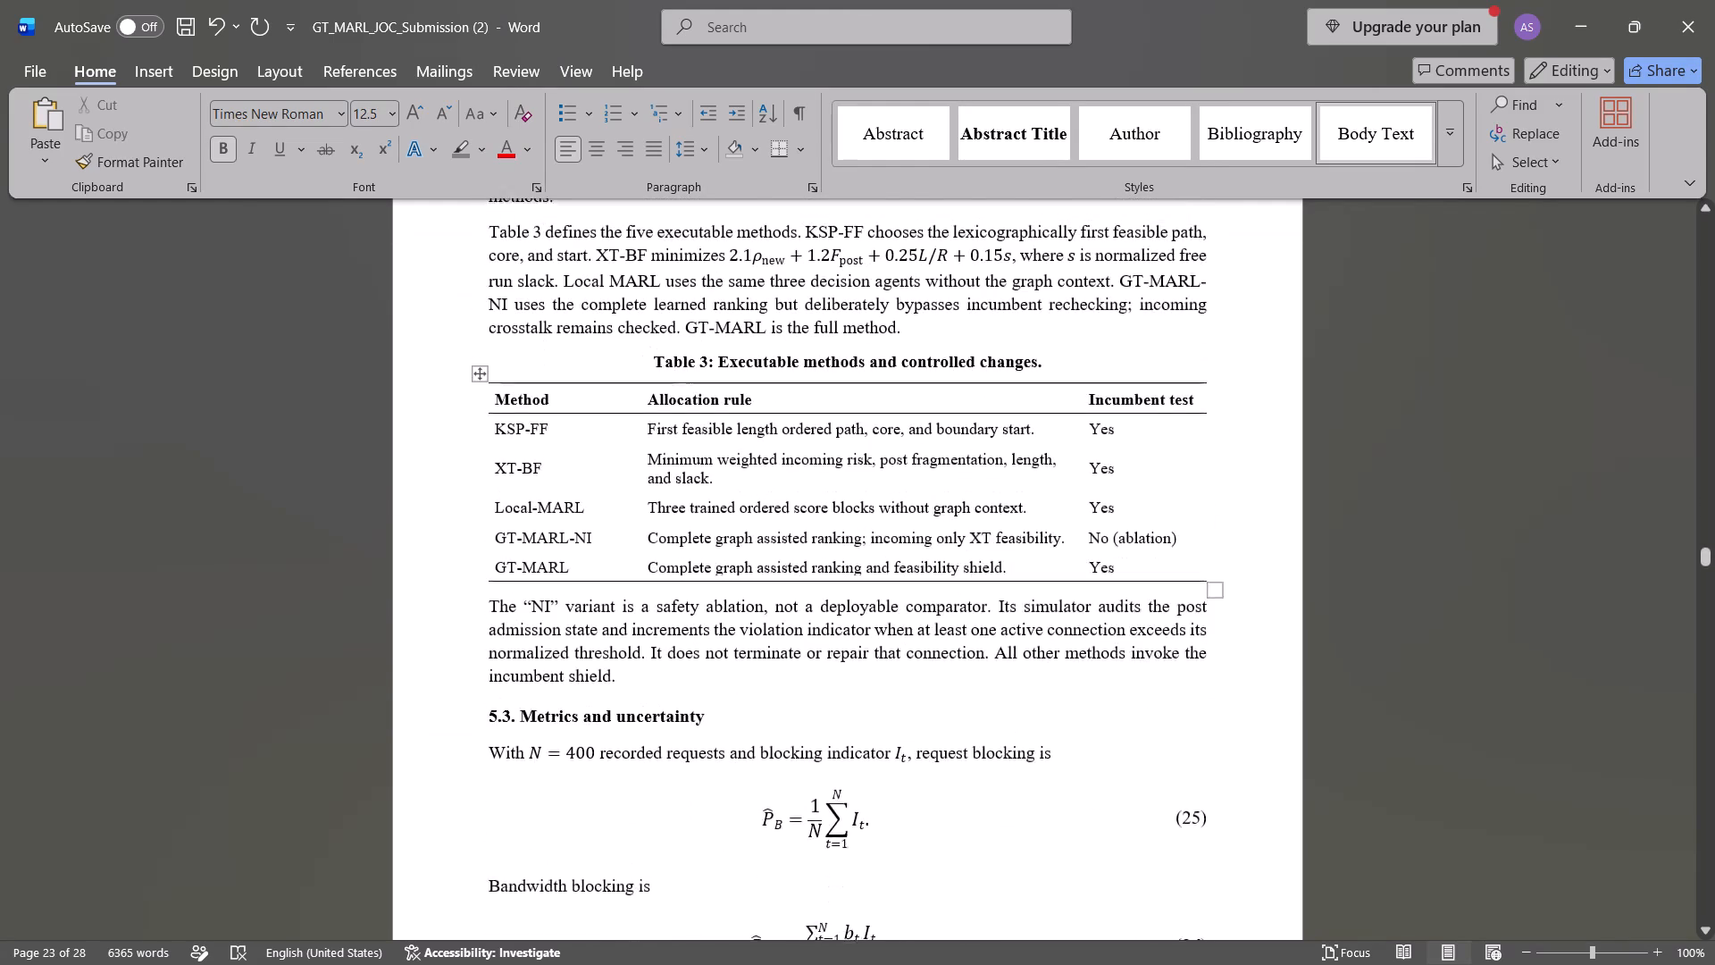
scroll(651, 434, "up", 4)
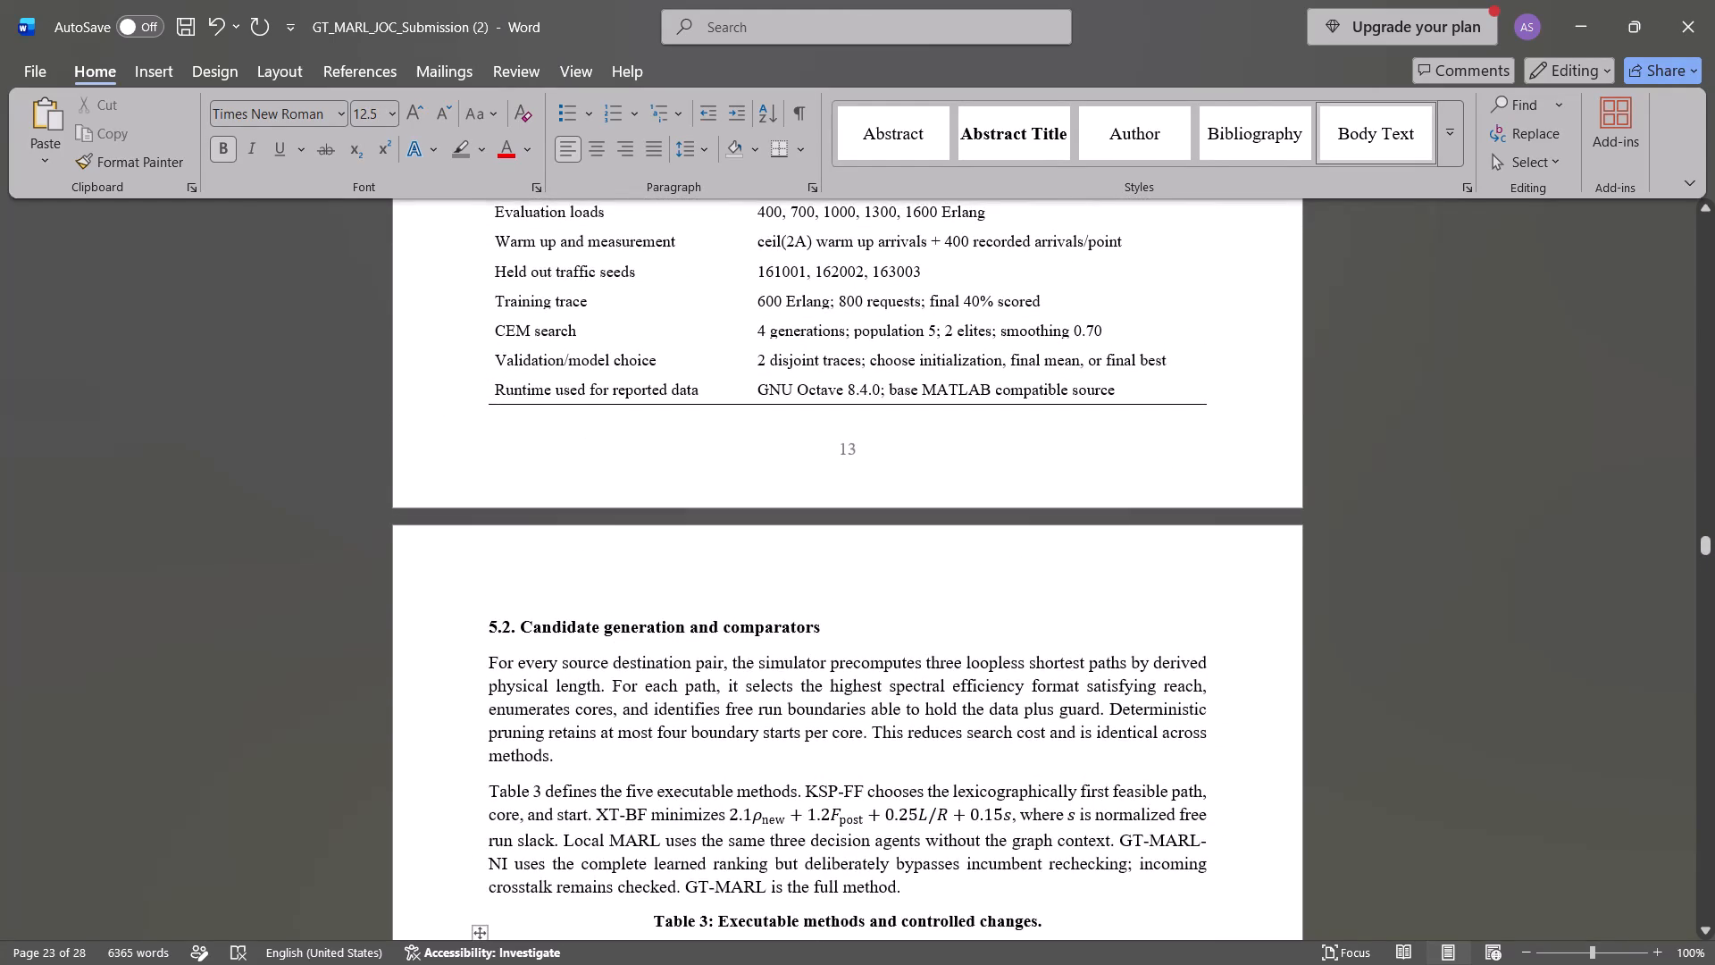
Change the label of the "Network, requests, and spectrum" heading to "Table 6.1 :", followed by a space.
scroll(651, 434, "down", 20)
scroll(651, 434, "down", 20)
scroll(651, 434, "down", 20)
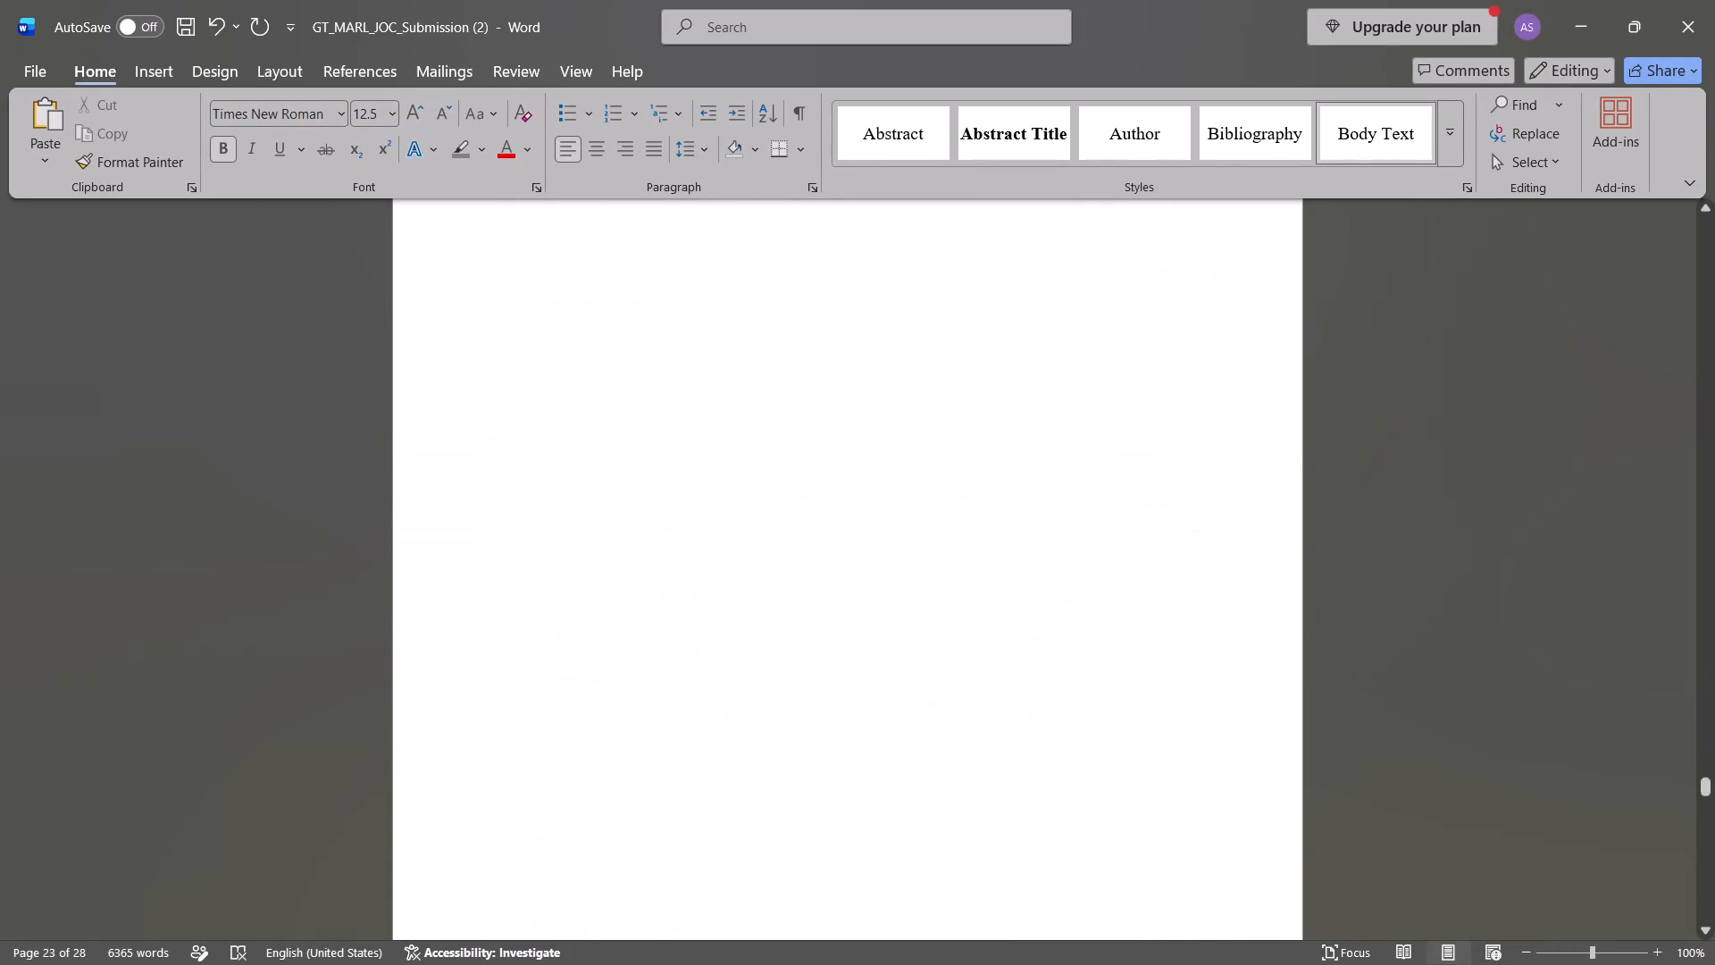
scroll(651, 434, "down", 2)
scroll(761, 419, "up", 3)
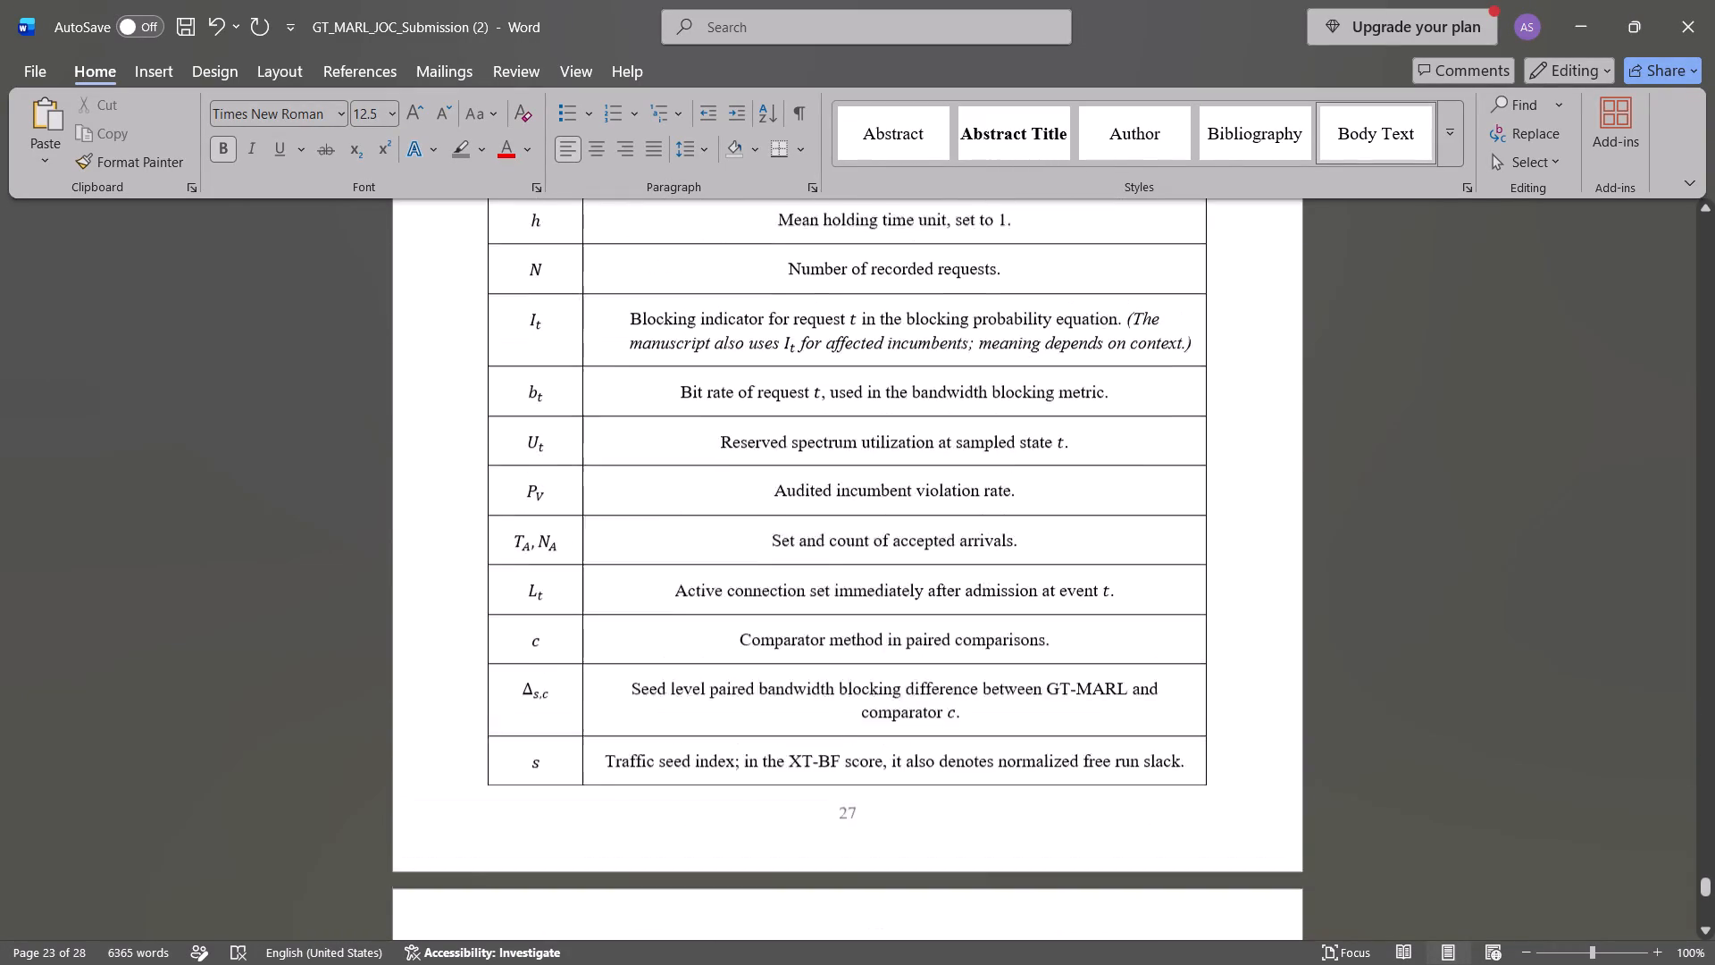
scroll(761, 419, "up", 7)
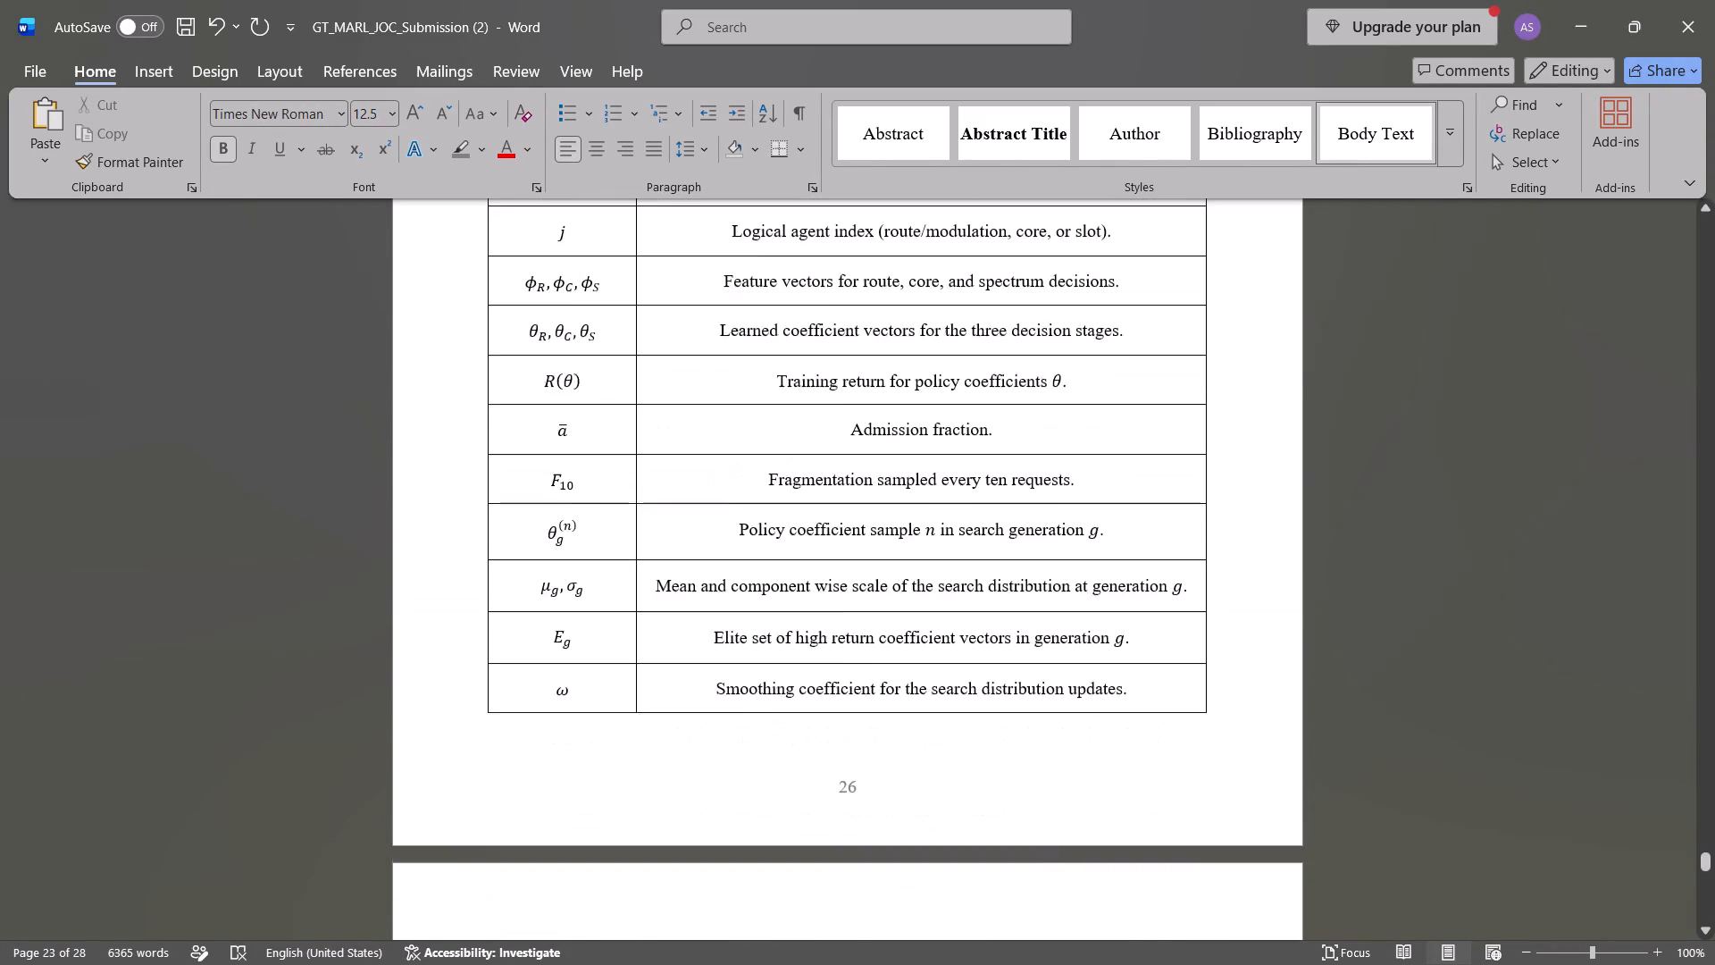
scroll(761, 419, "up", 7)
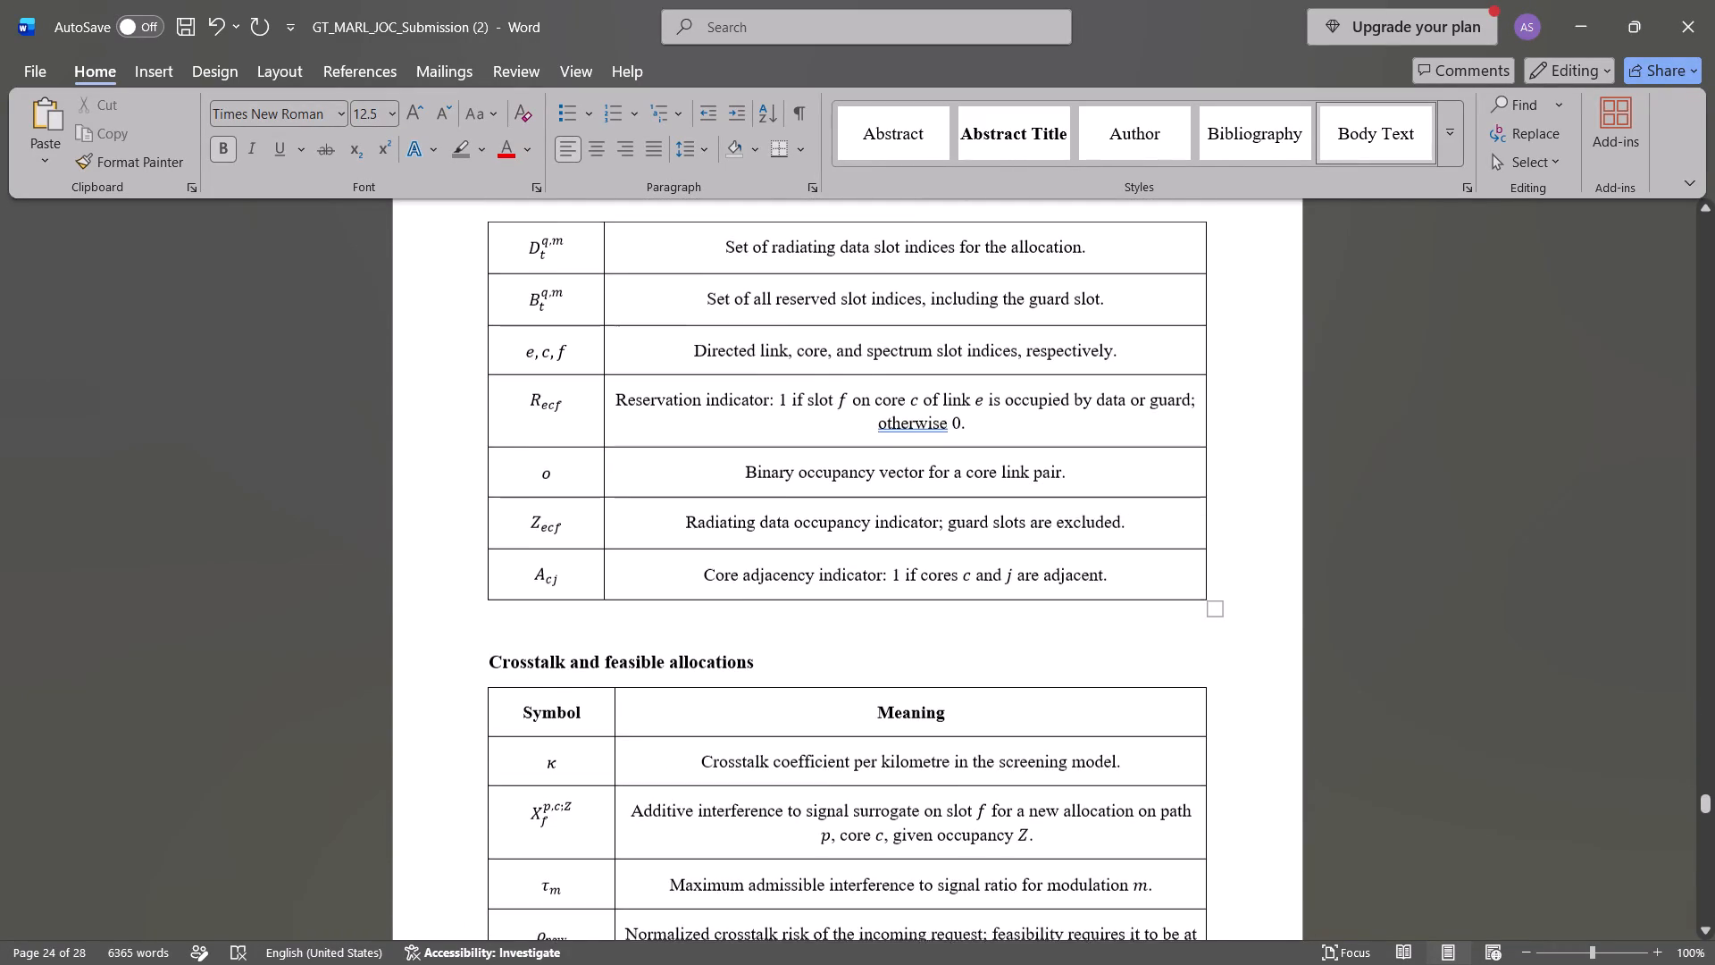
scroll(761, 419, "up", 3)
key("BackSpace")
key("BackSpace")
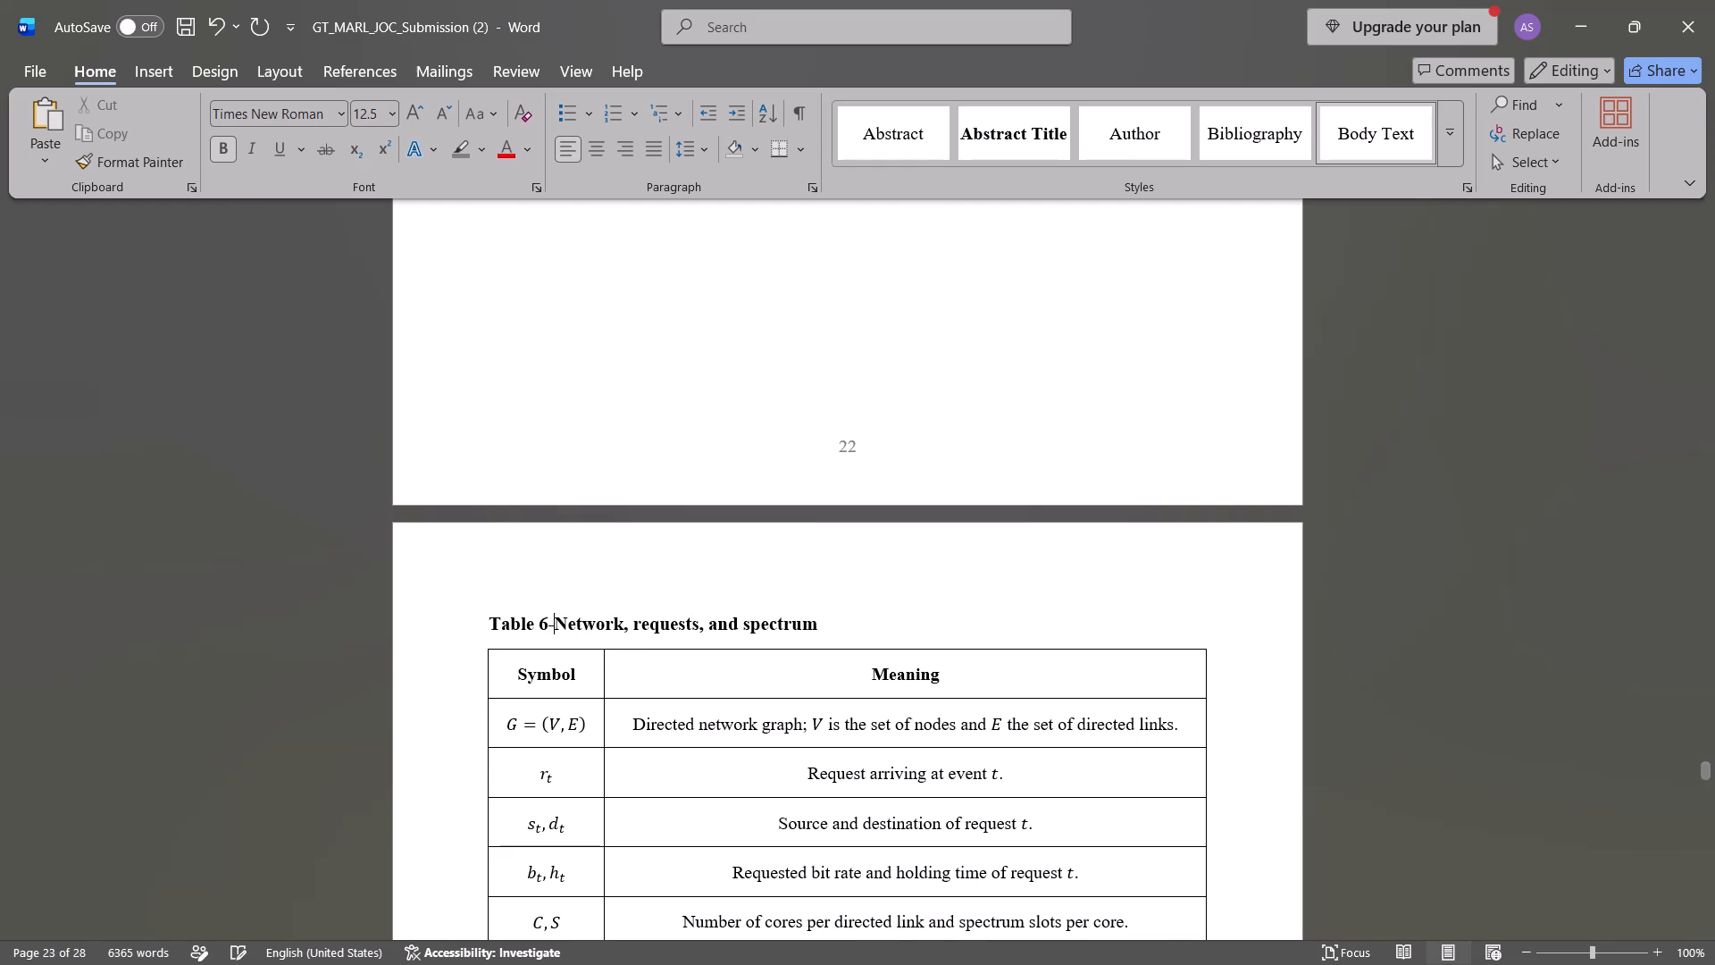
type(".1")
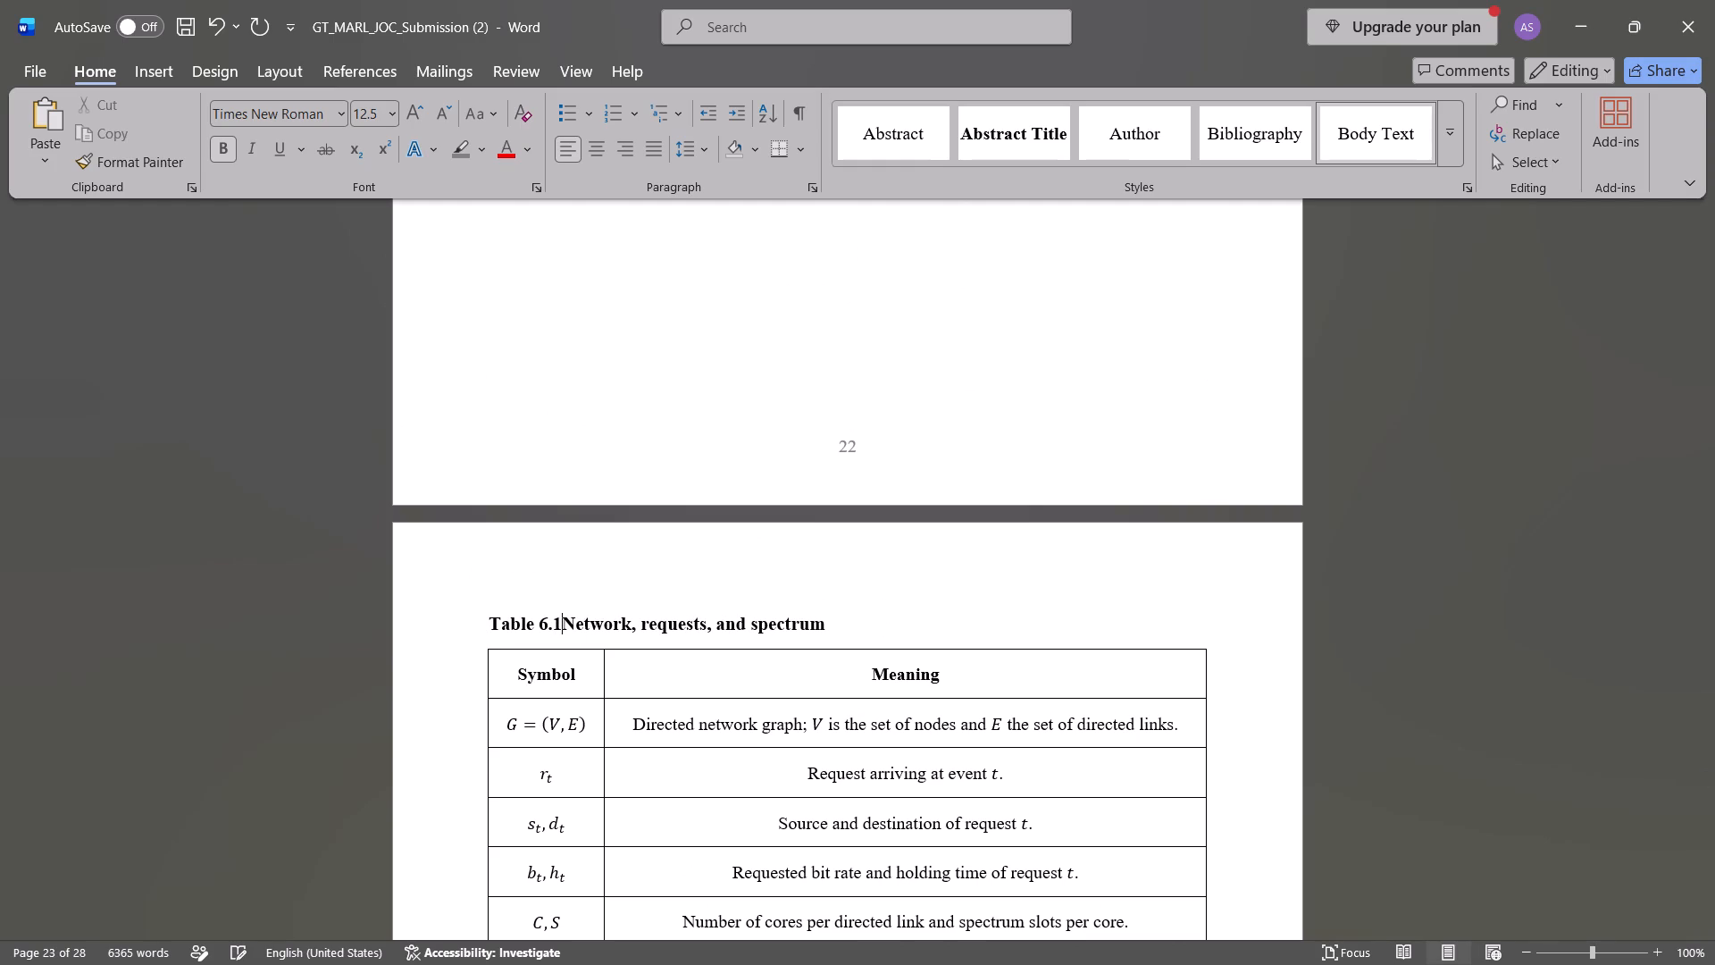
key("space")
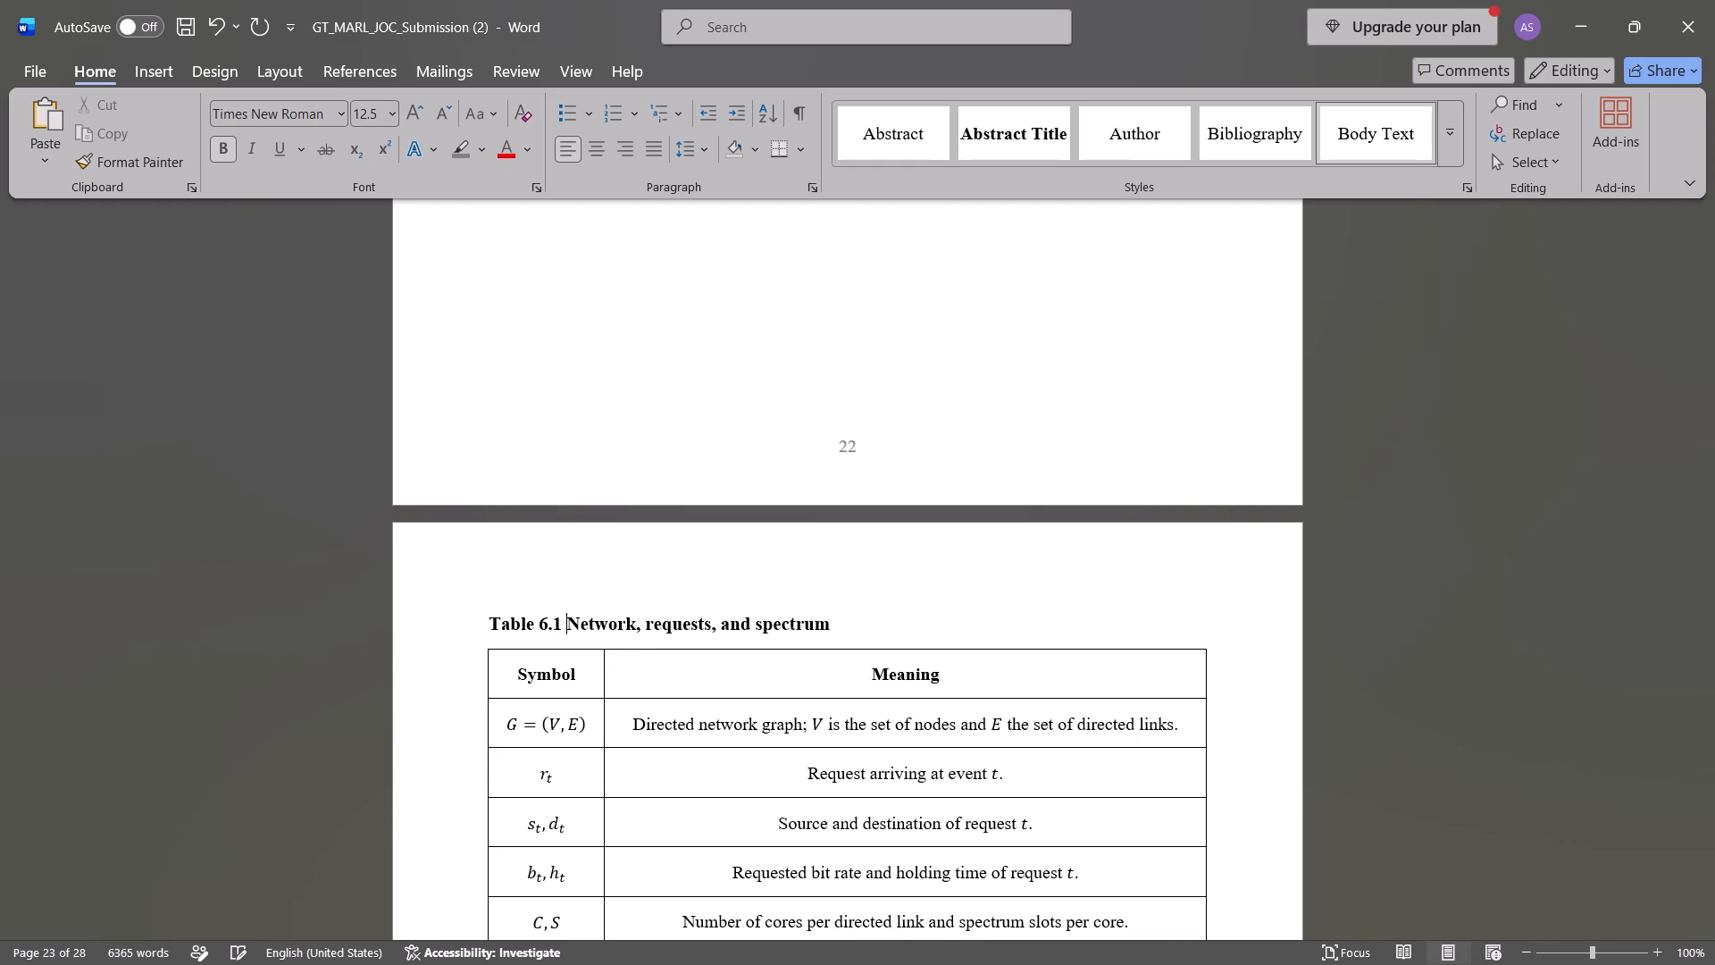
type(":")
key("space")
Copy the label "Table 6.1 :" with its trailing space from the "Network, requests, and spectrum" heading.
scroll(893, 440, "down", 1)
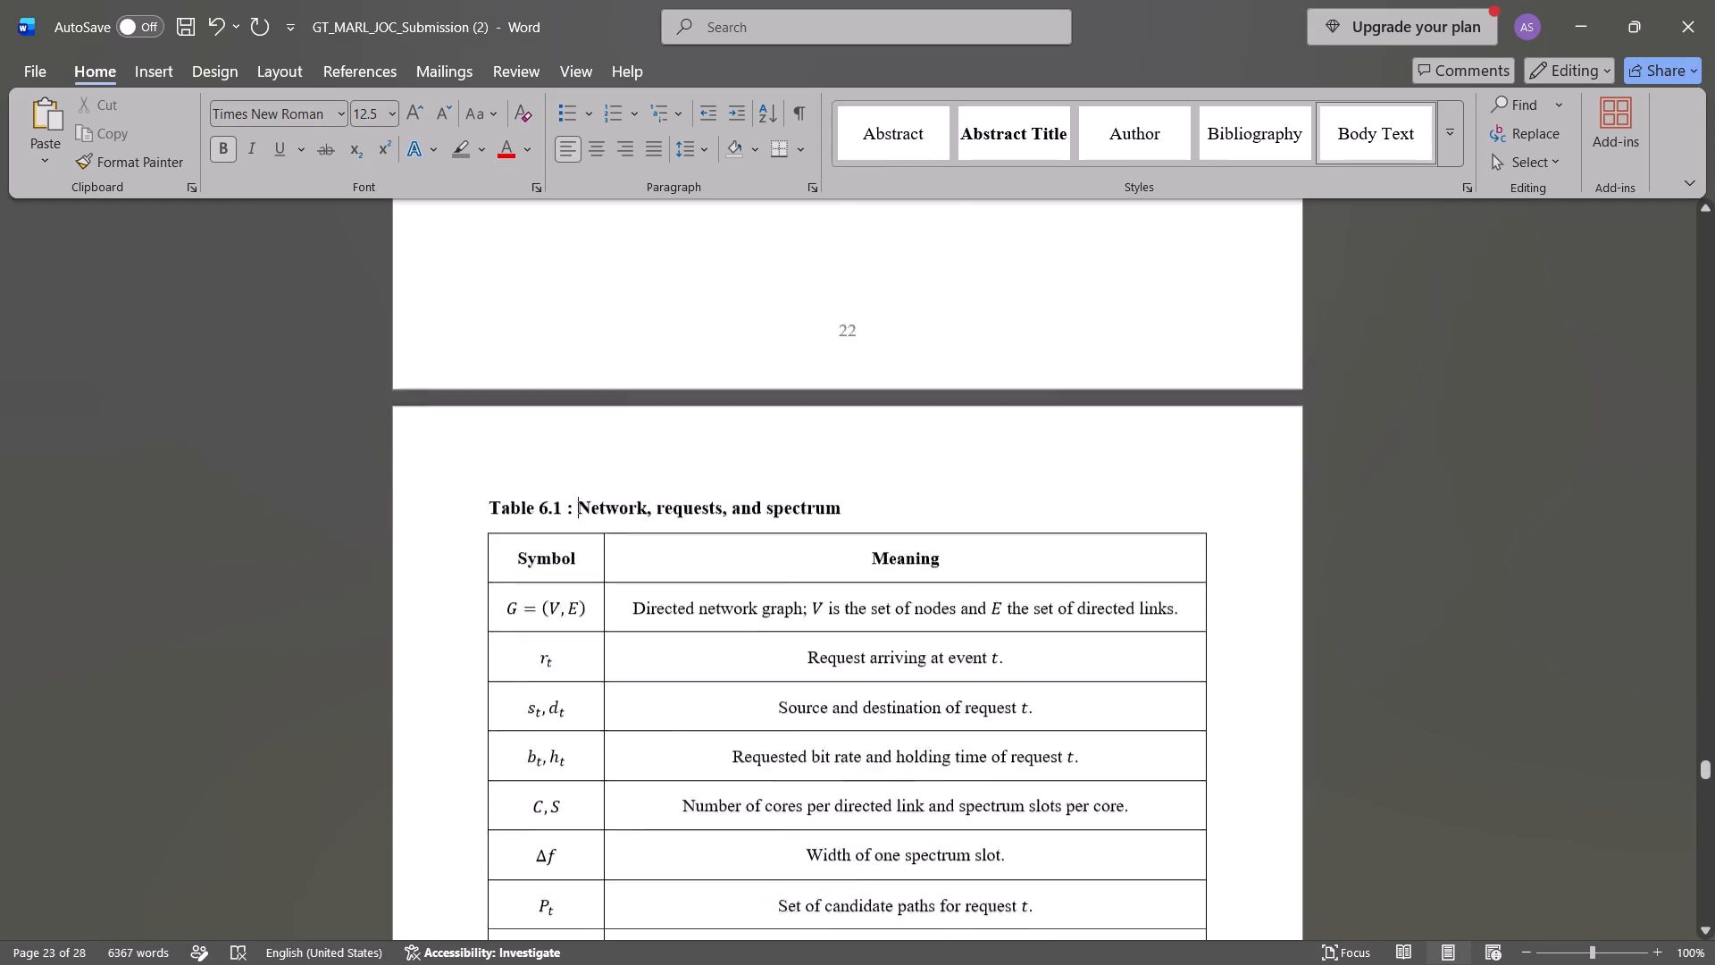
scroll(893, 440, "down", 3)
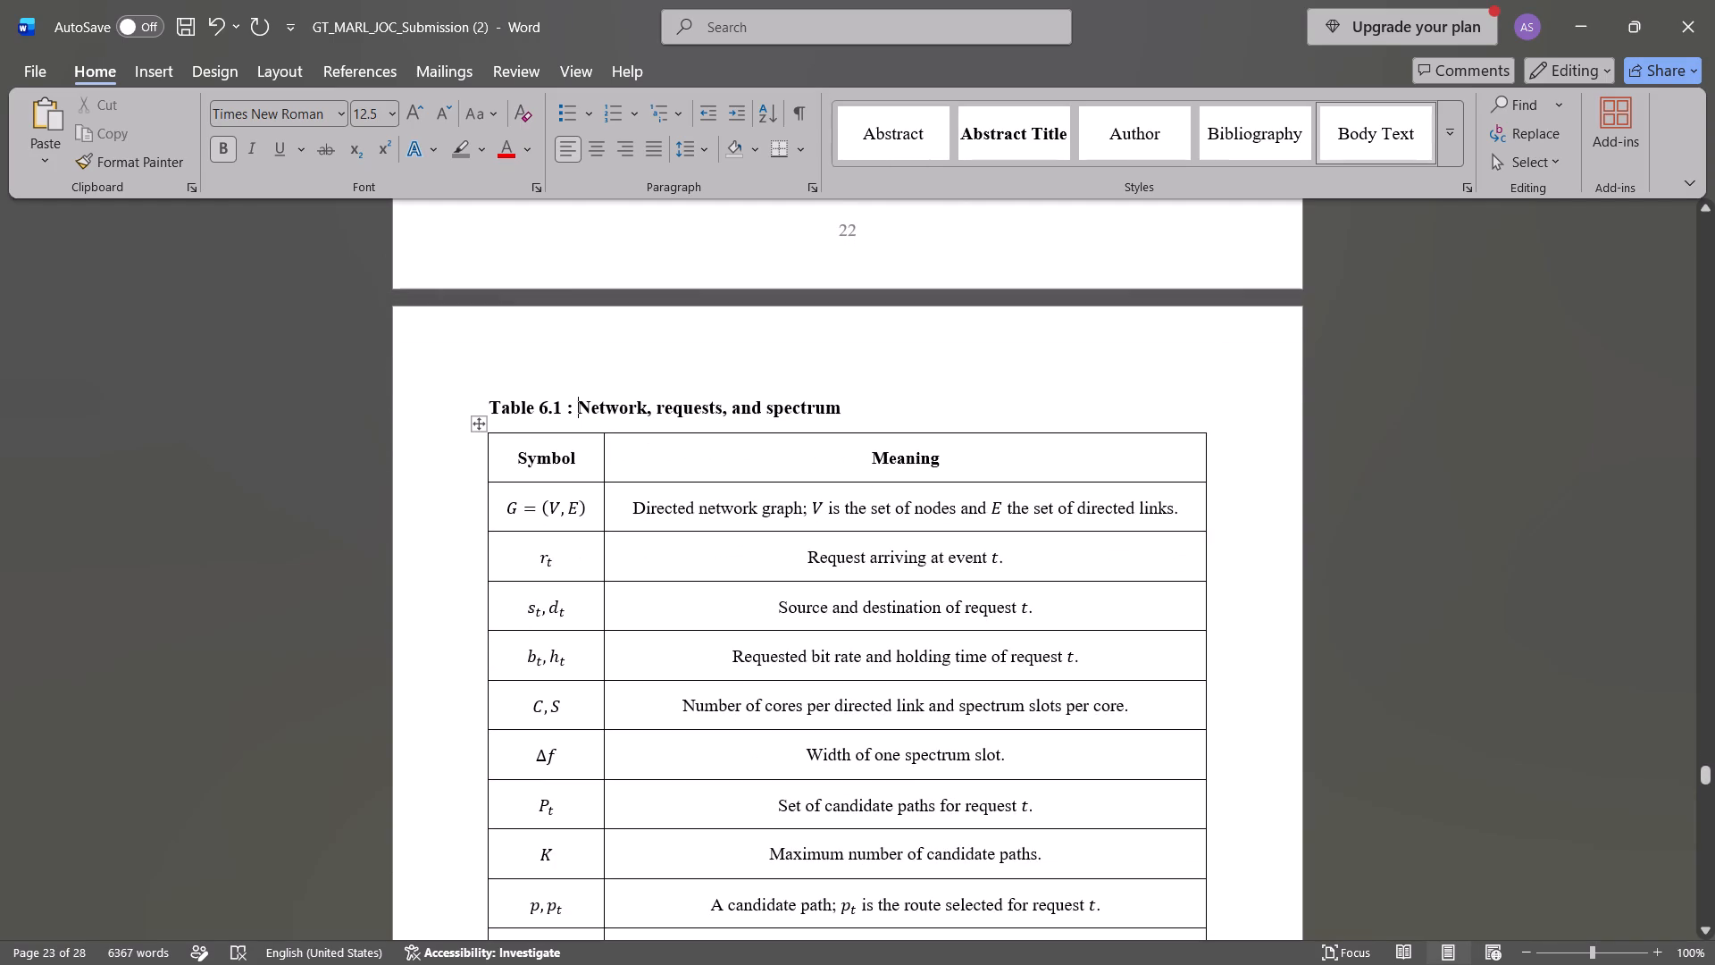
scroll(893, 440, "down", 1)
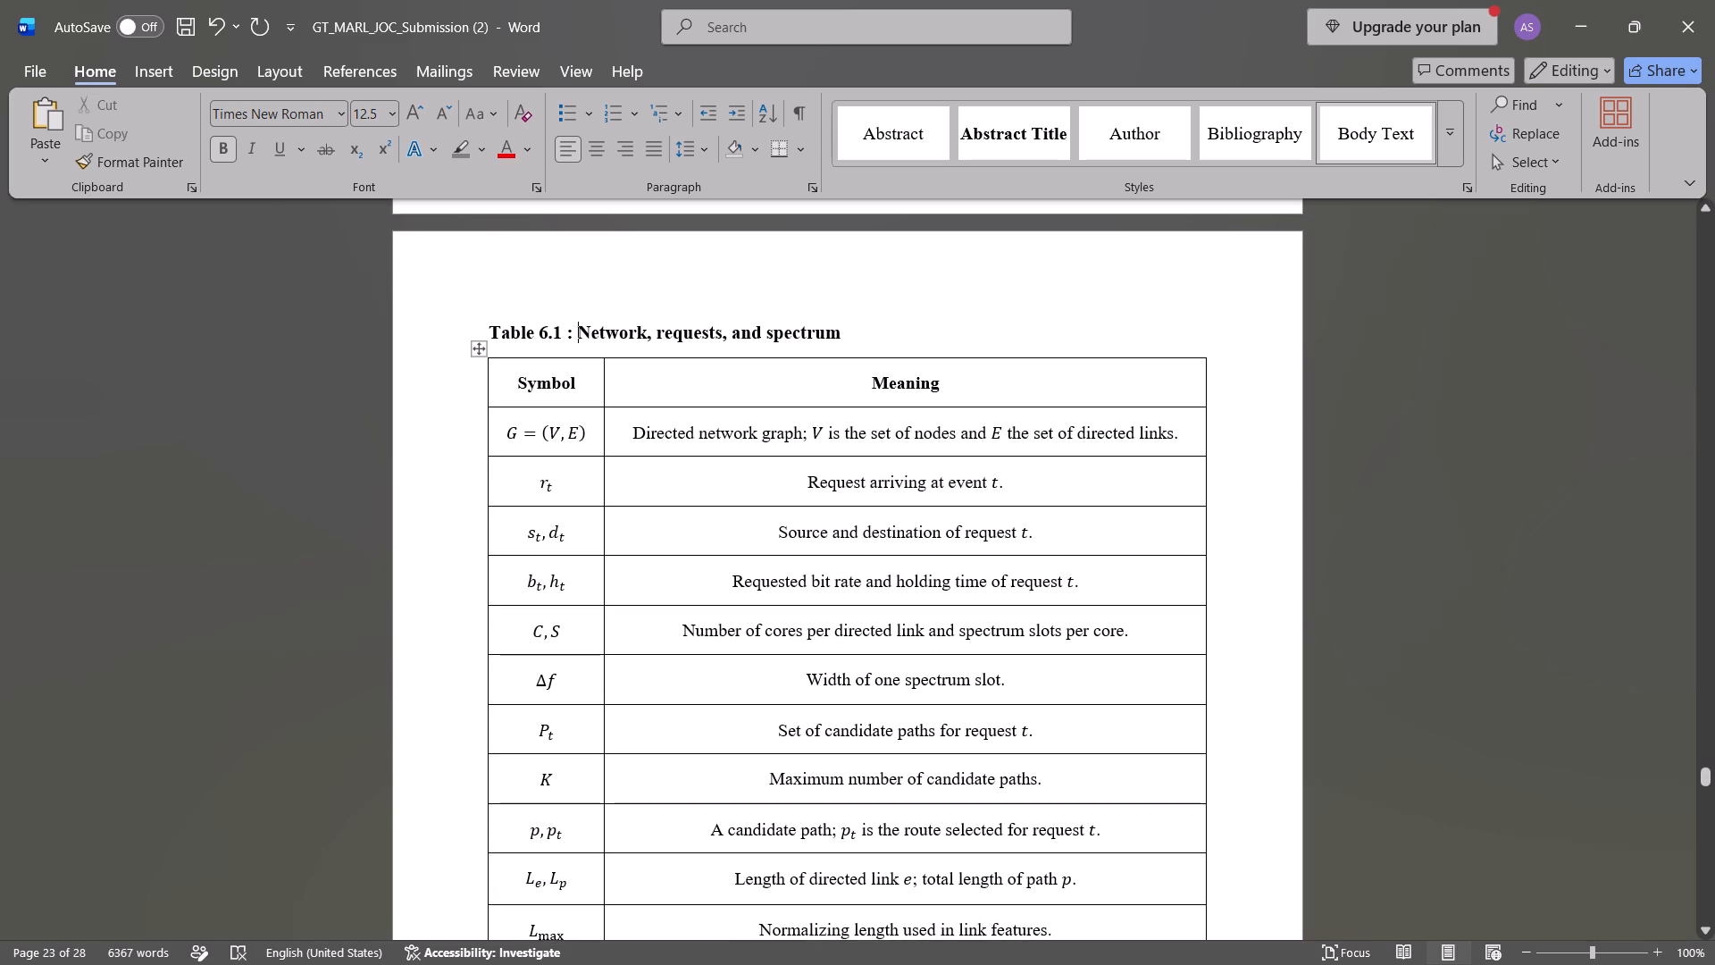
scroll(893, 440, "down", 4)
scroll(893, 440, "up", 1)
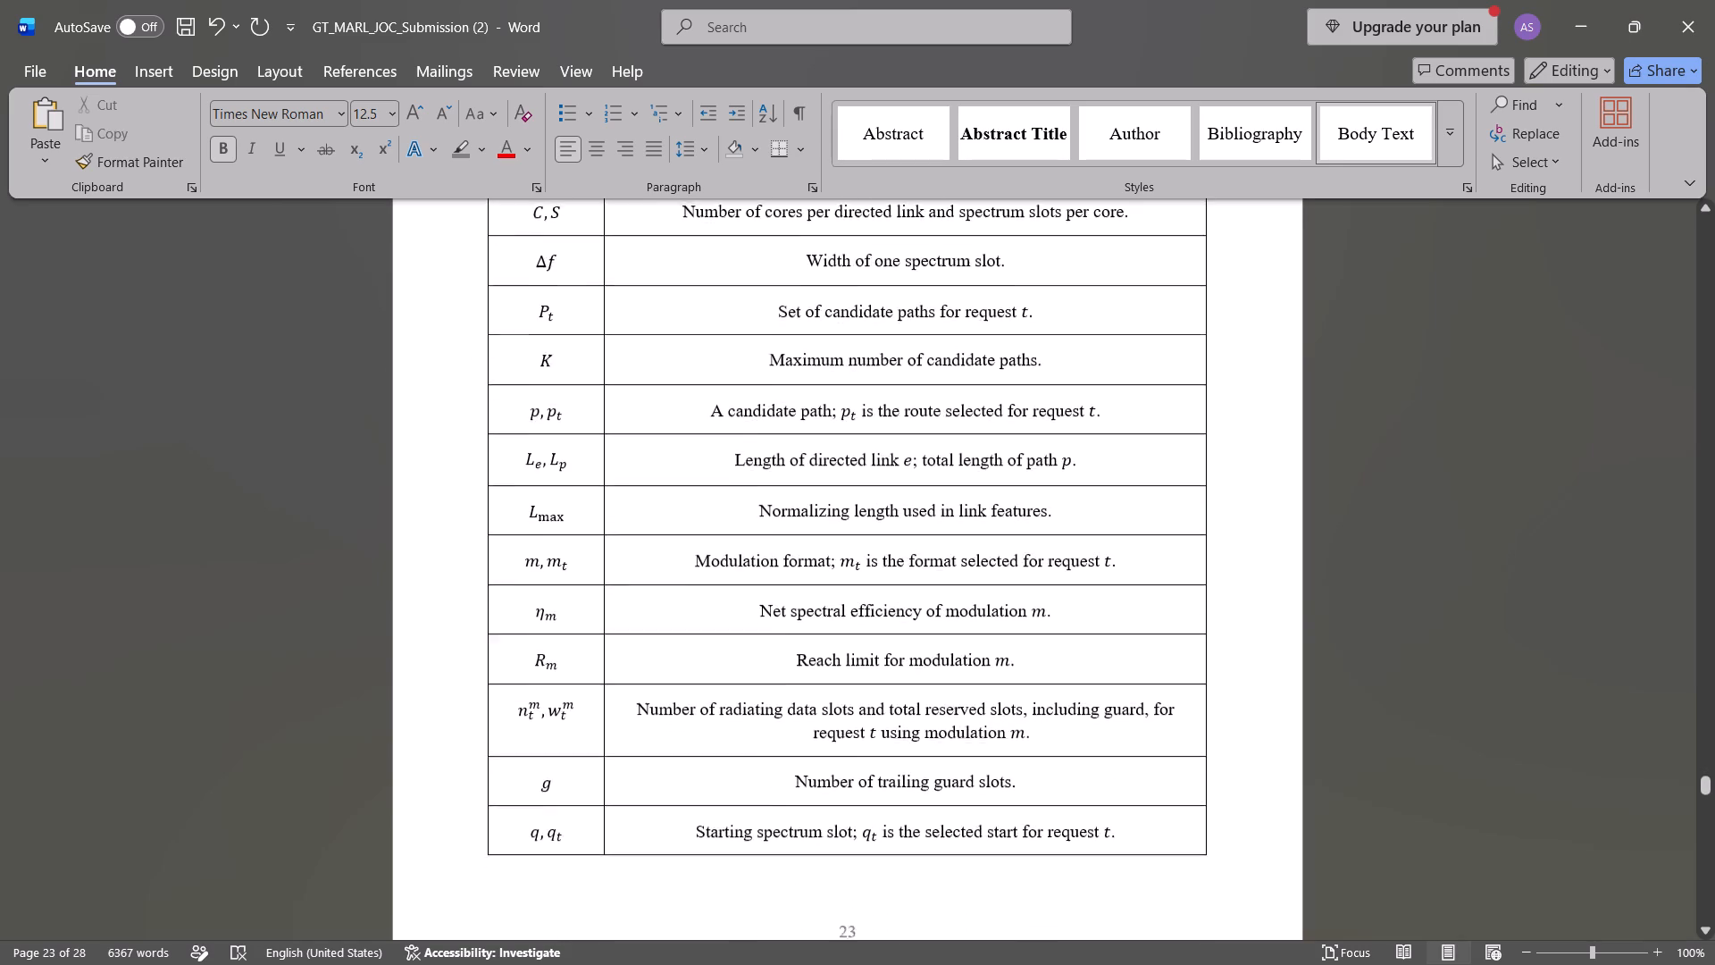
scroll(893, 440, "up", 1)
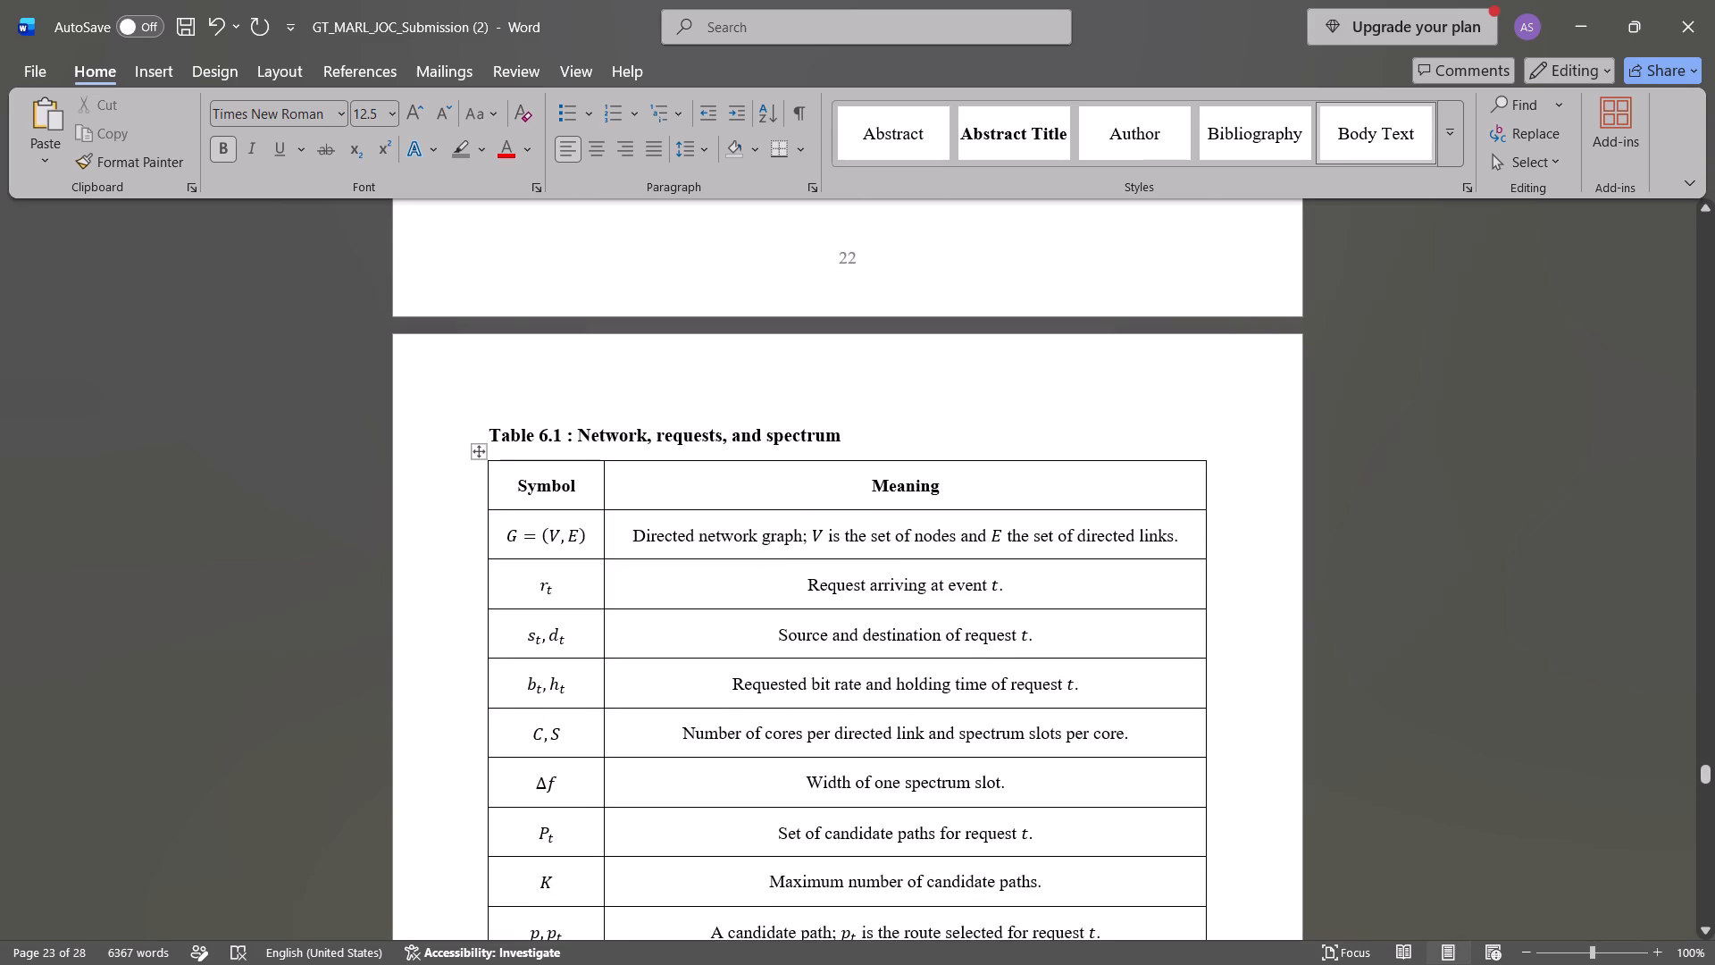
left_click_drag(576, 438, 489, 427)
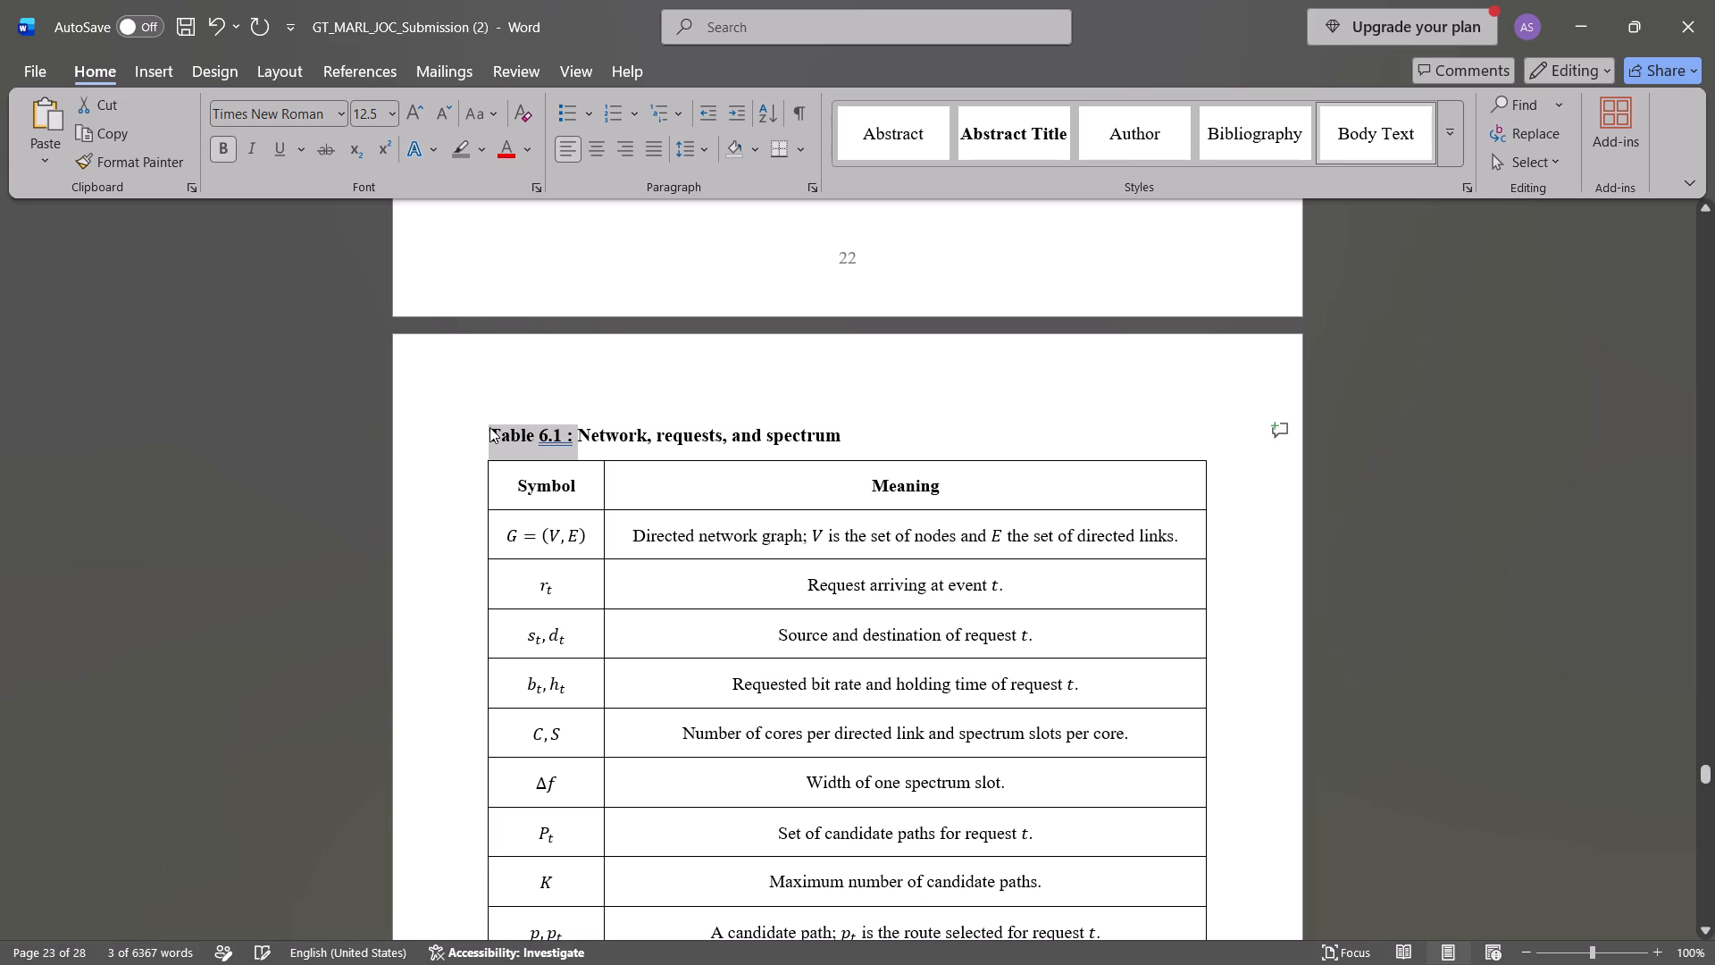
key("ctrl+c")
Paste the copied label before the "Crosstalk and feasible allocations" heading and renumber it as "Table 6.2 :".
left_click(1016, 524)
scroll(1016, 524, "down", 3)
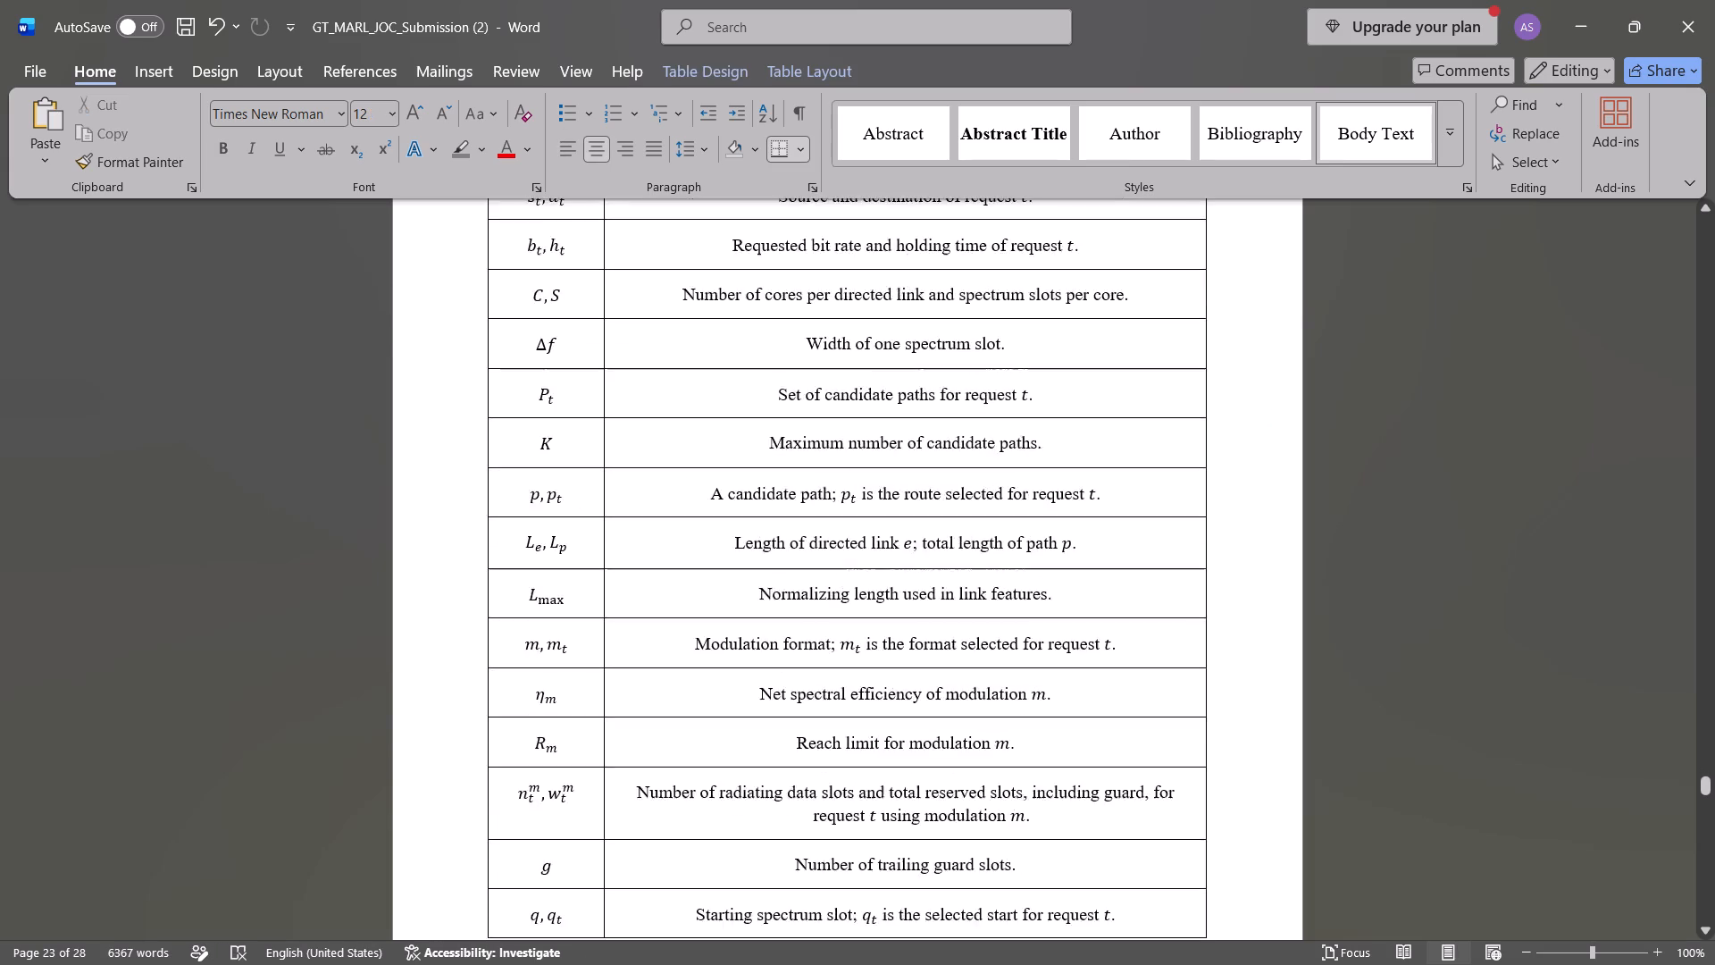
scroll(1016, 524, "down", 7)
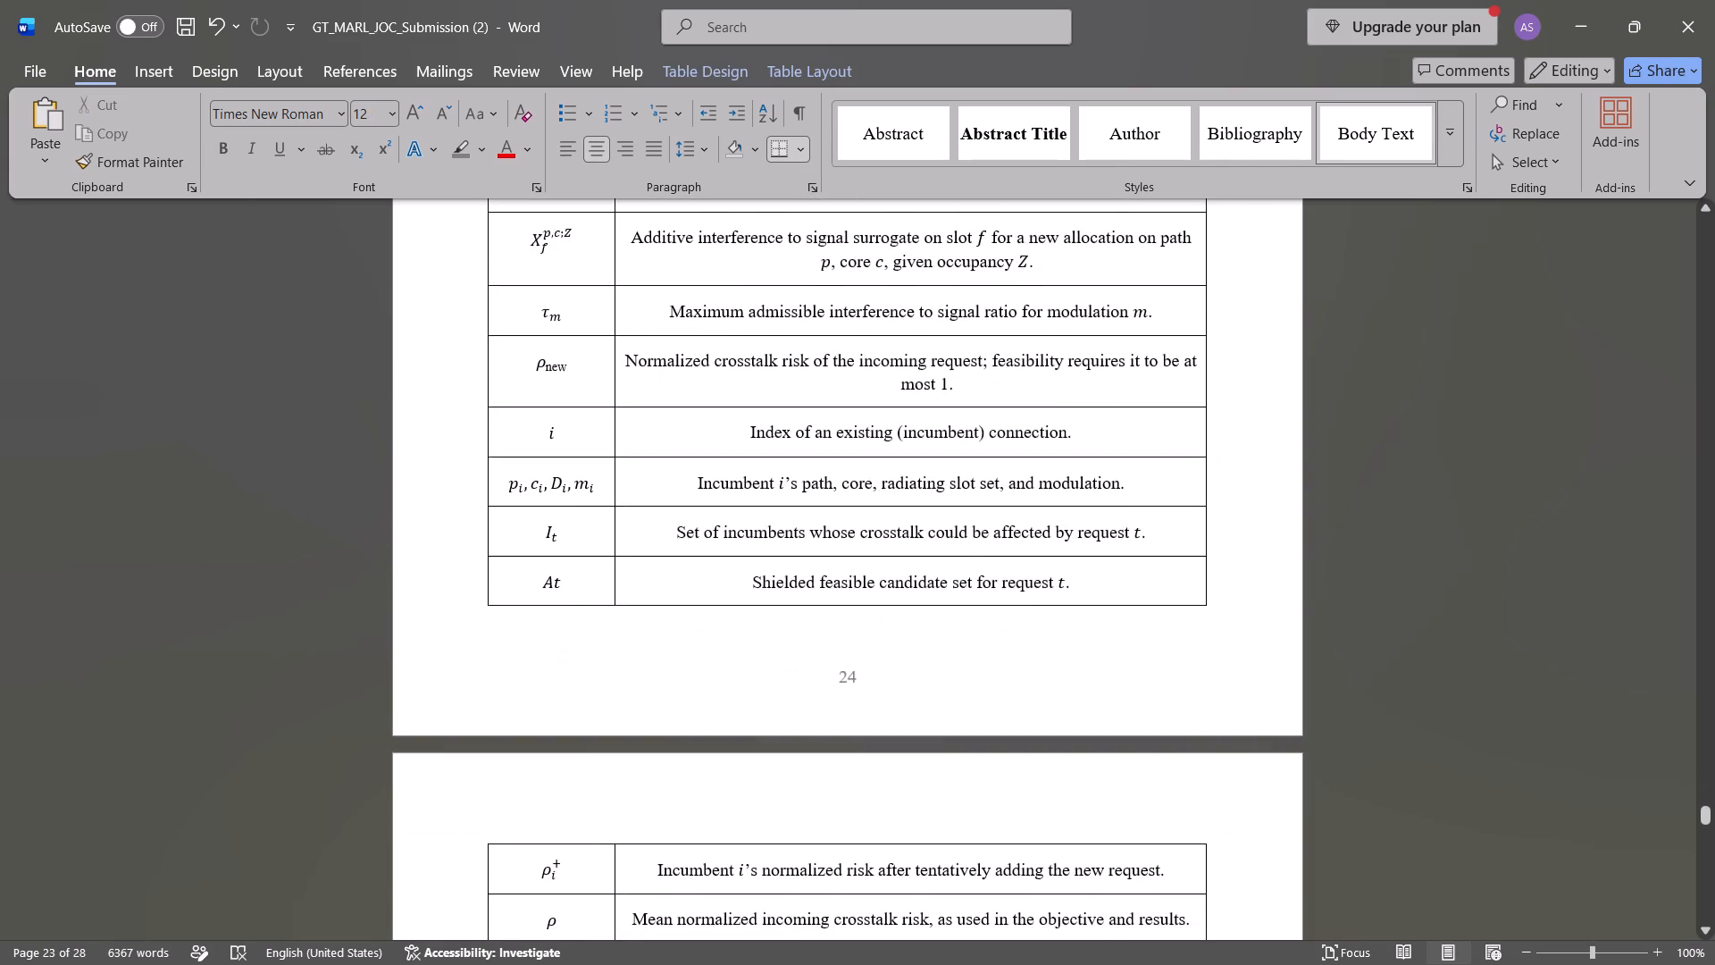
scroll(757, 385, "up", 3)
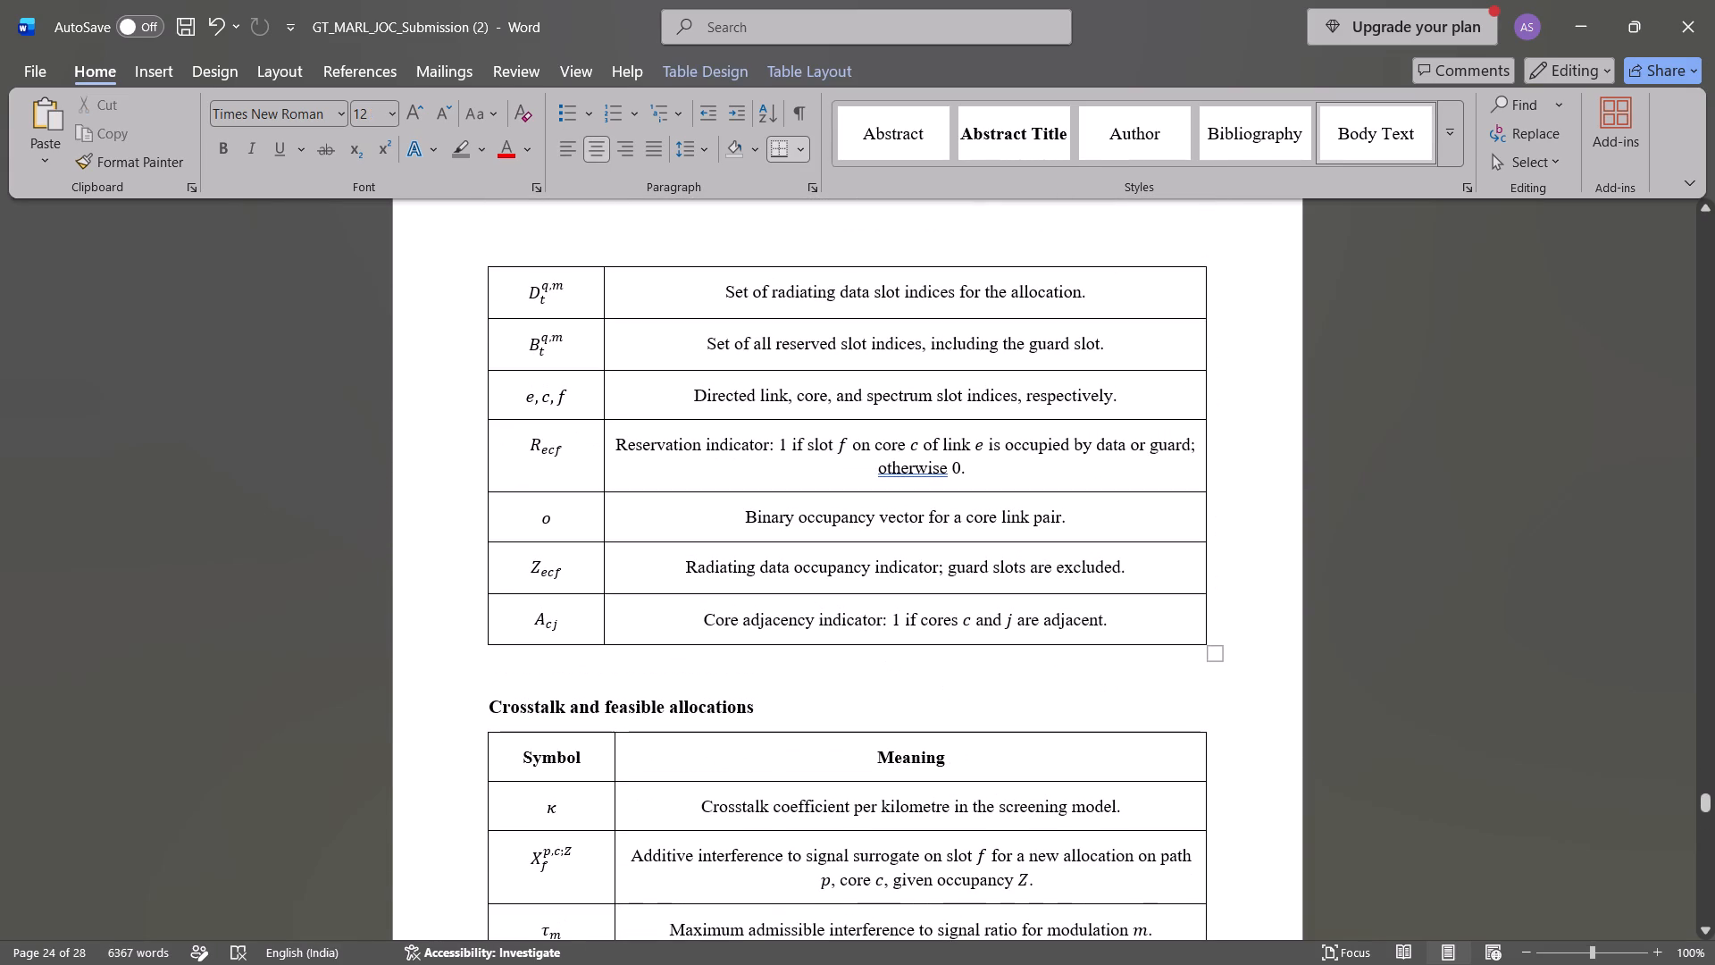
left_click(490, 705)
key("ctrl+v")
left_click(490, 705, "ctrl")
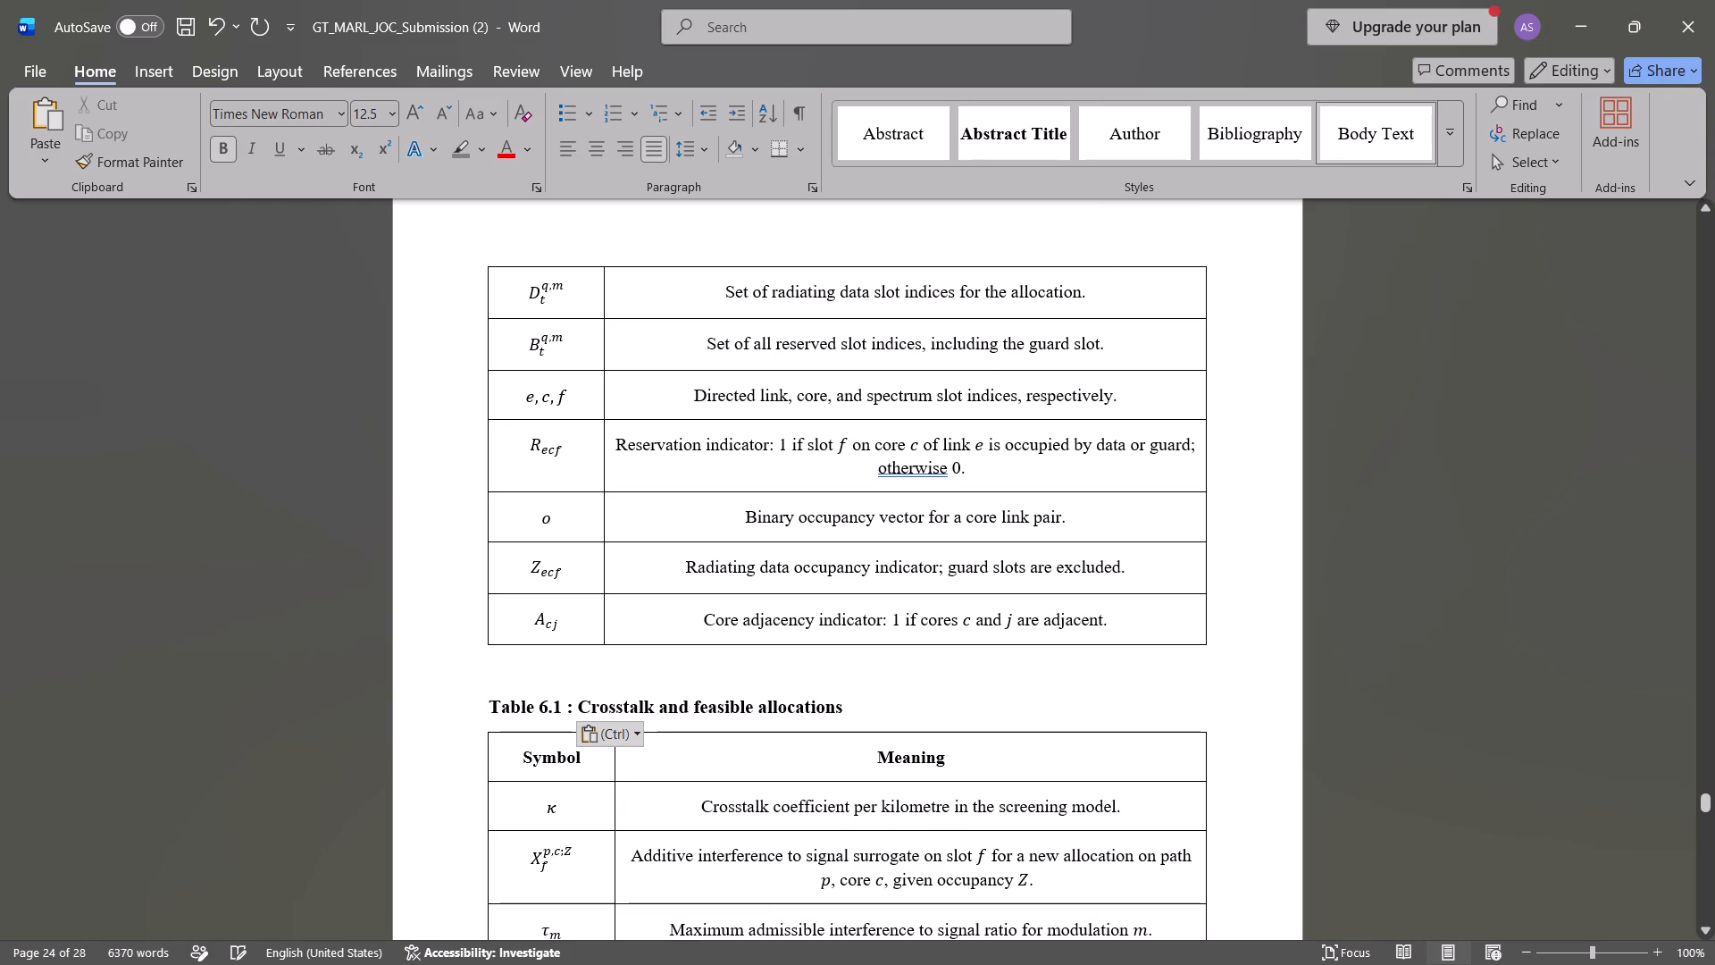
left_click(556, 709)
key("Right")
key("BackSpace")
key("2")
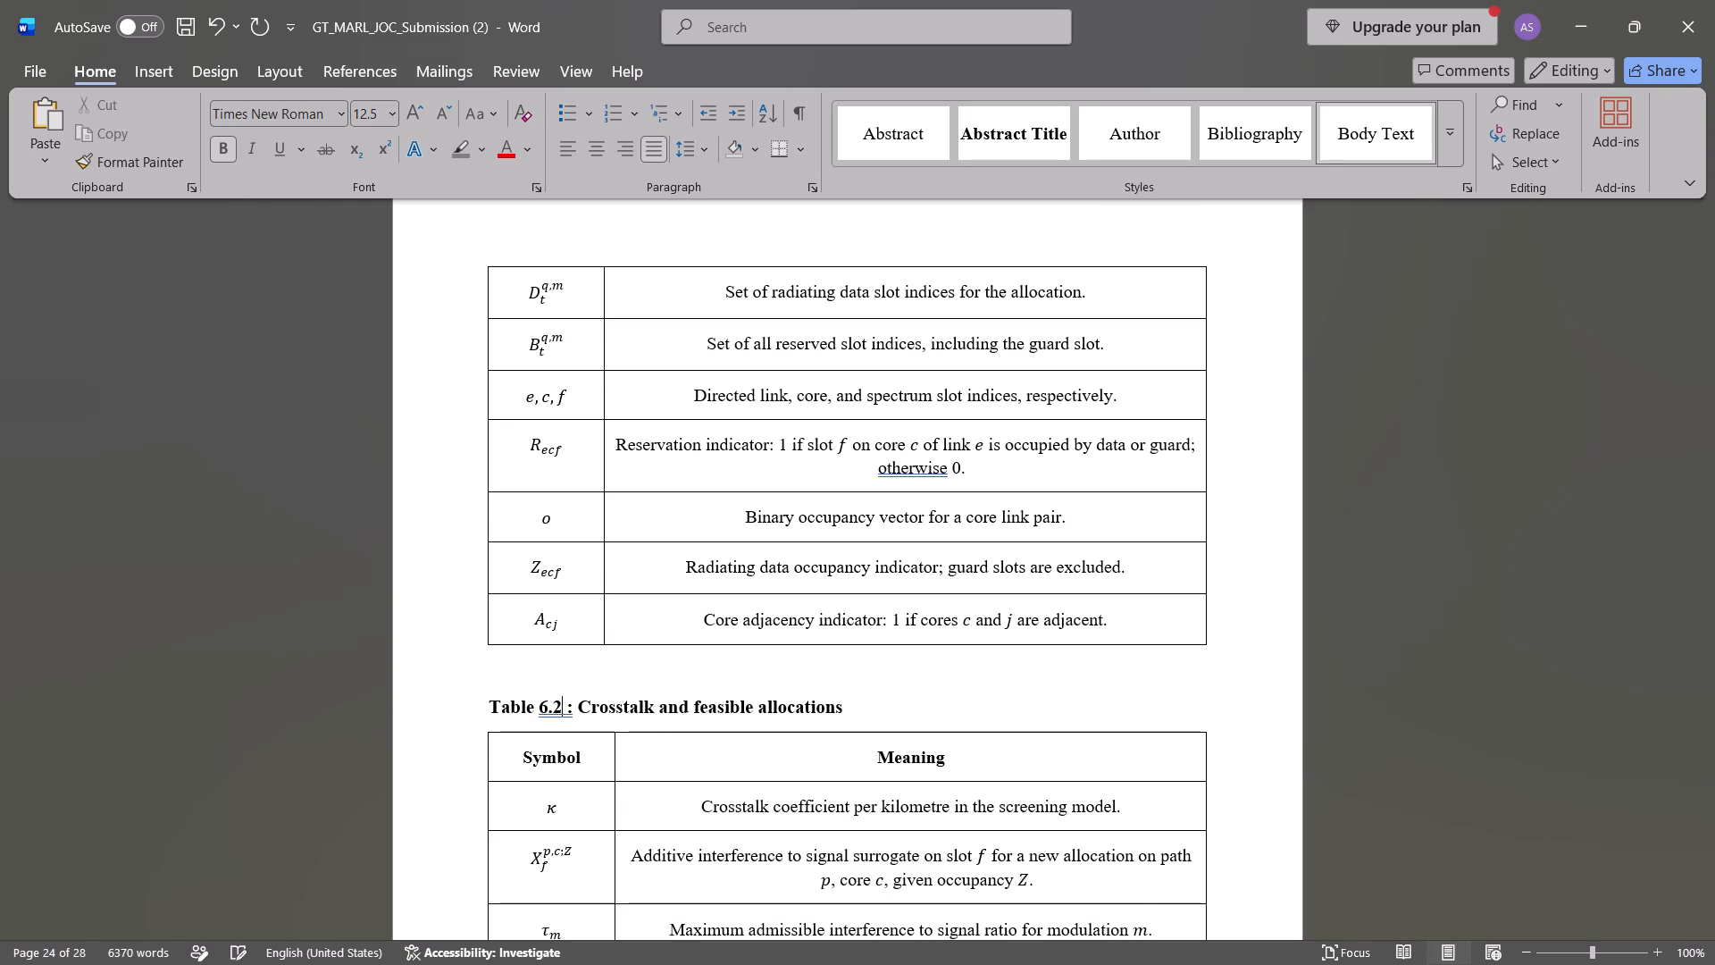
Paste the copied label before the "Fragmentation, policy, and training" heading and renumber it as "Table 6.3 :".
scroll(556, 709, "down", 6)
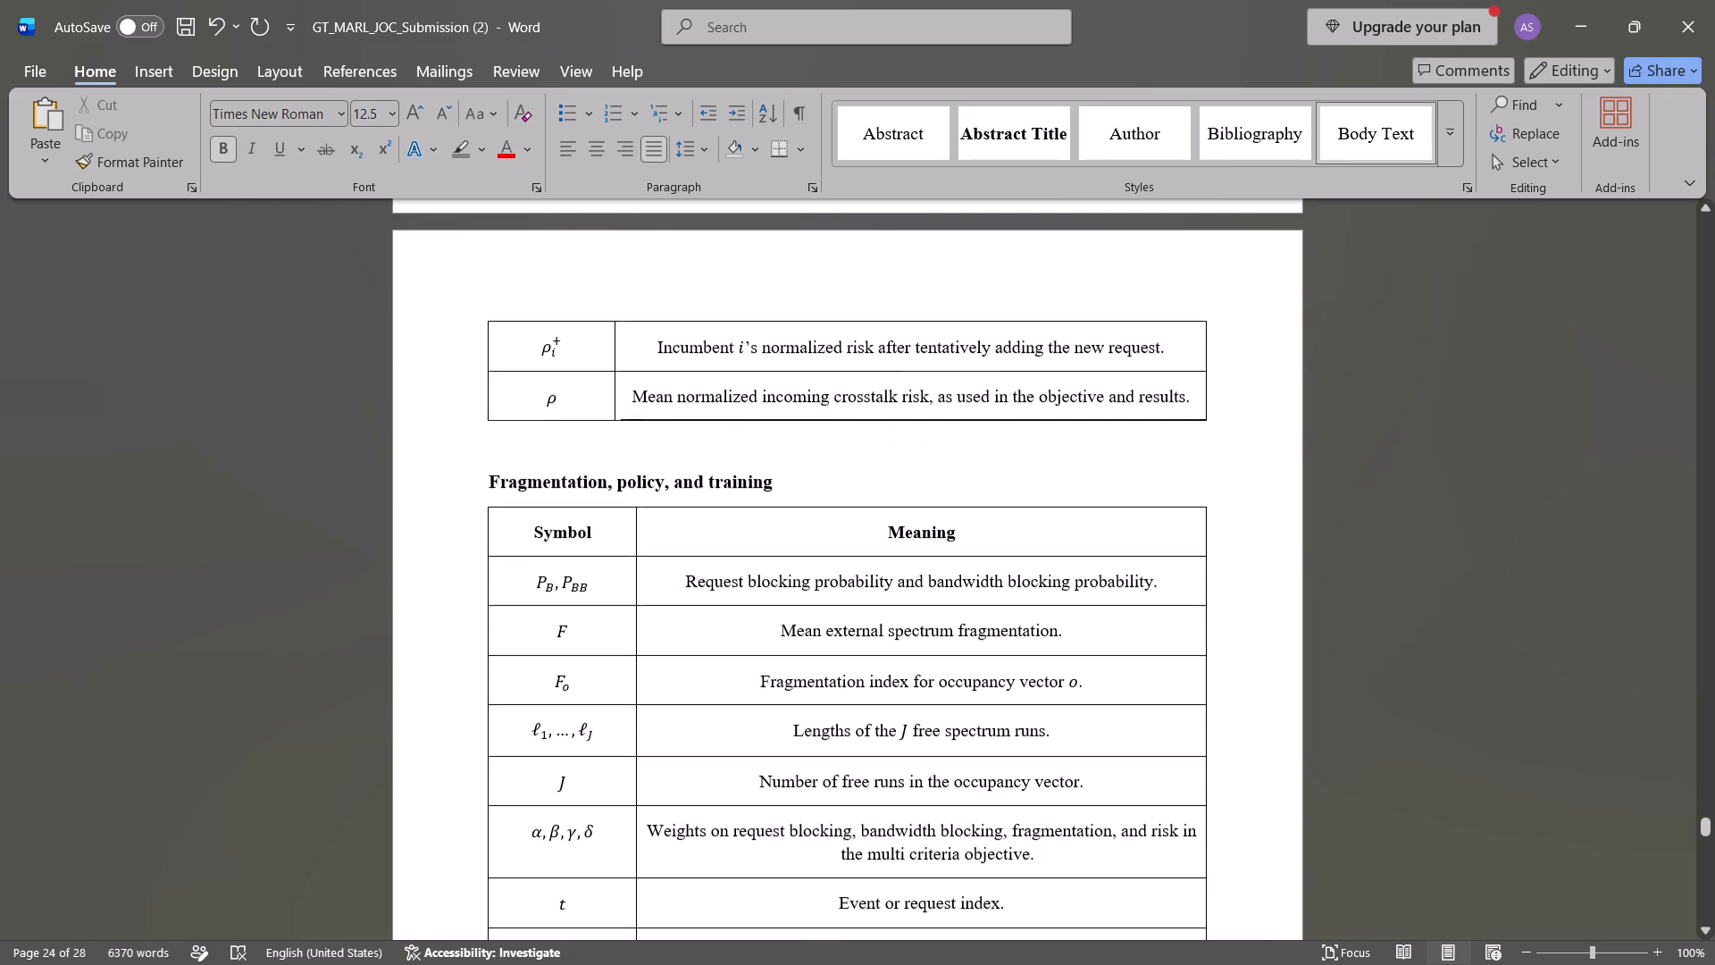
left_click(488, 474)
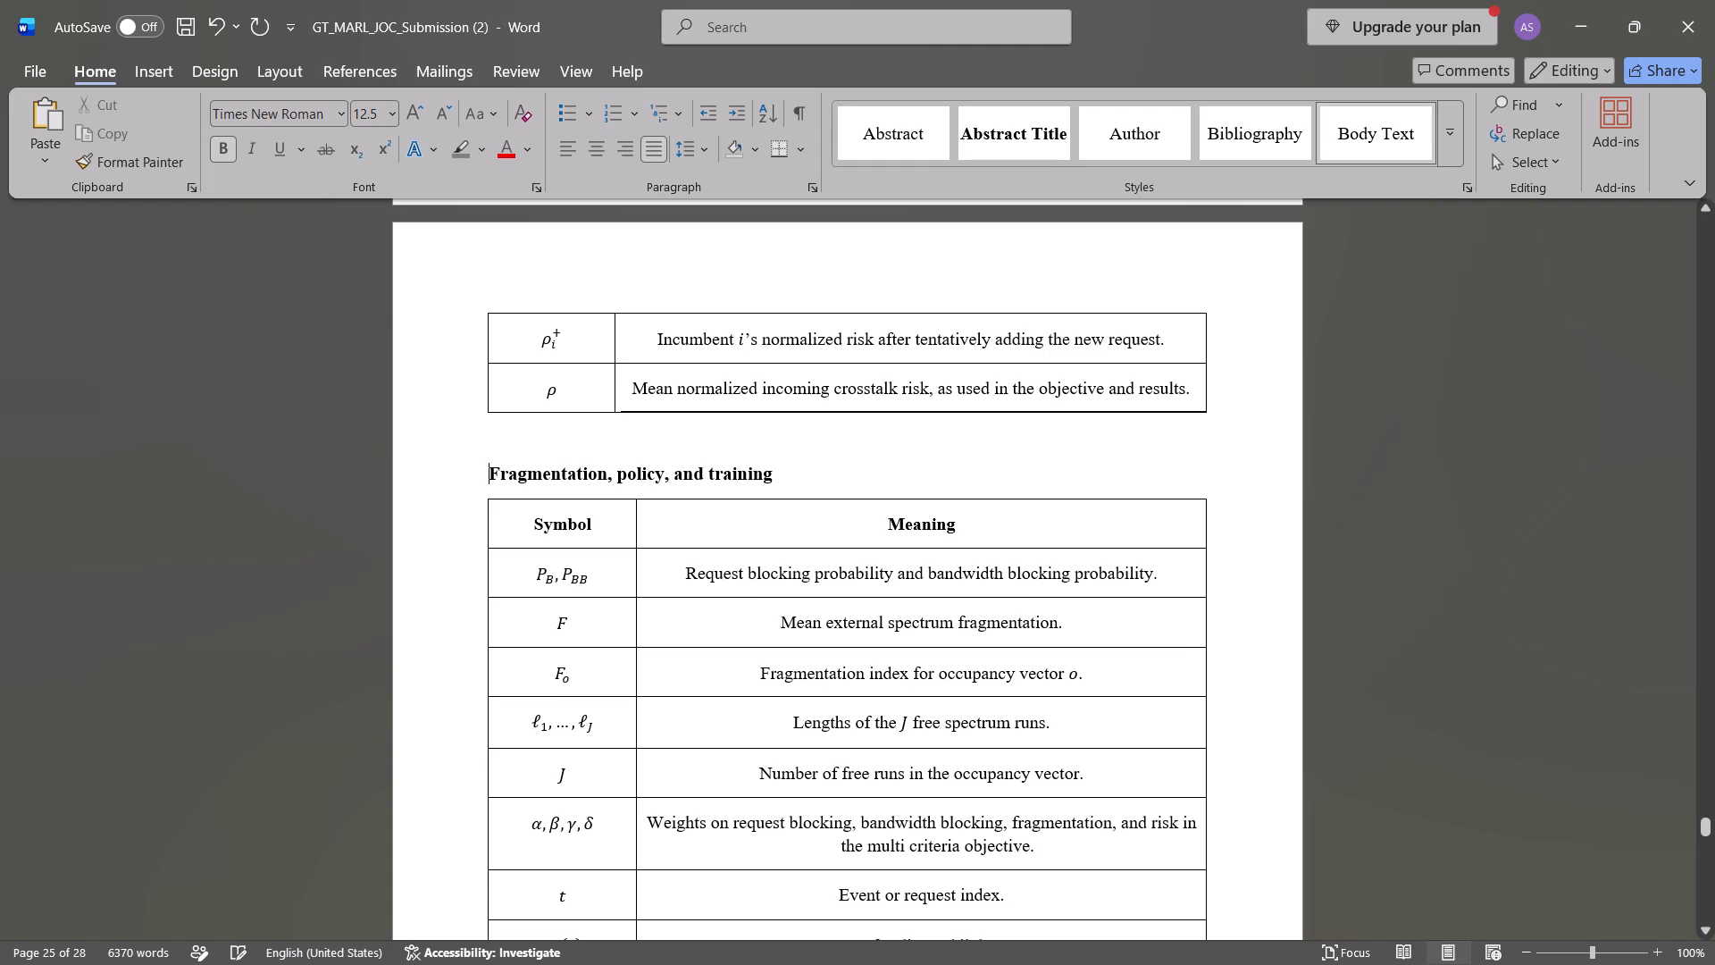
key("ctrl+v")
key("Left")
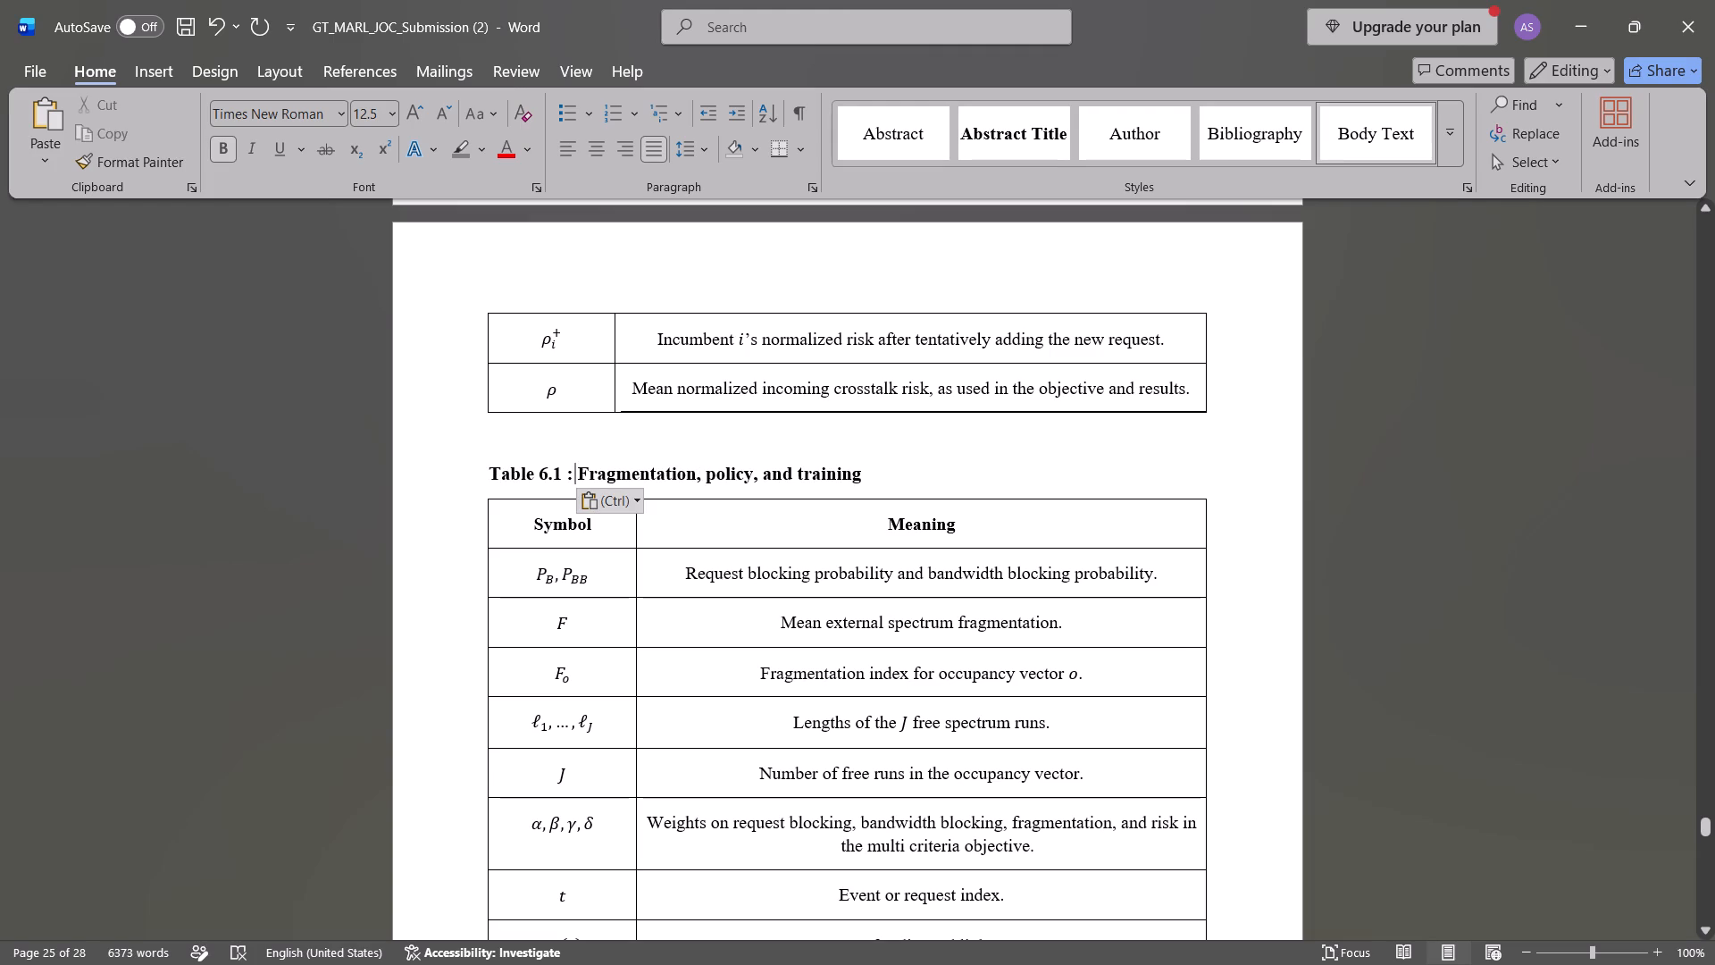
key("Left")
key("Left")
key("BackSpace")
key("3")
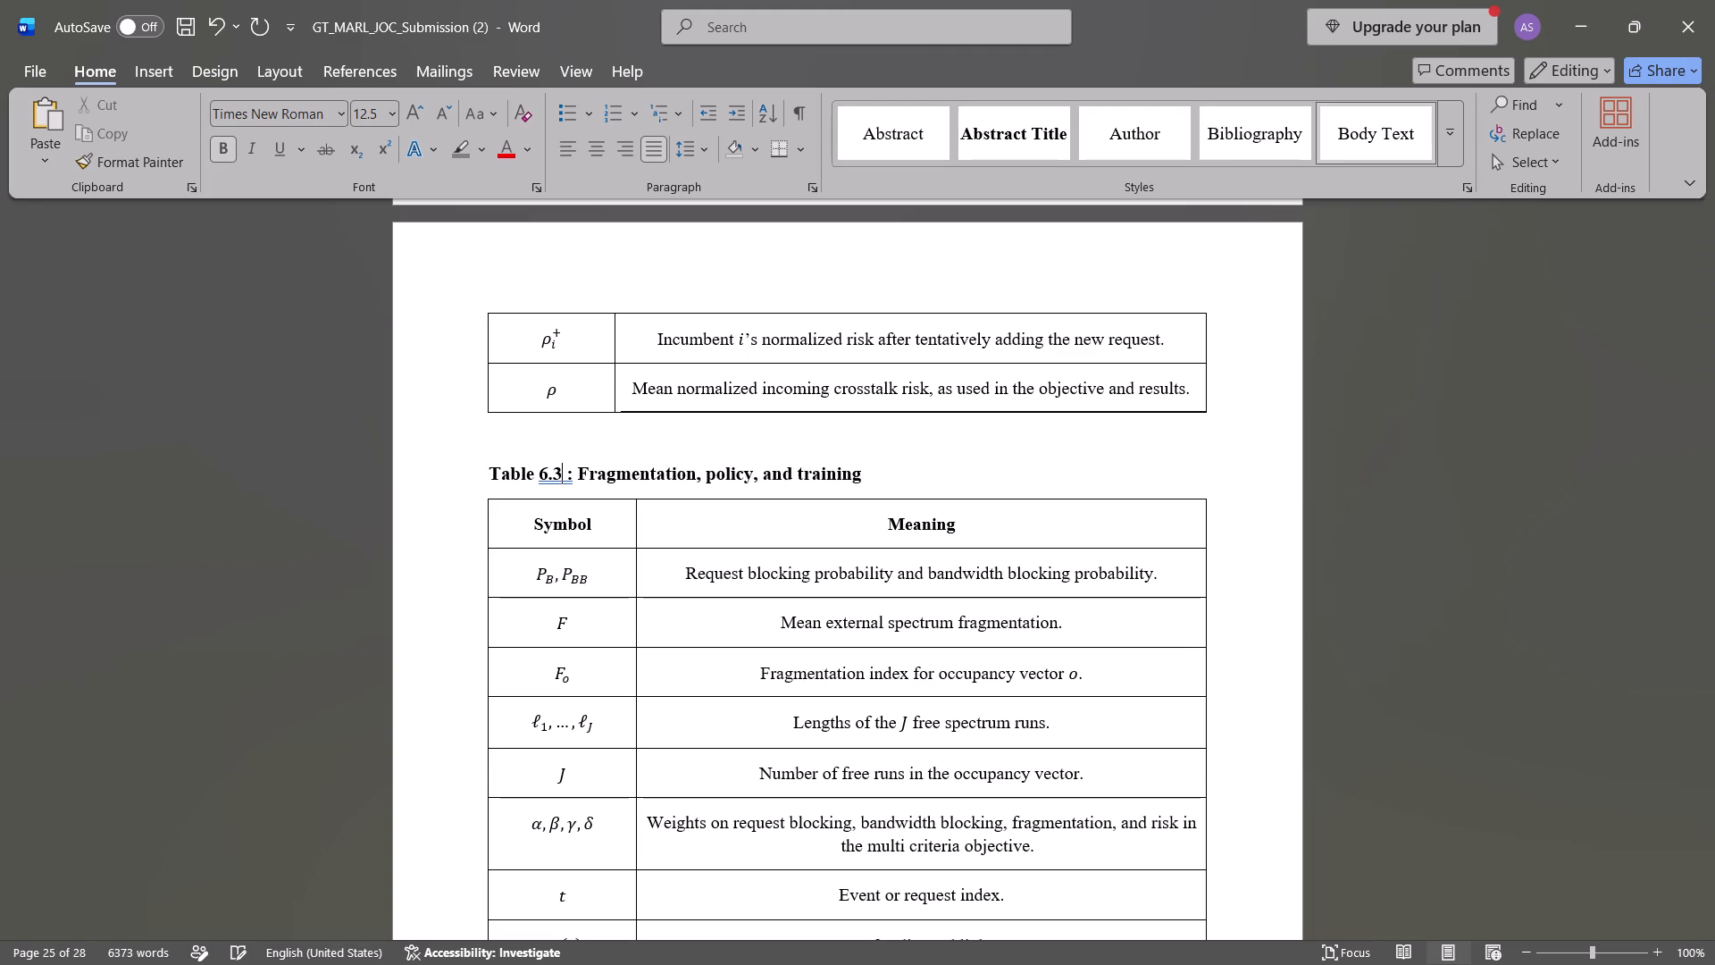
Paste the copied label before the "Traffic, metrics, and uncertainty" heading and renumber it as "Table 6.4 :".
scroll(738, 632, "down", 5)
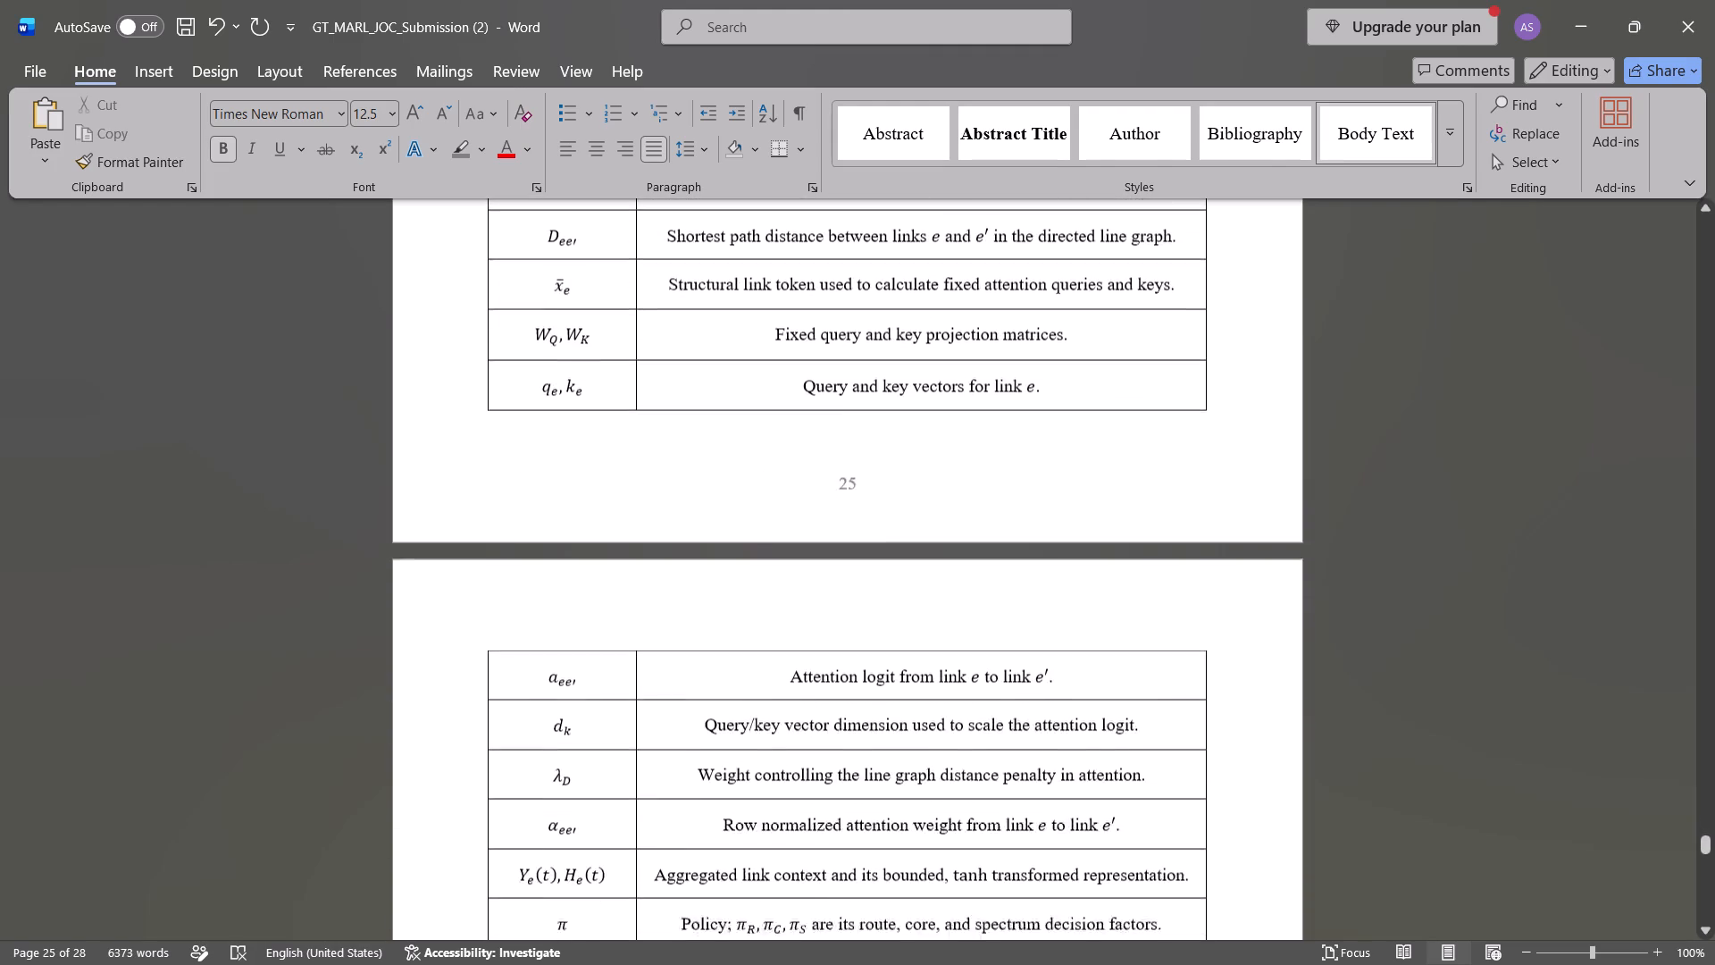
scroll(738, 632, "down", 6)
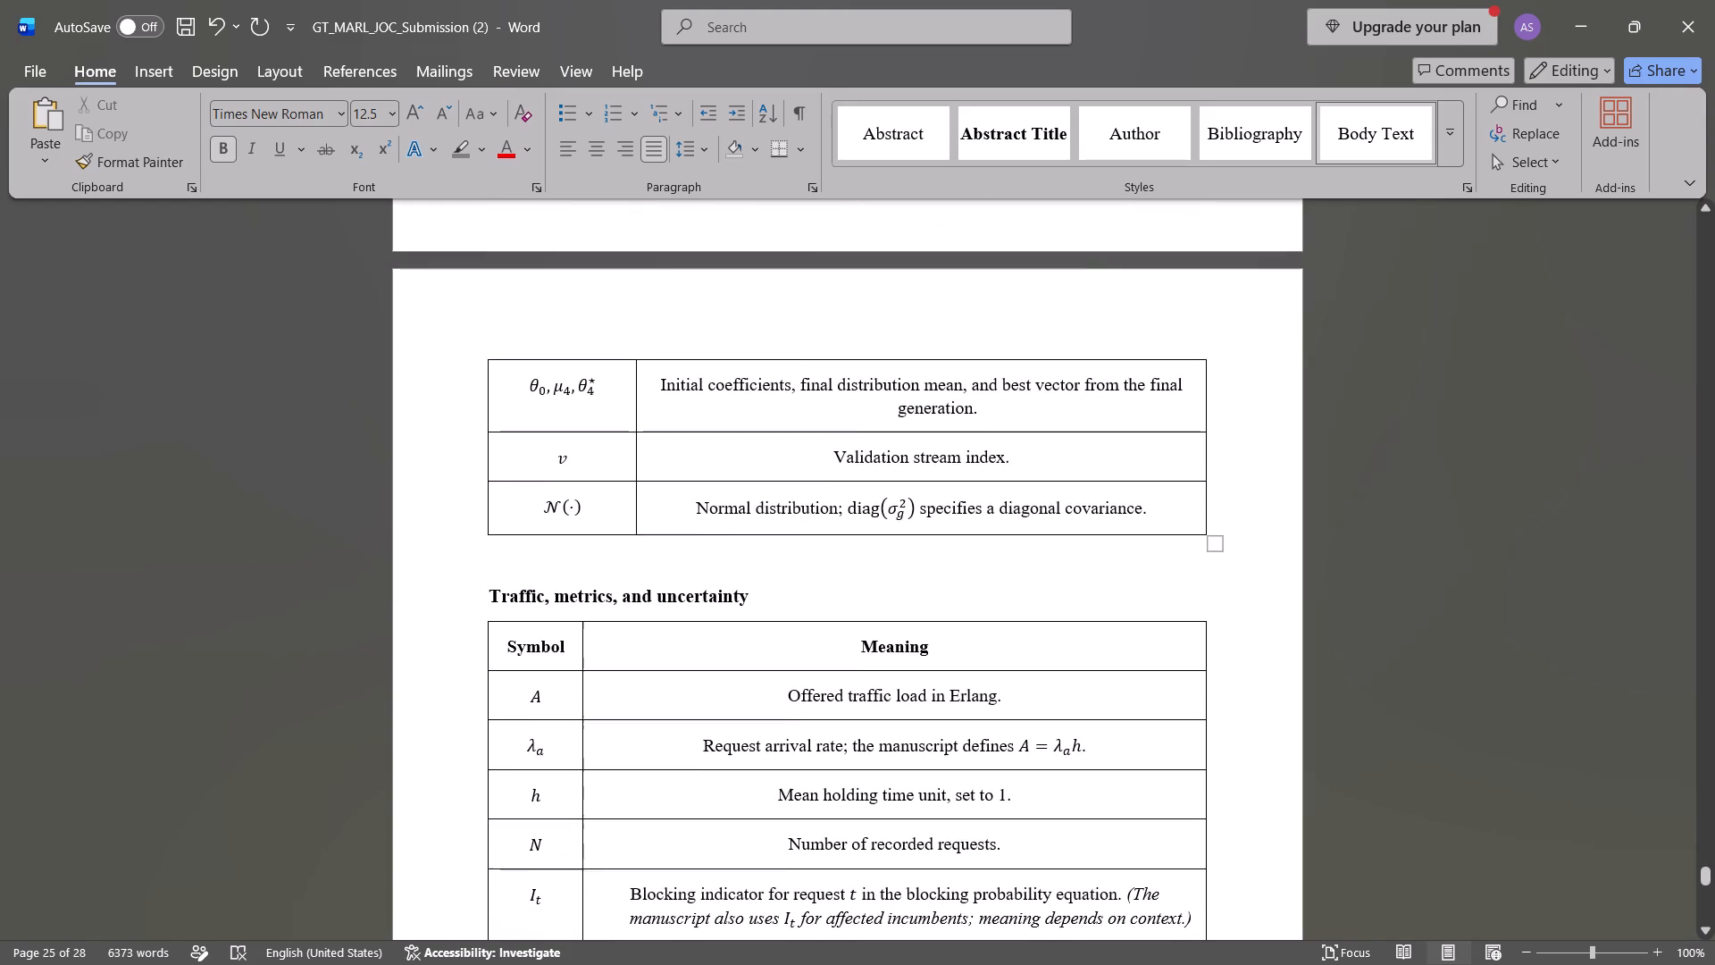
left_click(484, 588)
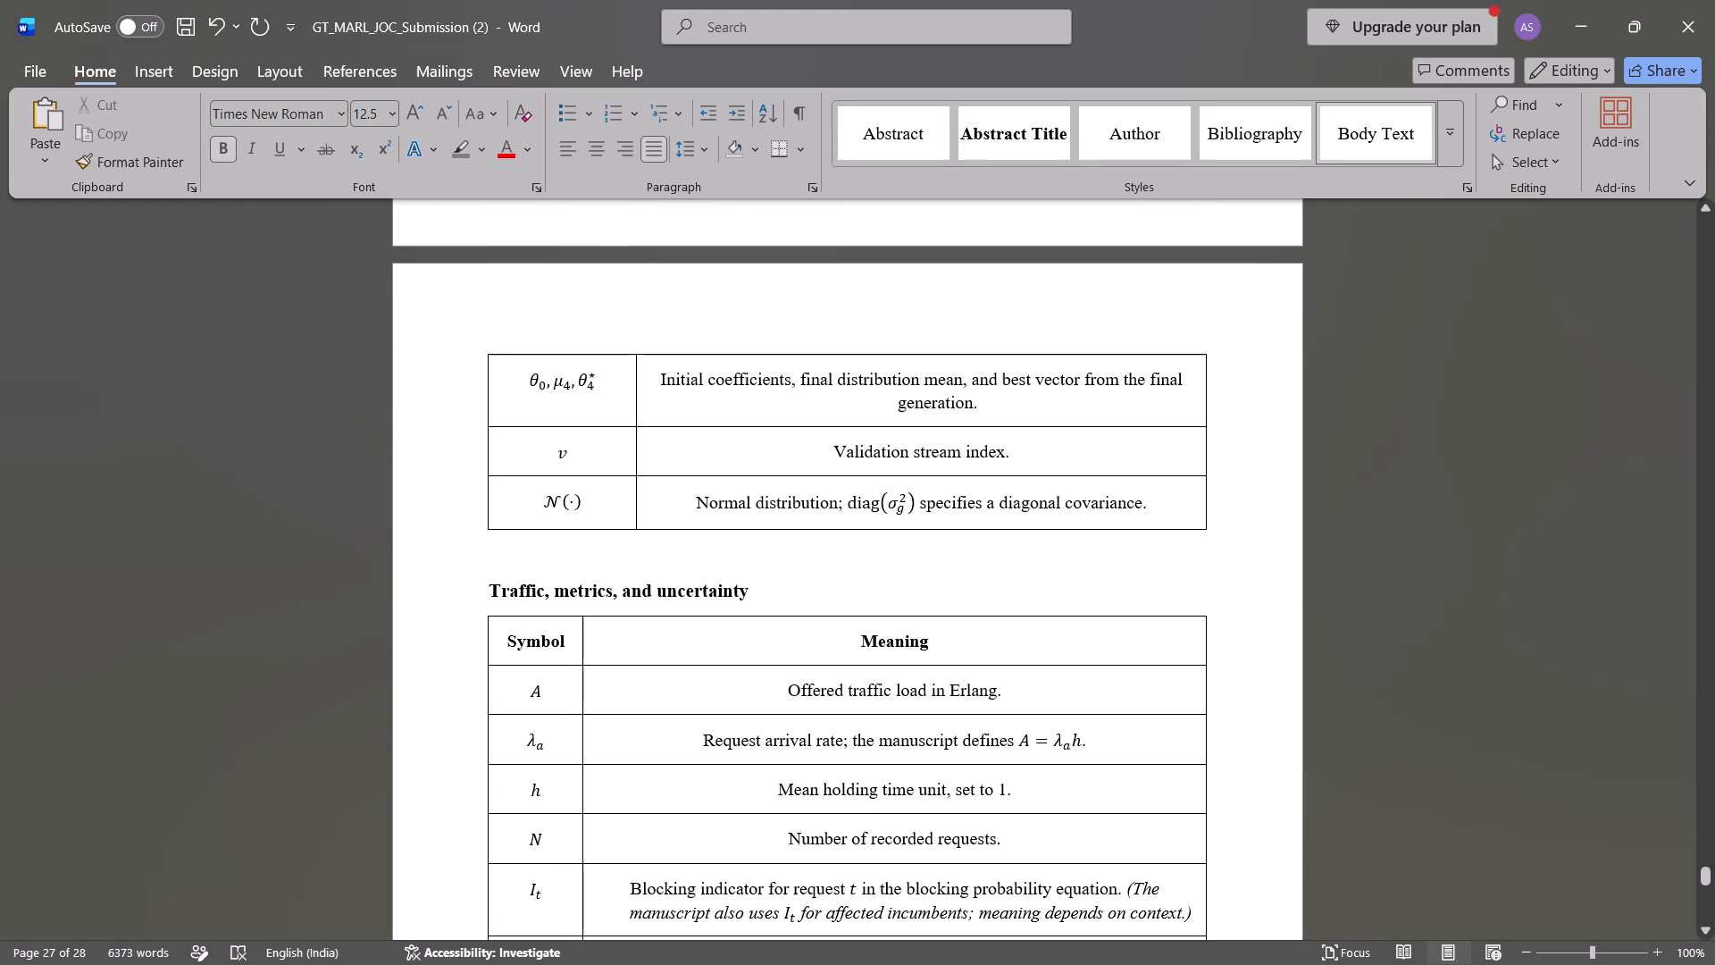
key("ctrl+v")
left_click(563, 590)
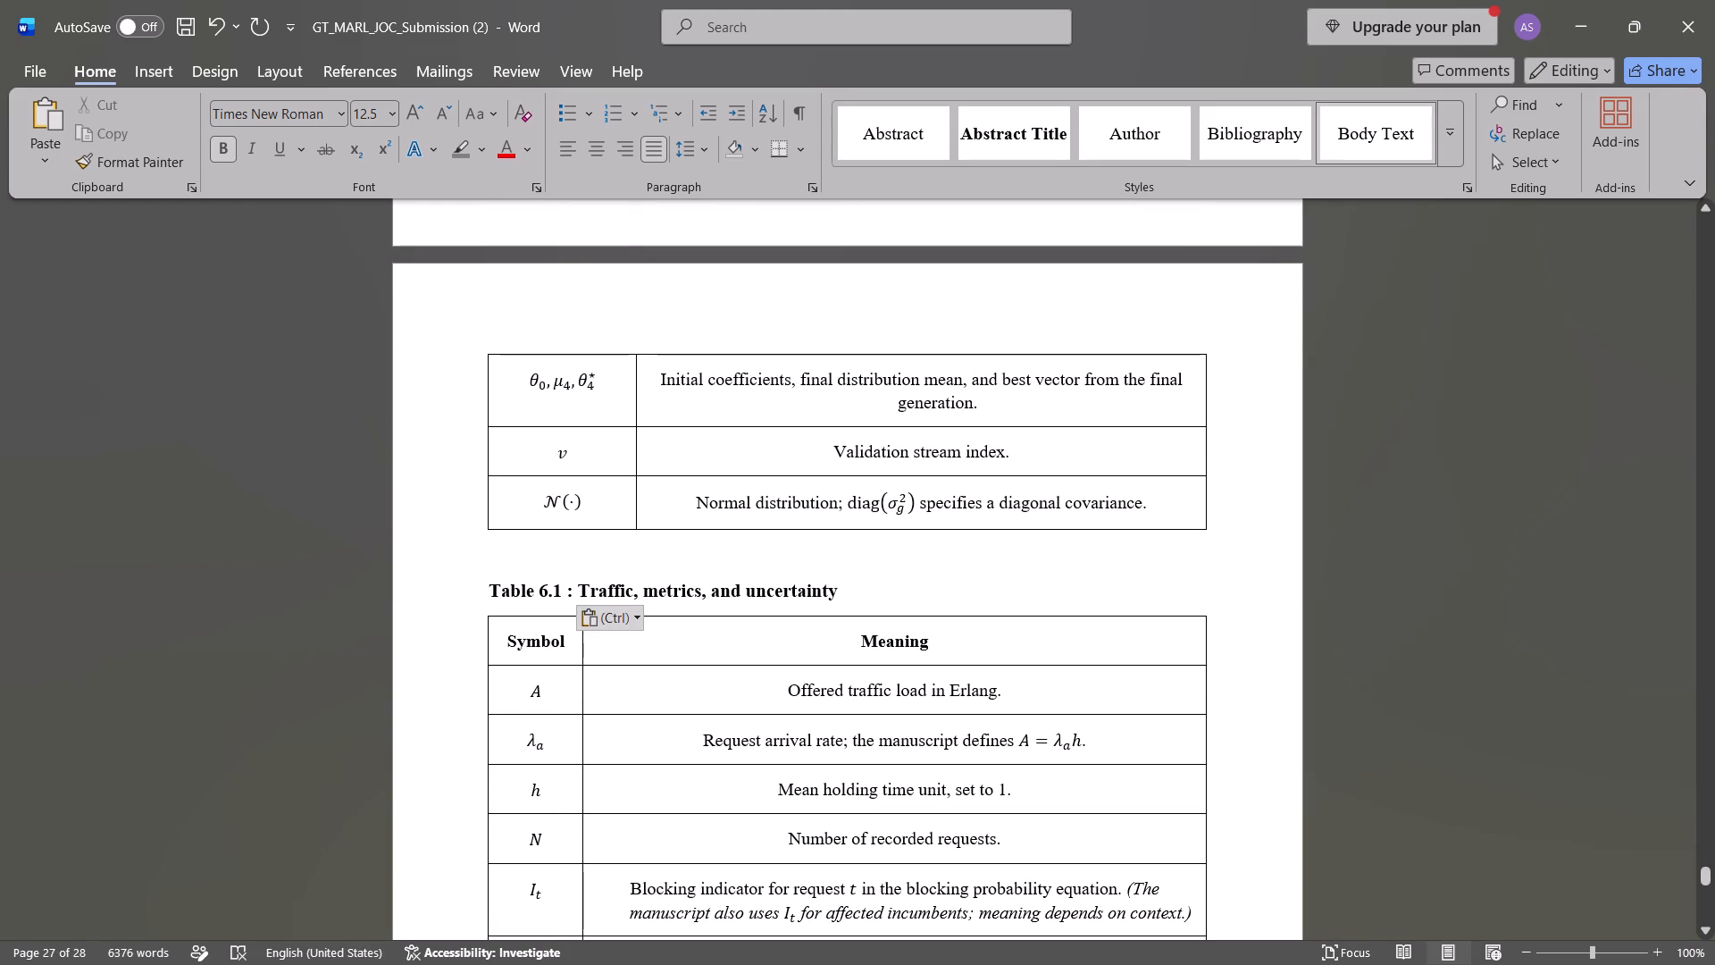
key("BackSpace")
key("4")
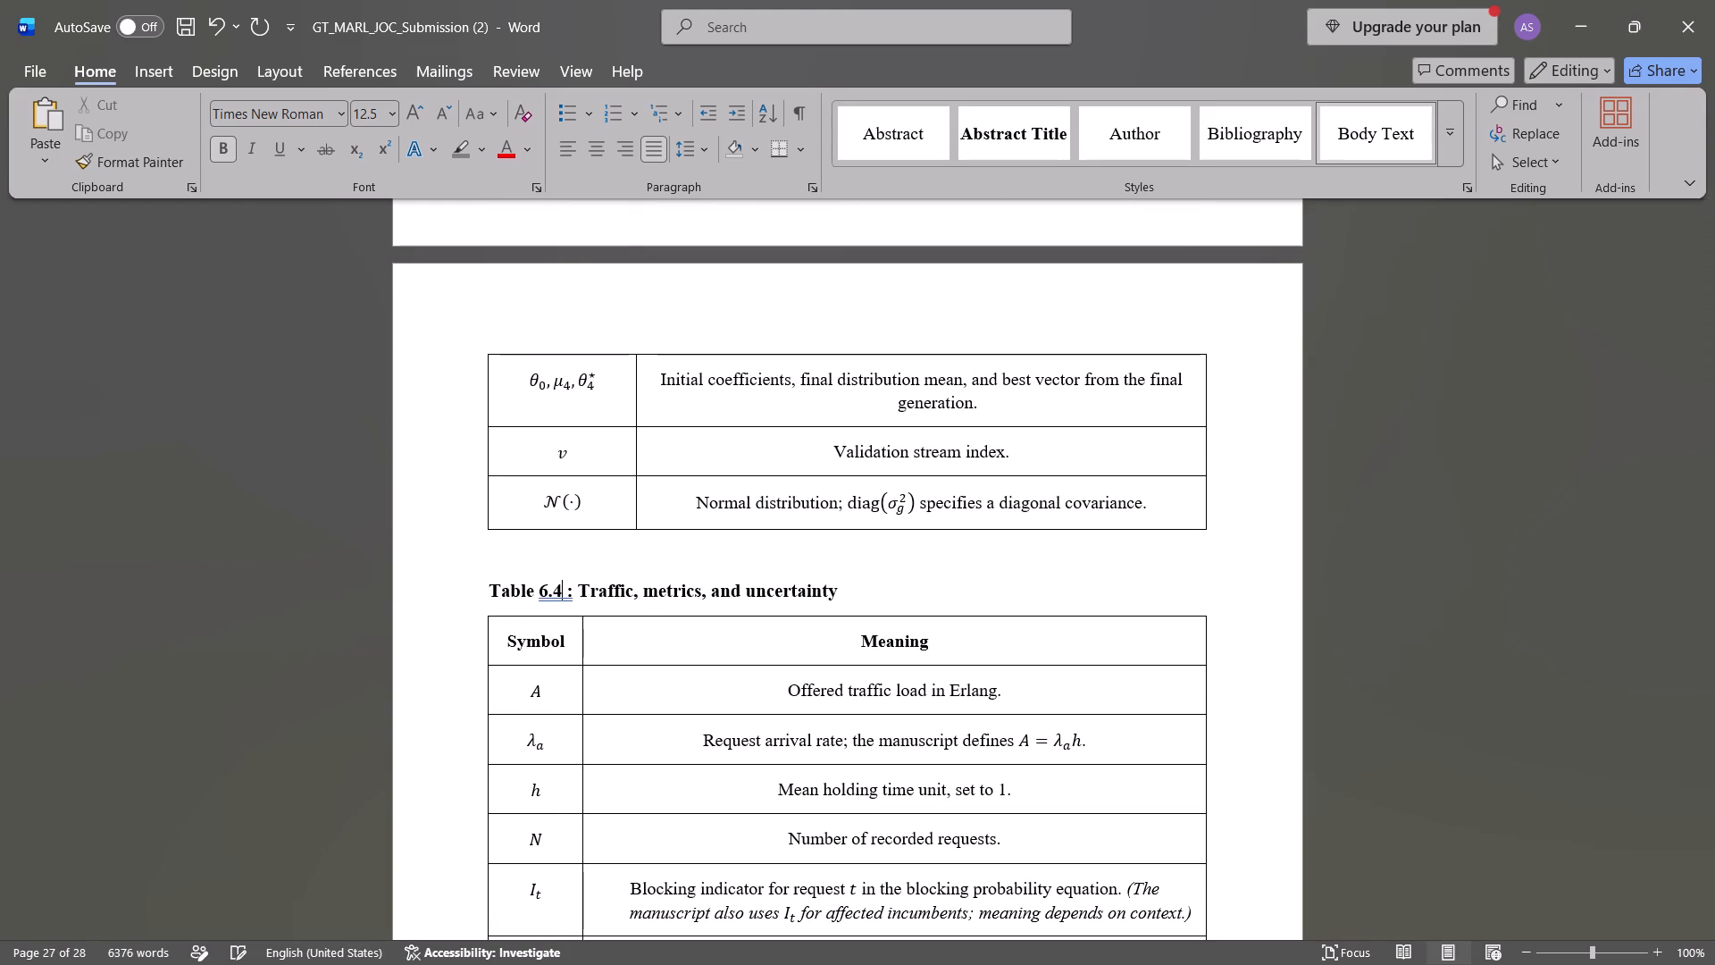
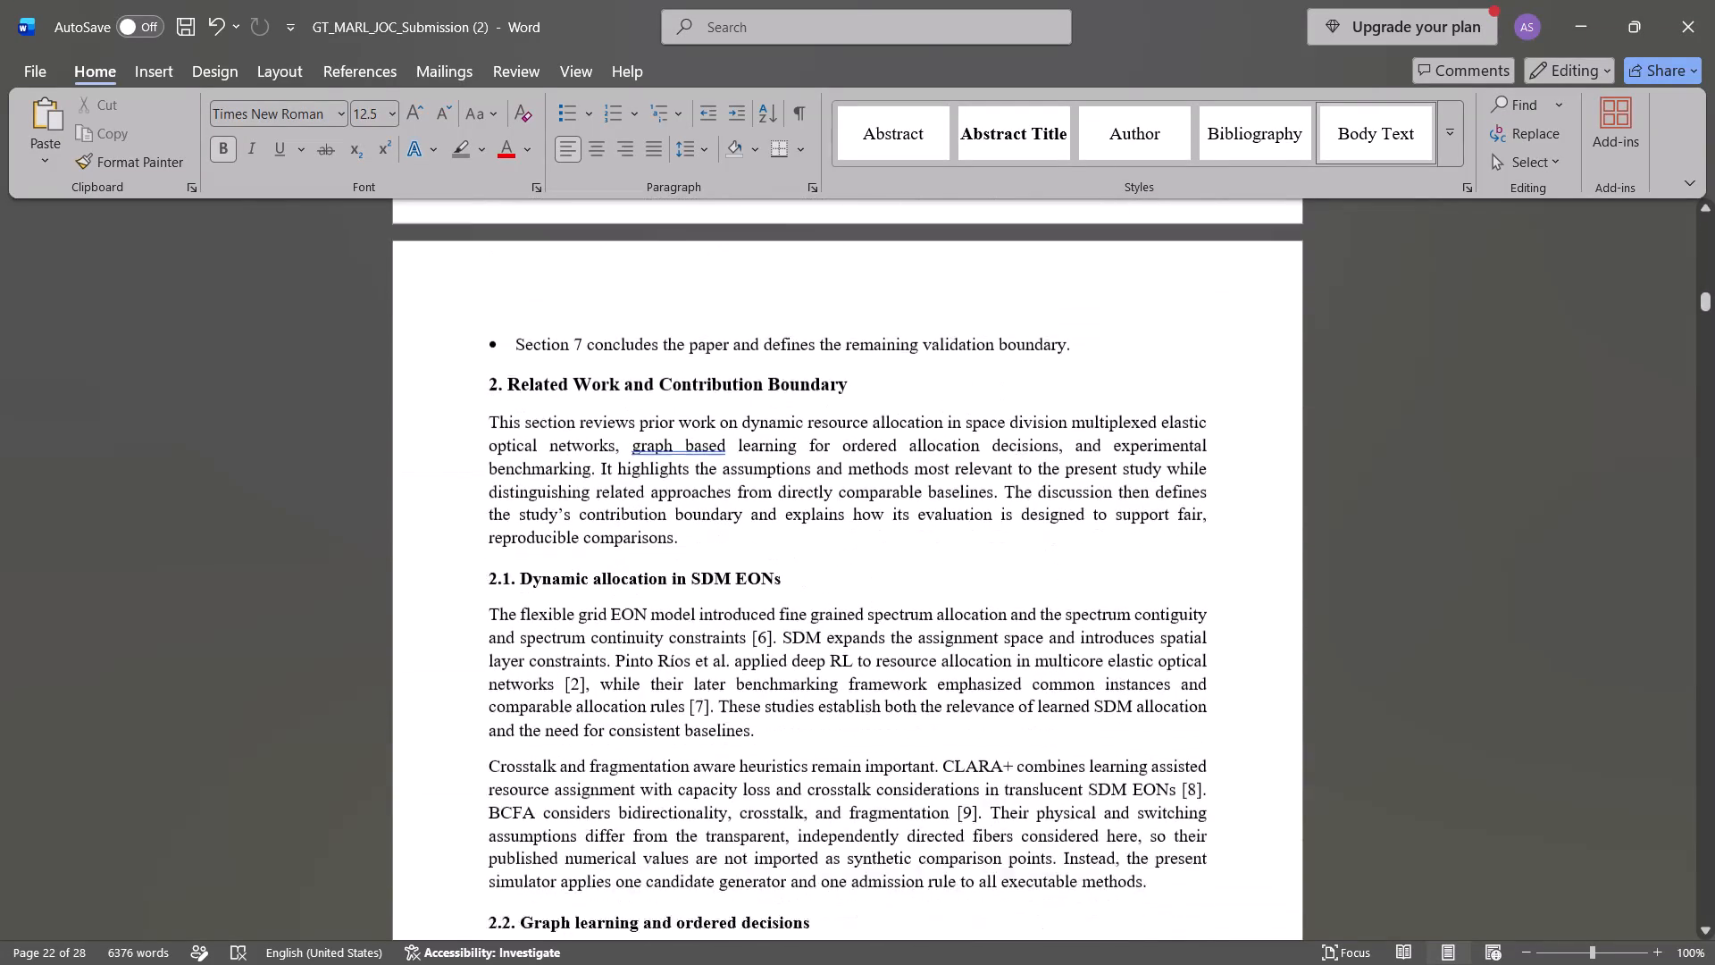
Paste the copied symbols and notation sentence as its own paragraph in the Abstract, after the paragraph ending "graph attention.".
scroll(1077, 382, "up", 5)
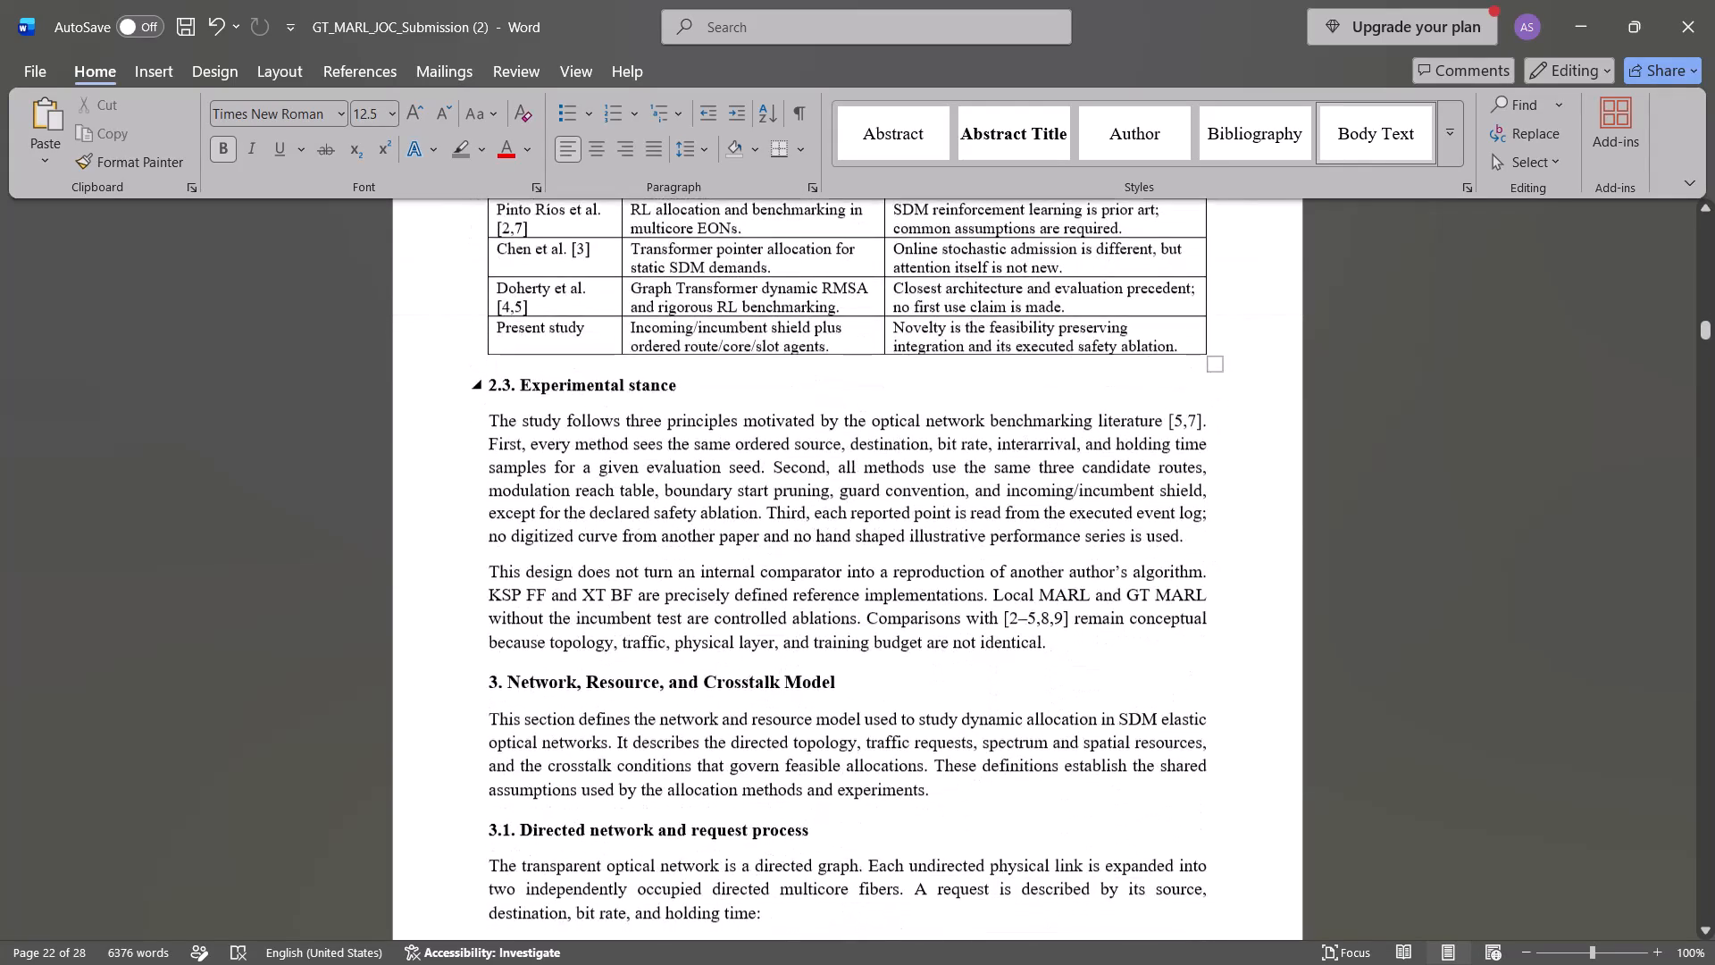
scroll(1077, 382, "up", 9)
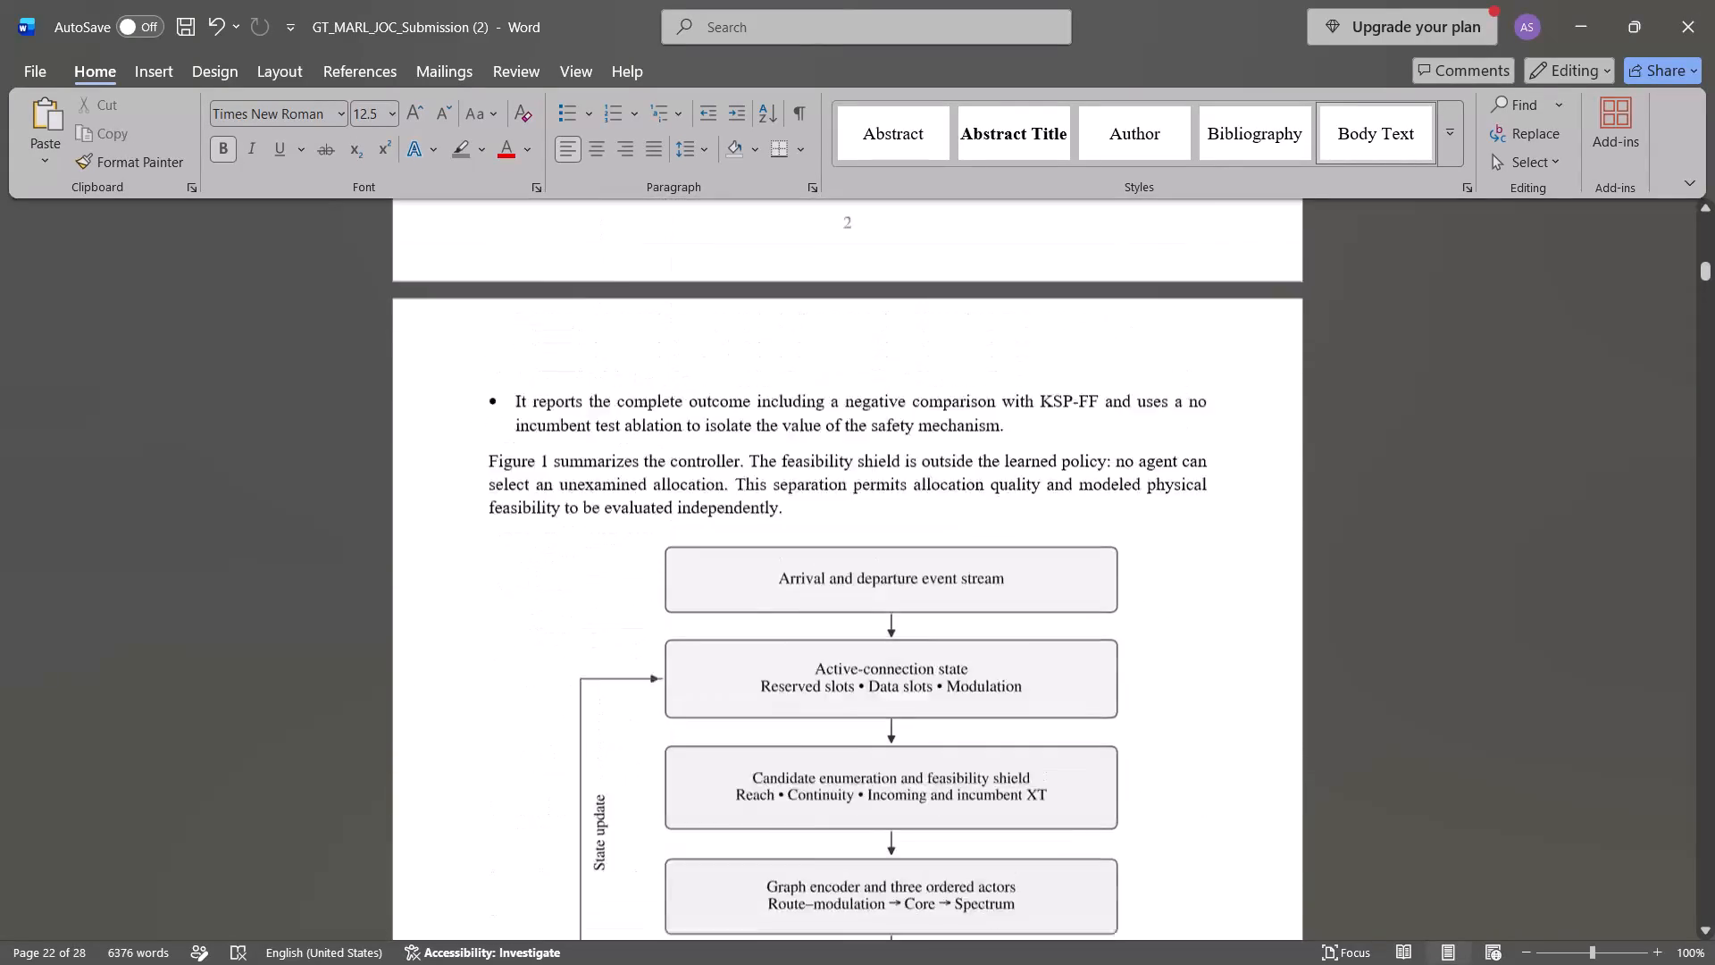
scroll(1077, 382, "up", 7)
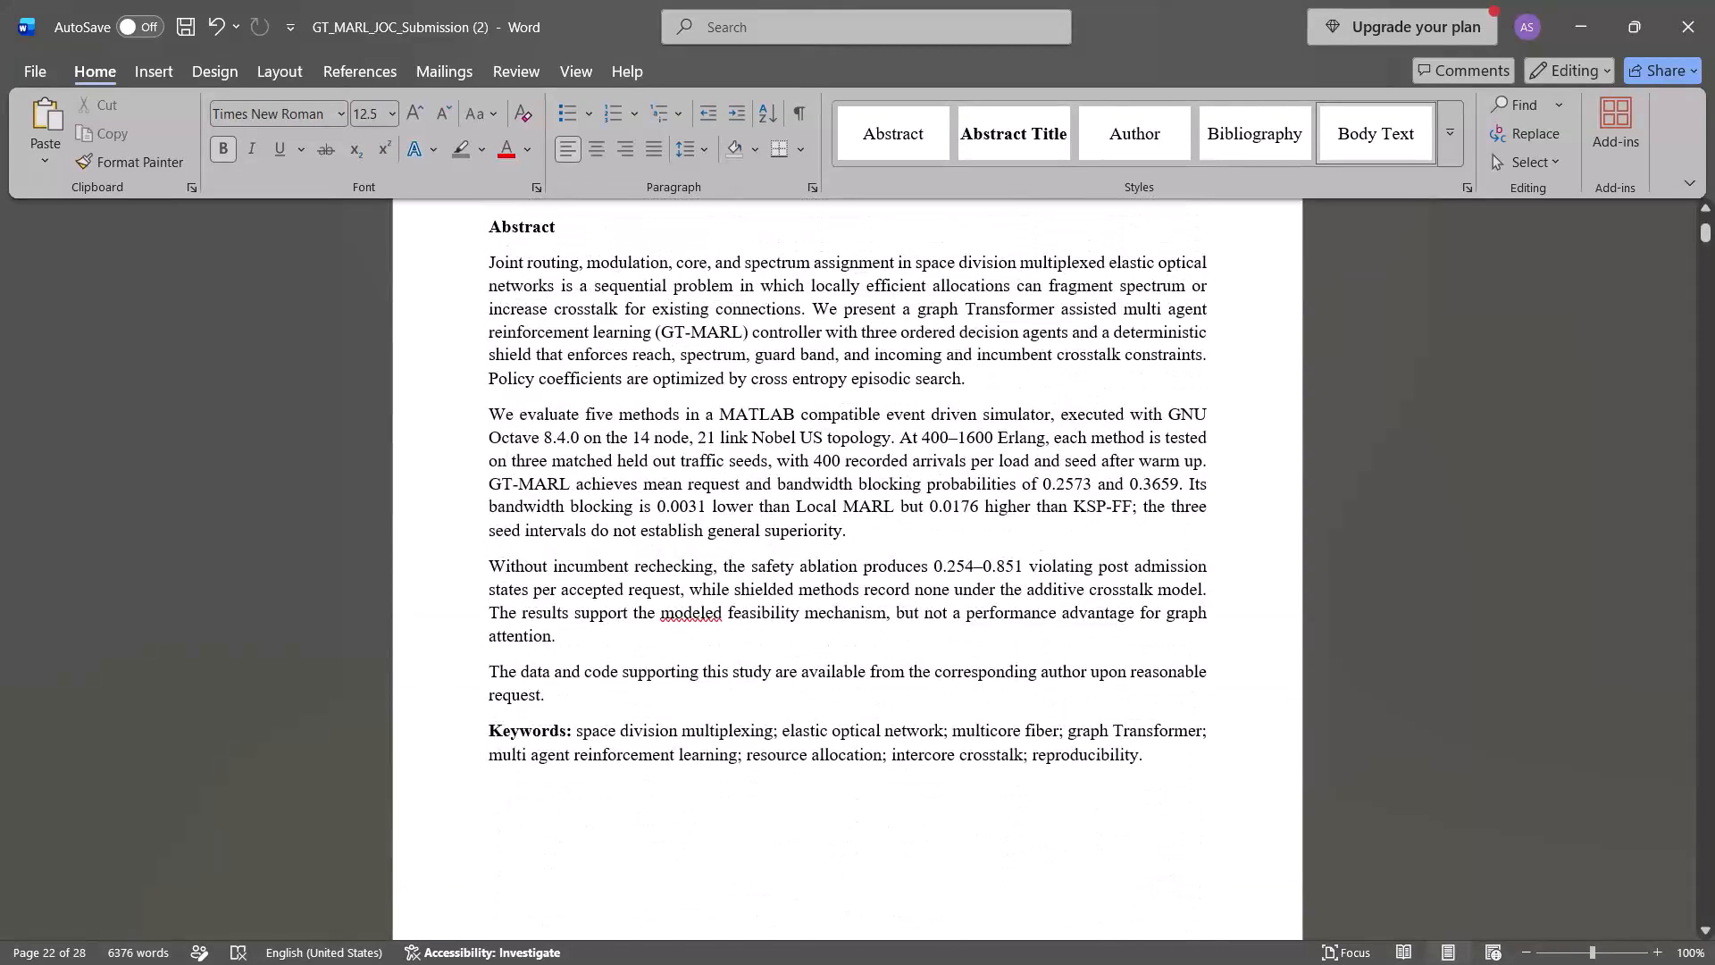
left_click(569, 633)
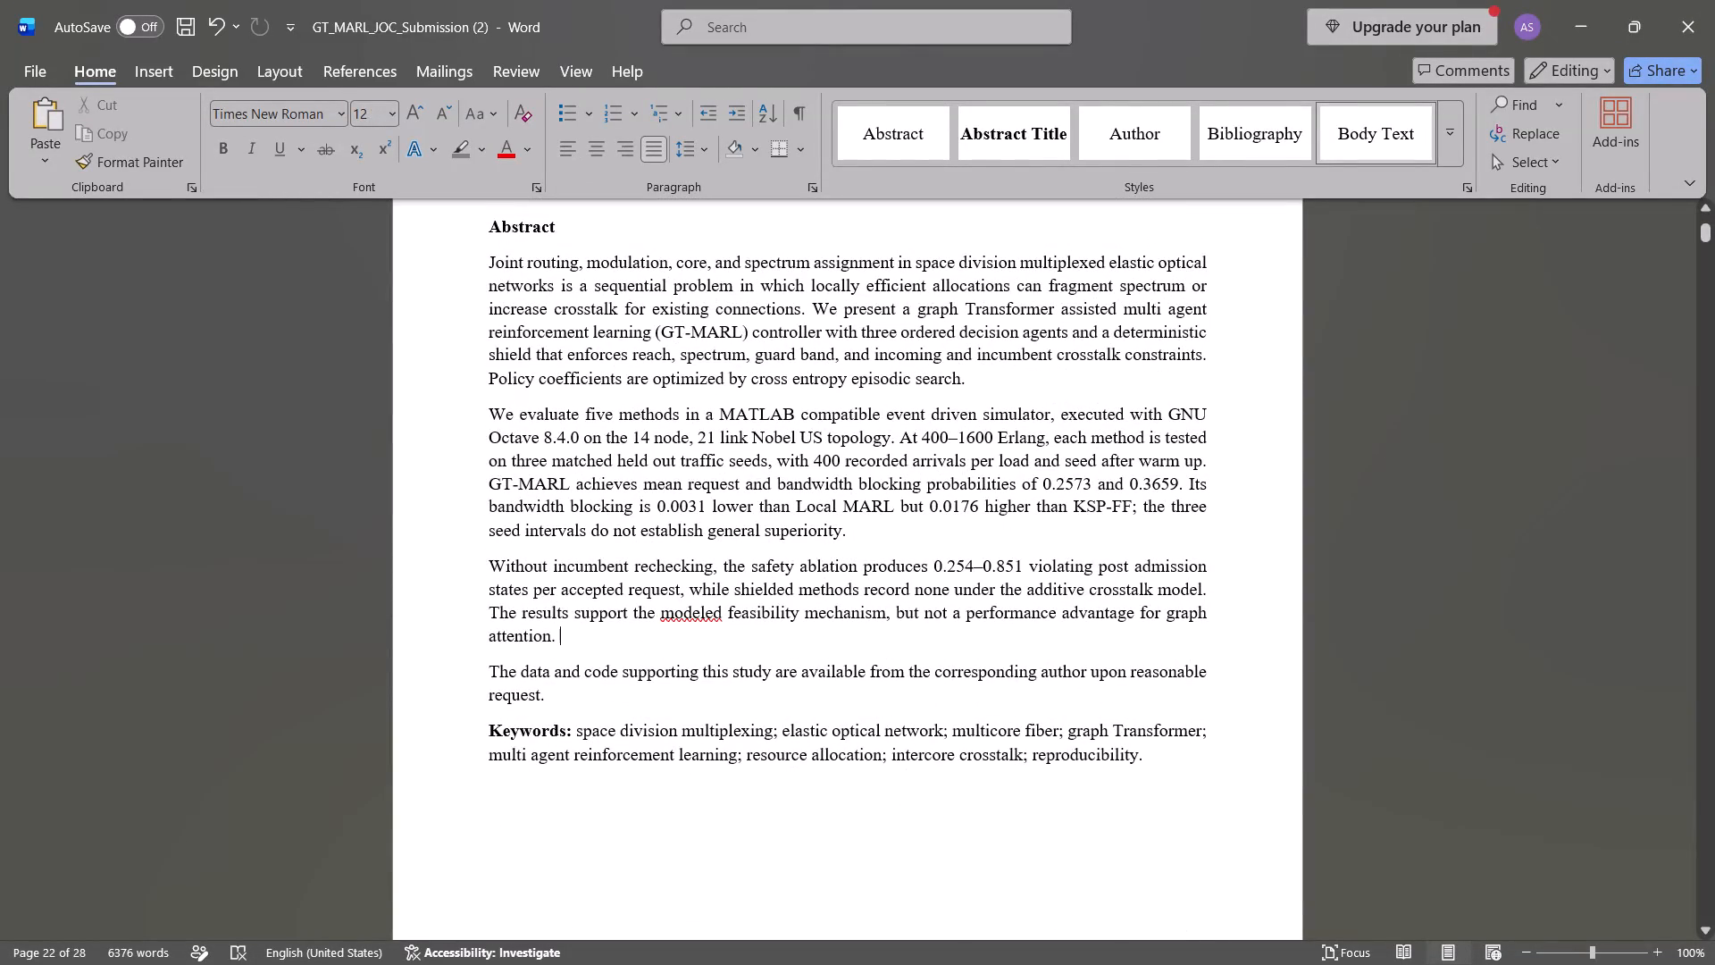
key("Return")
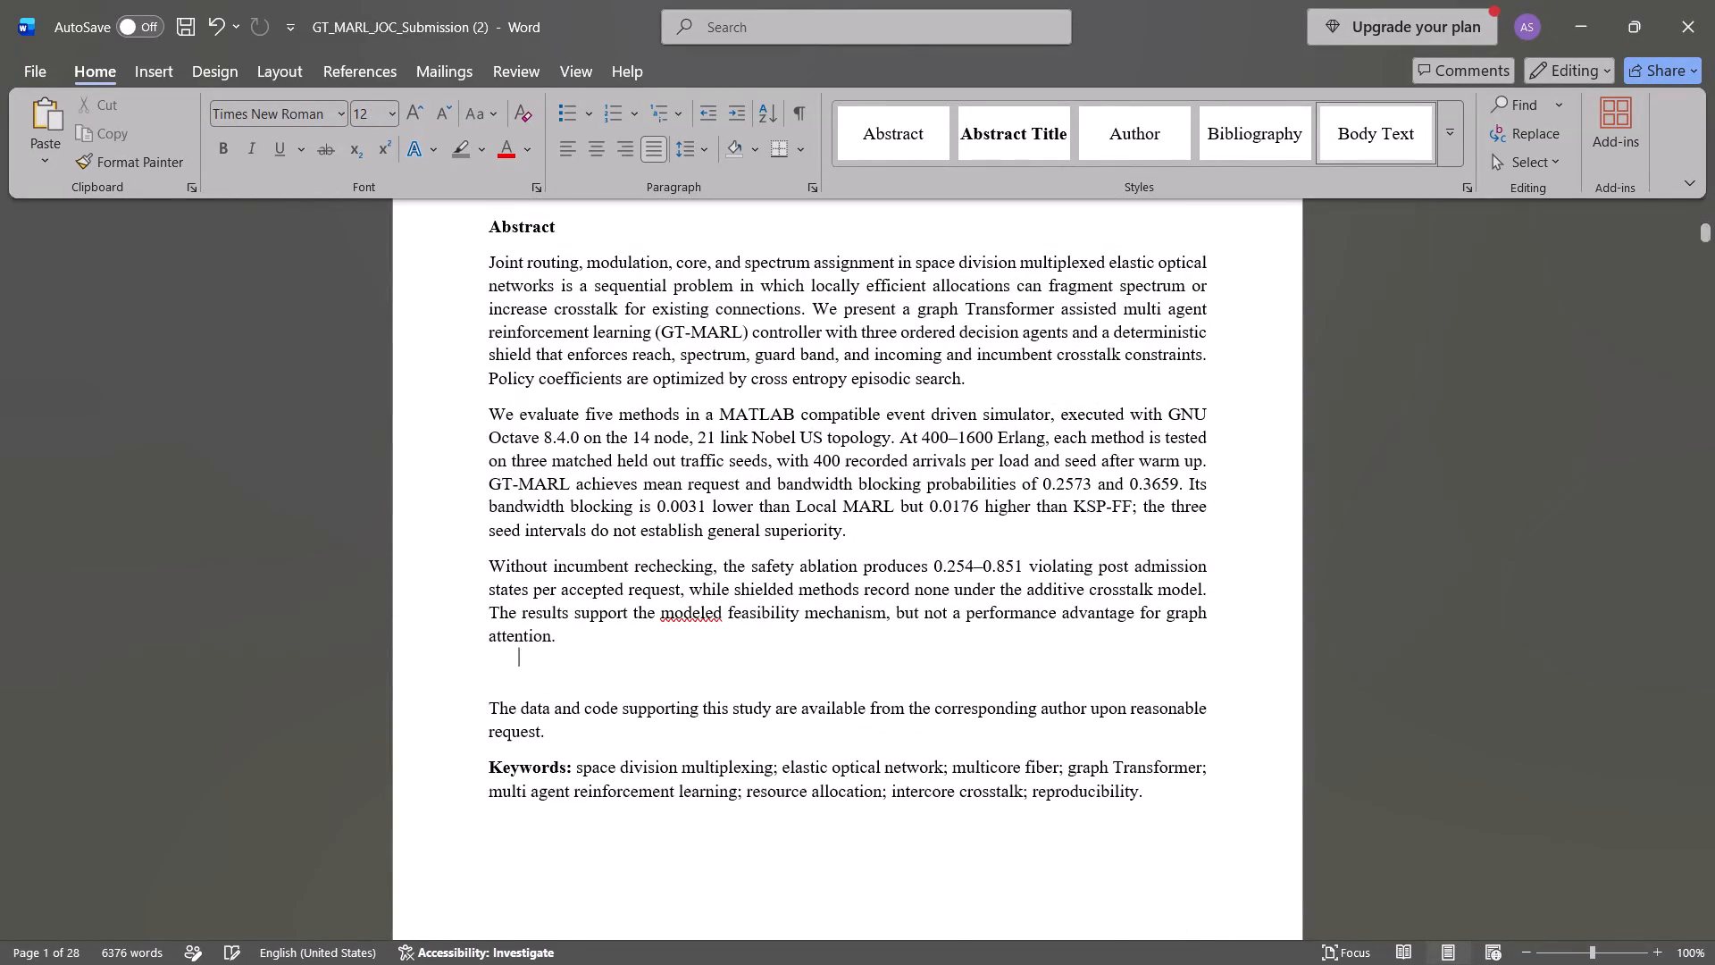
key("ctrl+v")
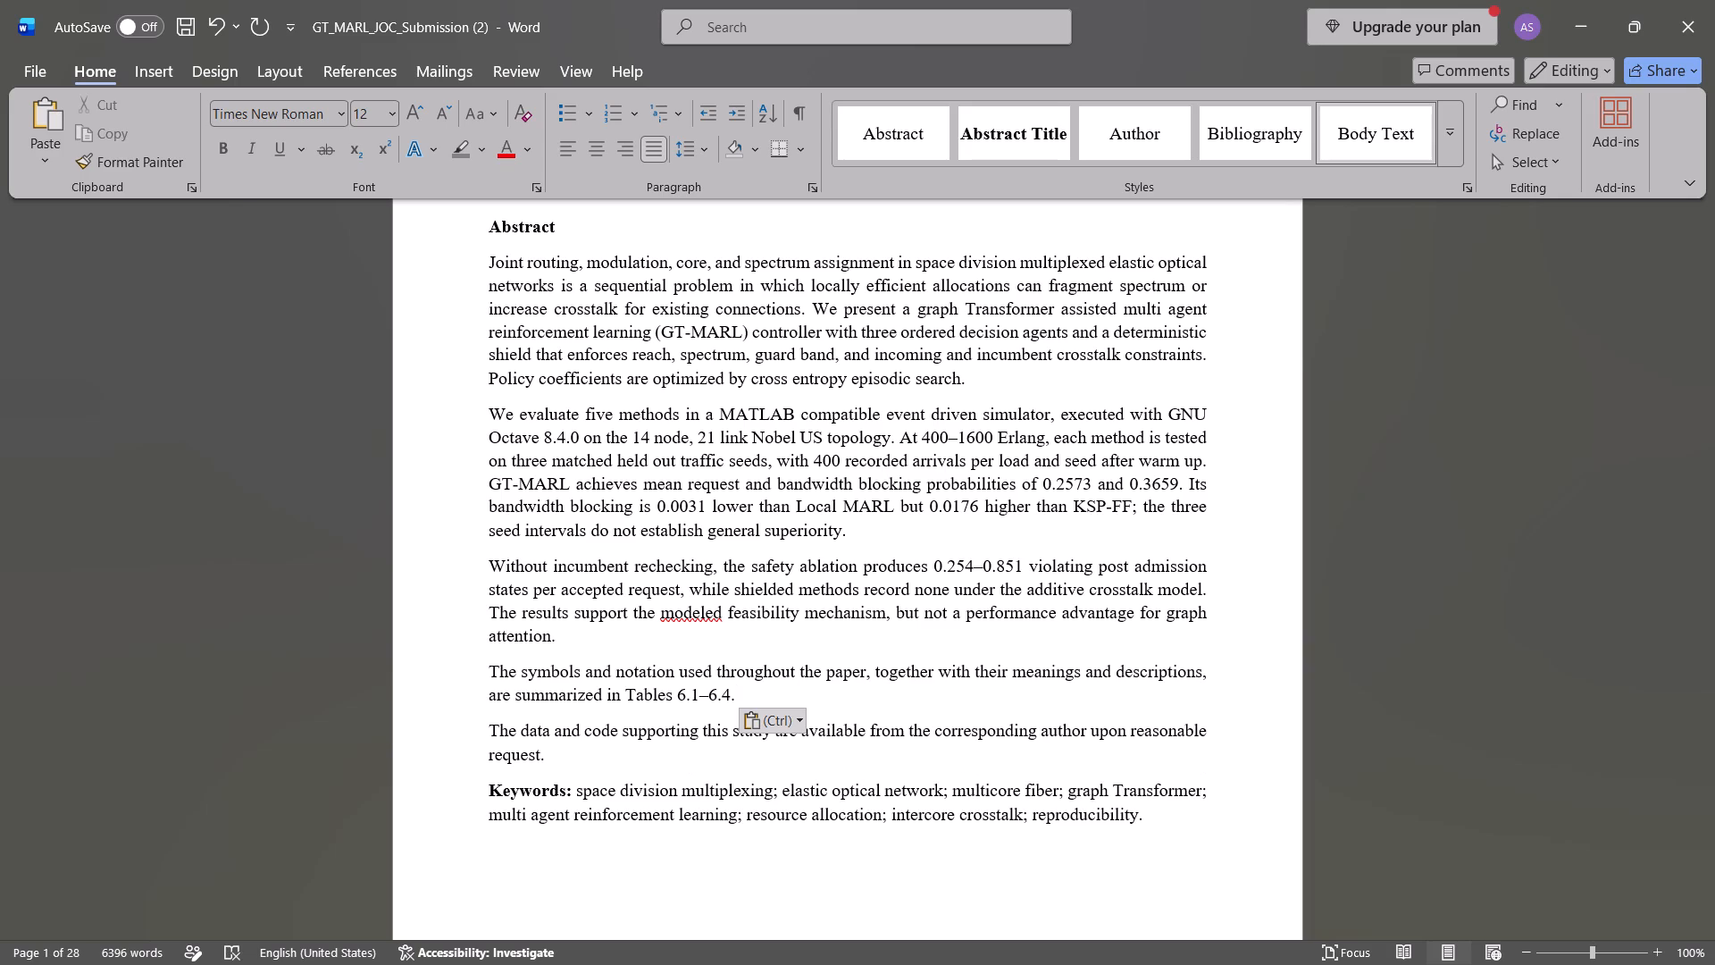
left_click(757, 684)
left_click(986, 770)
left_click(986, 770)
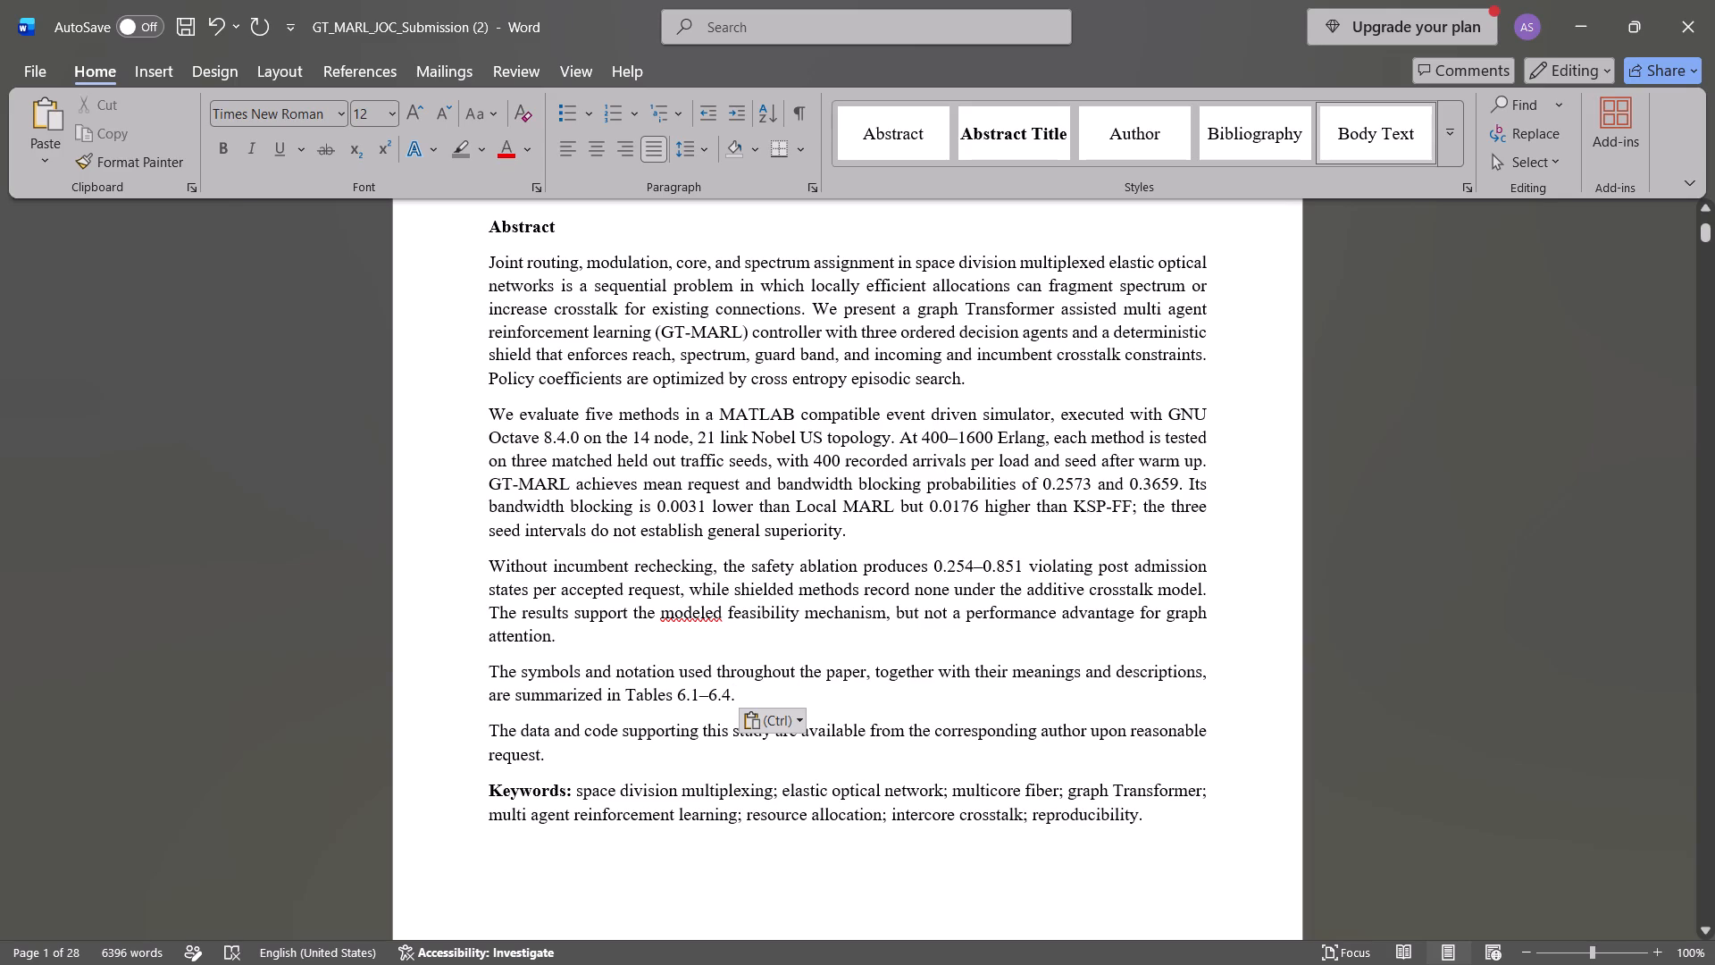
left_click(982, 779)
left_click(933, 686)
left_click(933, 686)
left_click(905, 743)
Change "notation" to "notations" in the Abstract's sentence about Tables 6.1–6.4.
left_click(673, 675)
key("s")
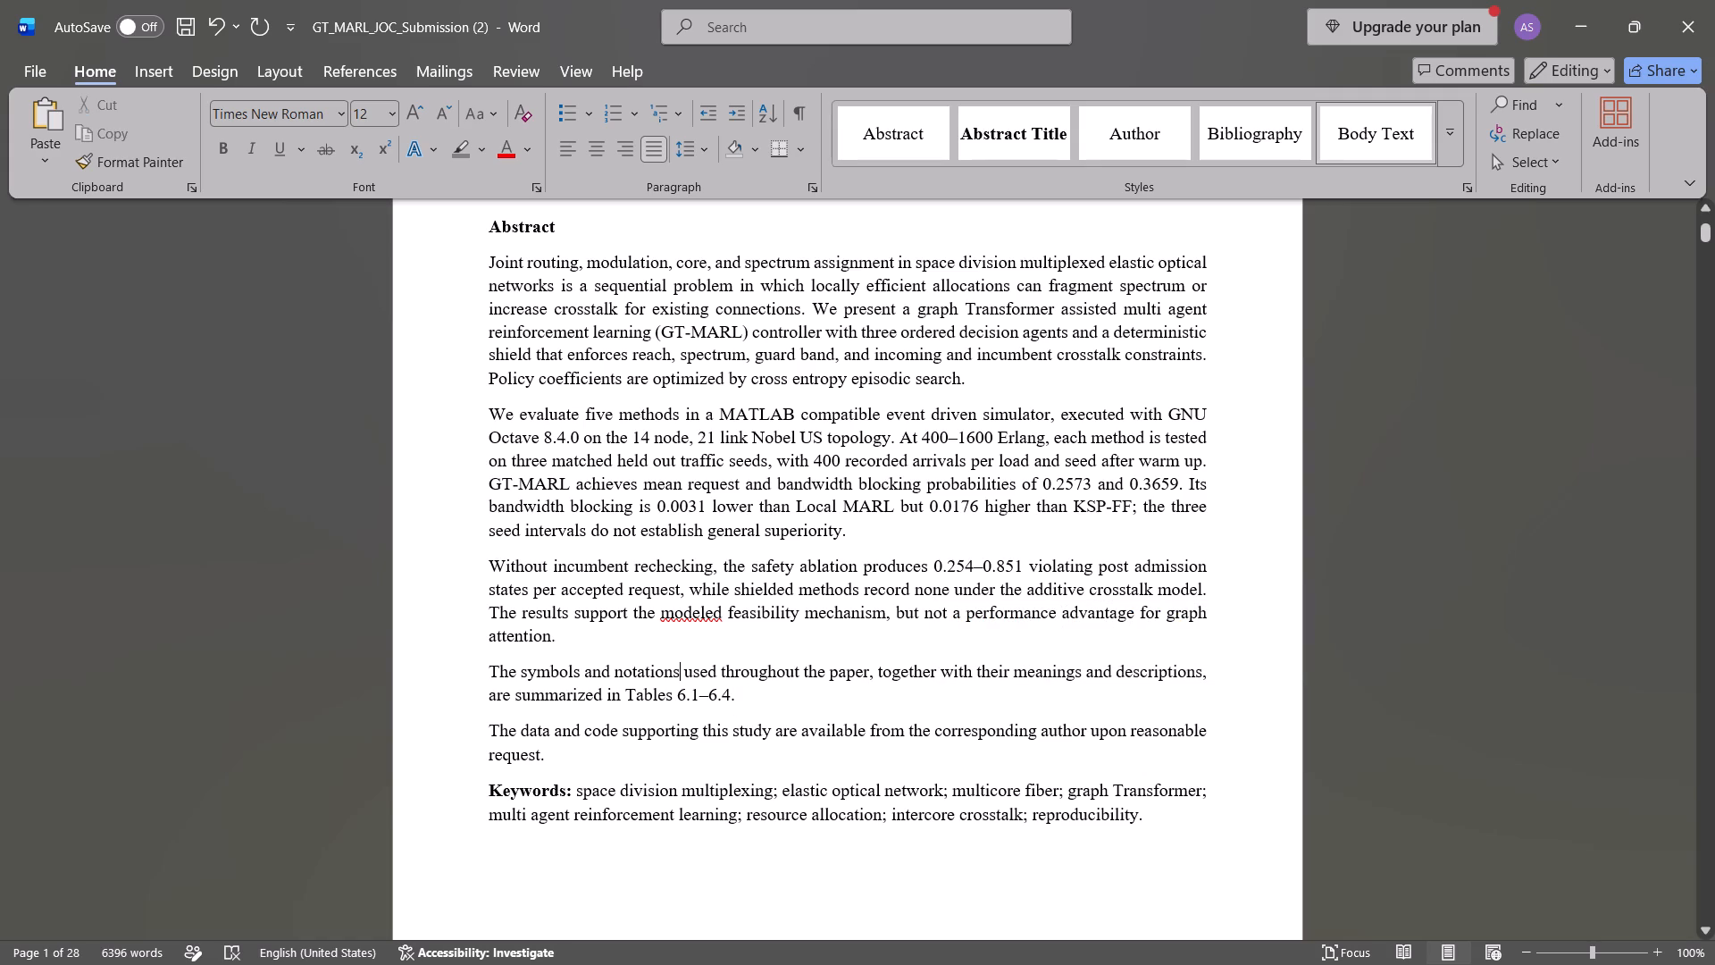
Review the title page, Abstract and Introduction up to the list of contributions.
scroll(920, 718, "down", 1)
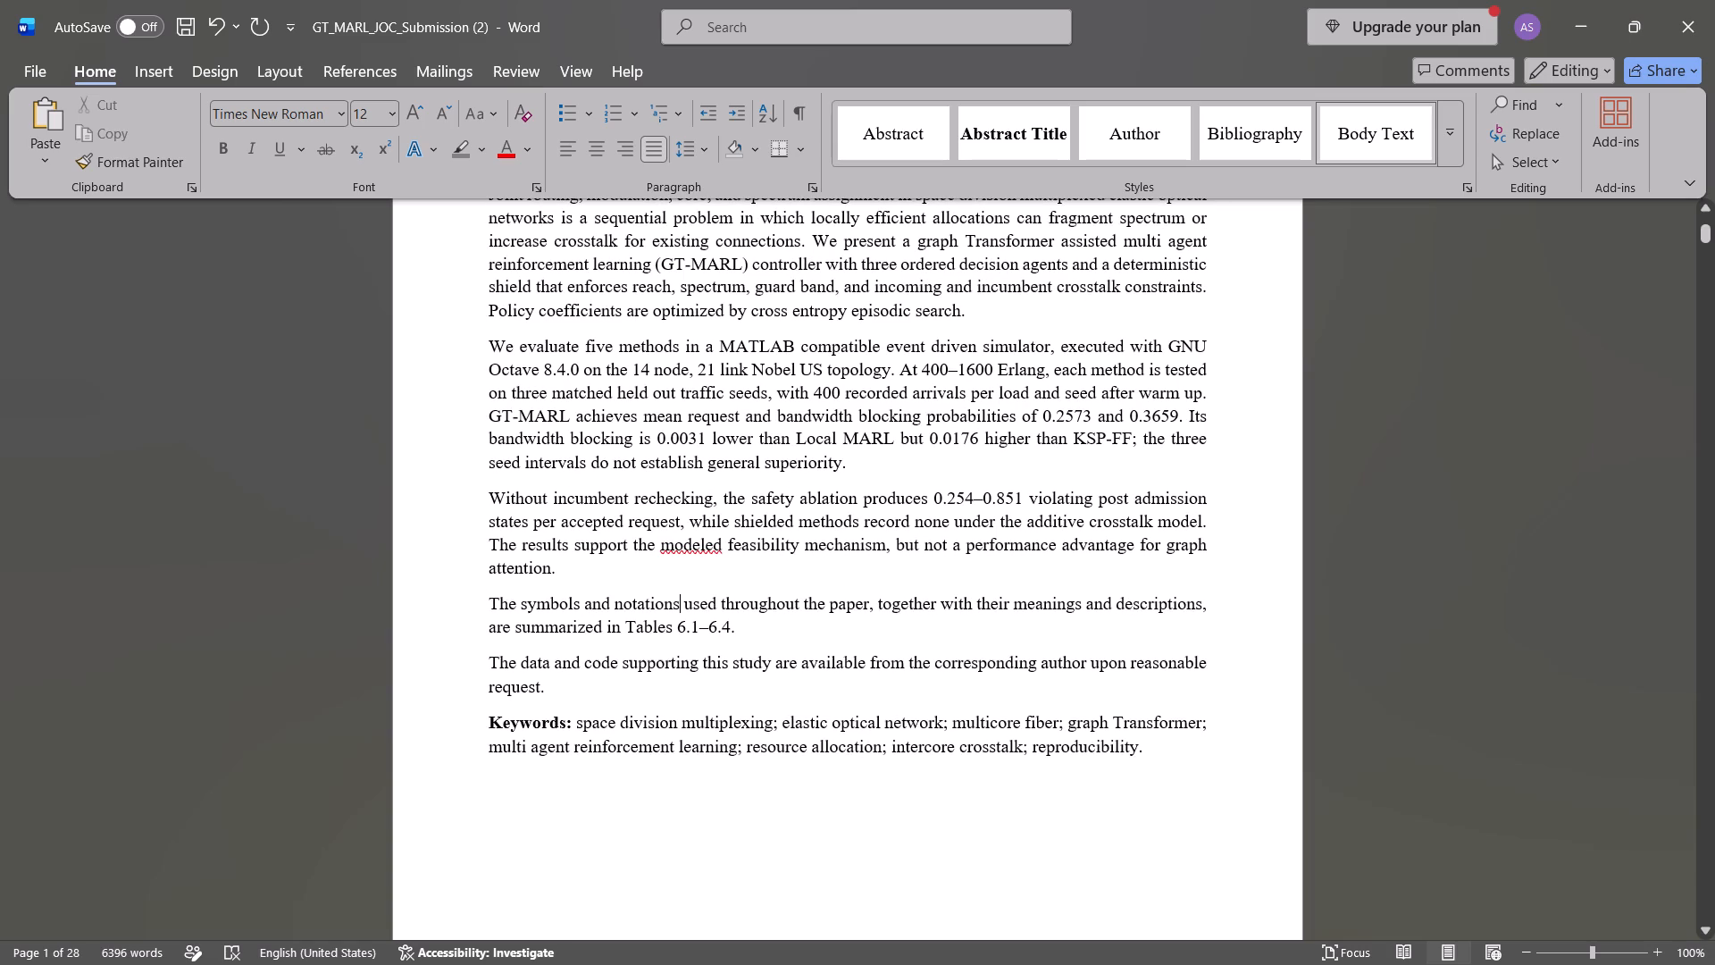
scroll(920, 718, "down", 2)
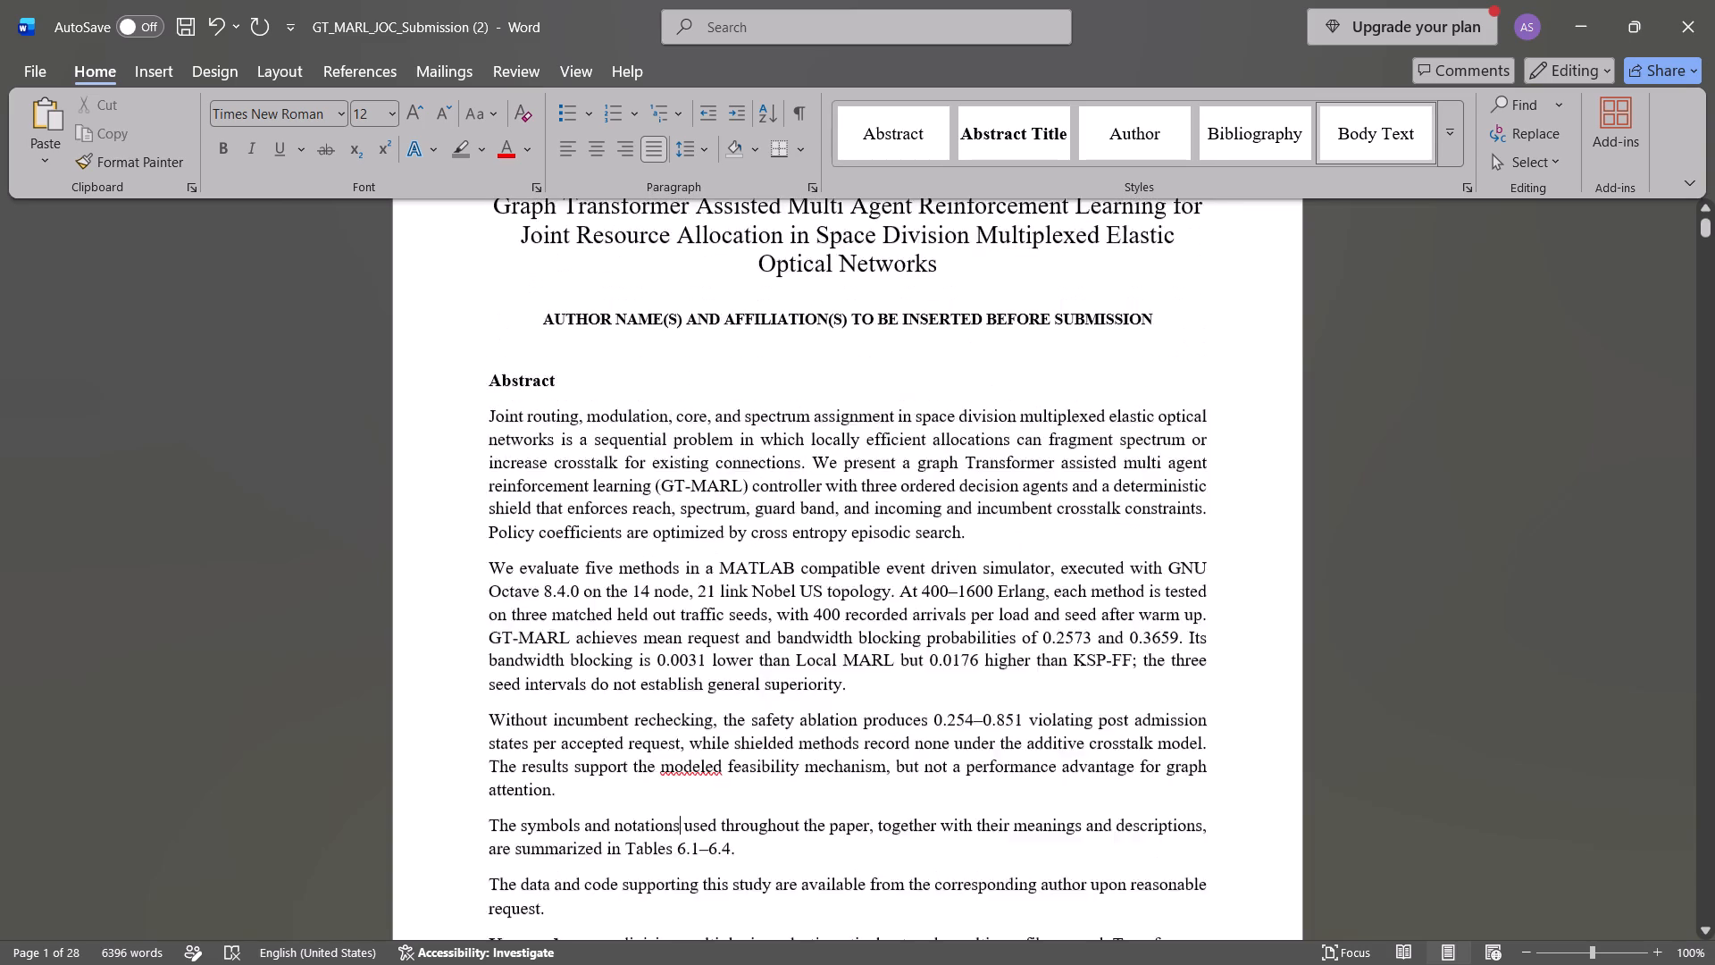
scroll(920, 718, "down", 3)
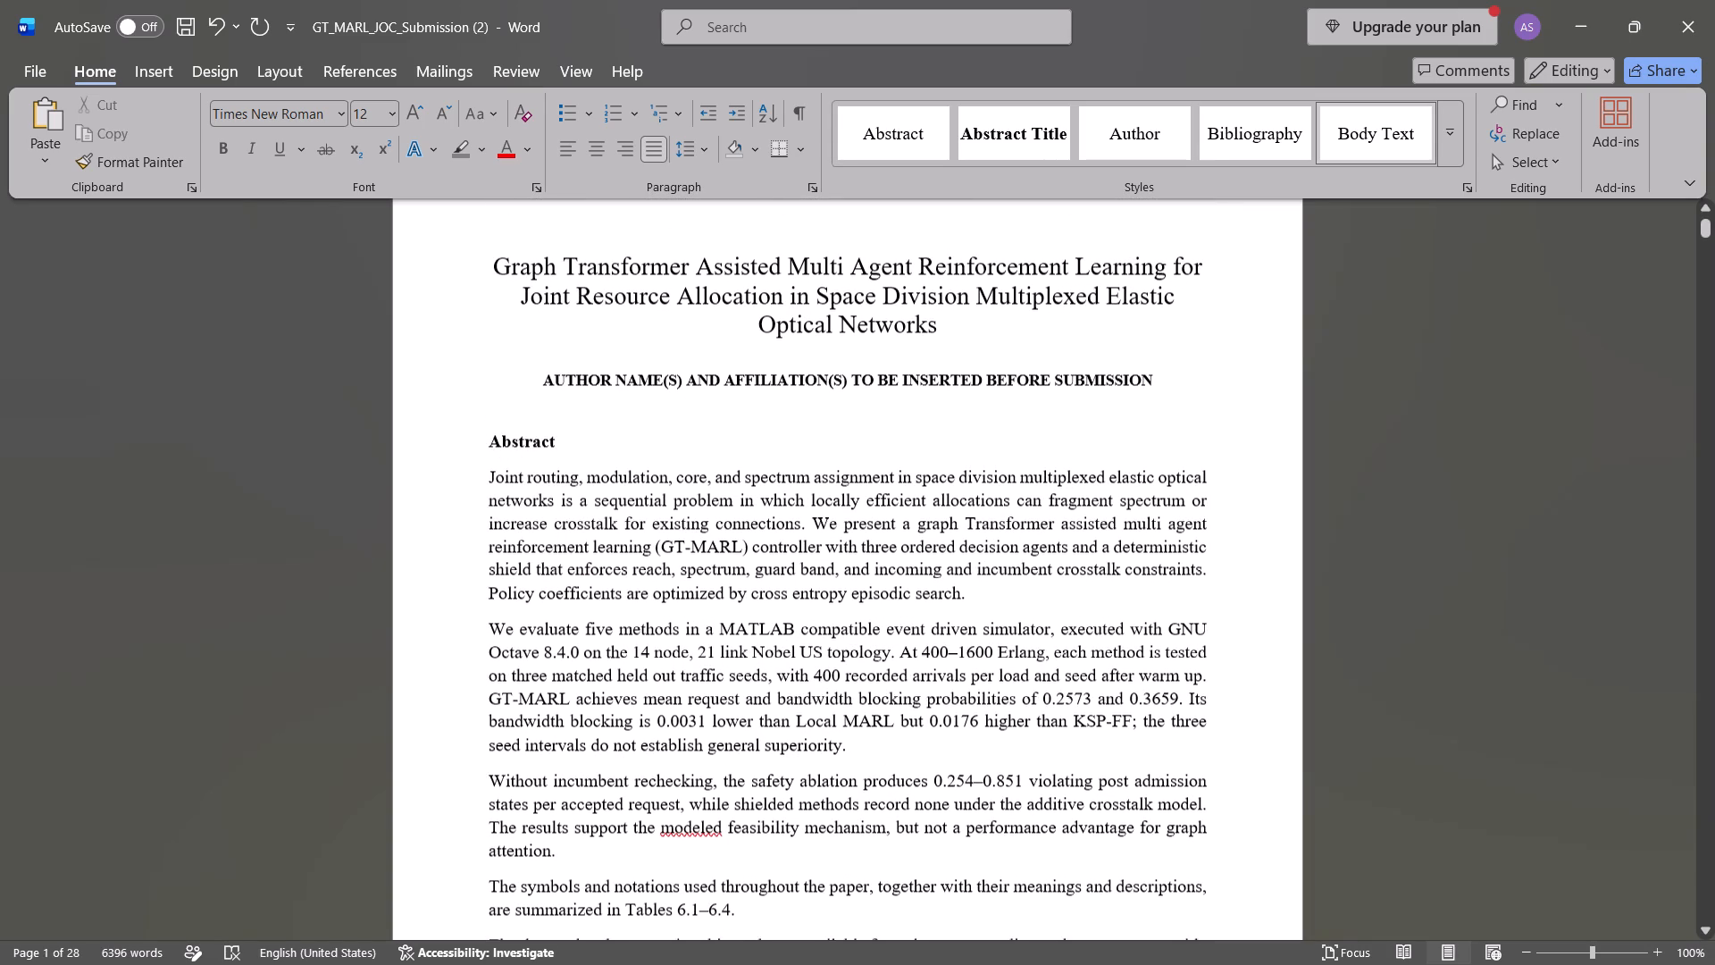
scroll(920, 718, "down", 5)
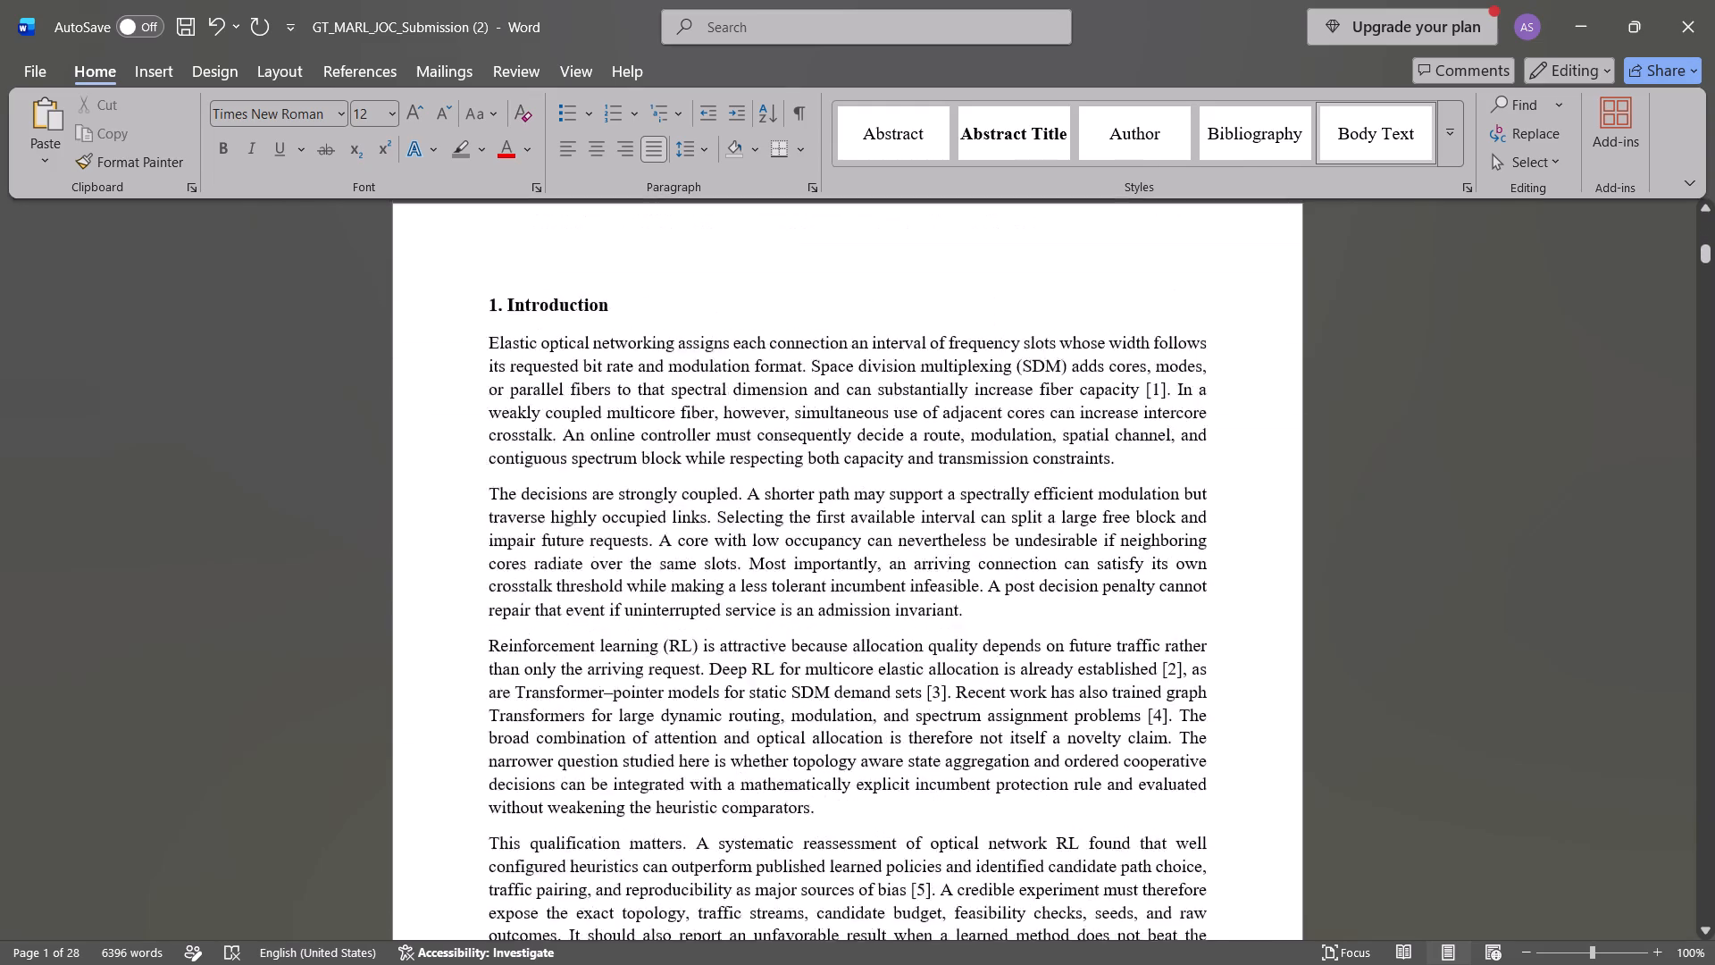
scroll(920, 718, "down", 4)
scroll(920, 718, "up", 4)
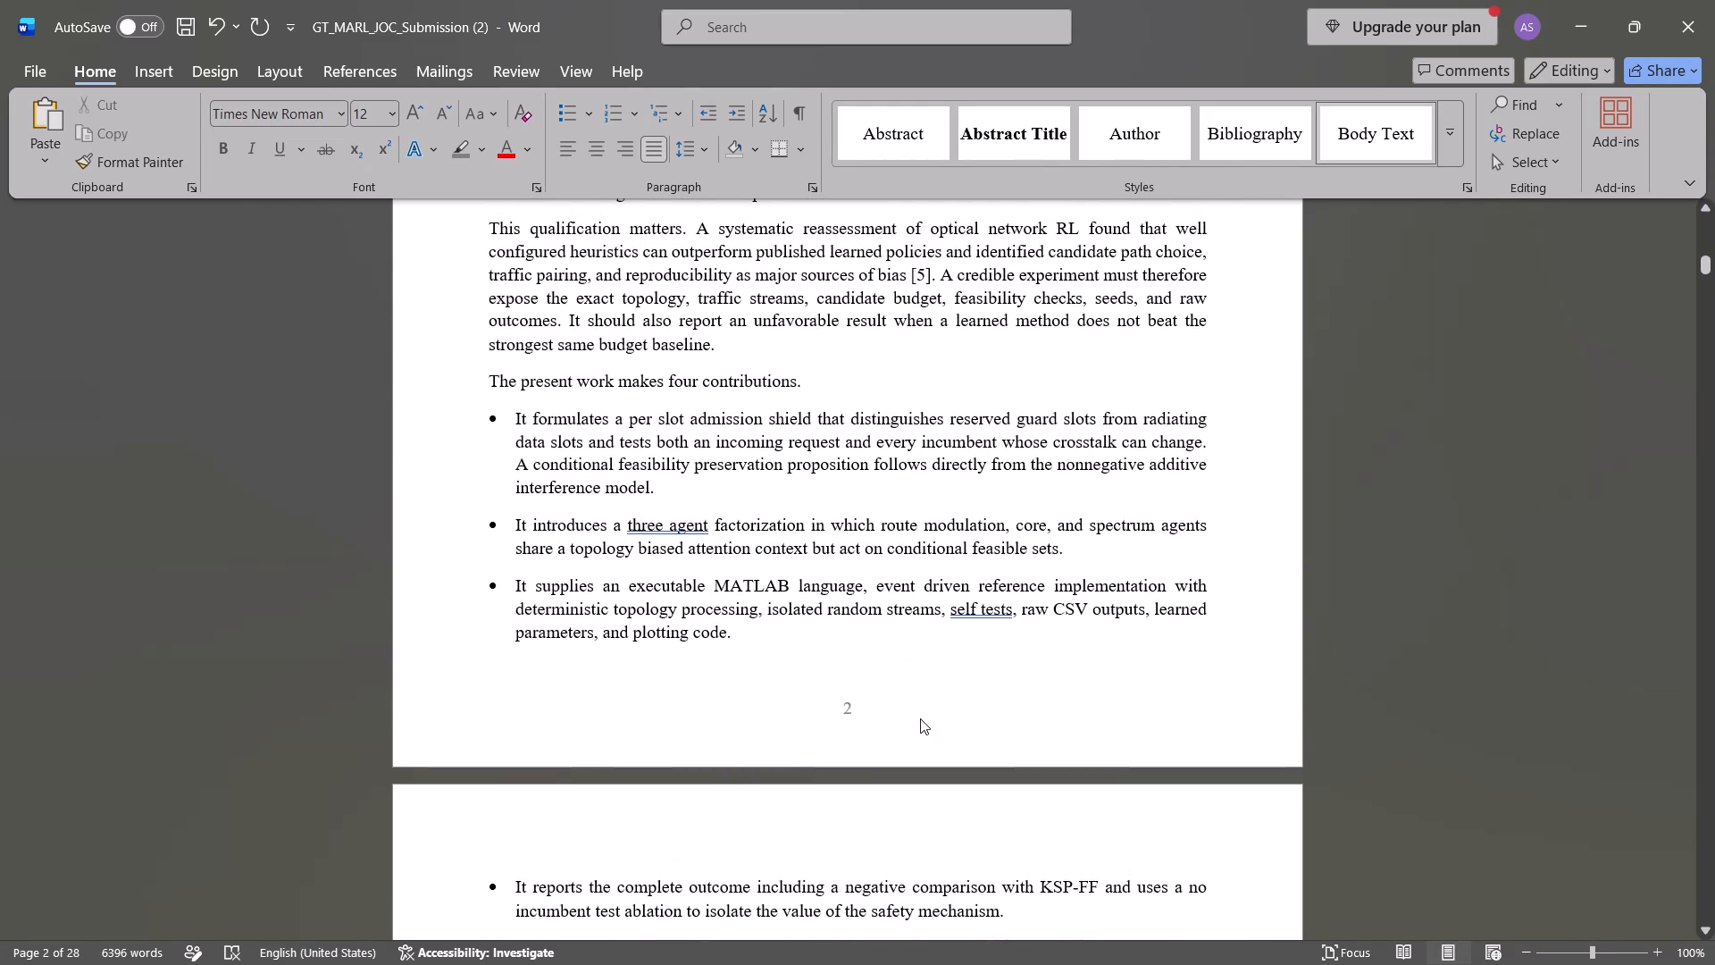
scroll(920, 718, "up", 2)
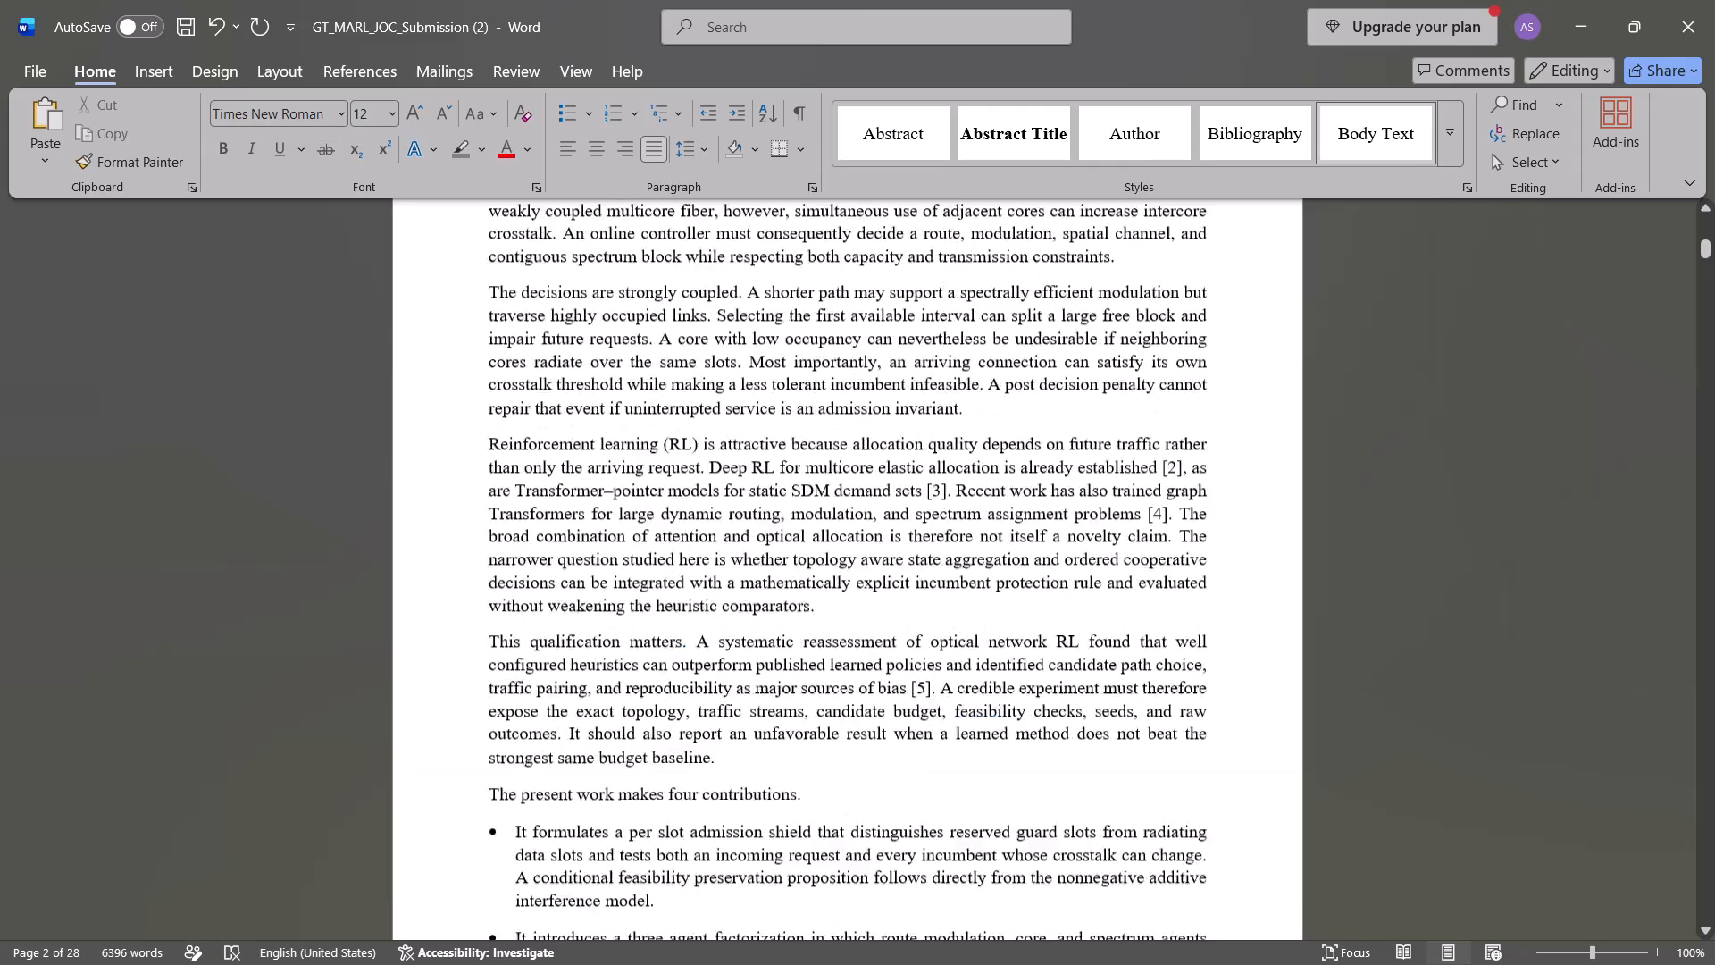
scroll(920, 718, "up", 2)
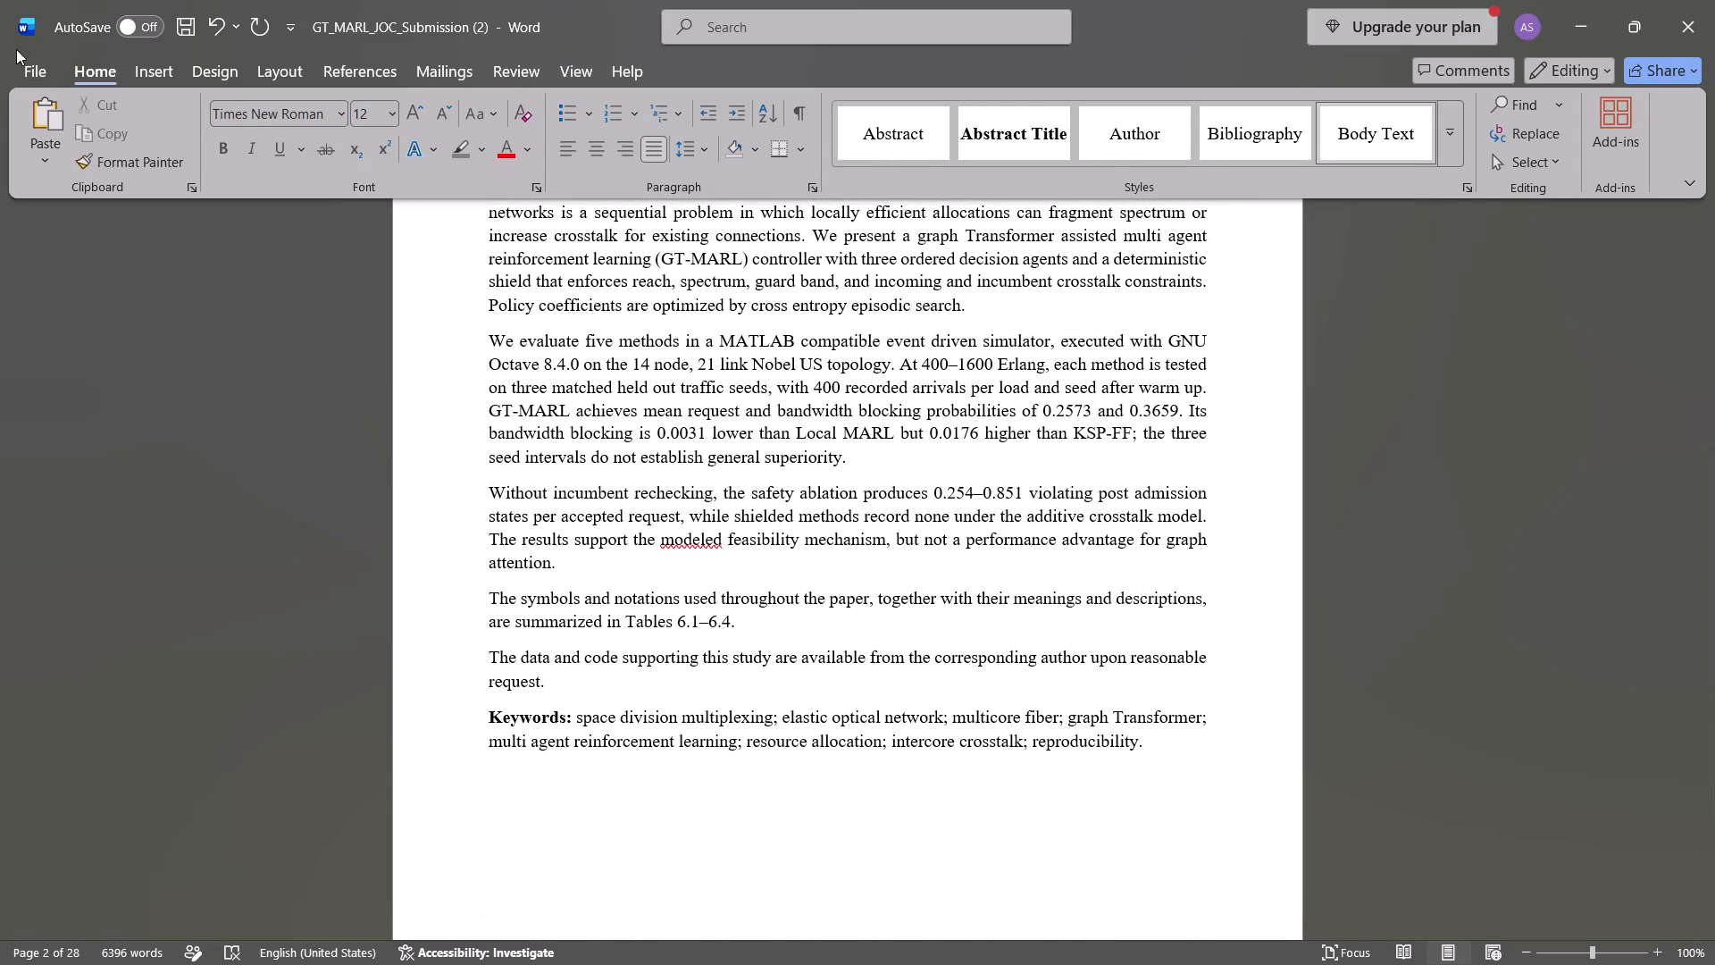
Save the GT_MARL_JOC_Submission (2) manuscript.
left_click(37, 80)
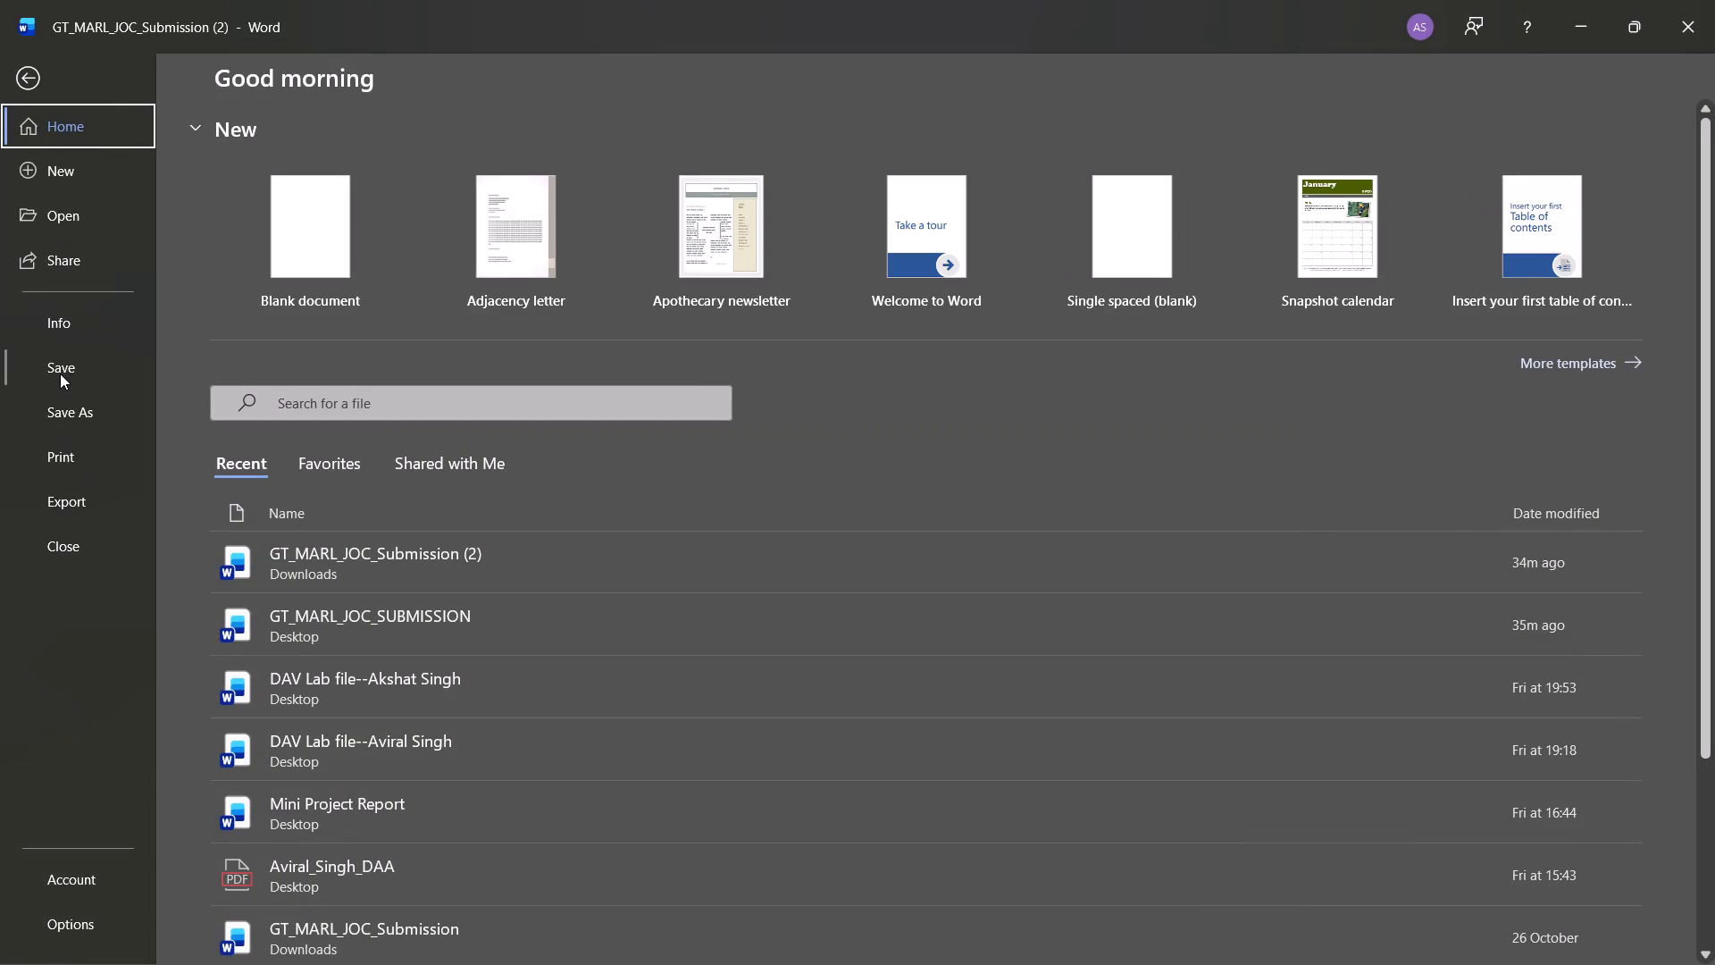
left_click(60, 373)
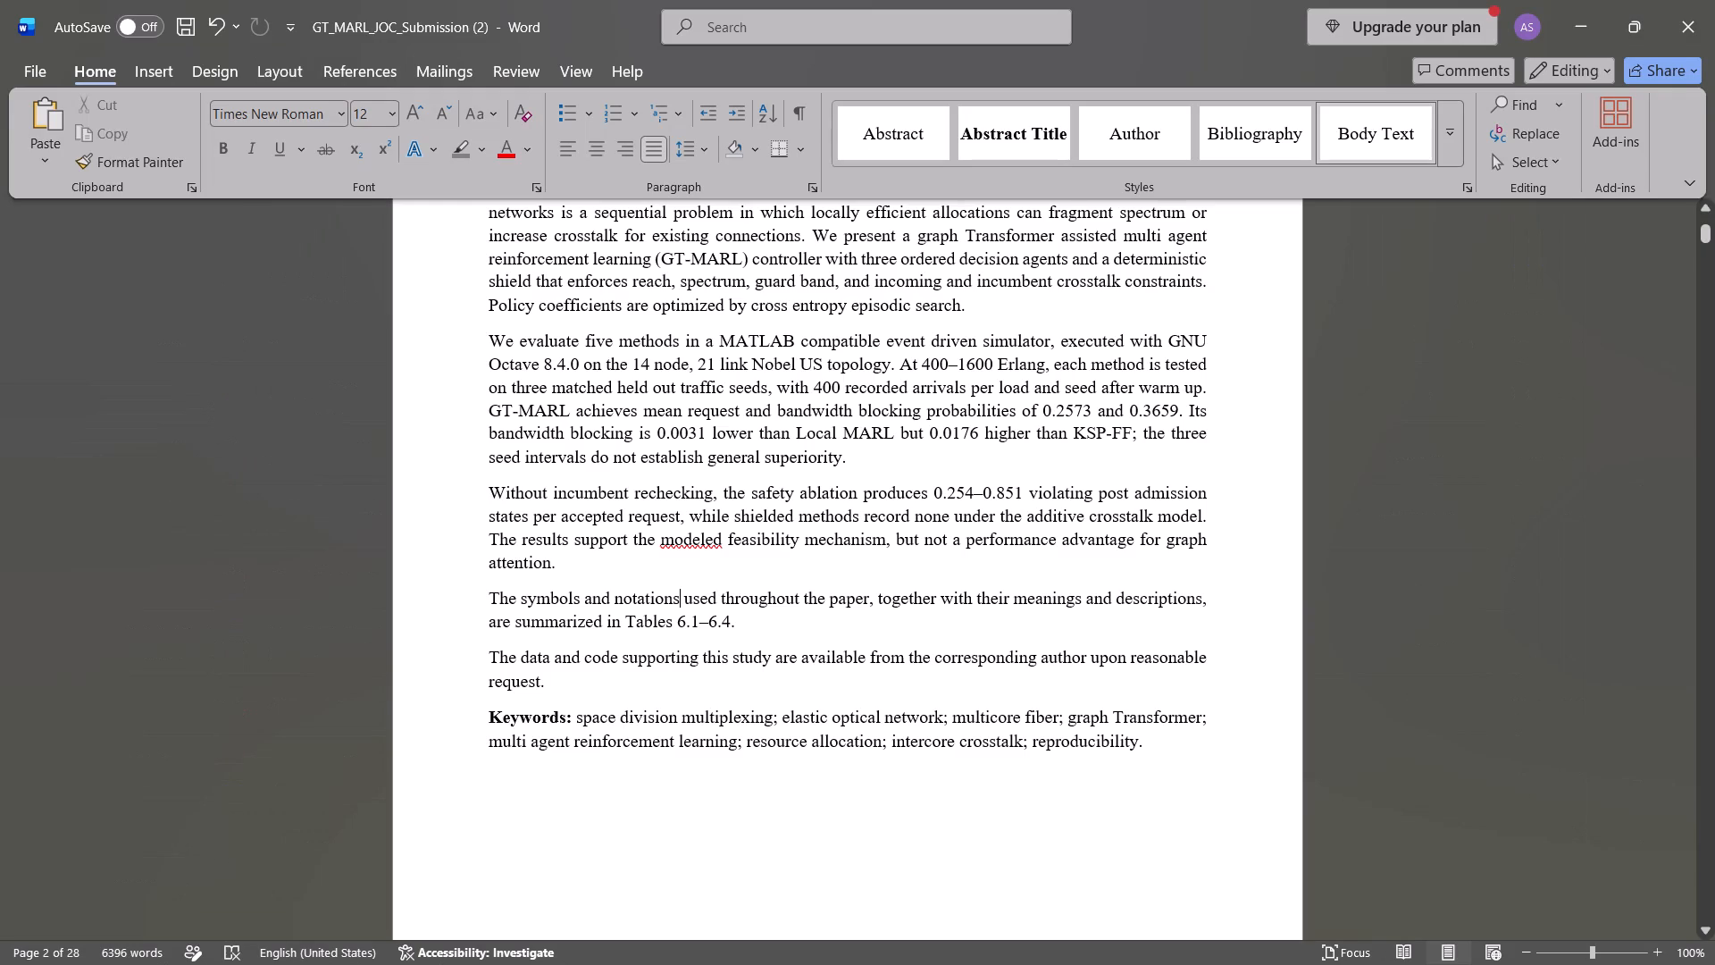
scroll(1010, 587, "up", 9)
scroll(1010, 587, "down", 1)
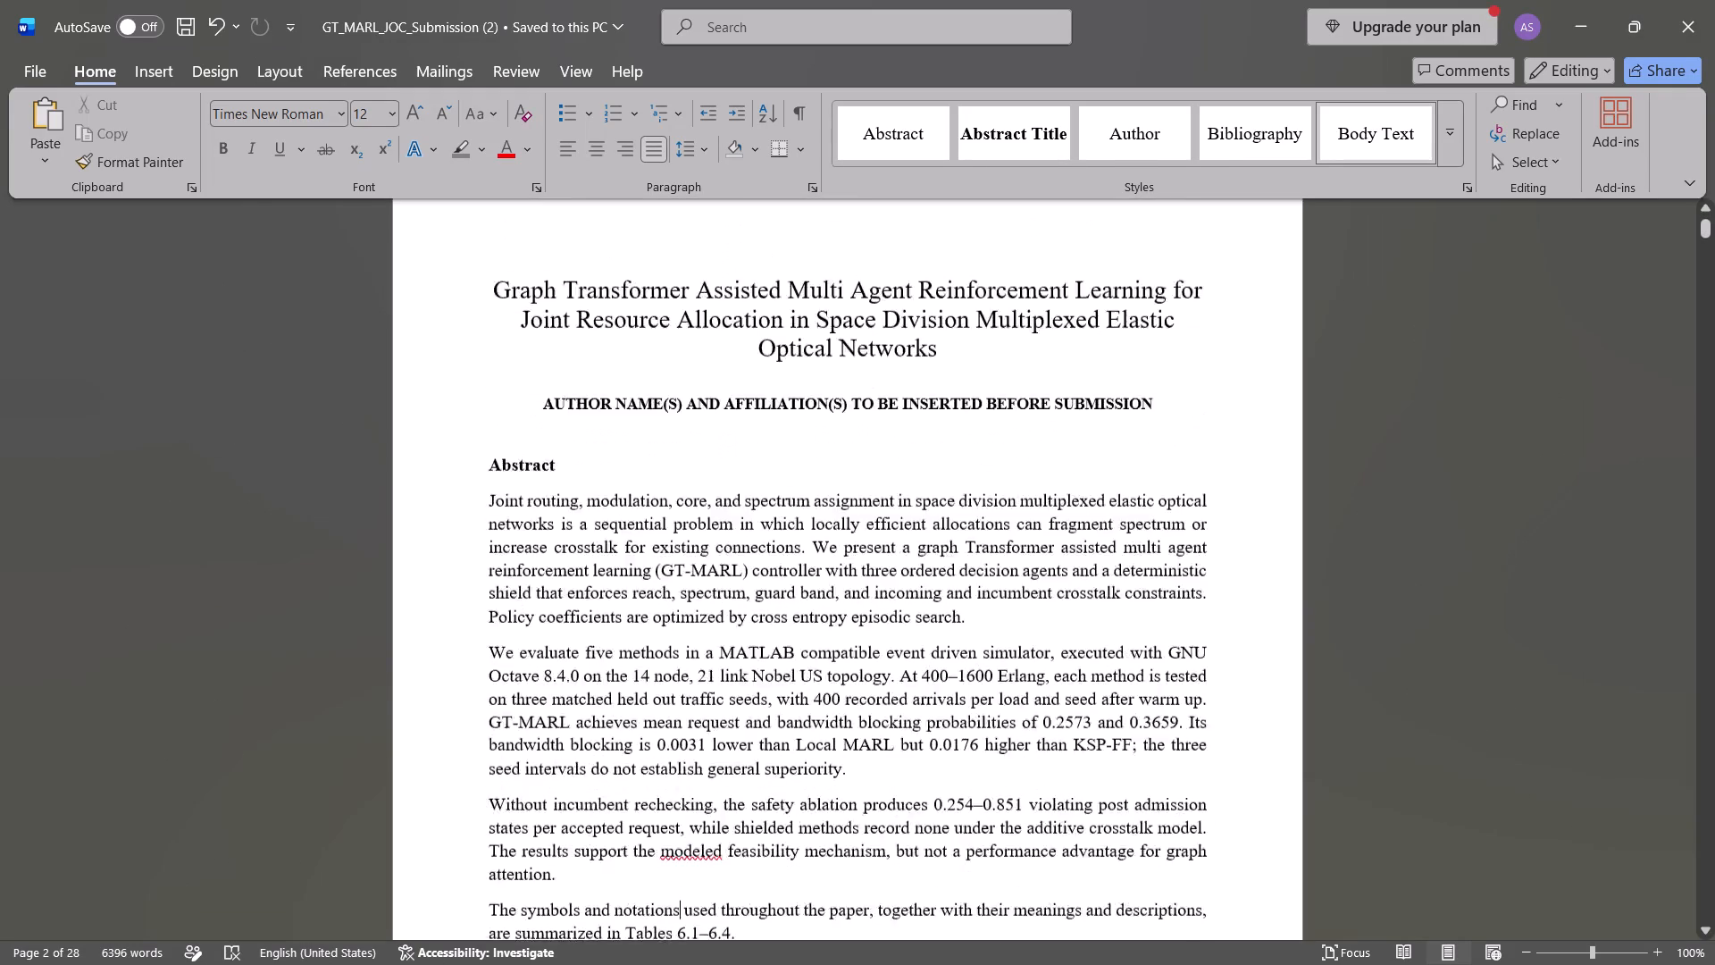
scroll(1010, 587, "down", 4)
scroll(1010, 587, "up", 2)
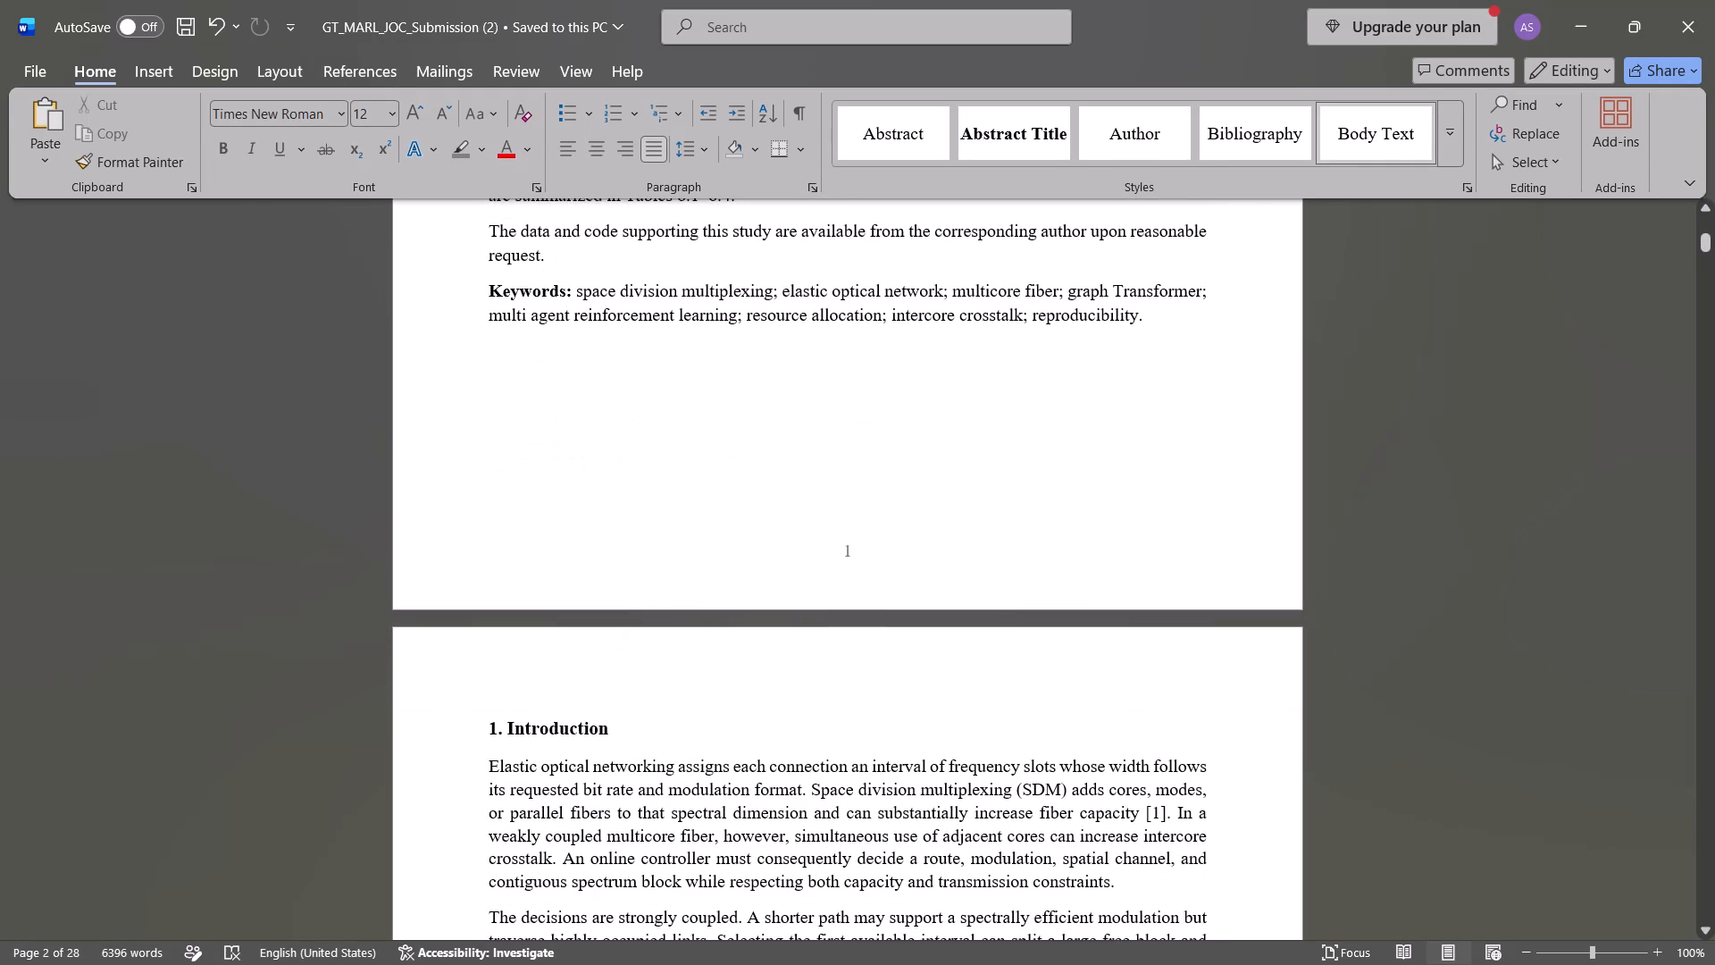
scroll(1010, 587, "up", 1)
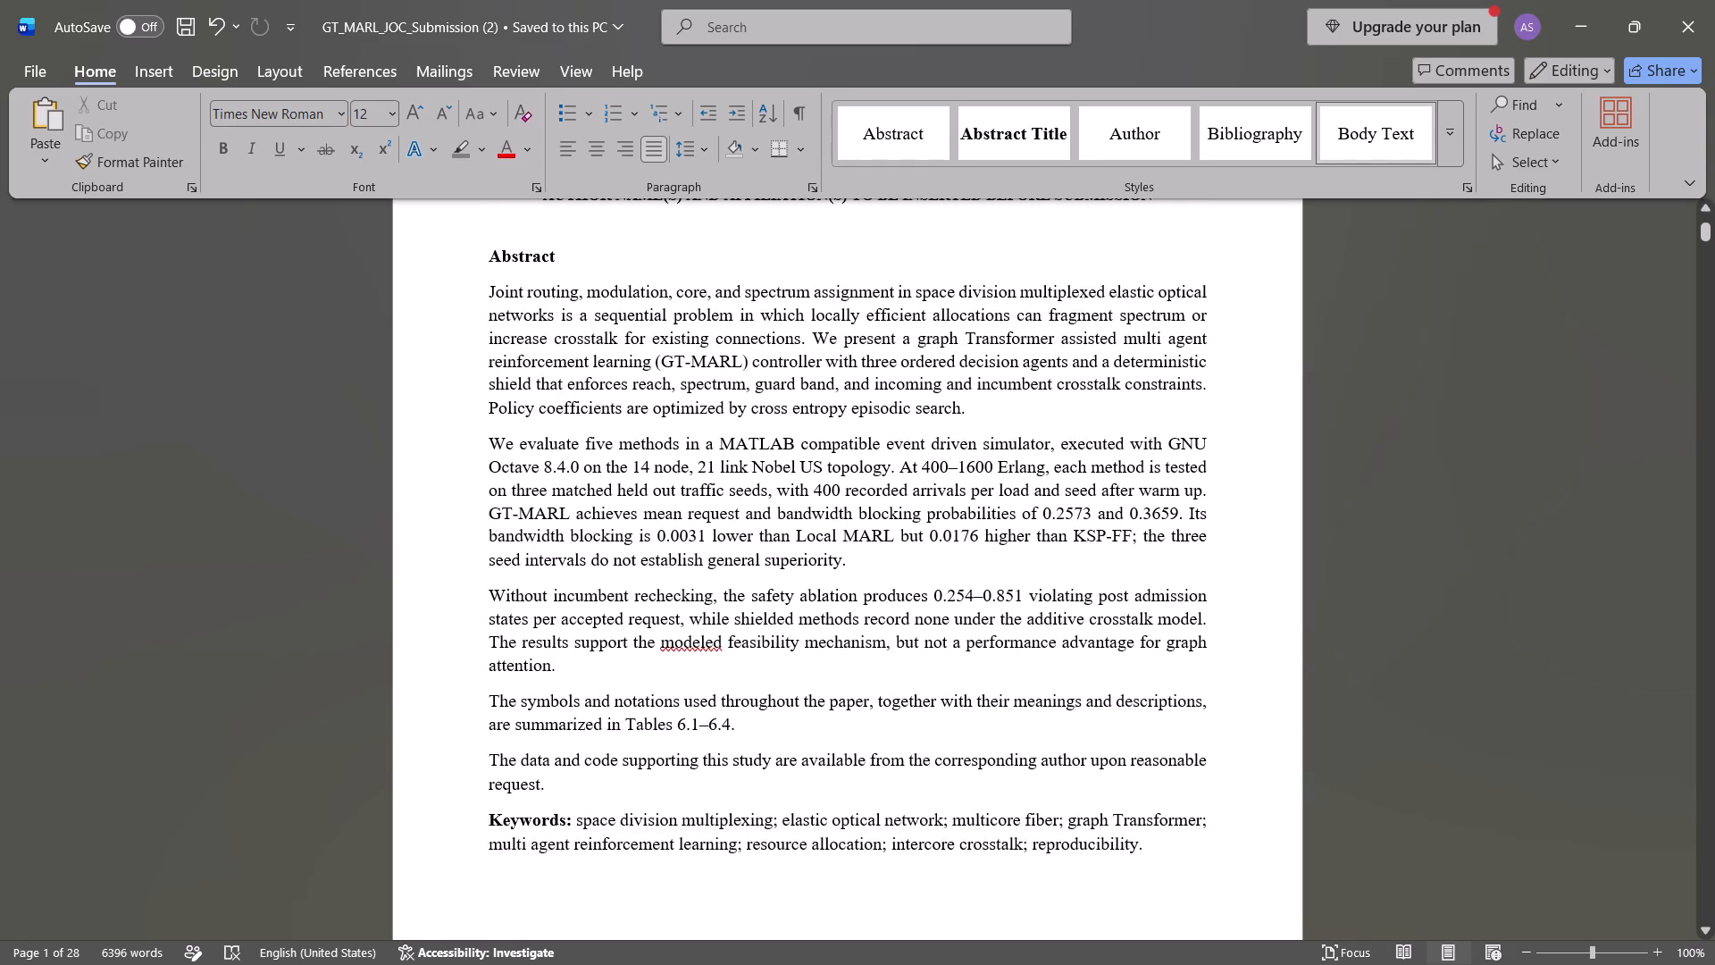
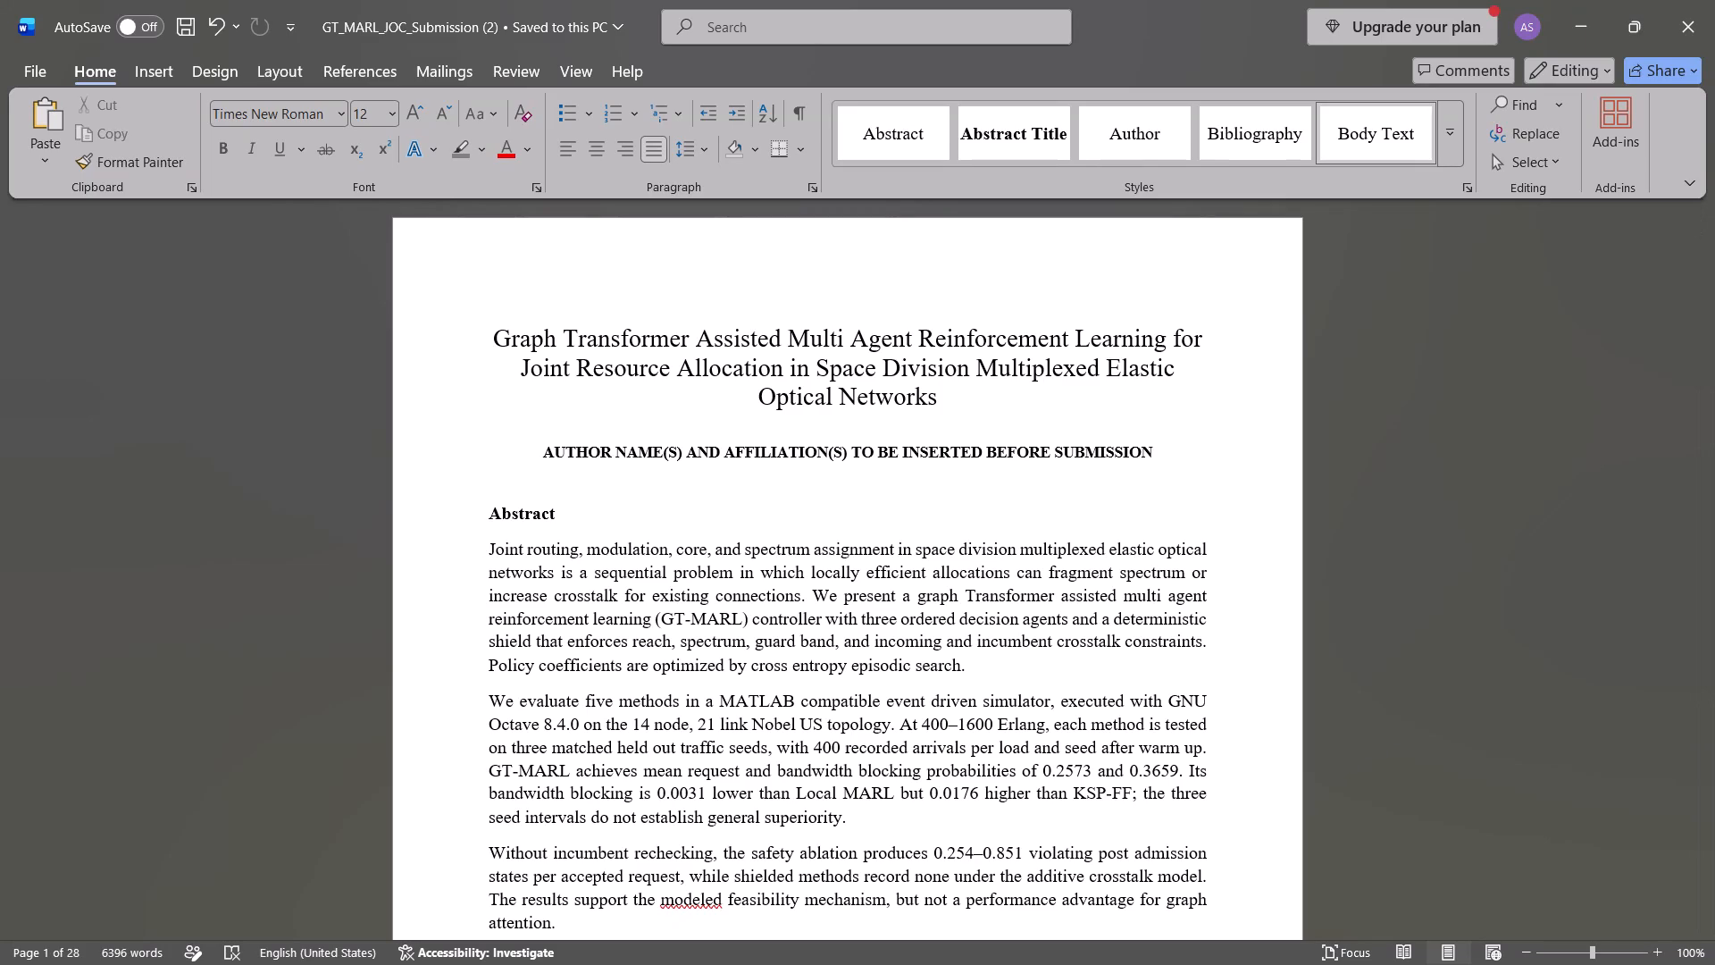
Save the GT_MARL_JOC_Submission (2) manuscript again under its existing name after checking the end of the Abstract and the keywords.
scroll(1010, 587, "down", 3)
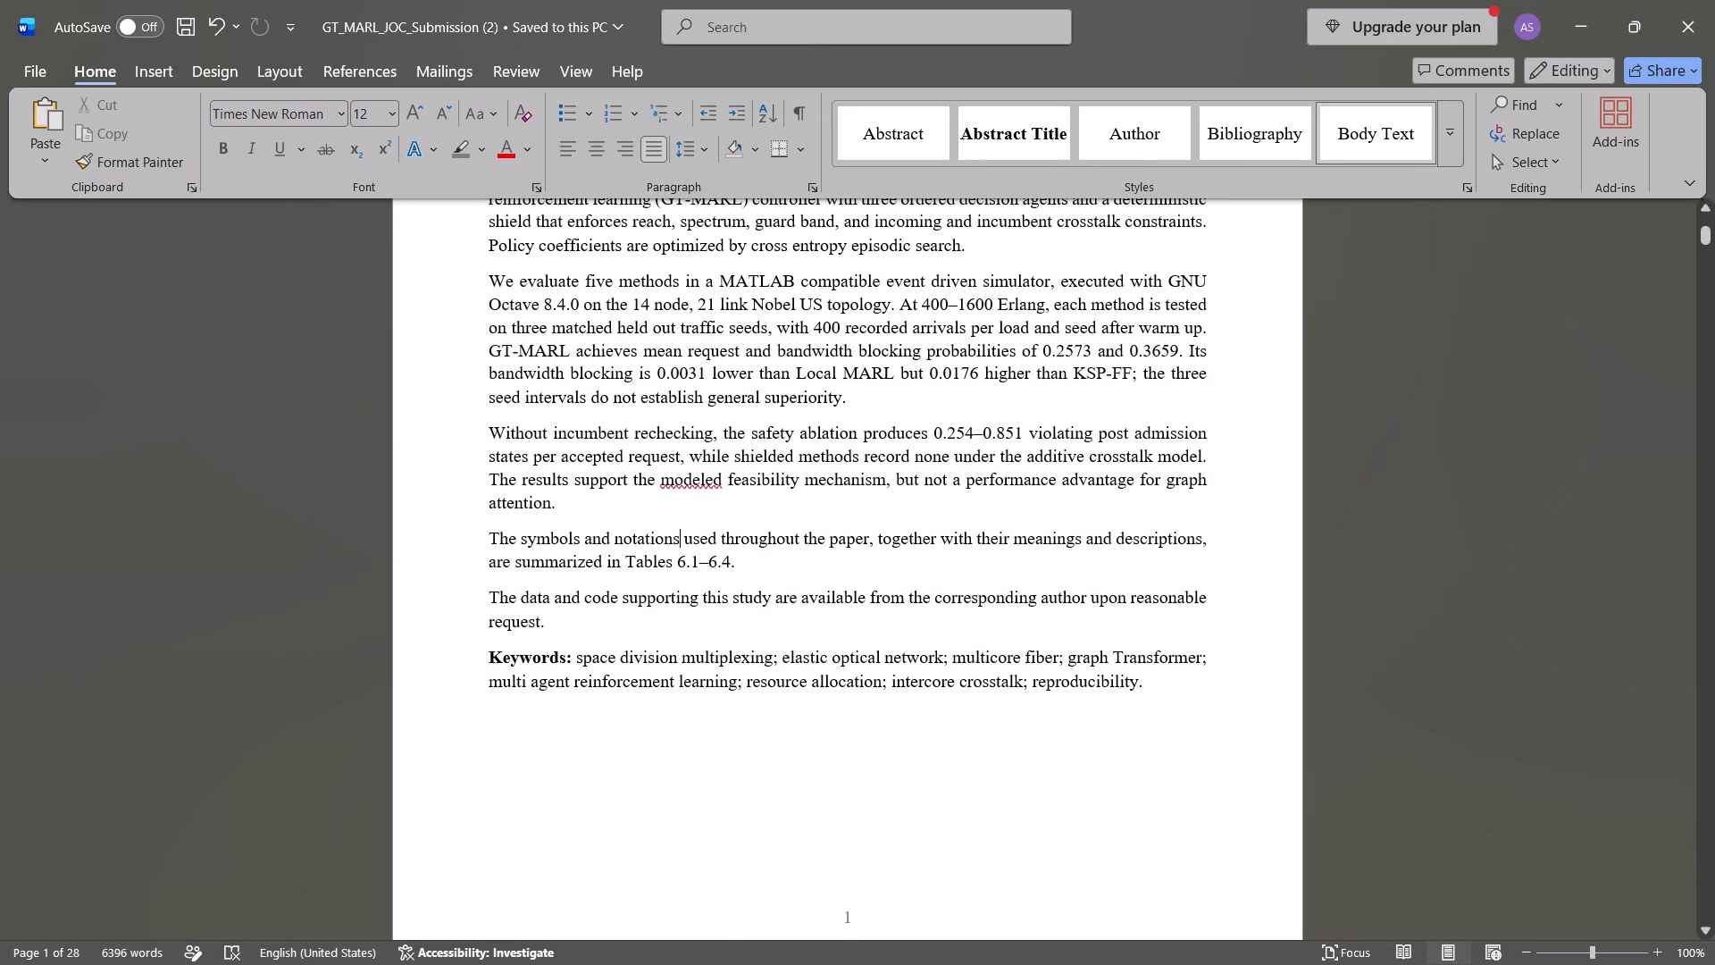
left_click(45, 74)
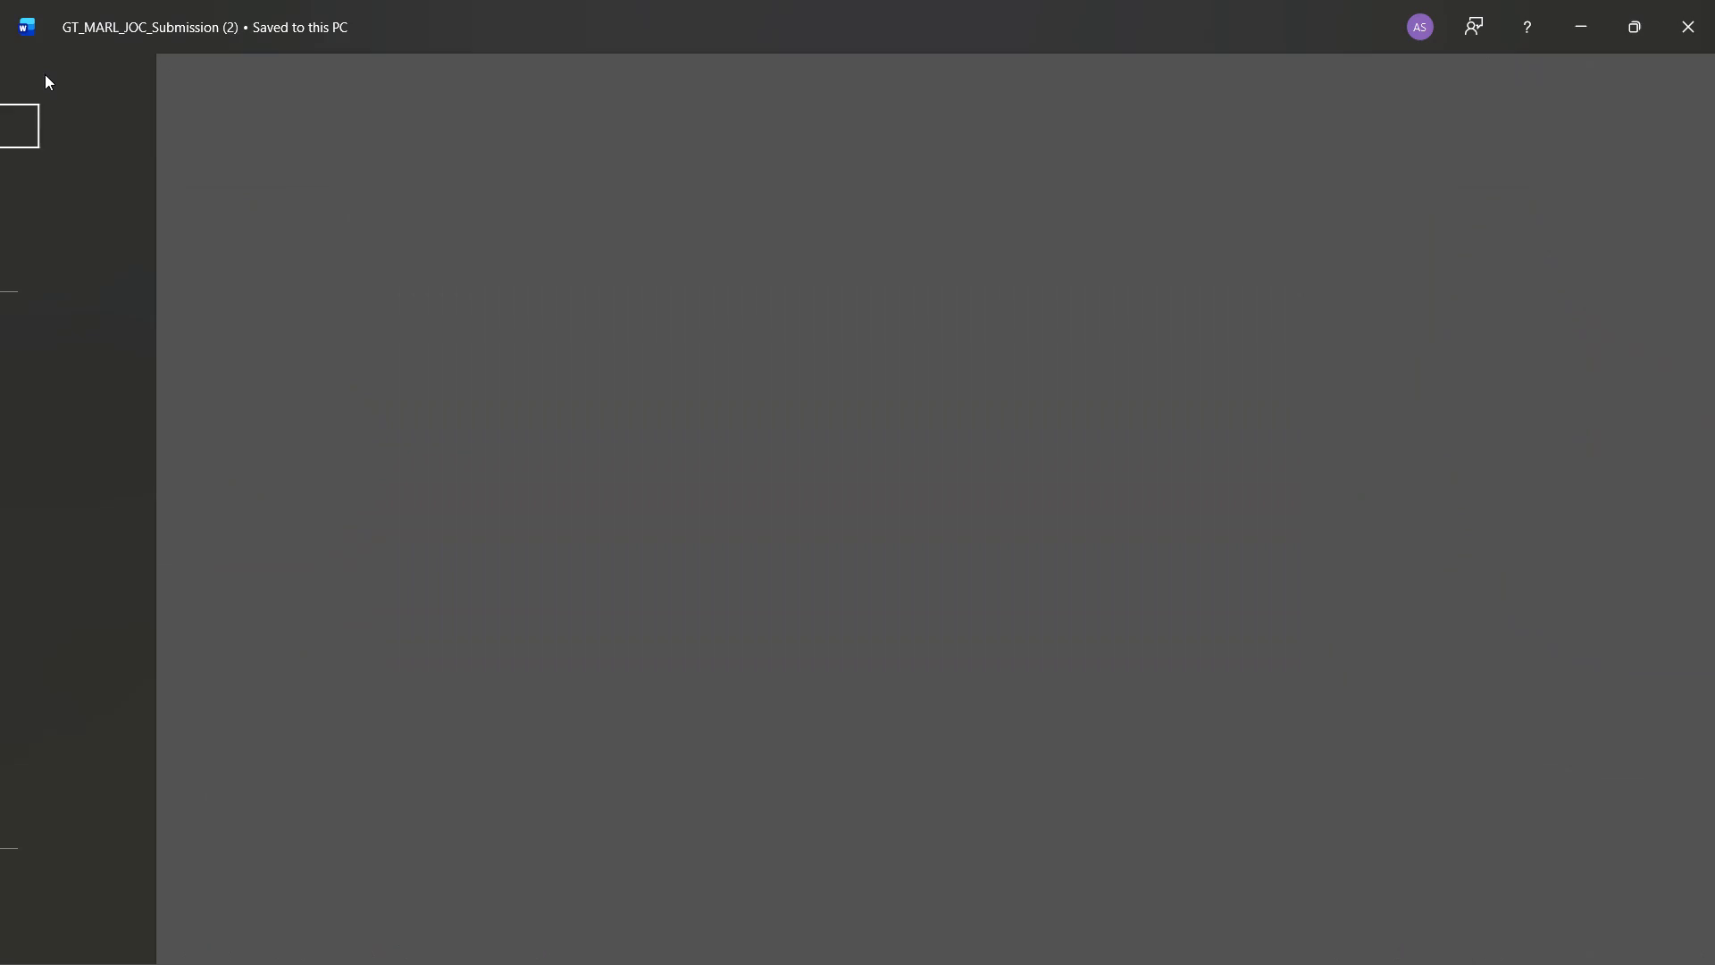
left_click(61, 361)
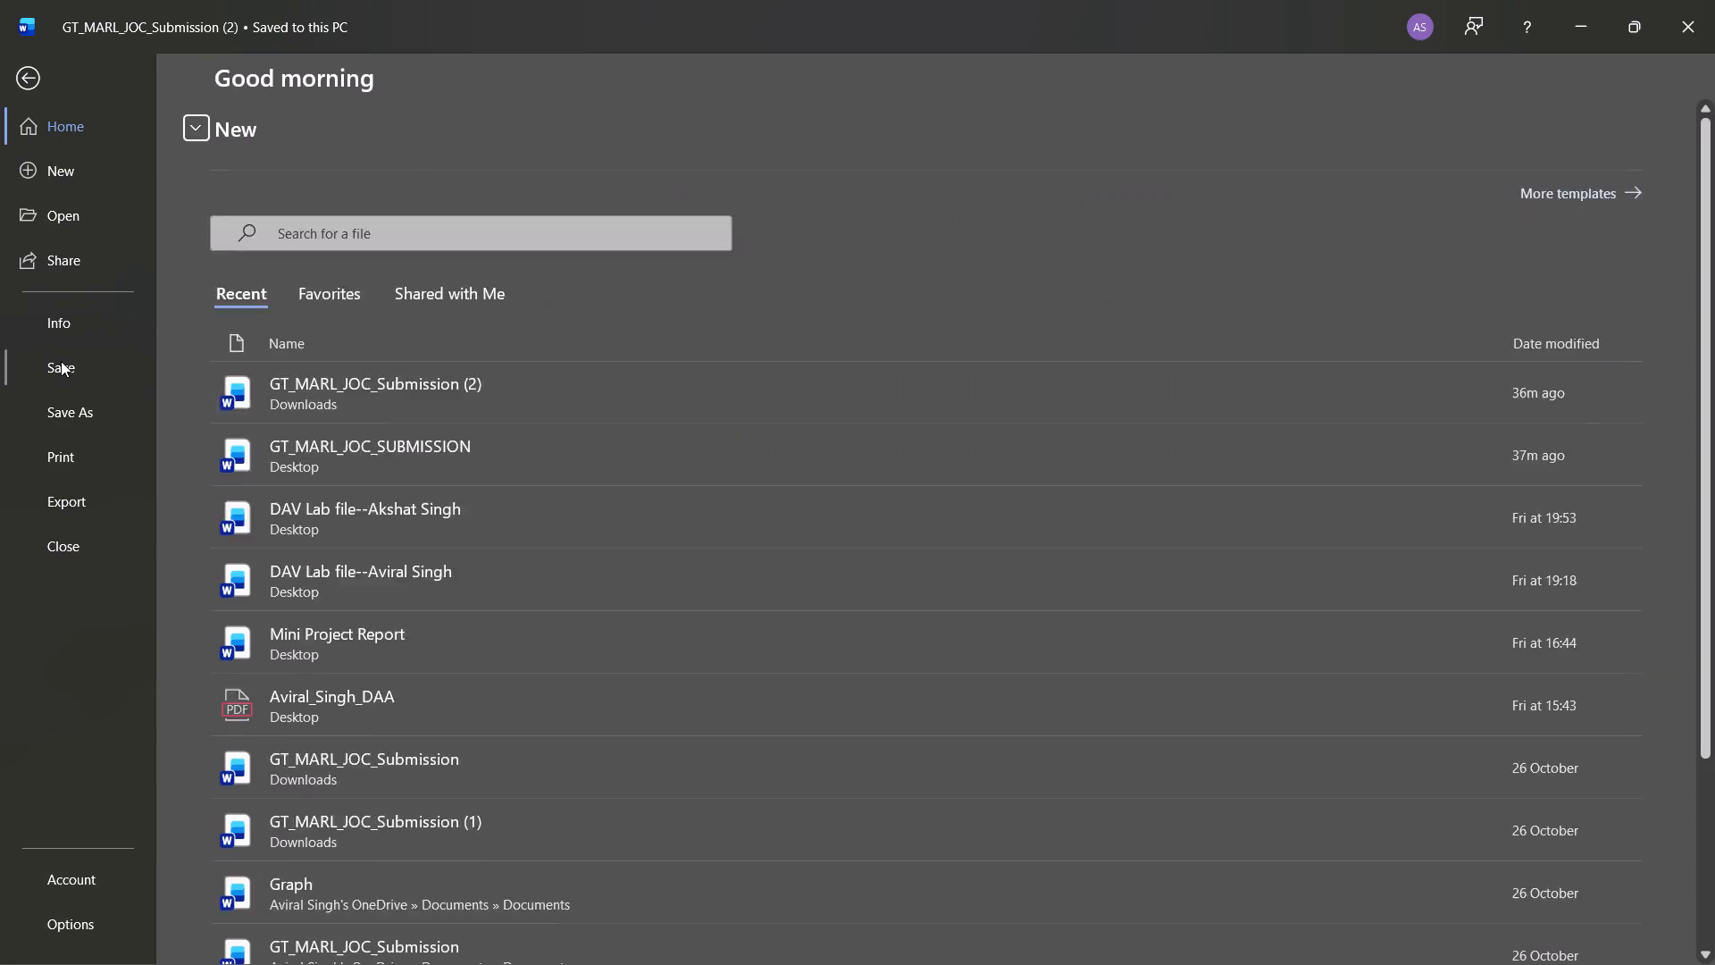